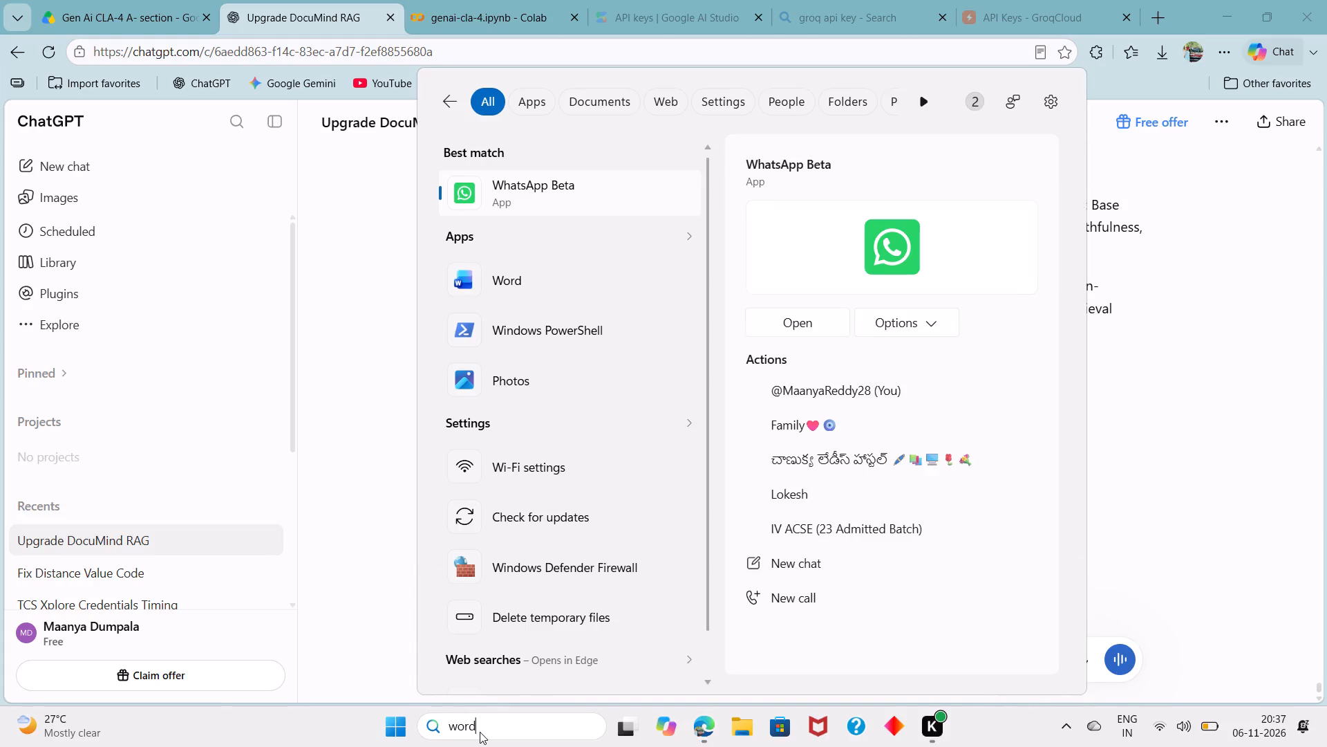
double_click(553, 207)
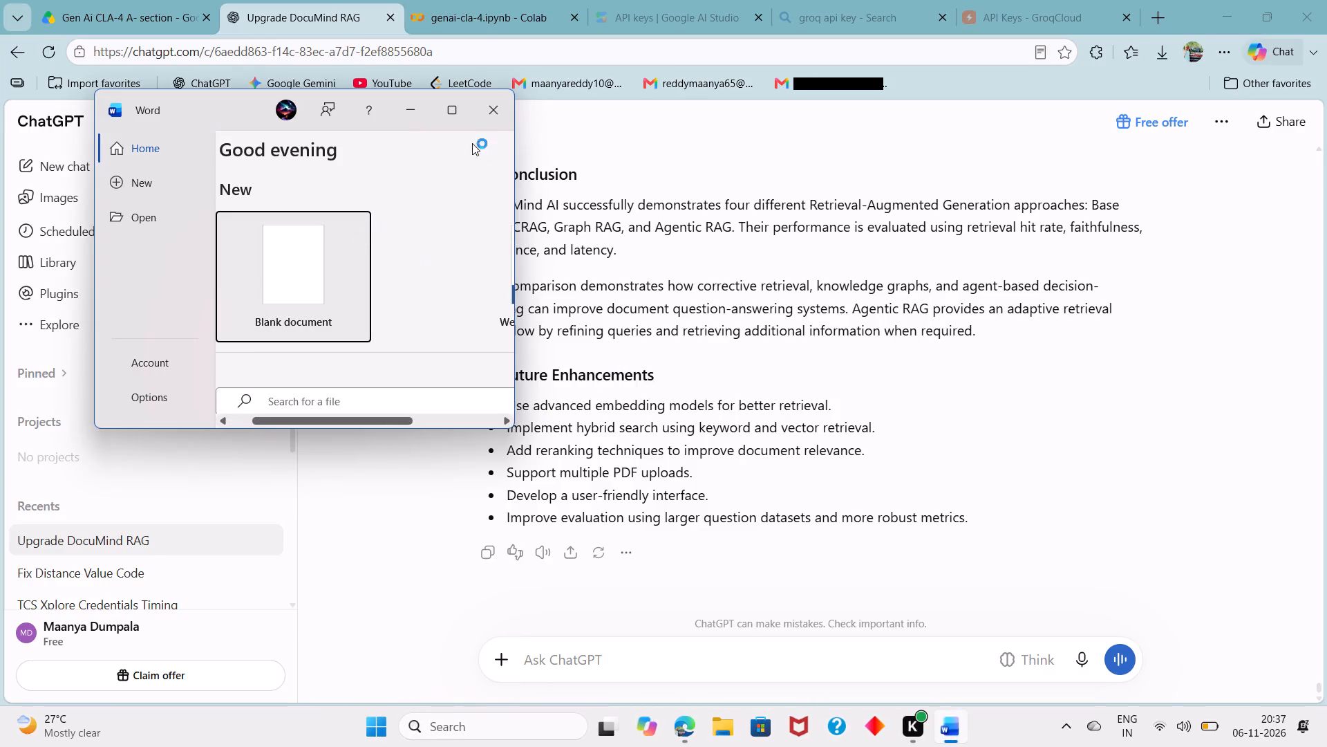
click(449, 109)
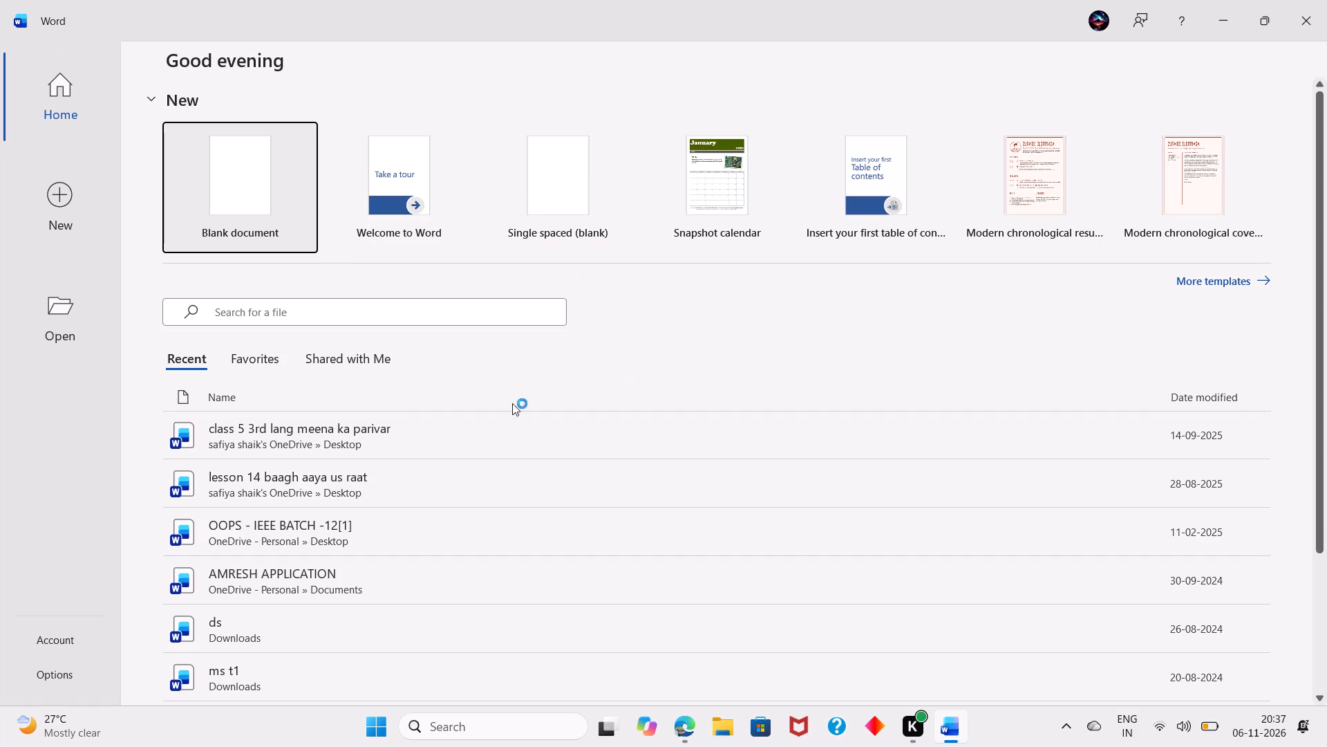
click(258, 181)
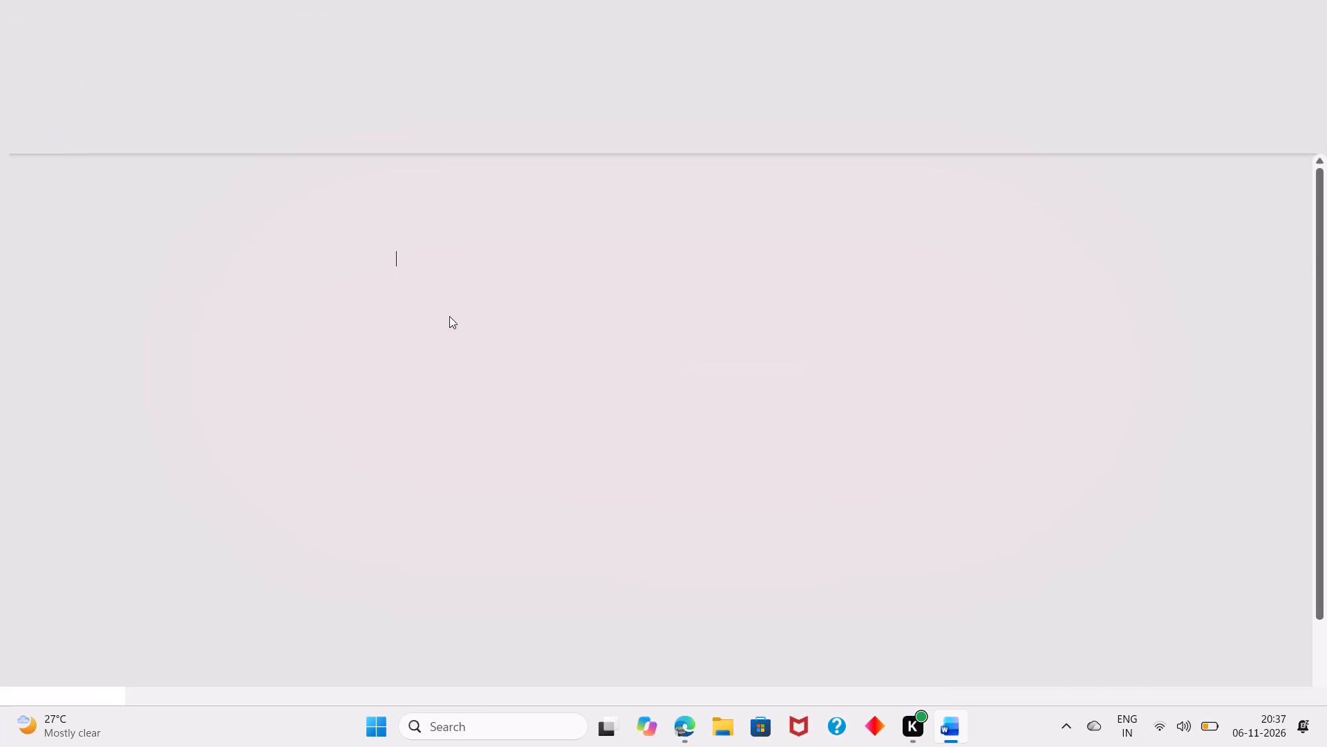
key(ctrl+v)
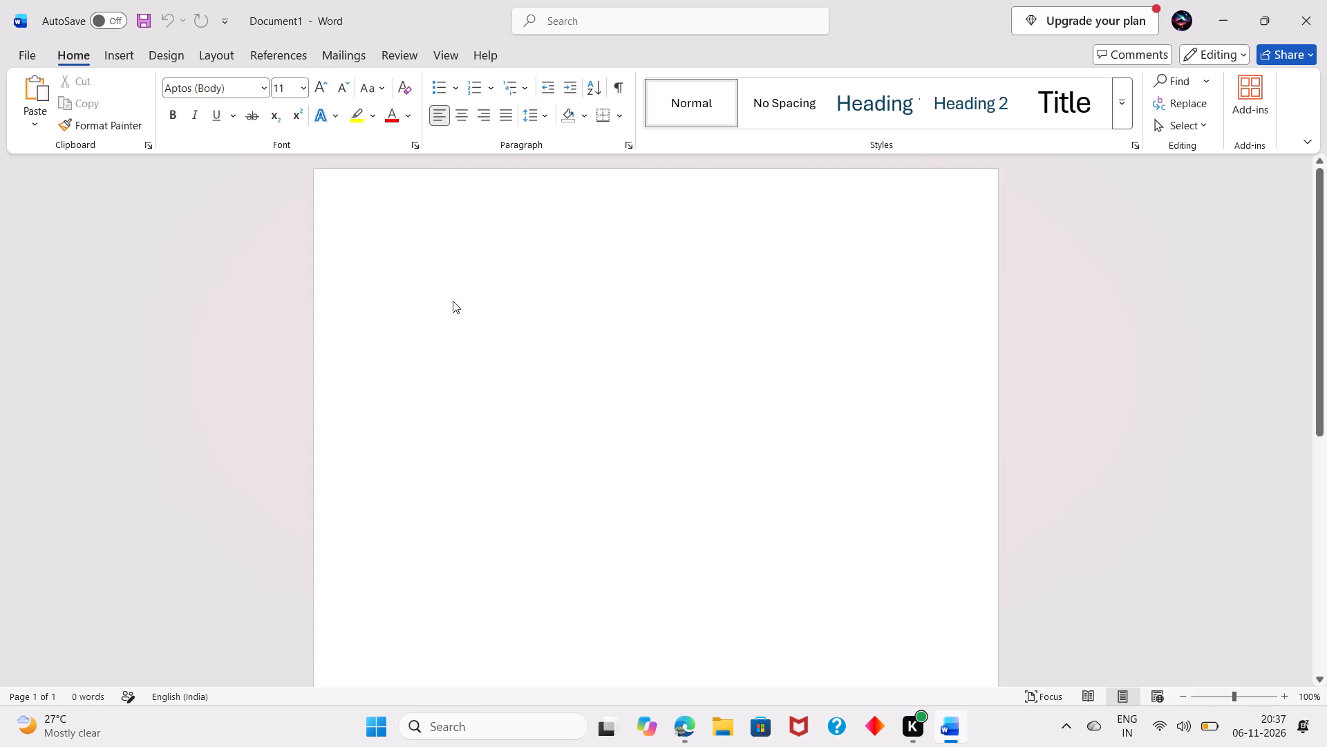
Format the entire report text in Times New Roman at size 12.
scroll(500, 328, up, 13)
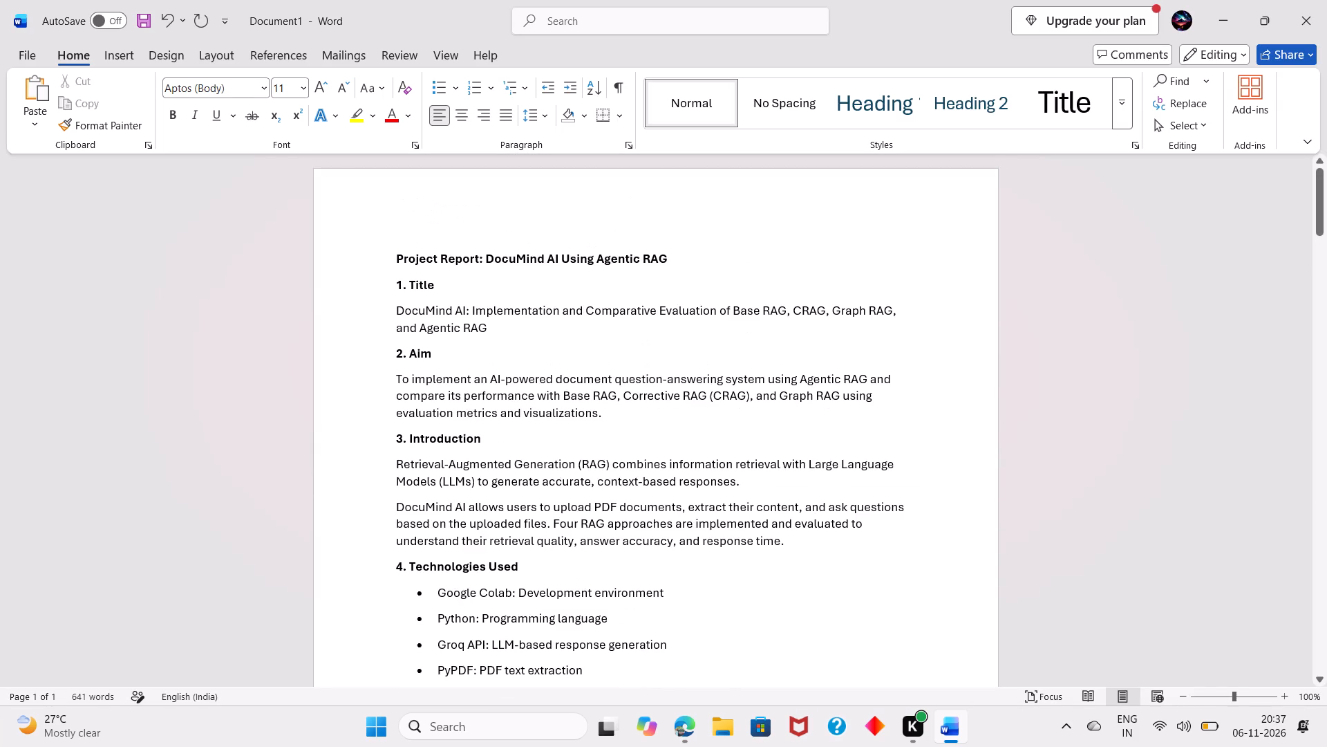
key(ctrl+a)
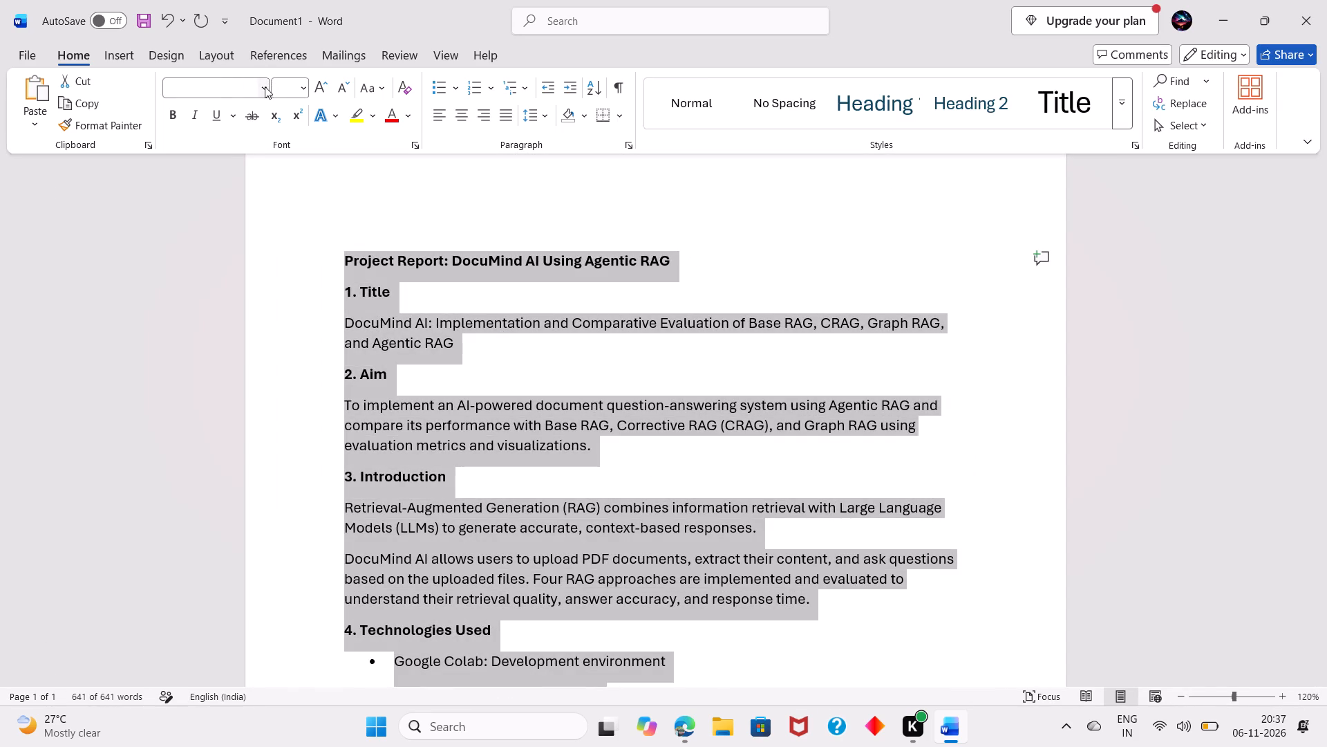
click(265, 86)
click(247, 206)
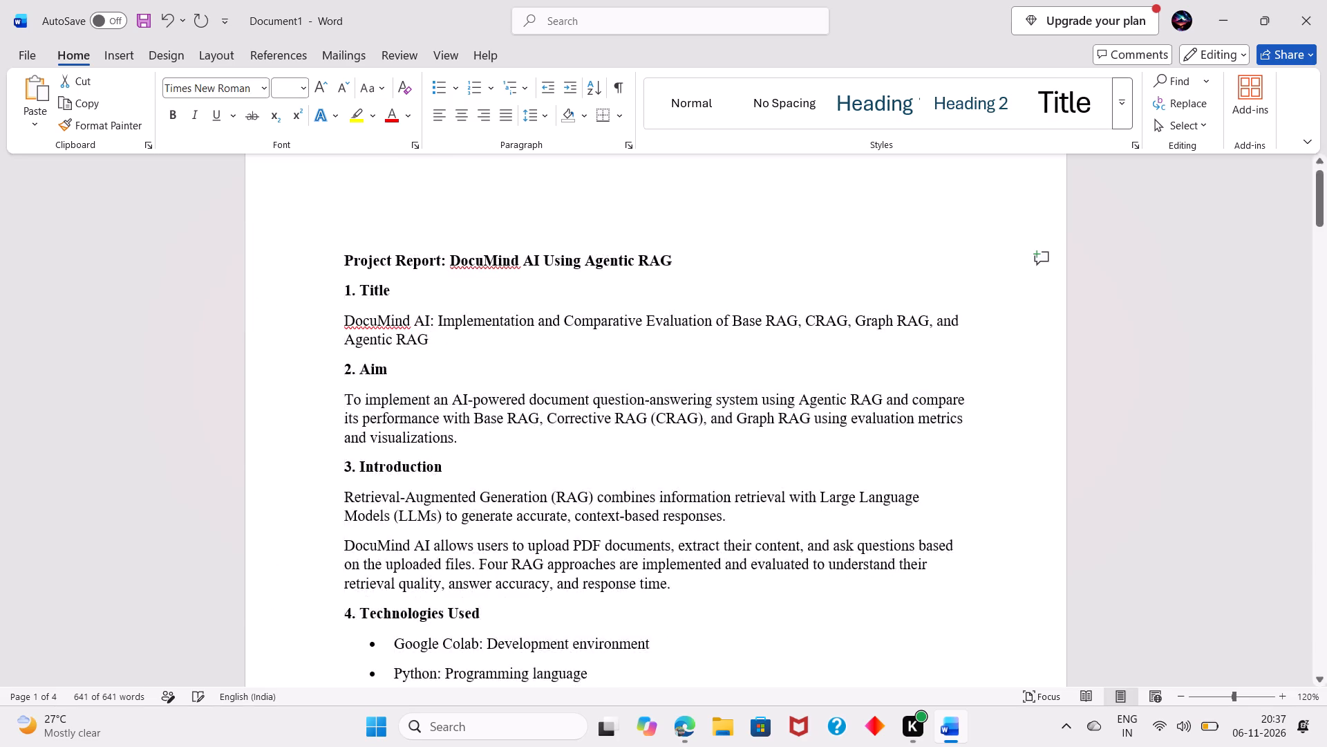
click(300, 88)
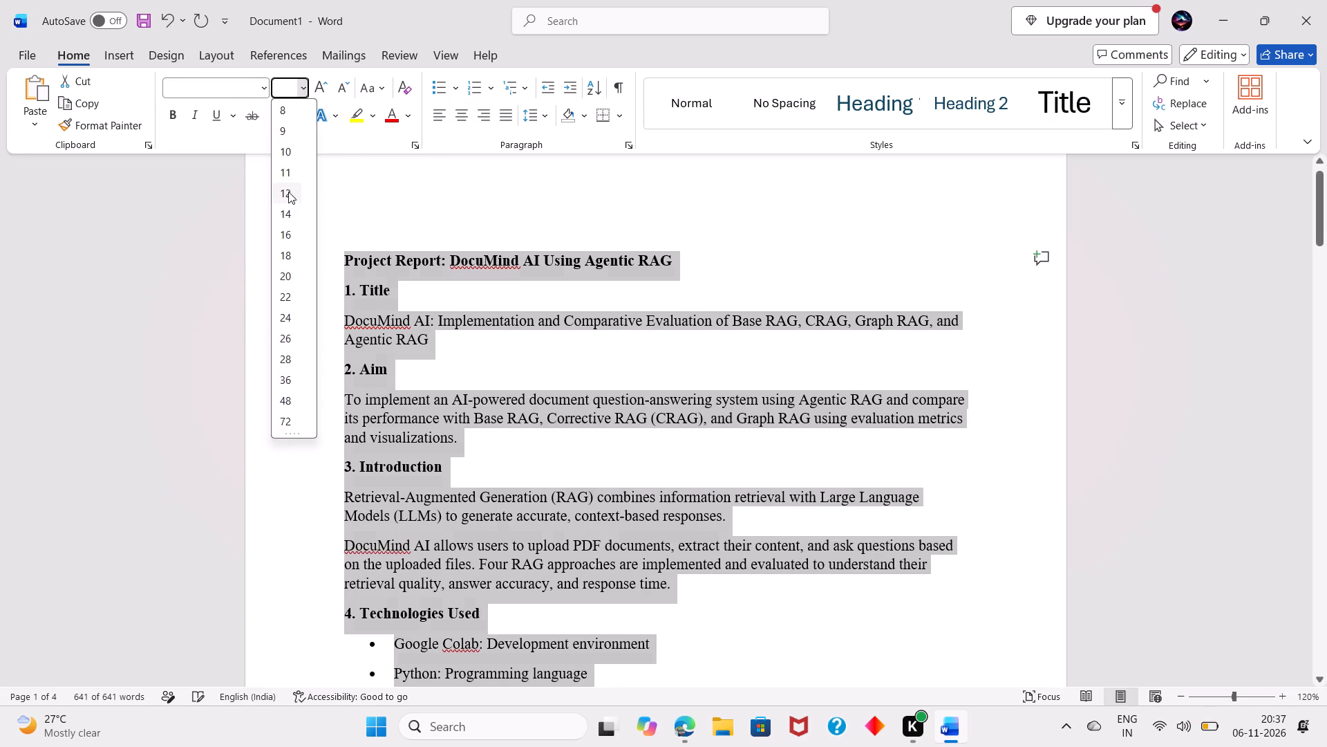
click(285, 196)
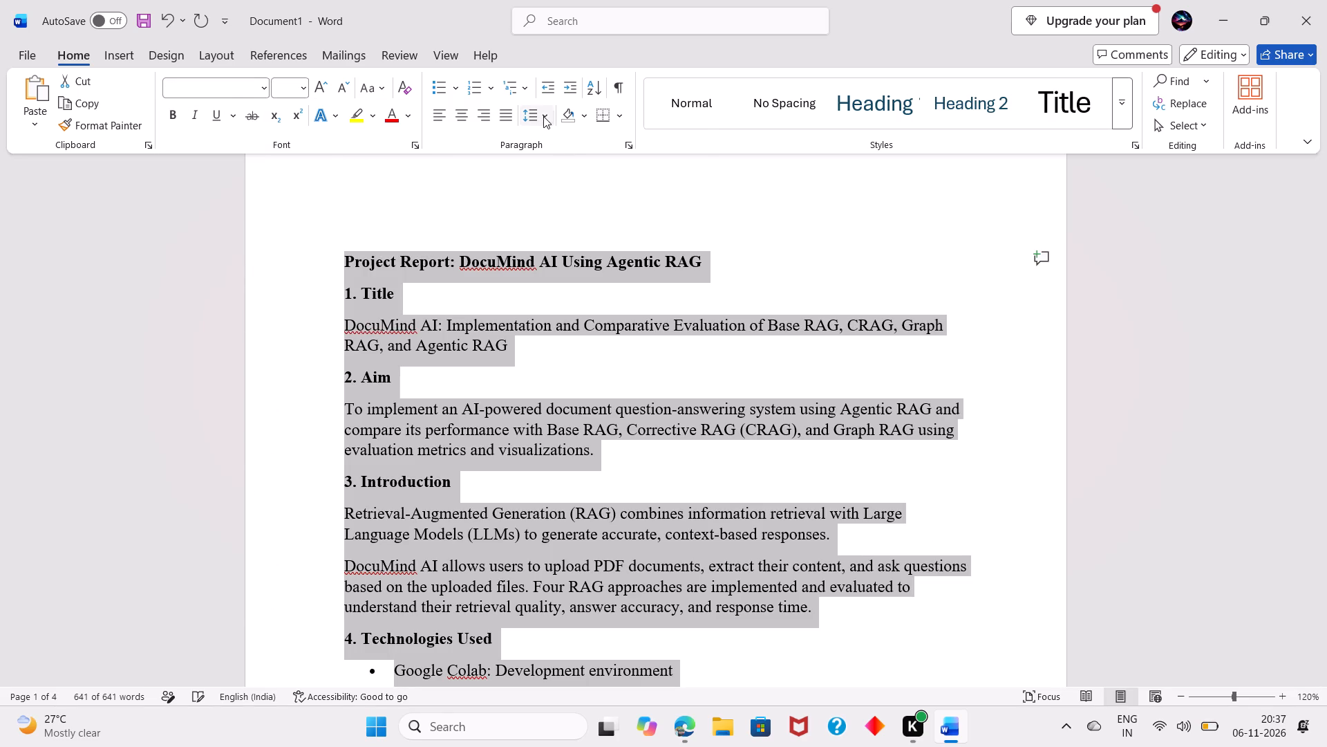
Remove the space after paragraphs throughout the whole report.
click(543, 116)
click(565, 329)
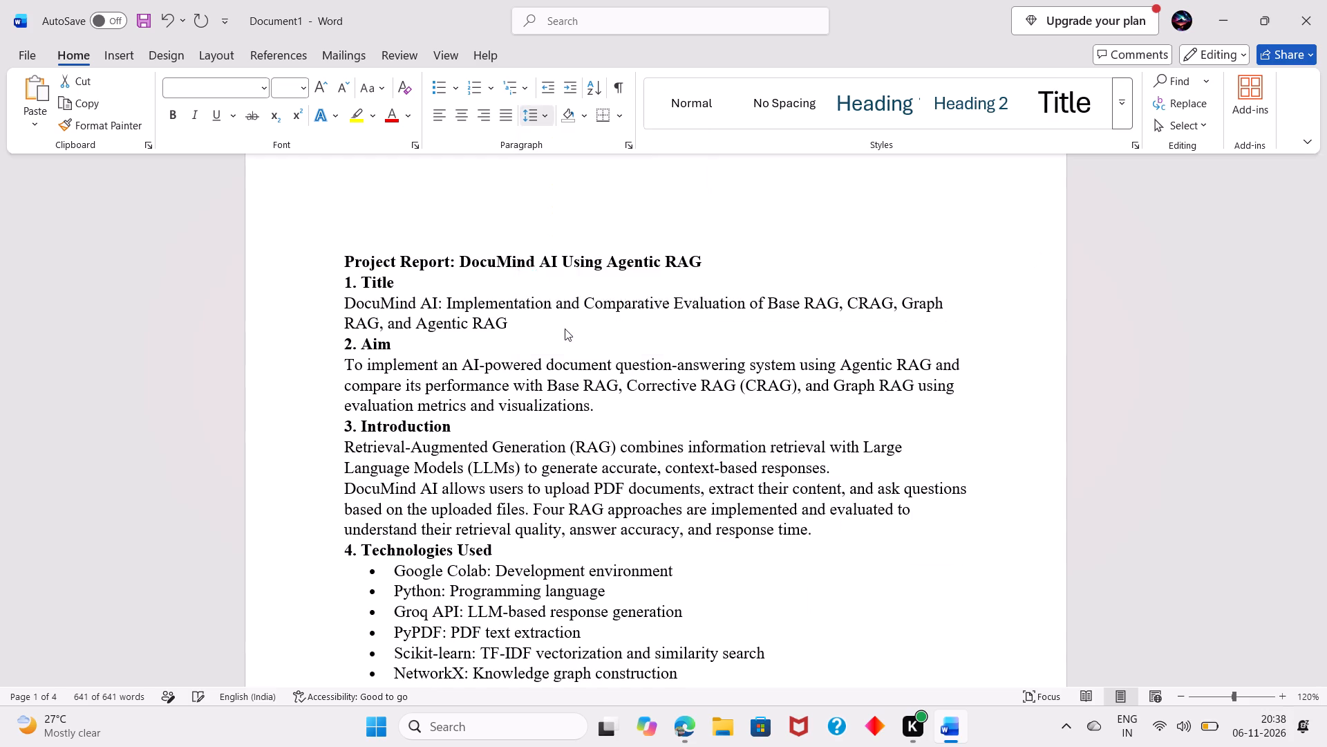
click(484, 331)
Add a box page border with a 1 pt line width to the whole document.
scroll(484, 331, up, 1)
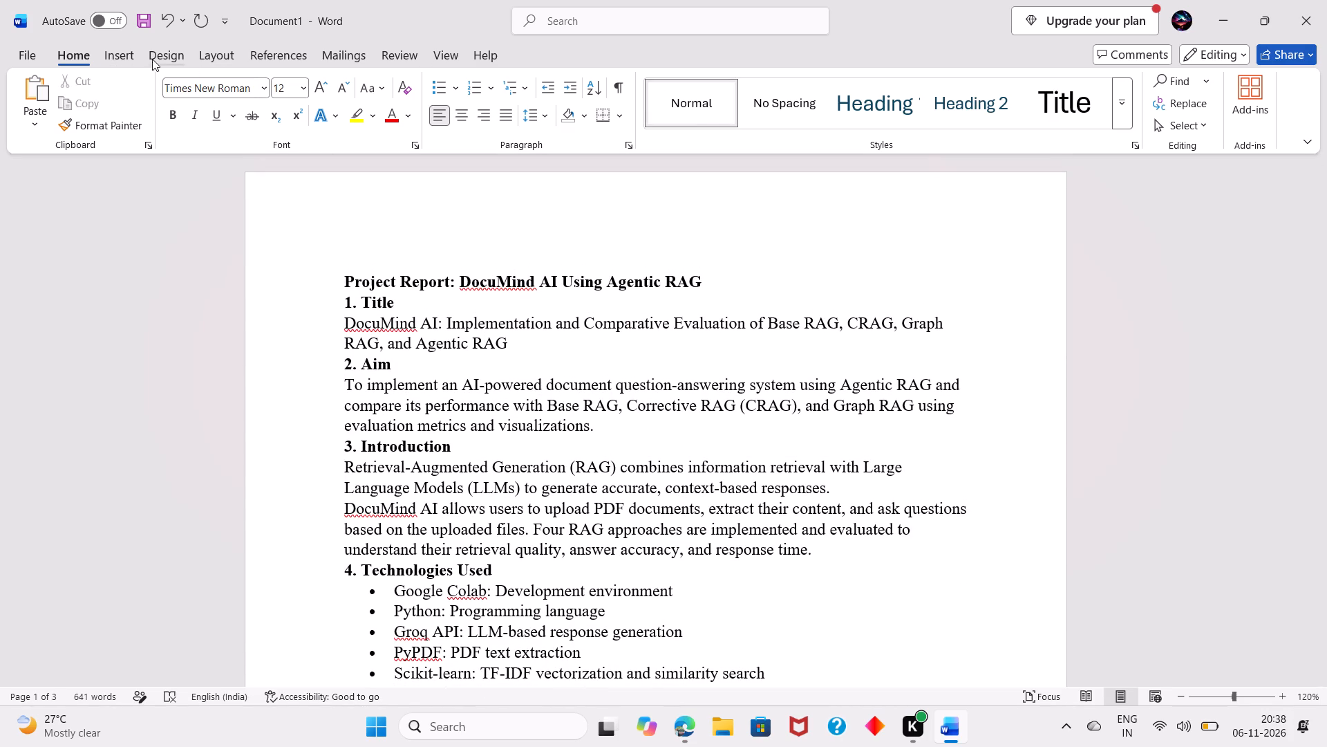
click(113, 50)
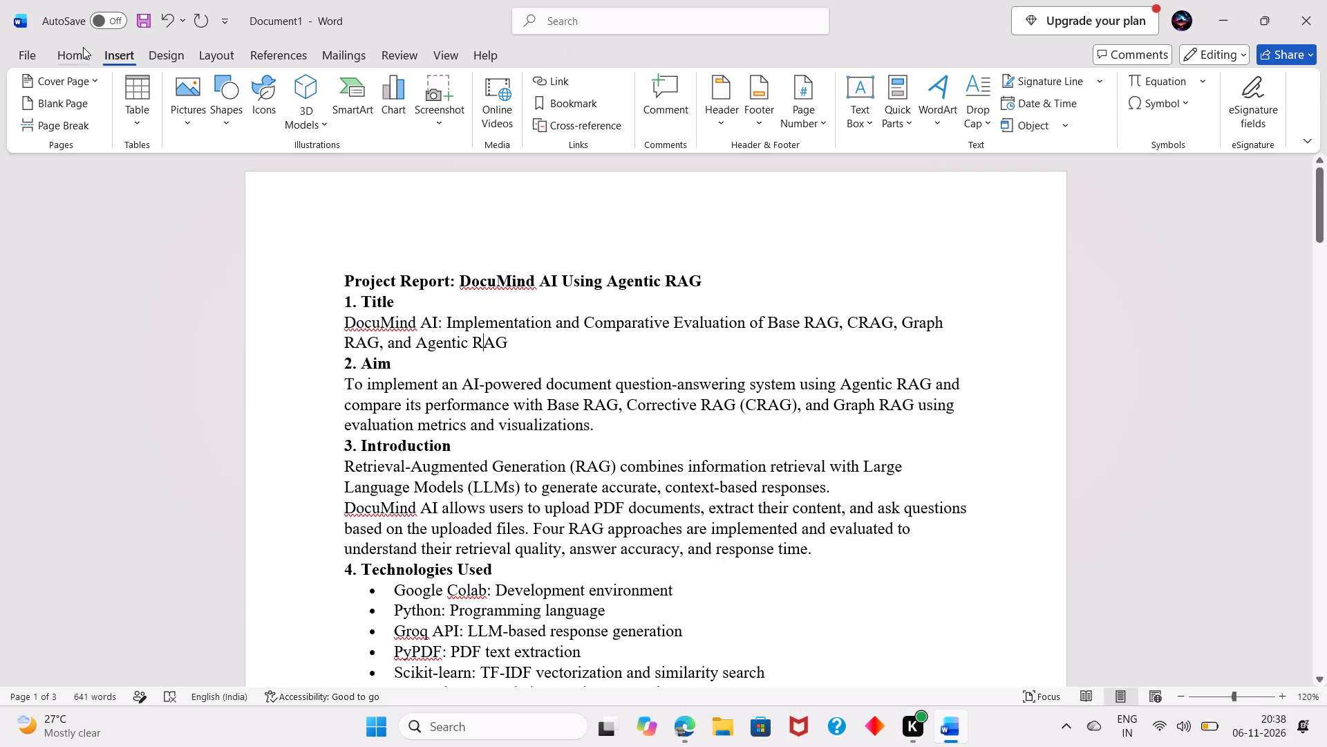
click(176, 59)
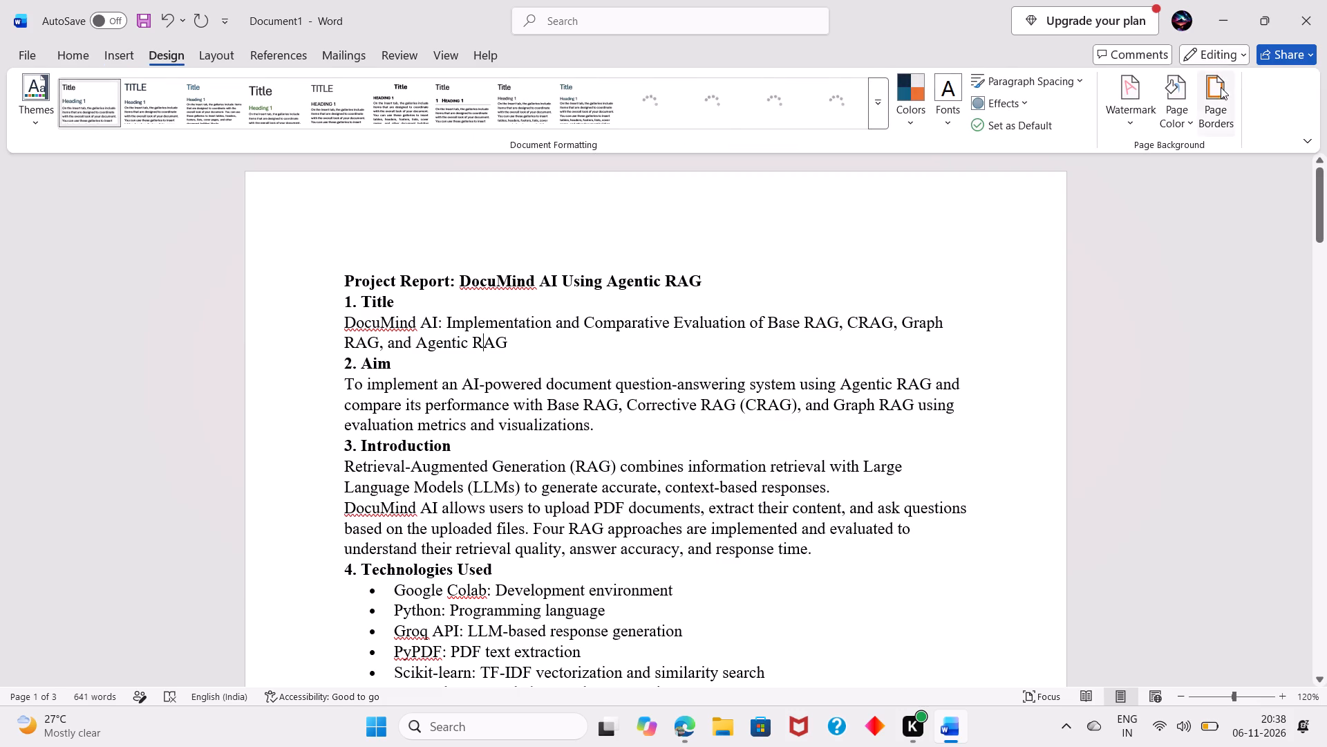
click(1217, 95)
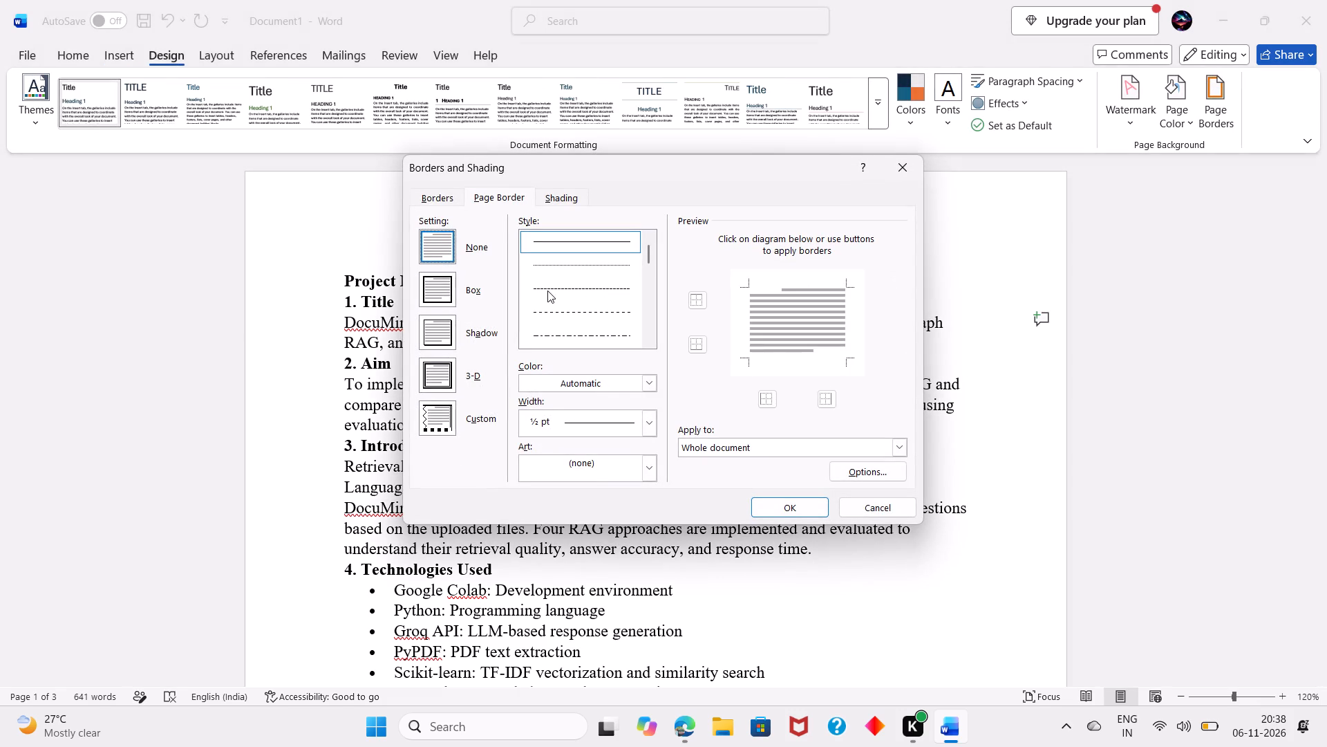
click(425, 289)
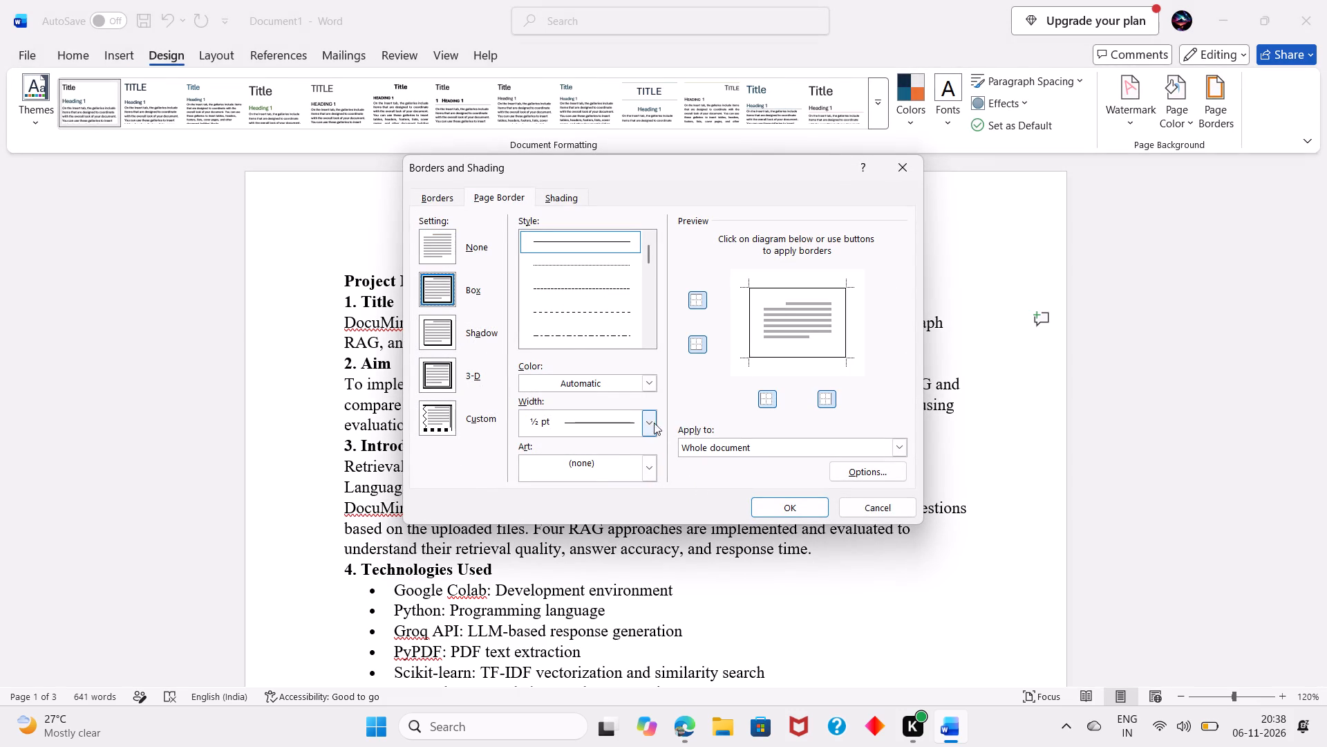
click(650, 422)
click(603, 515)
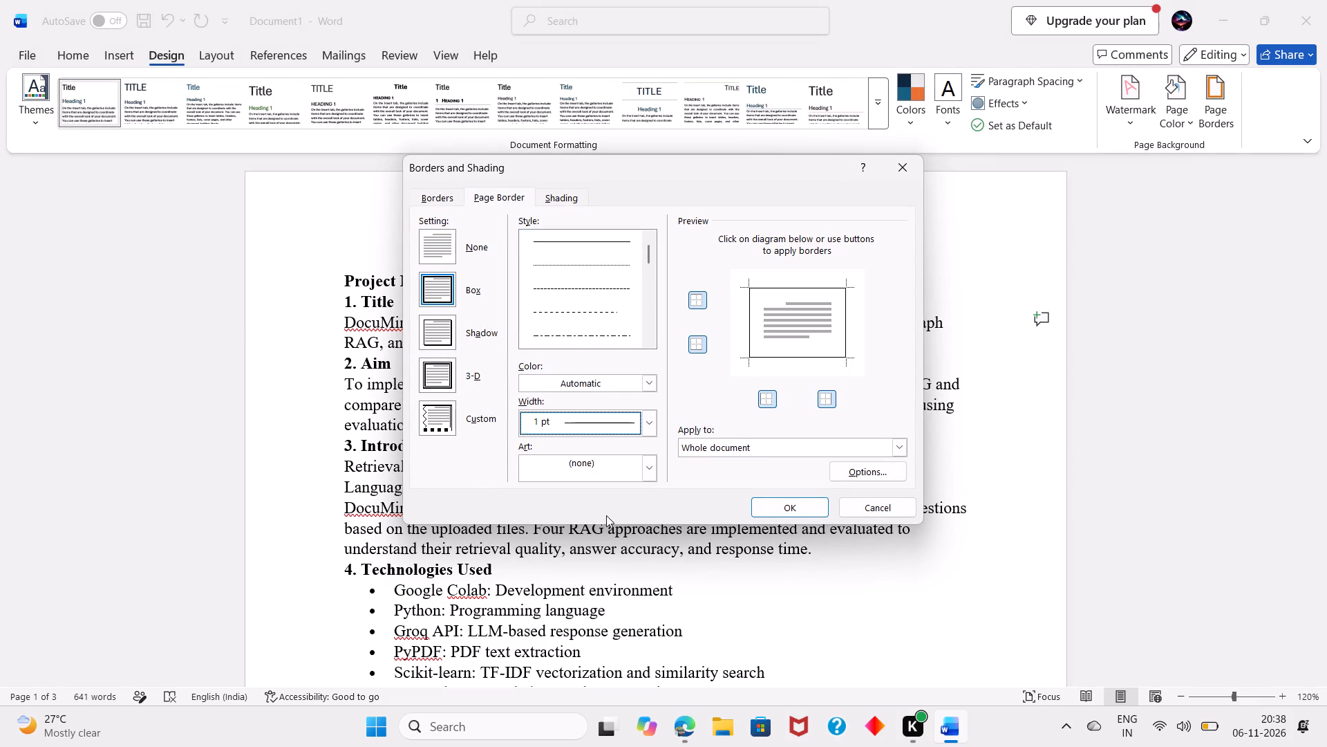
click(784, 505)
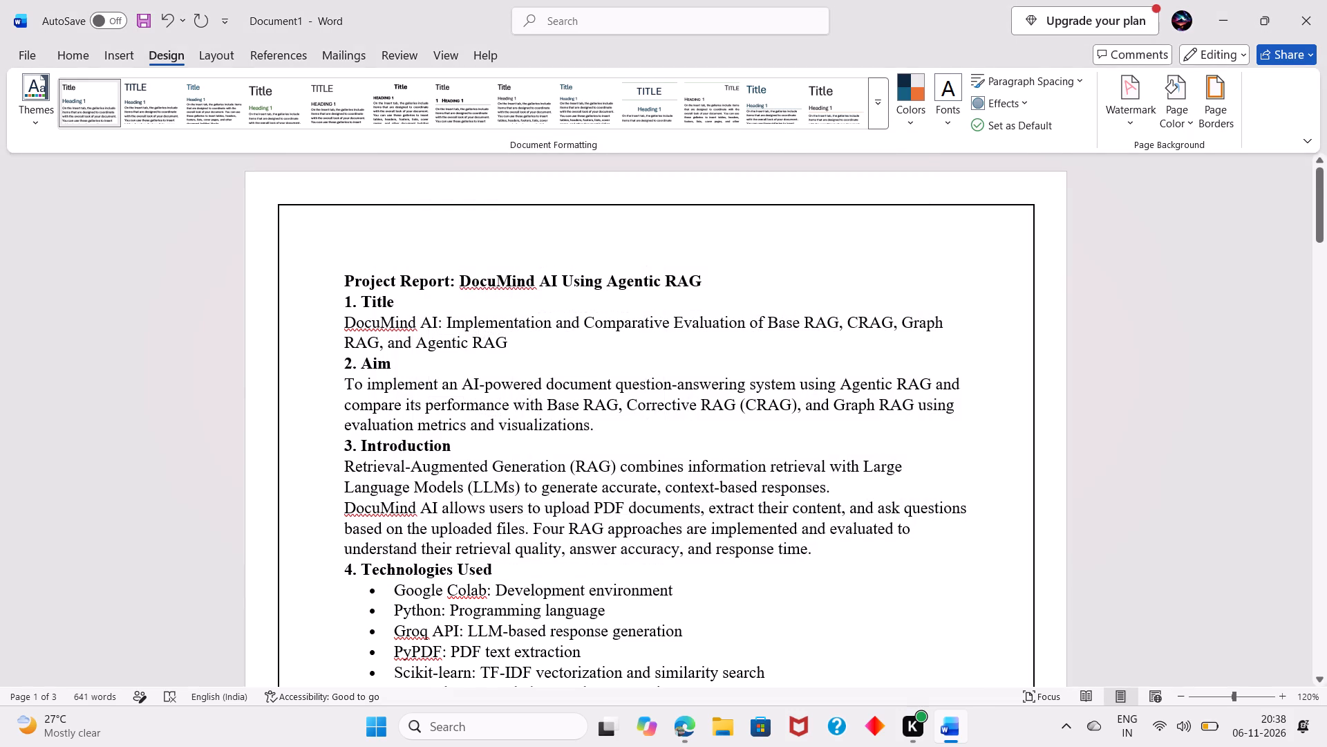
Delete the "Project Report:" prefix from the heading on the report's first line.
drag(458, 279, 316, 263)
key(BackSpace)
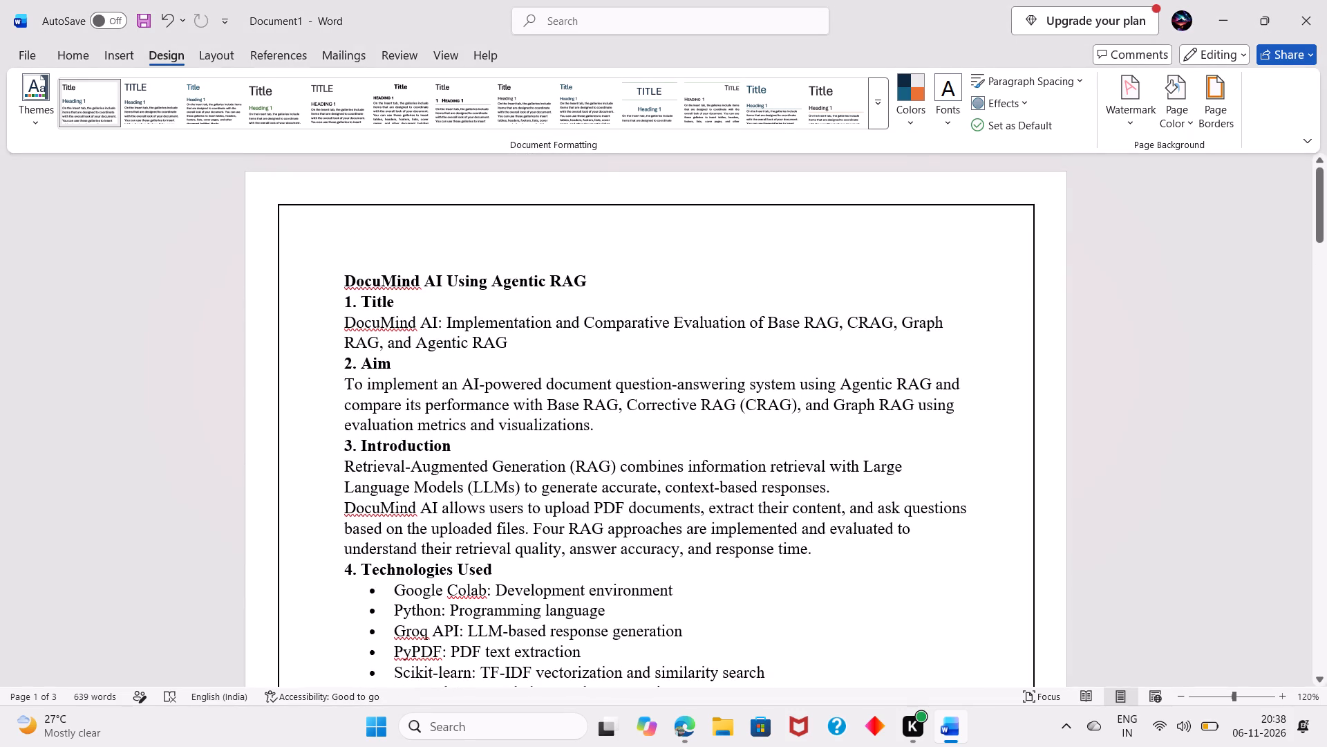
Justify all the text in the document.
drag(341, 278, 604, 282)
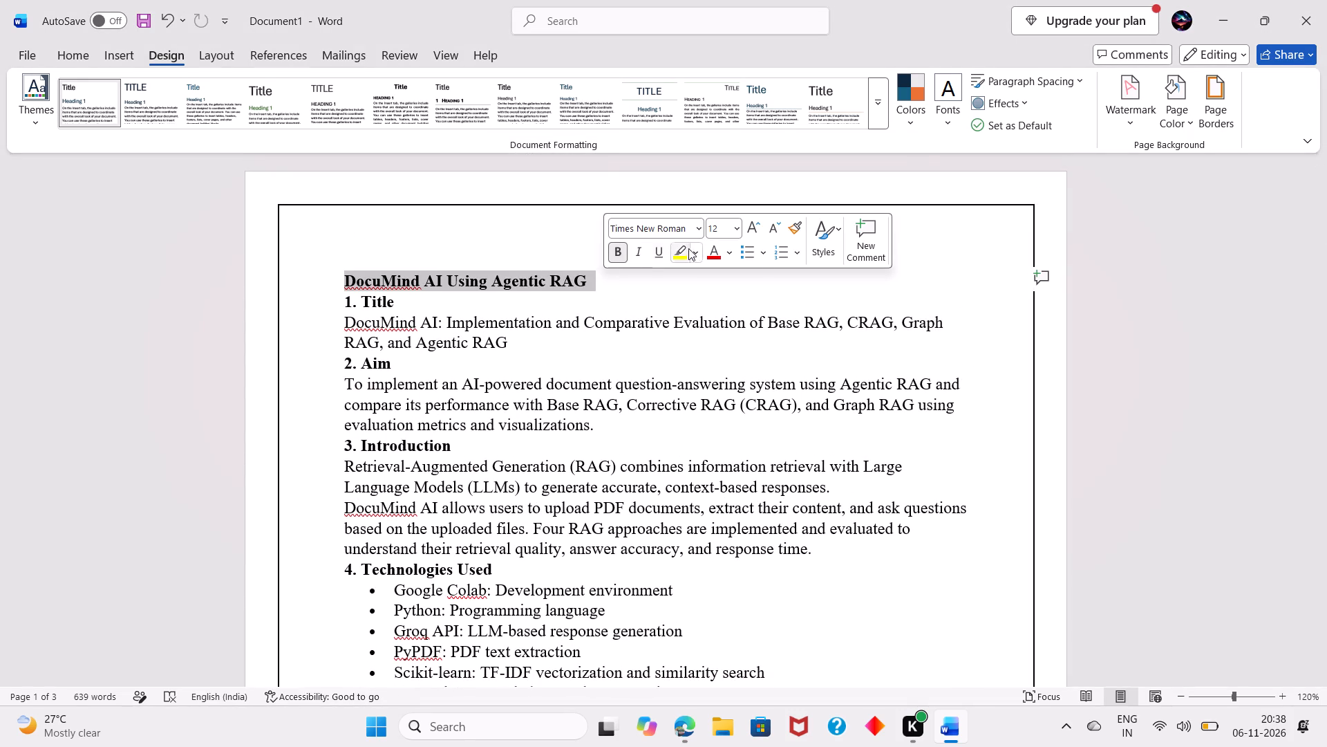
click(72, 60)
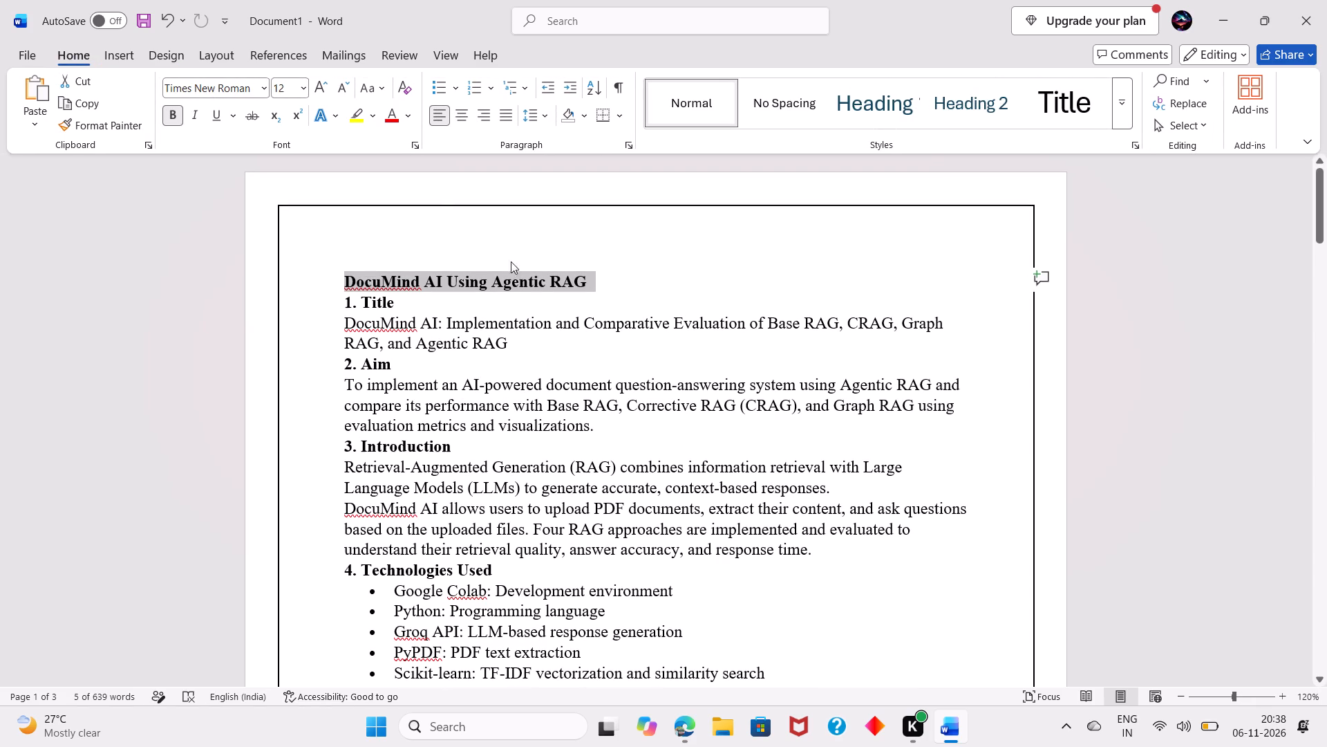
click(527, 308)
key(ctrl+a)
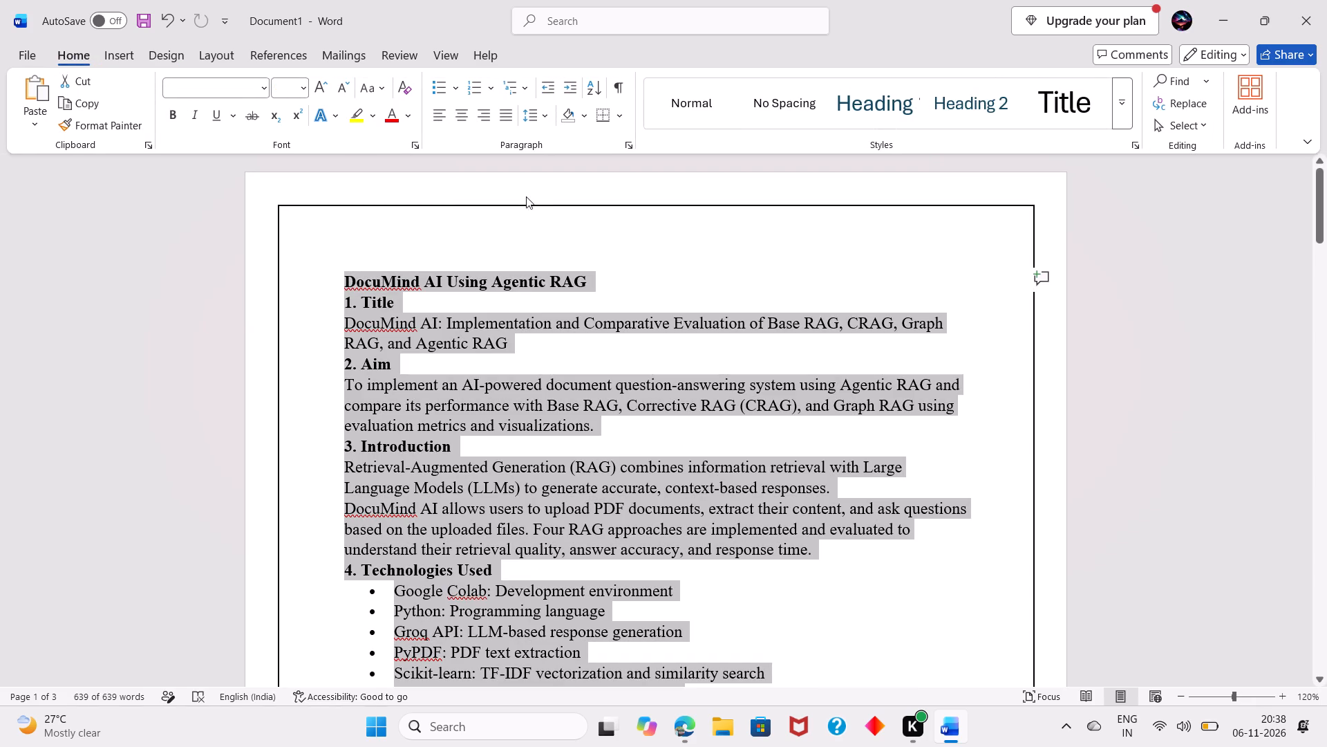
click(502, 114)
click(596, 257)
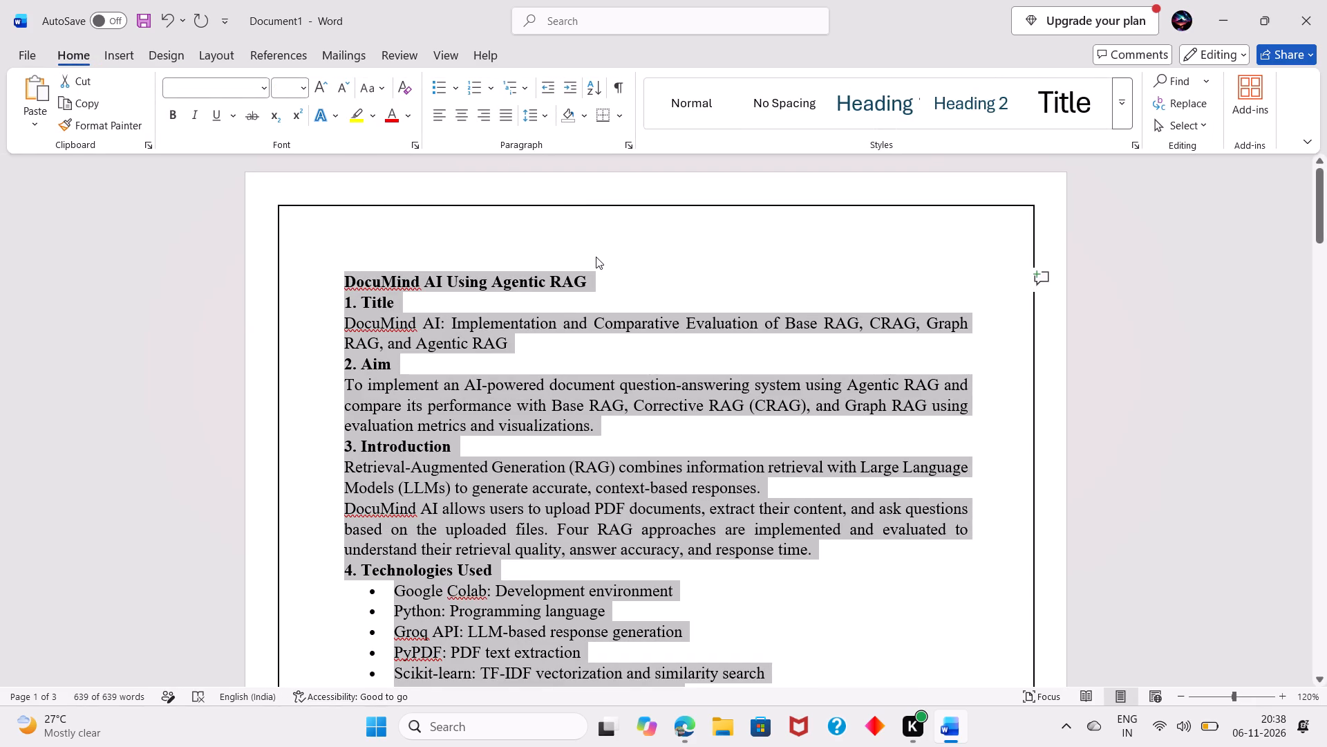
Centre the heading line "DocuMind AI Using Agentic RAG".
drag(343, 279, 587, 277)
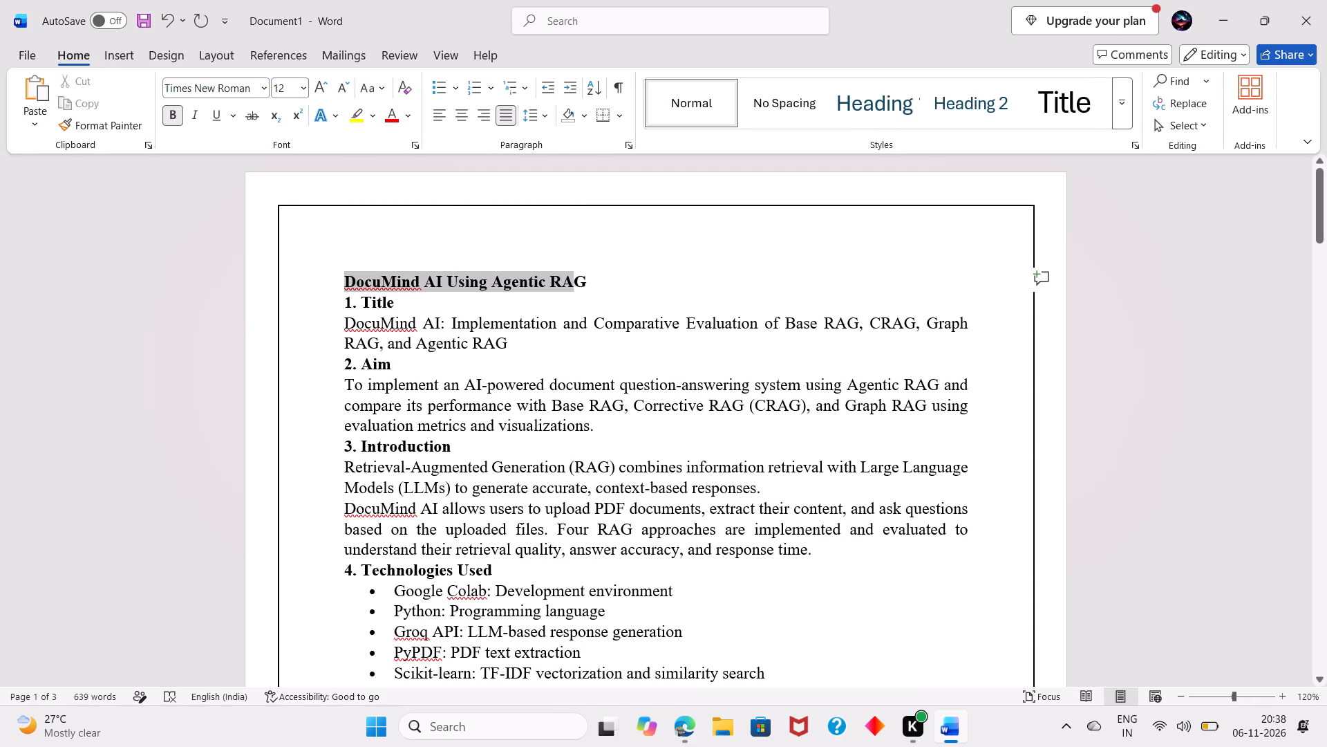
drag(587, 277, 616, 279)
click(469, 123)
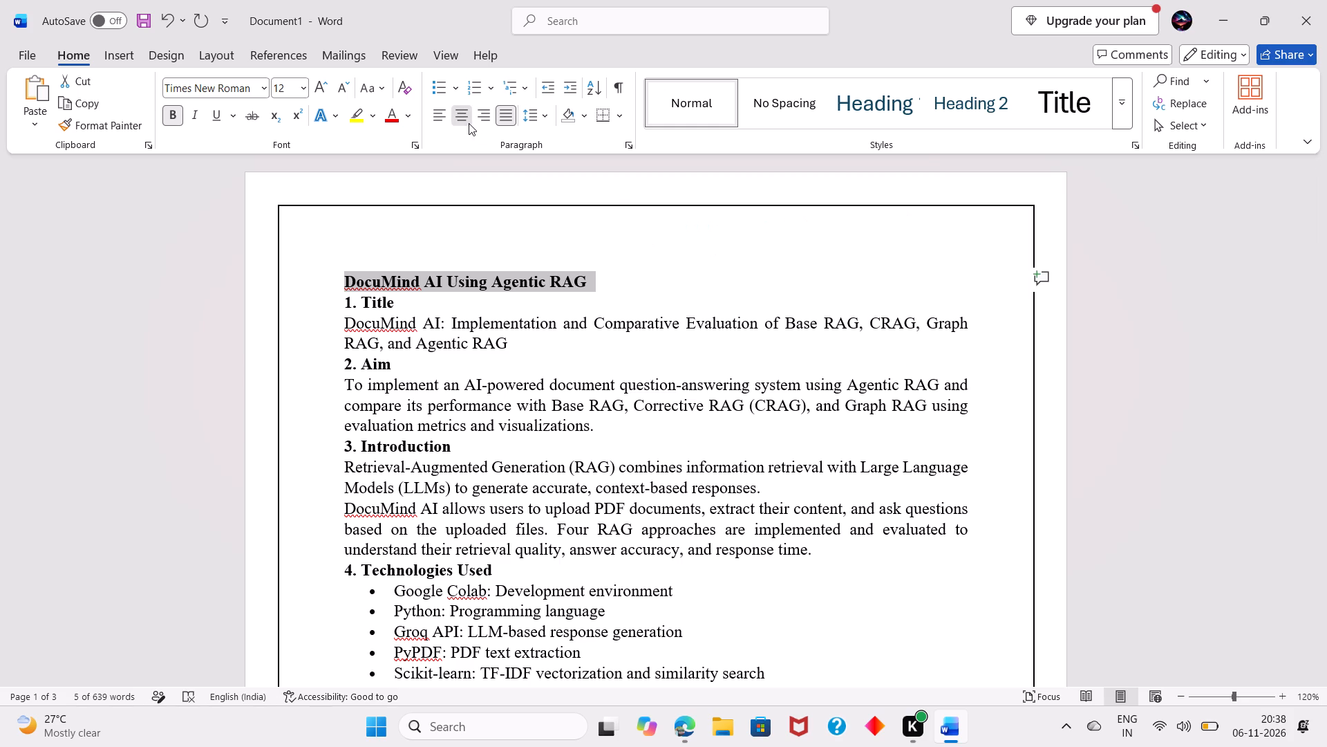
Insert a blank line below the centred heading "DocuMind AI Using Agentic RAG".
click(792, 279)
key(Return)
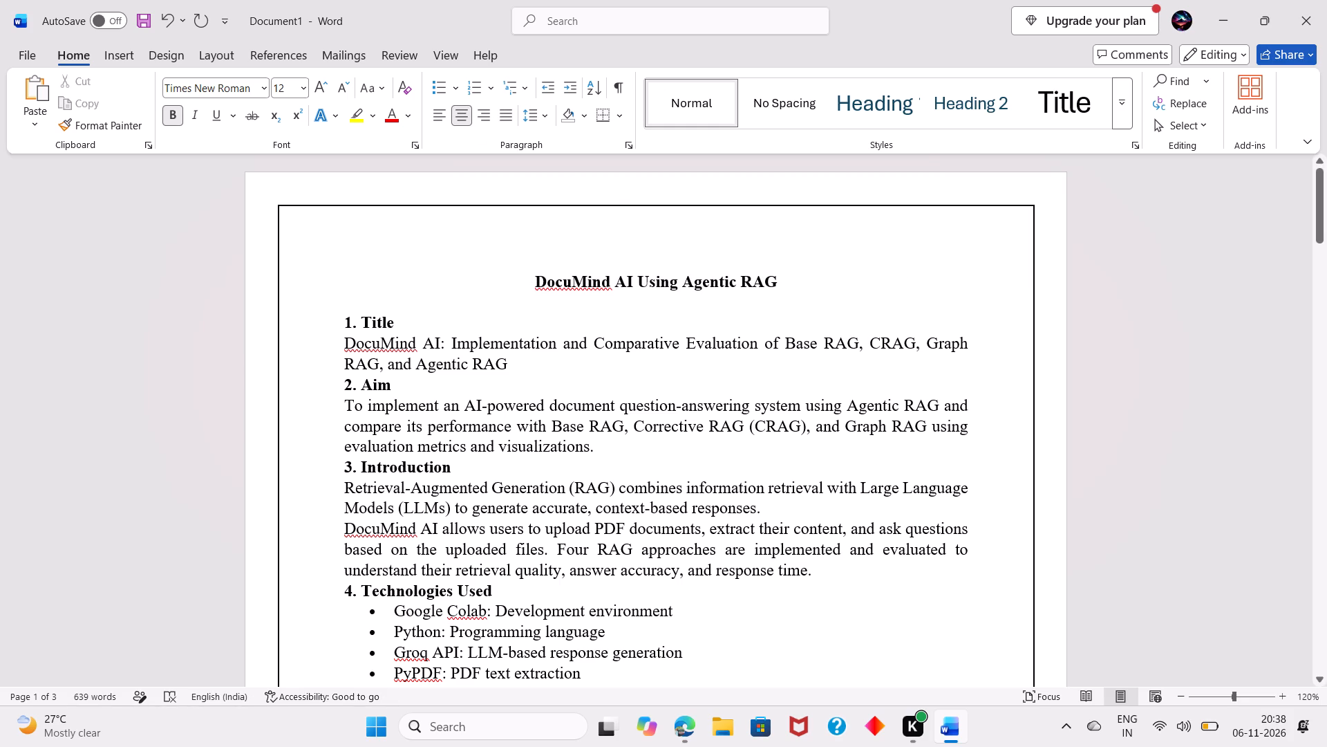
Delete the whole "1. Title" section, both its heading and its text.
drag(340, 322, 504, 367)
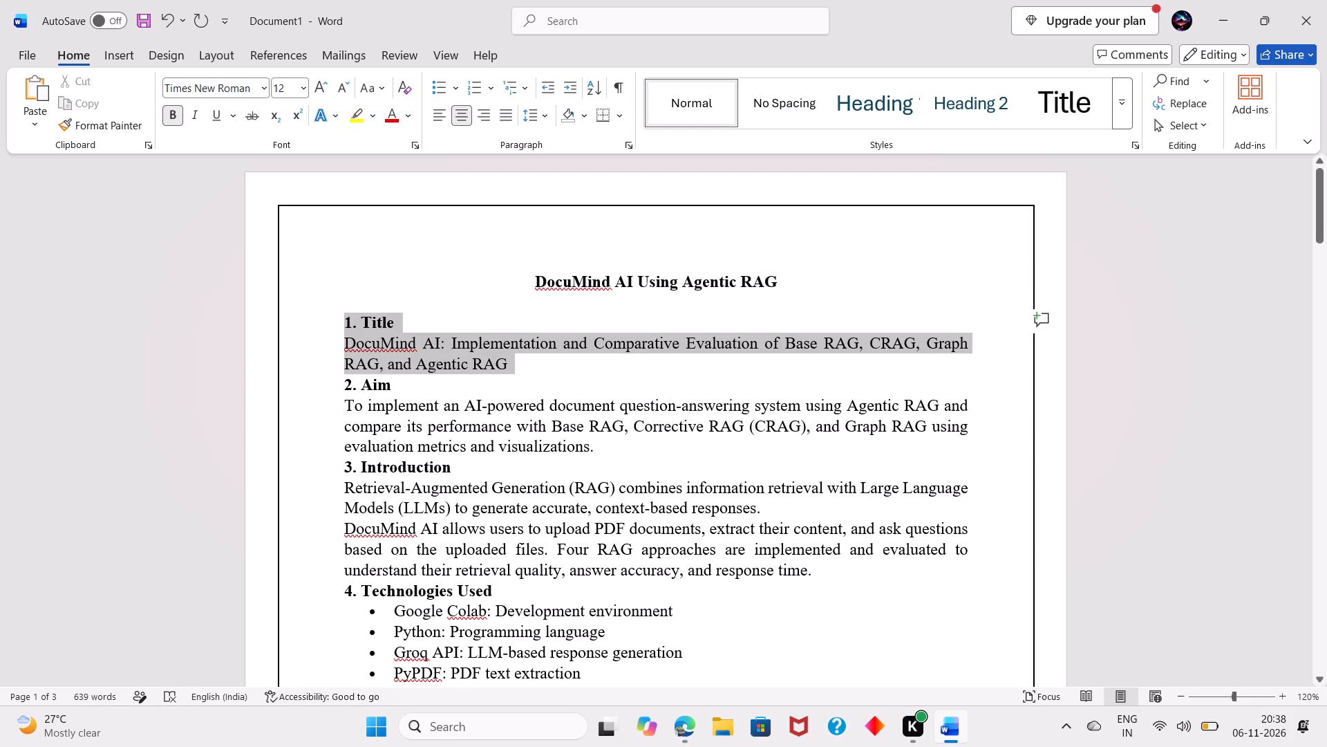
drag(504, 367, 528, 360)
key(BackSpace)
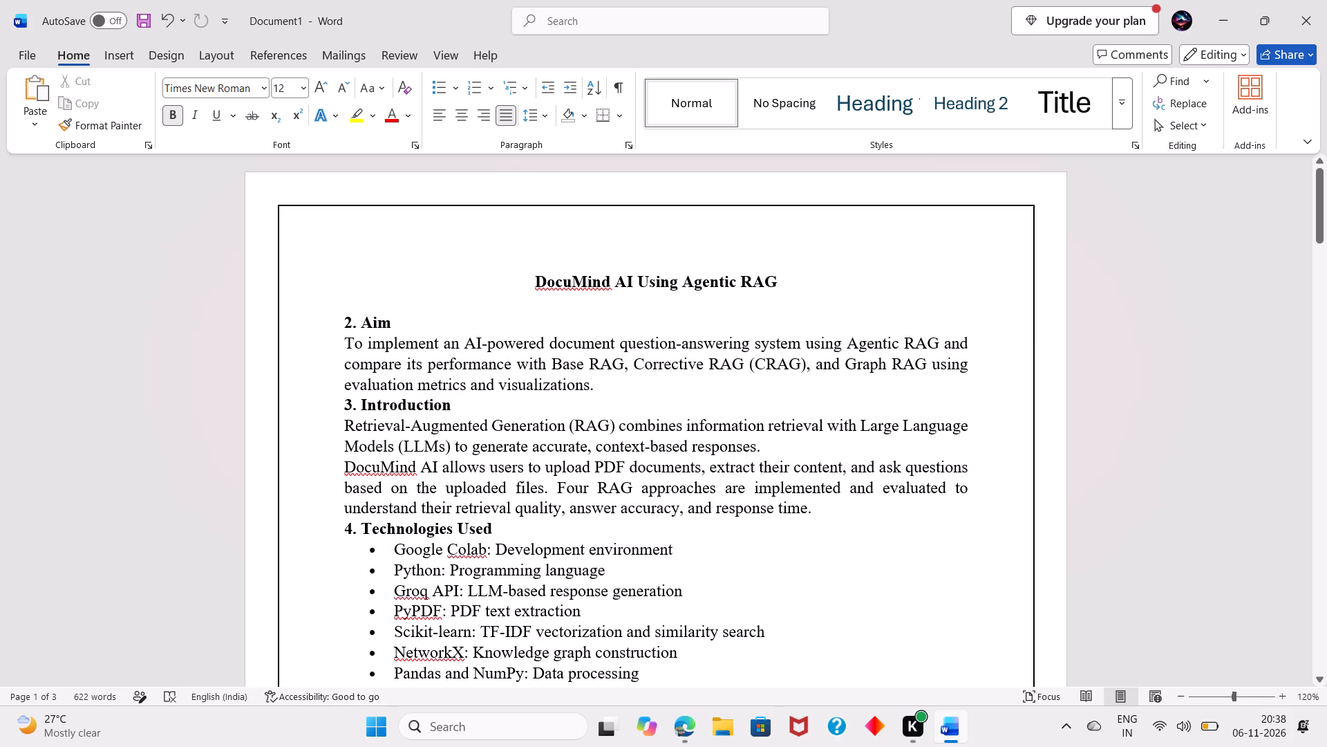
Remove the number "2." from the Aim heading and add a blank line after the Aim paragraph.
key(Right)
key(Right)
key(Right)
key(BackSpace)
key(BackSpace)
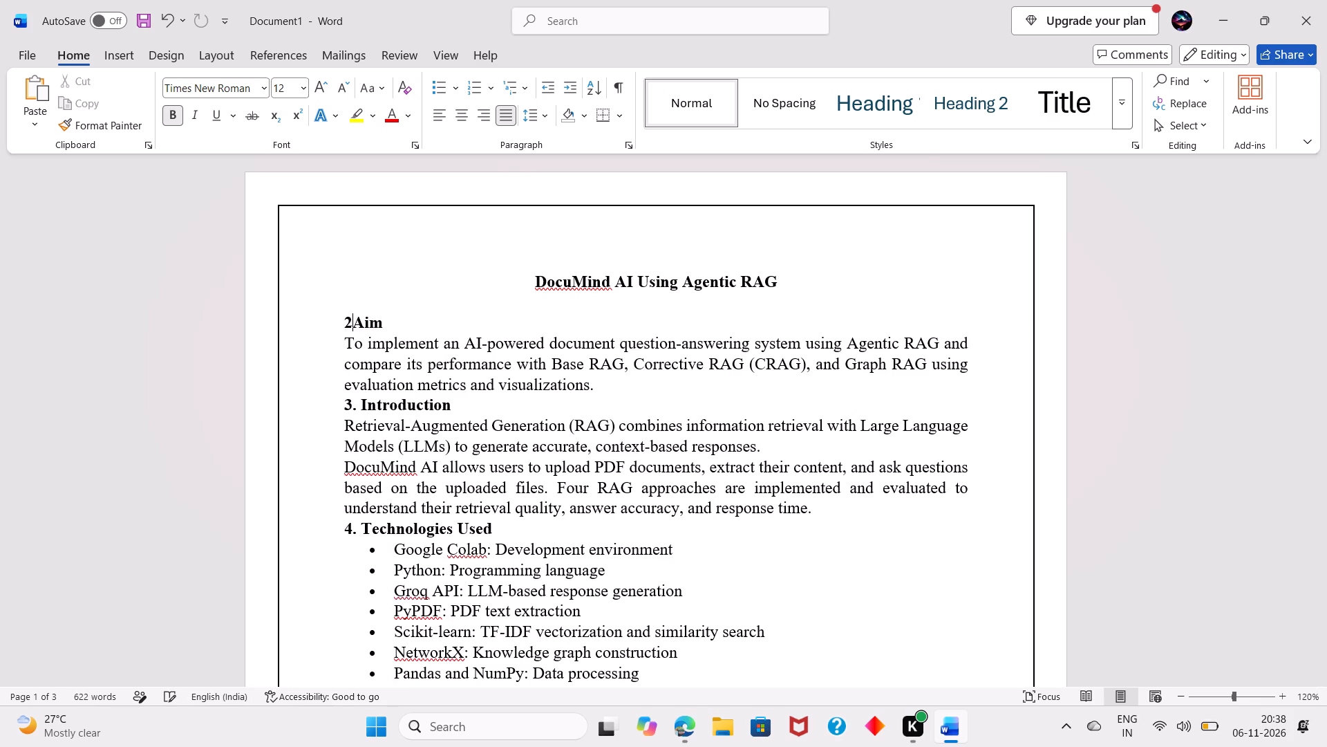
key(BackSpace)
click(605, 386)
key(Return)
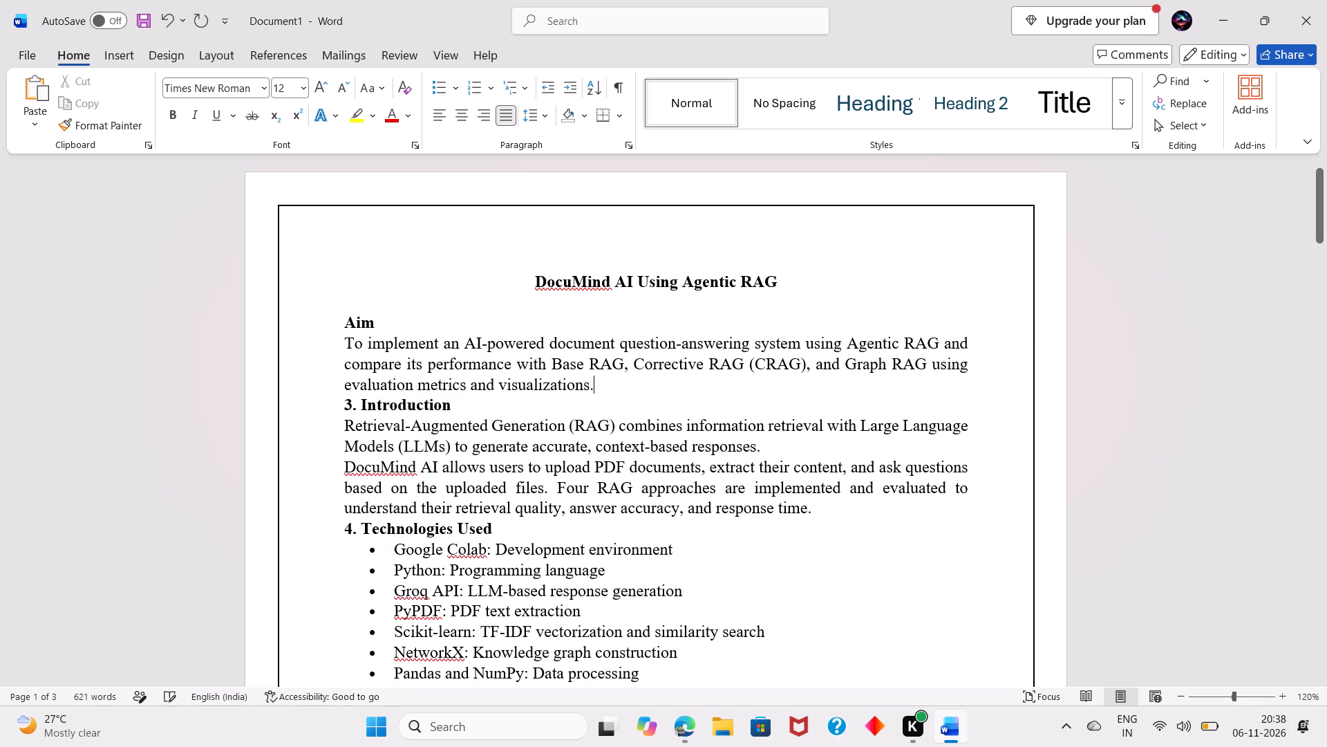
Remove the number "3." from the Introduction heading and add a blank line after the Introduction text.
click(360, 422)
key(BackSpace)
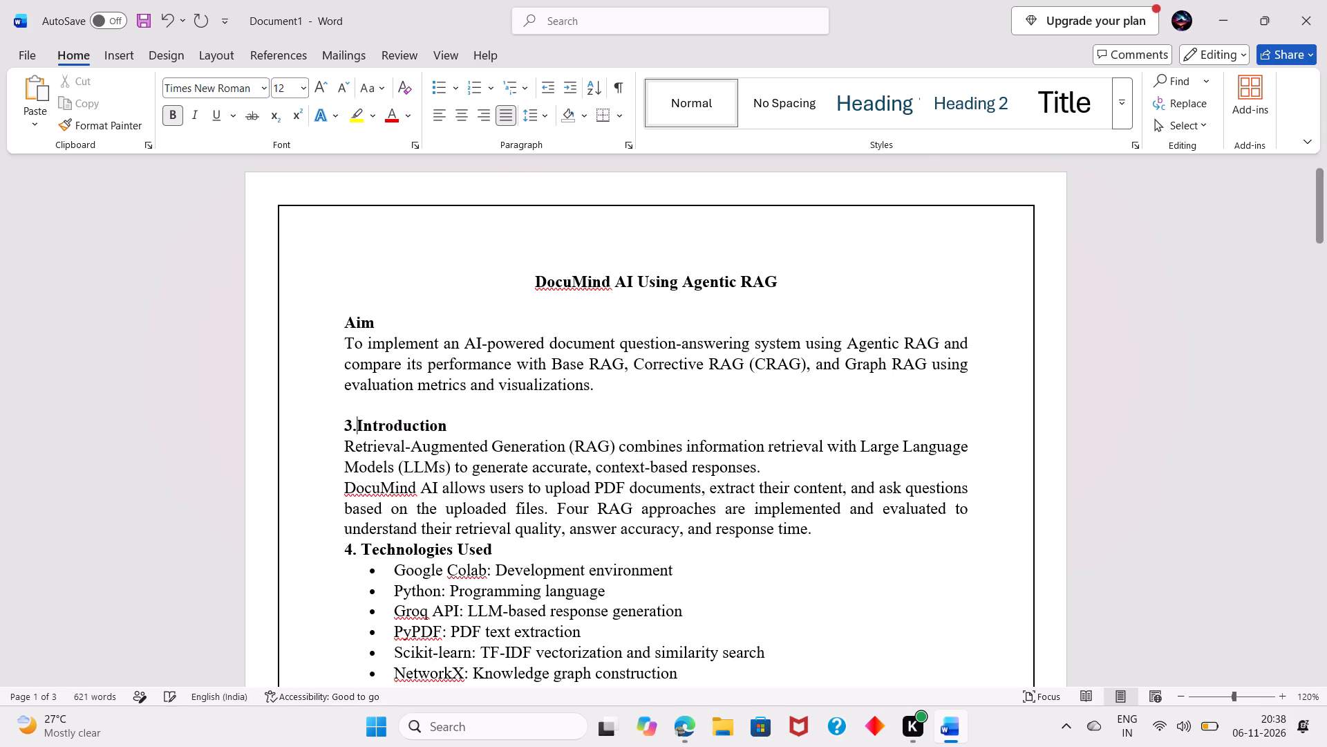
key(BackSpace)
key(BackSpace)
scroll(360, 422, down, 1)
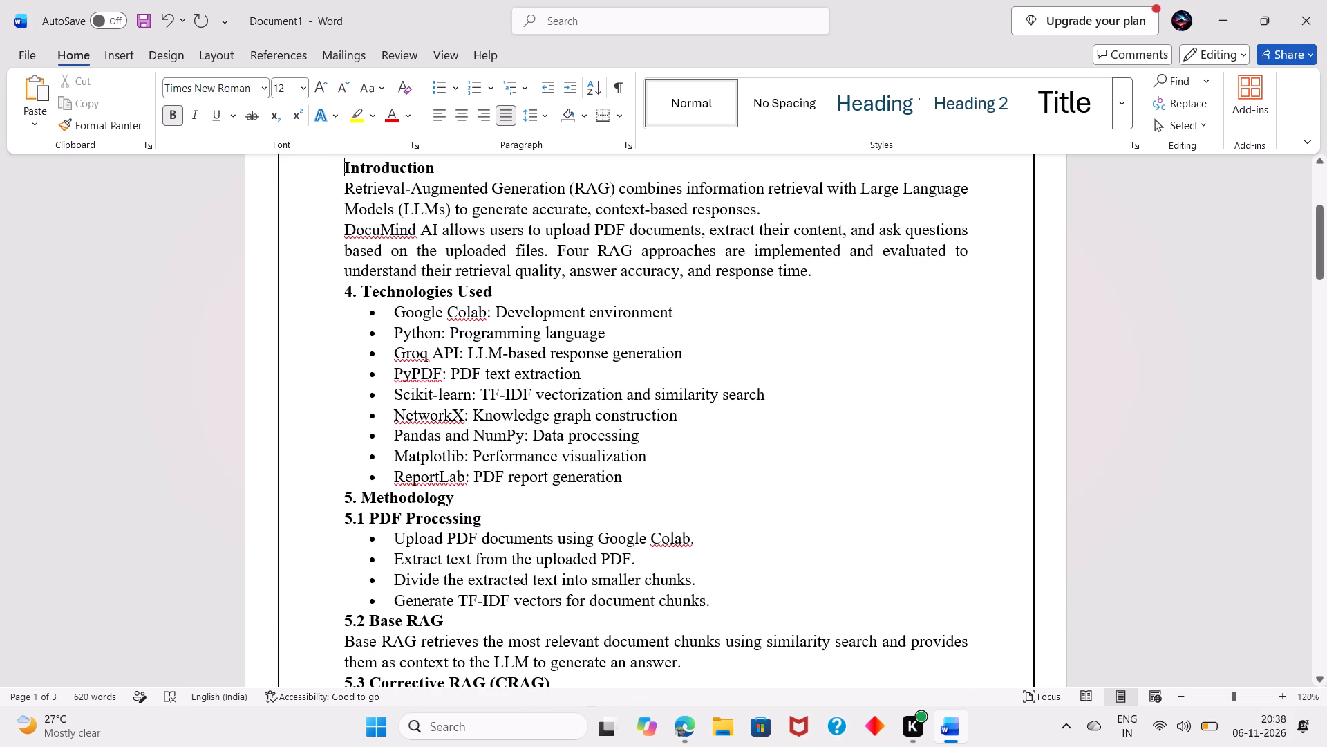
click(826, 273)
key(Return)
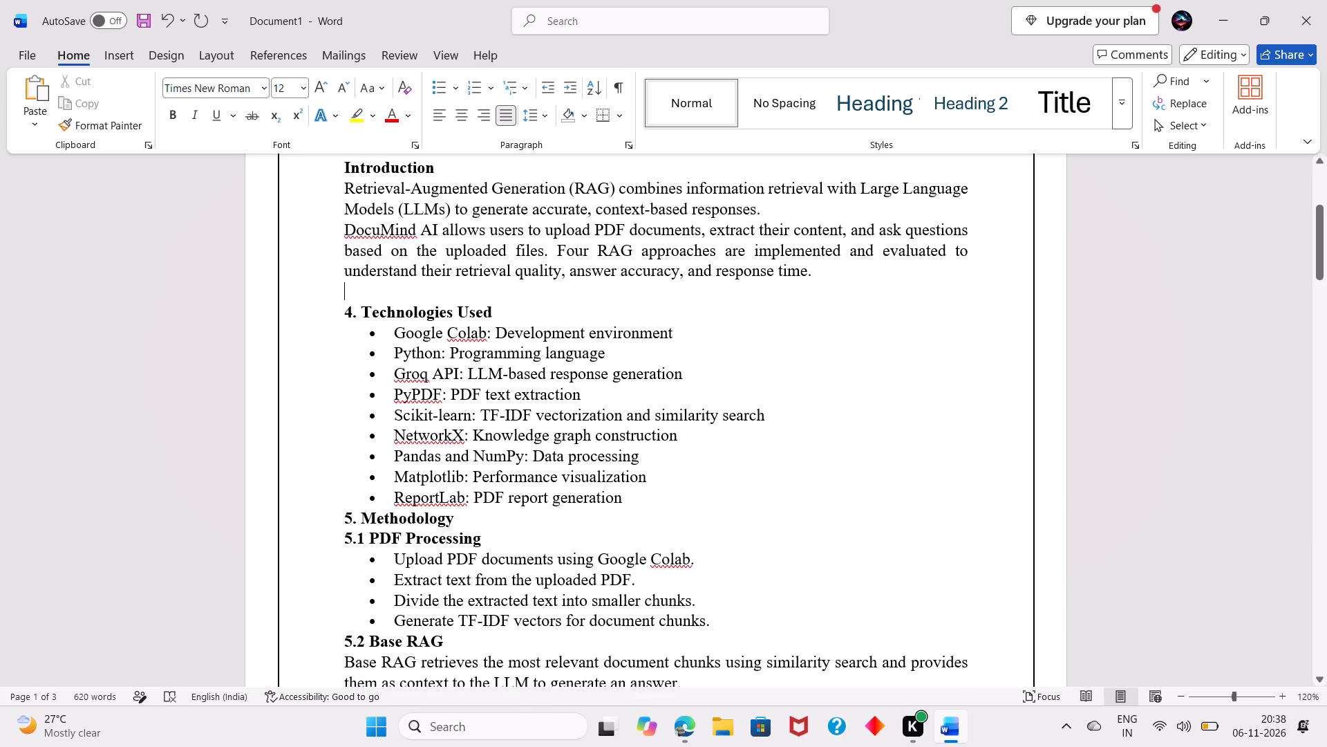
Remove the number "4." from the Technologies Used heading and add an unbulleted blank line after its list.
click(361, 306)
key(BackSpace)
key(BackSpace)
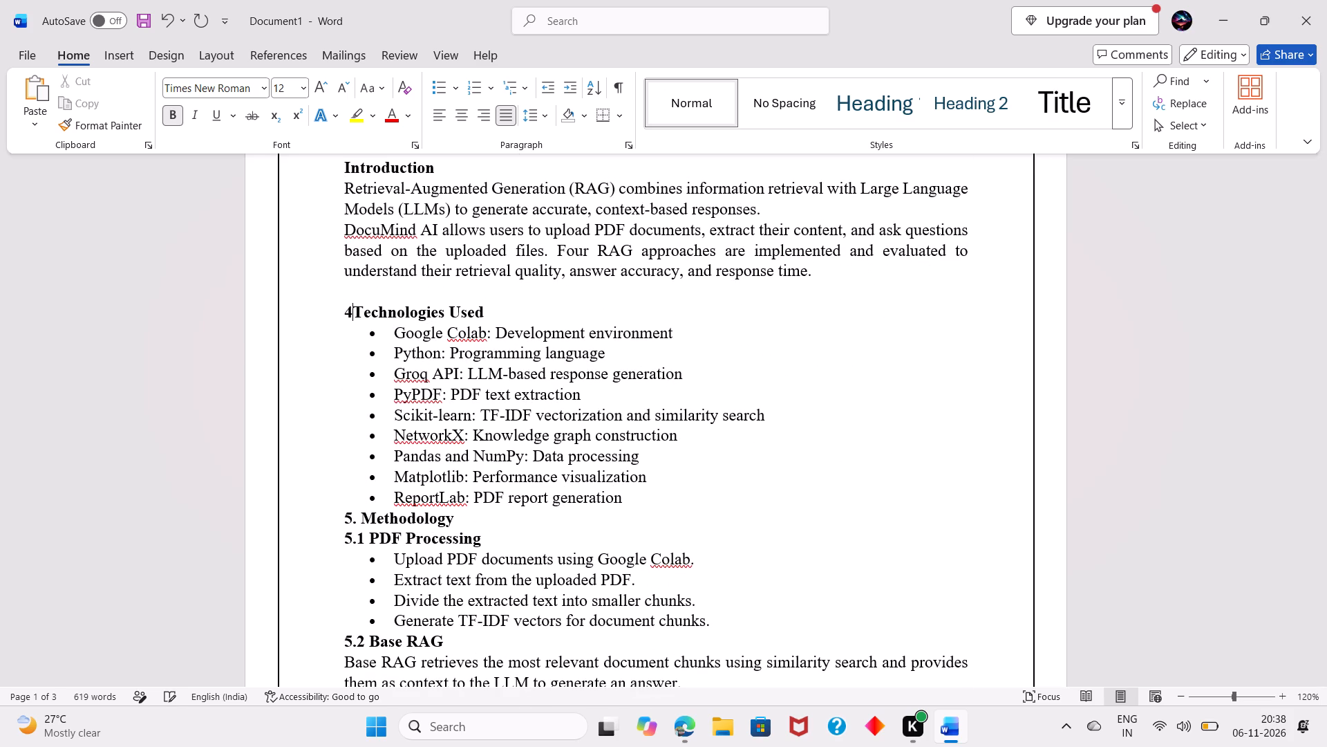
key(BackSpace)
scroll(361, 306, down, 1)
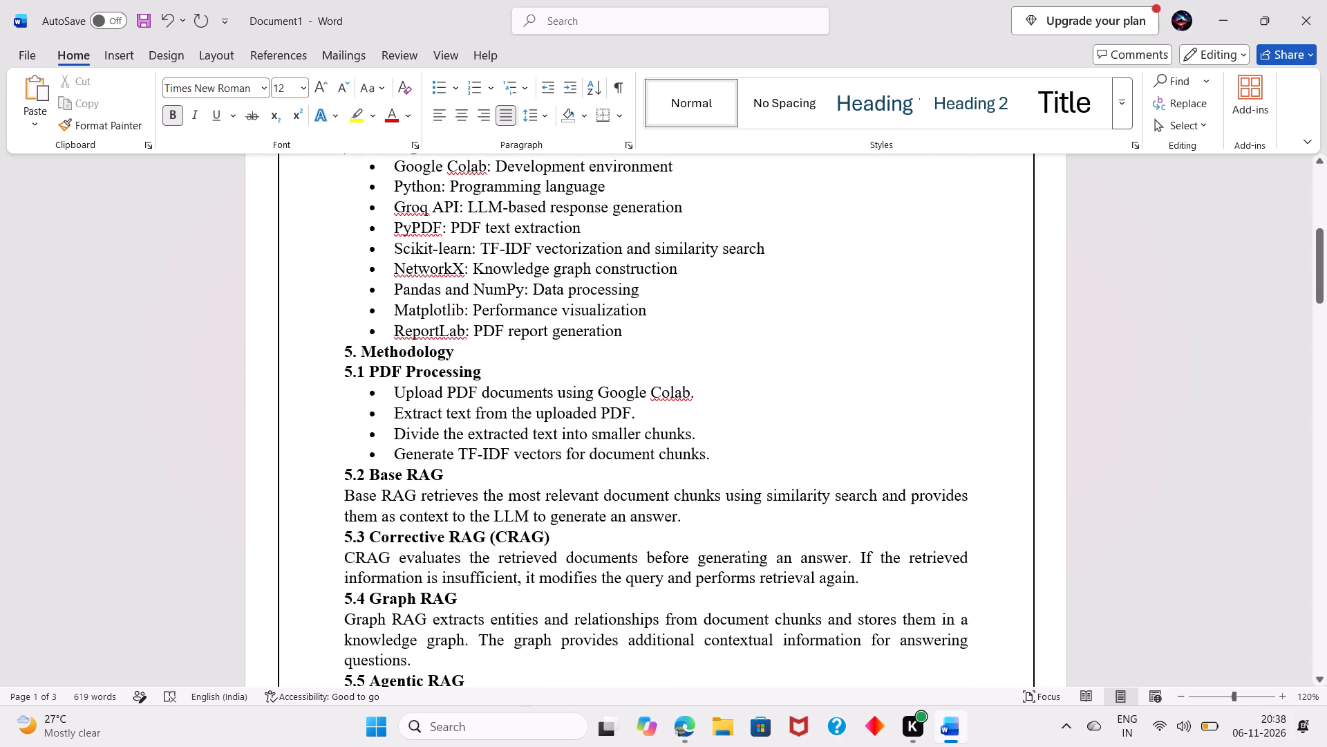
click(634, 329)
key(Return)
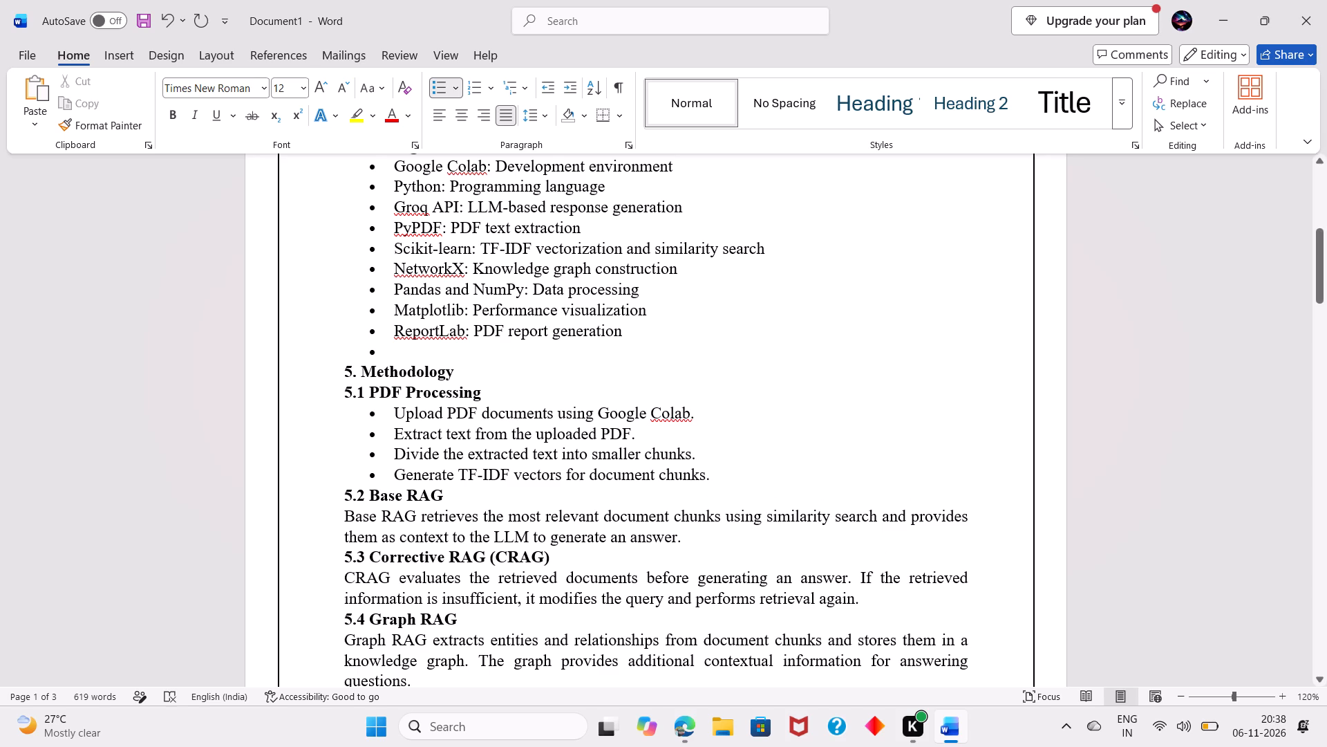
key(BackSpace)
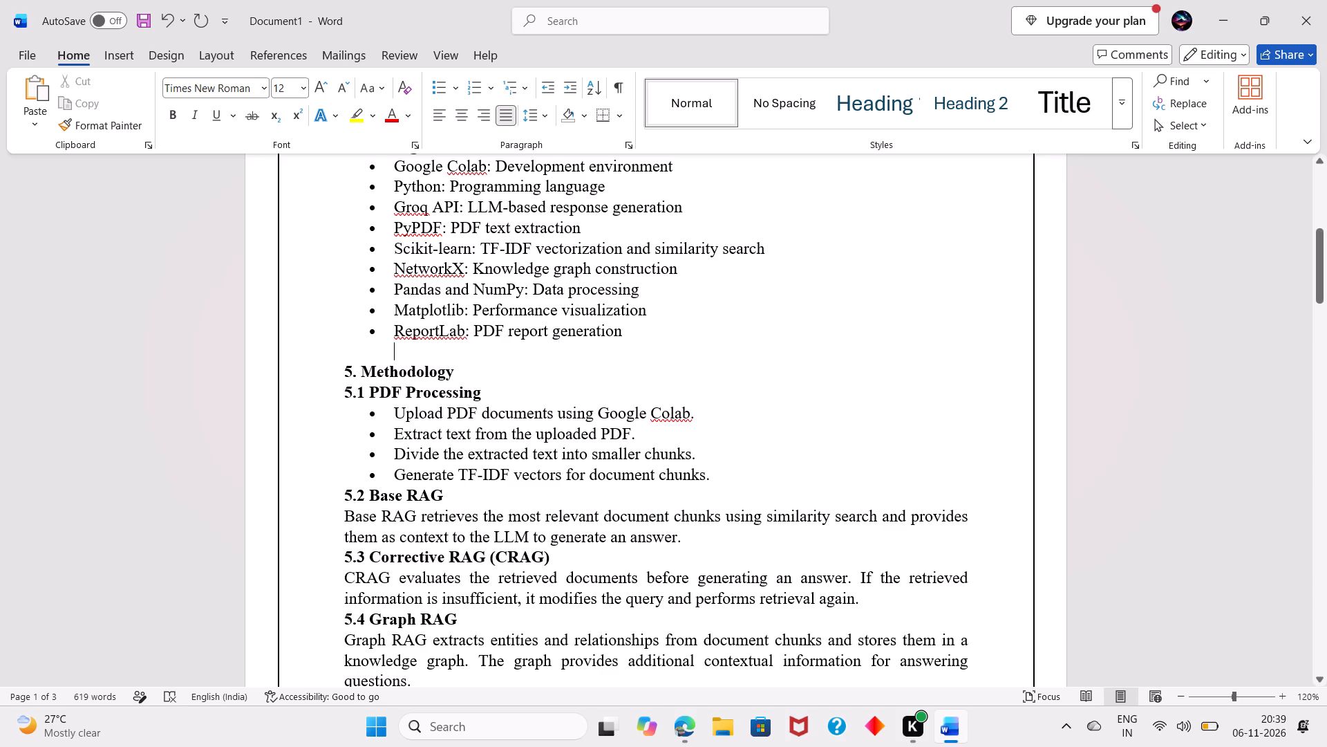
Remove the numbers "5." and "5.1" from the Methodology and PDF Processing headings, keeping them on separate lines.
click(361, 369)
key(BackSpace)
key(BackSpace)
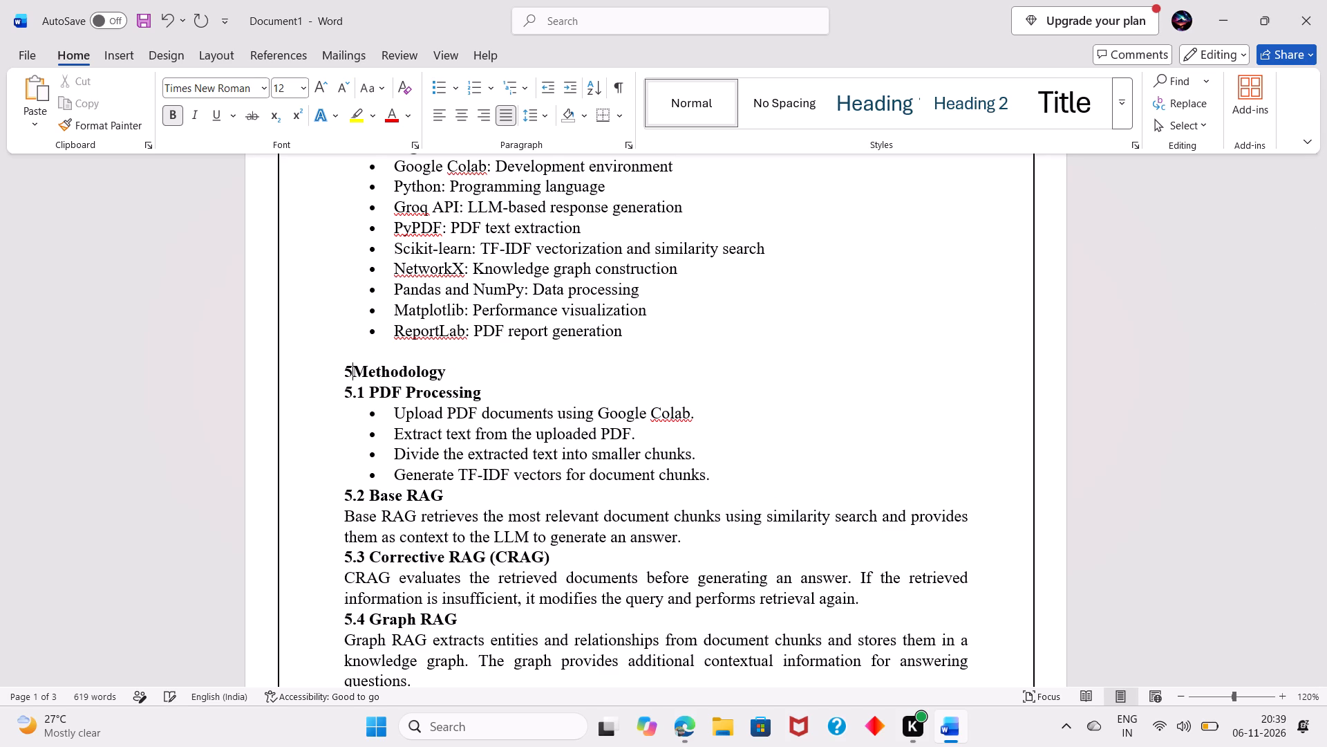
key(BackSpace)
scroll(361, 369, right, 1)
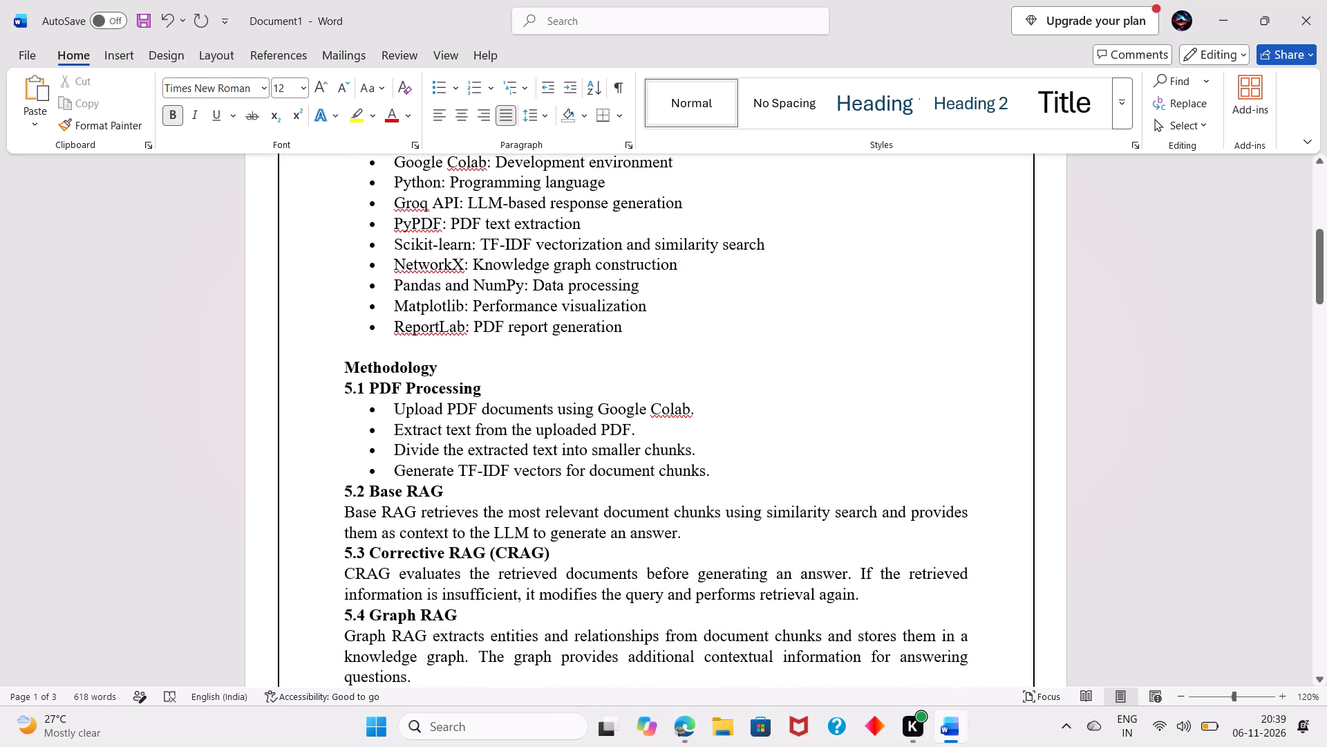
click(366, 389)
key(BackSpace)
key(BackSpace)
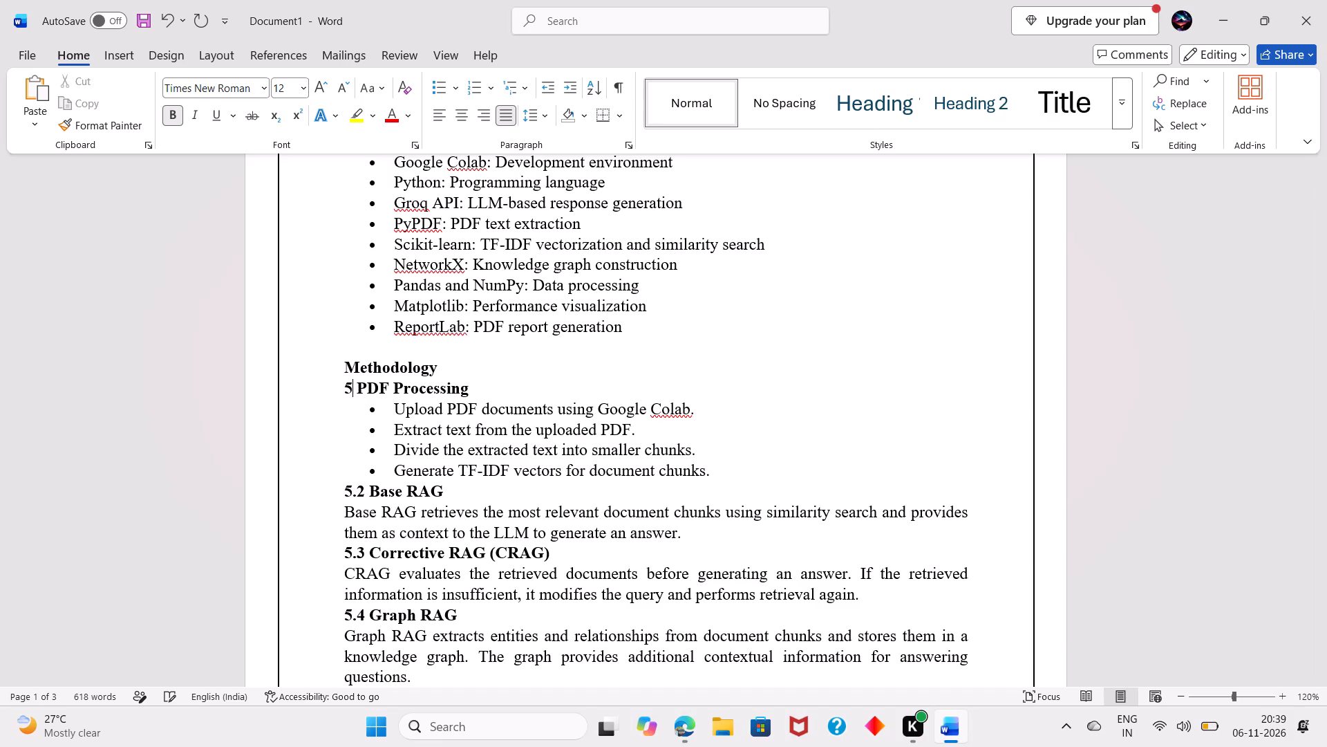
key(BackSpace)
key(BackSpace)
key(Return)
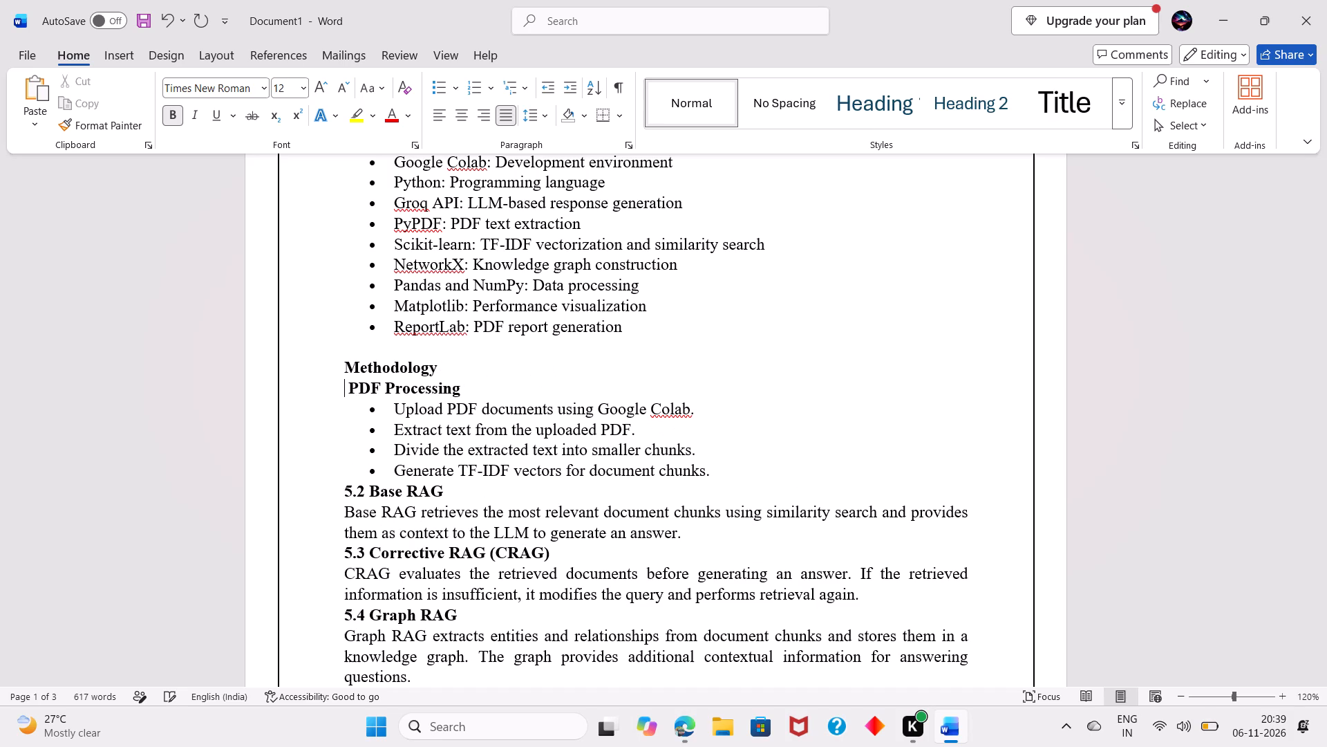
Remove the numbers "5.2" and "5.3" from the Base RAG and Corrective RAG (CRAG) headings.
click(364, 490)
key(BackSpace)
key(BackSpace)
key(BackSpace)
scroll(364, 490, down, 2)
scroll(388, 367, up, 1)
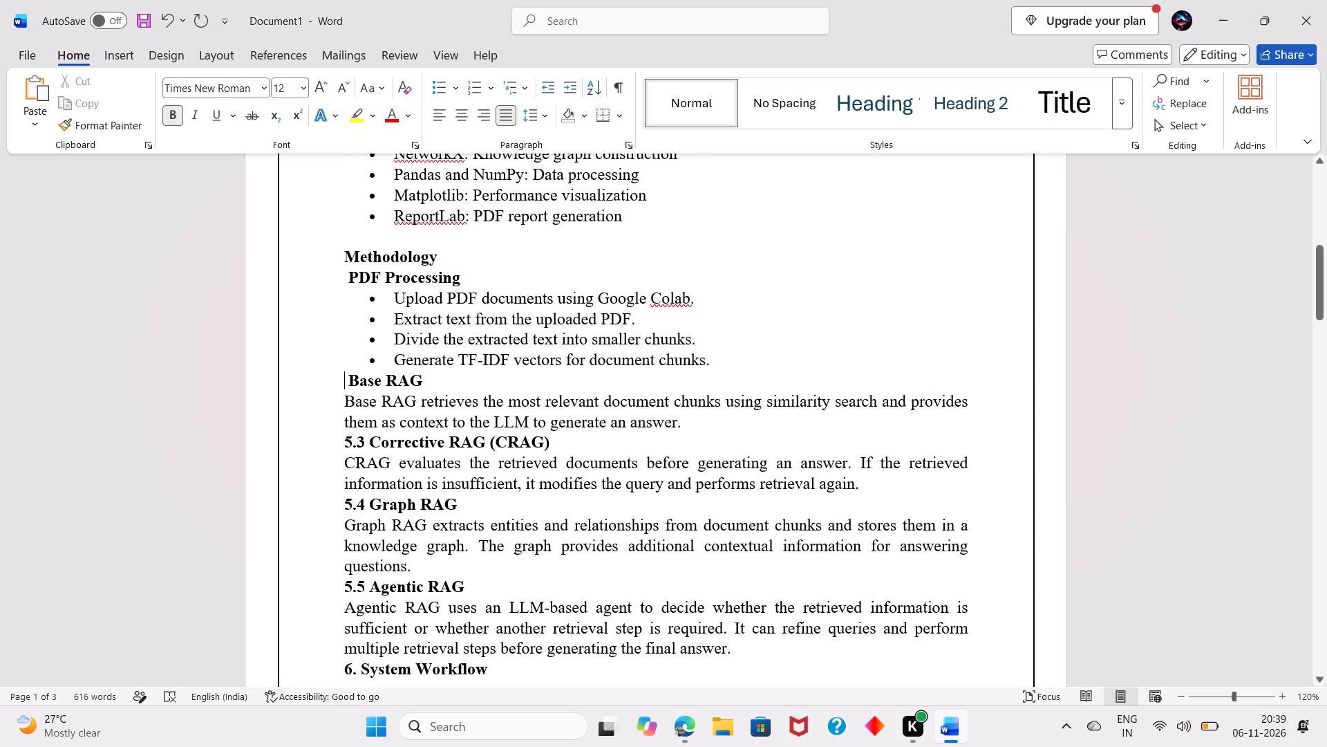
click(364, 439)
key(BackSpace)
key(BackSpace)
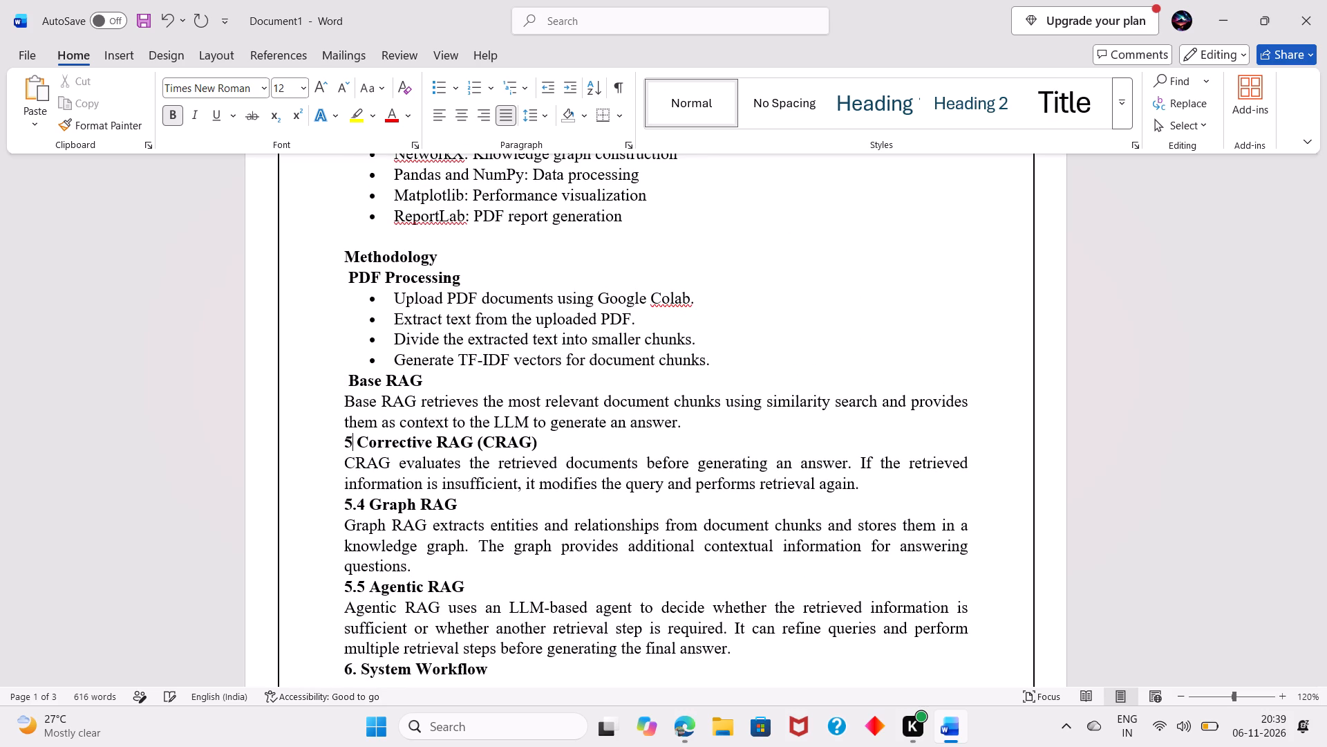
key(BackSpace)
Remove the numbers "5.4" and "5.5" from the Graph RAG and Agentic RAG headings.
click(362, 505)
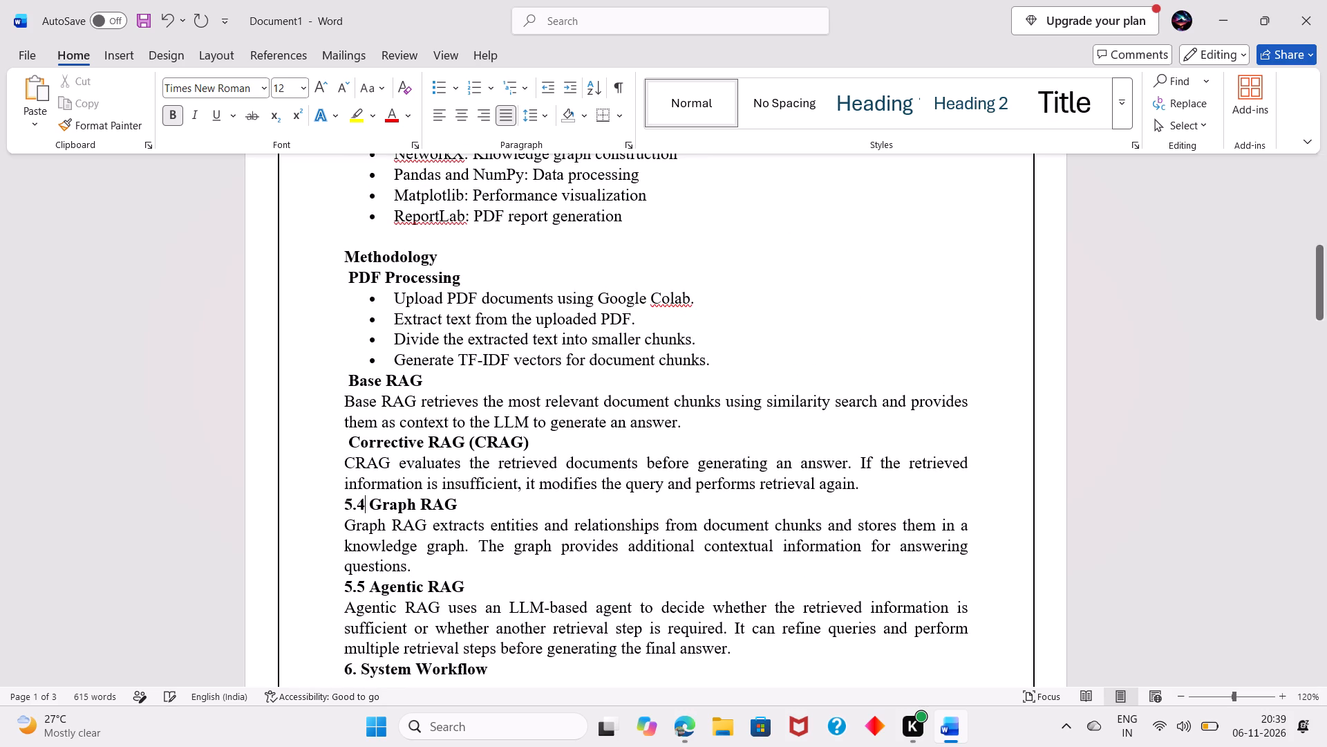
key(BackSpace)
key(BackSpace)
key(BackSpace)
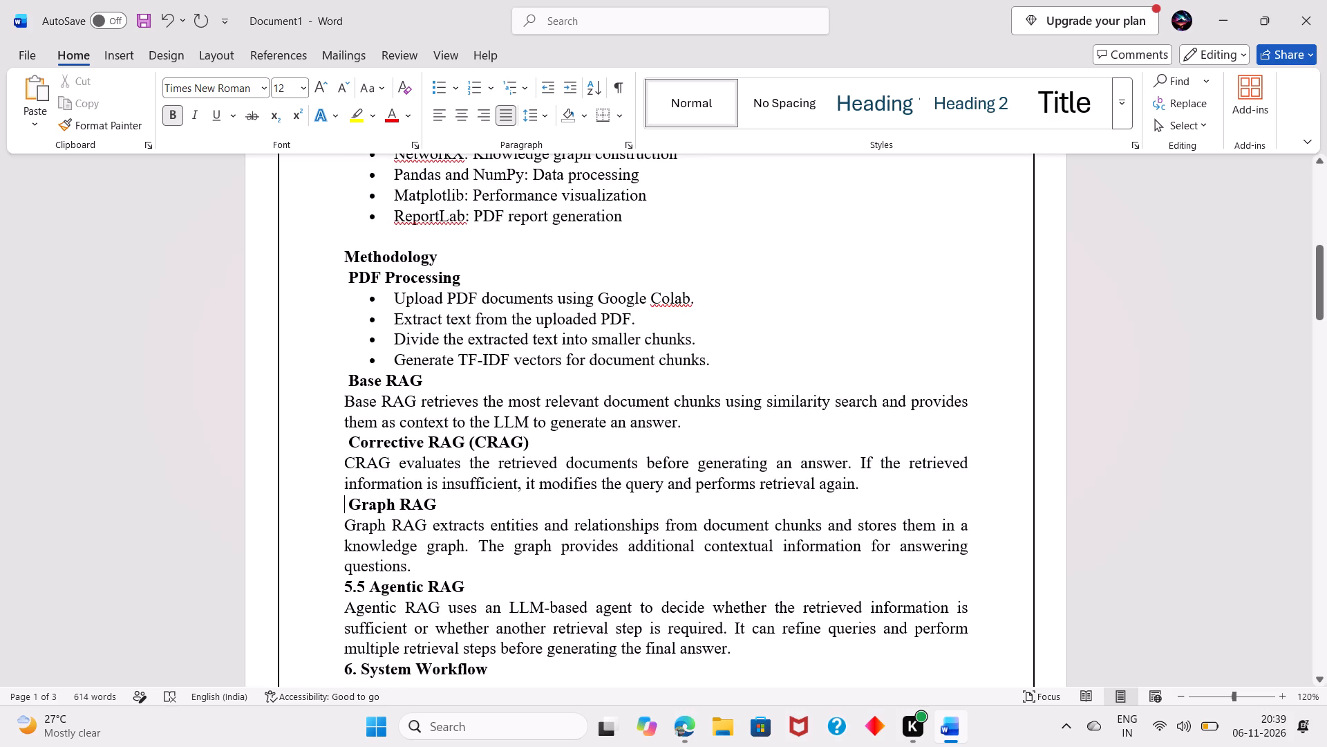
click(364, 584)
key(BackSpace)
key(BackSpace)
key(BackSpace)
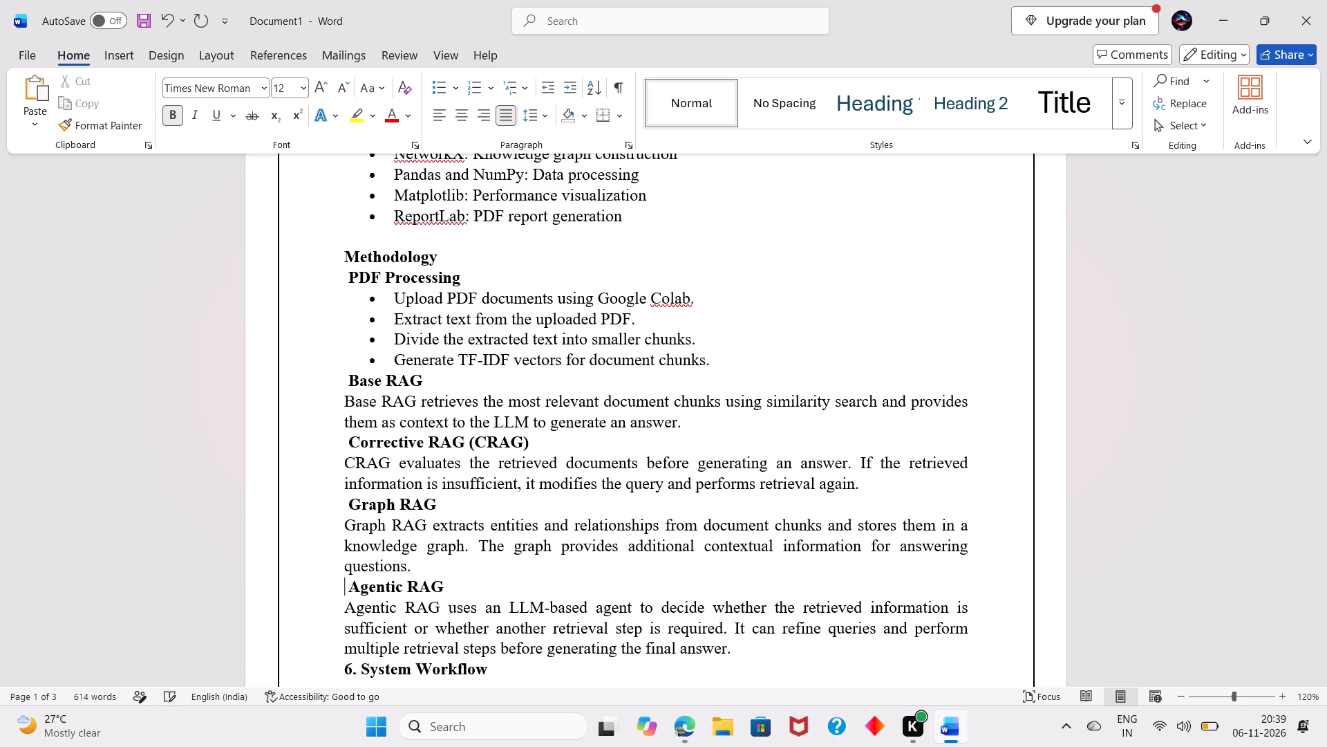
Remove the number "6." from the System Workflow heading, keeping the heading on its own line.
scroll(364, 584, down, 2)
click(359, 384)
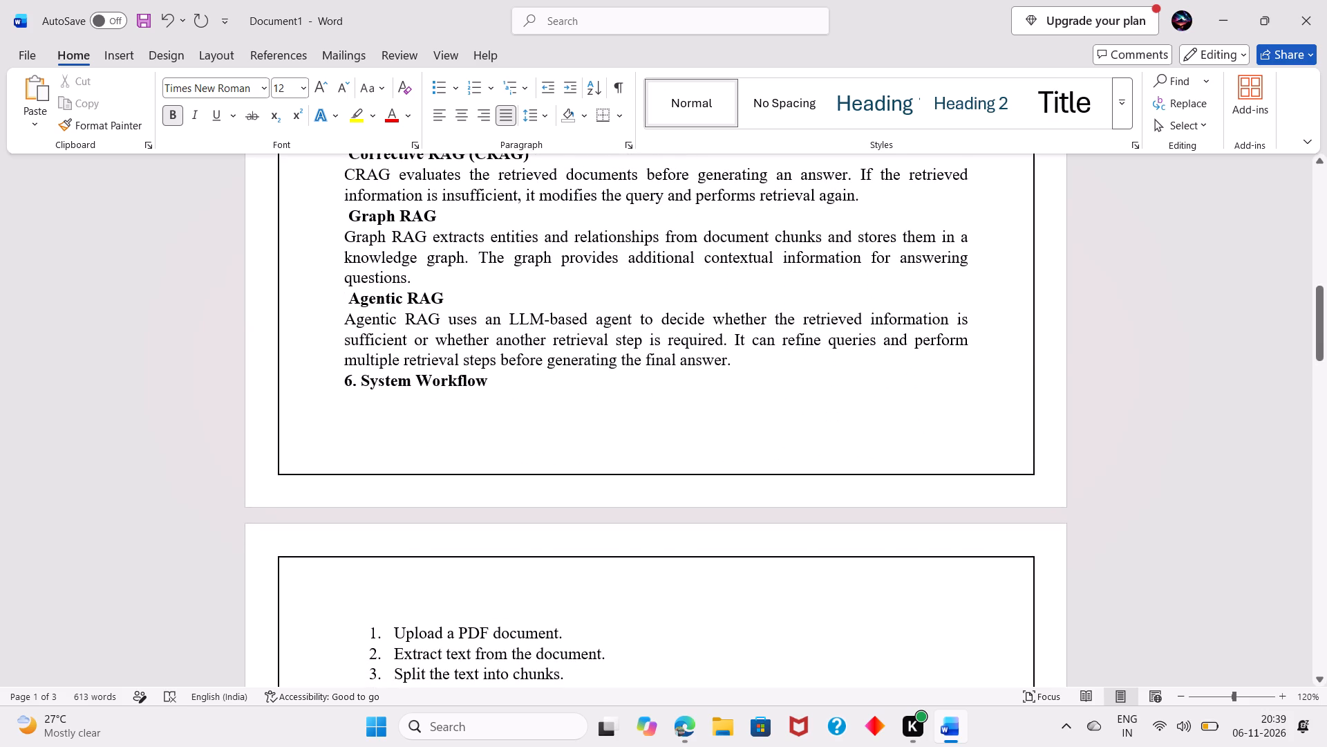
key(BackSpace)
key(BackSpace)
key(BackSpace)
key(BackSpace)
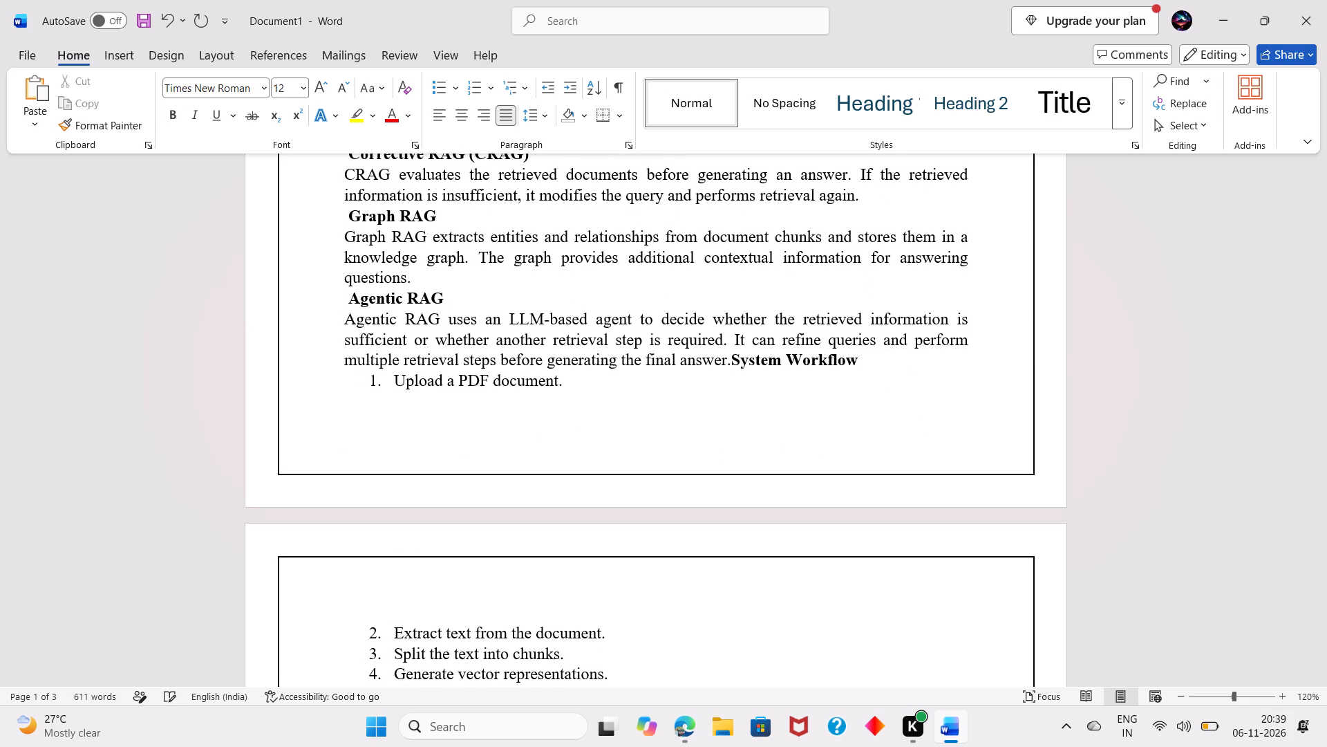
key(Return)
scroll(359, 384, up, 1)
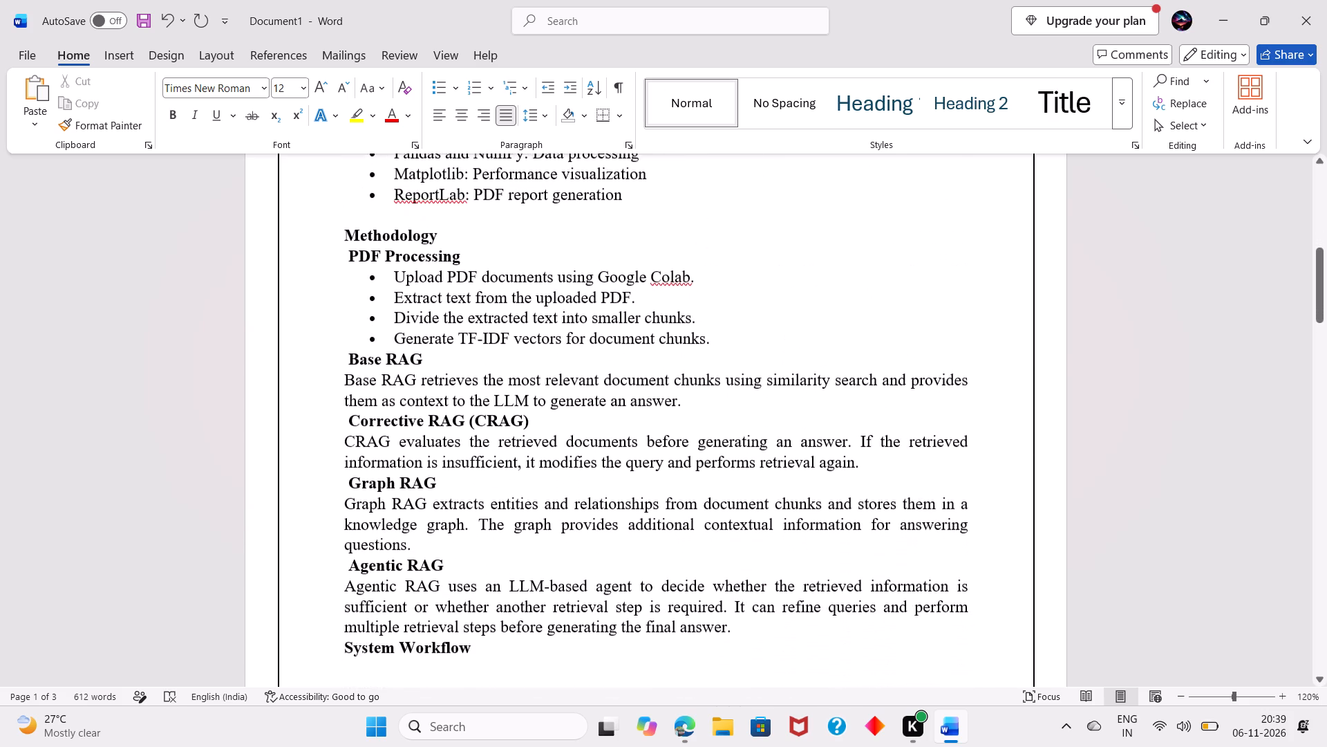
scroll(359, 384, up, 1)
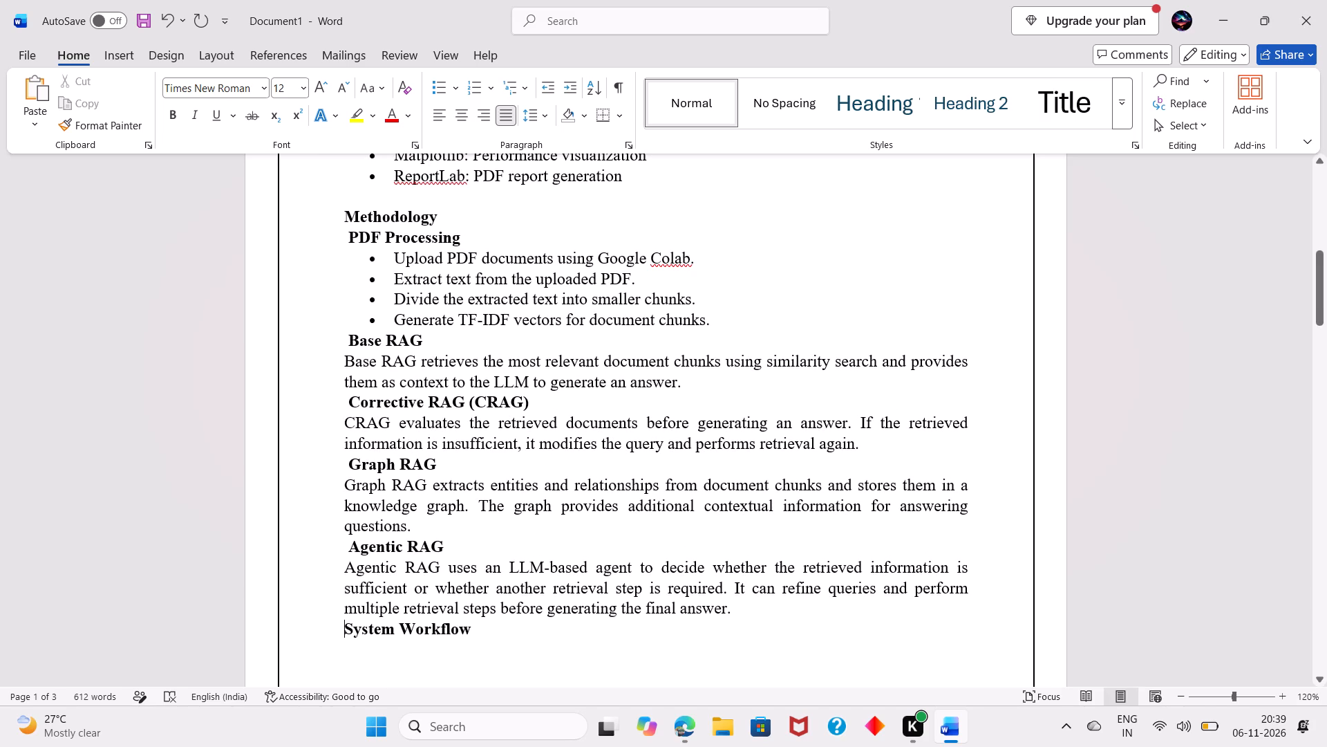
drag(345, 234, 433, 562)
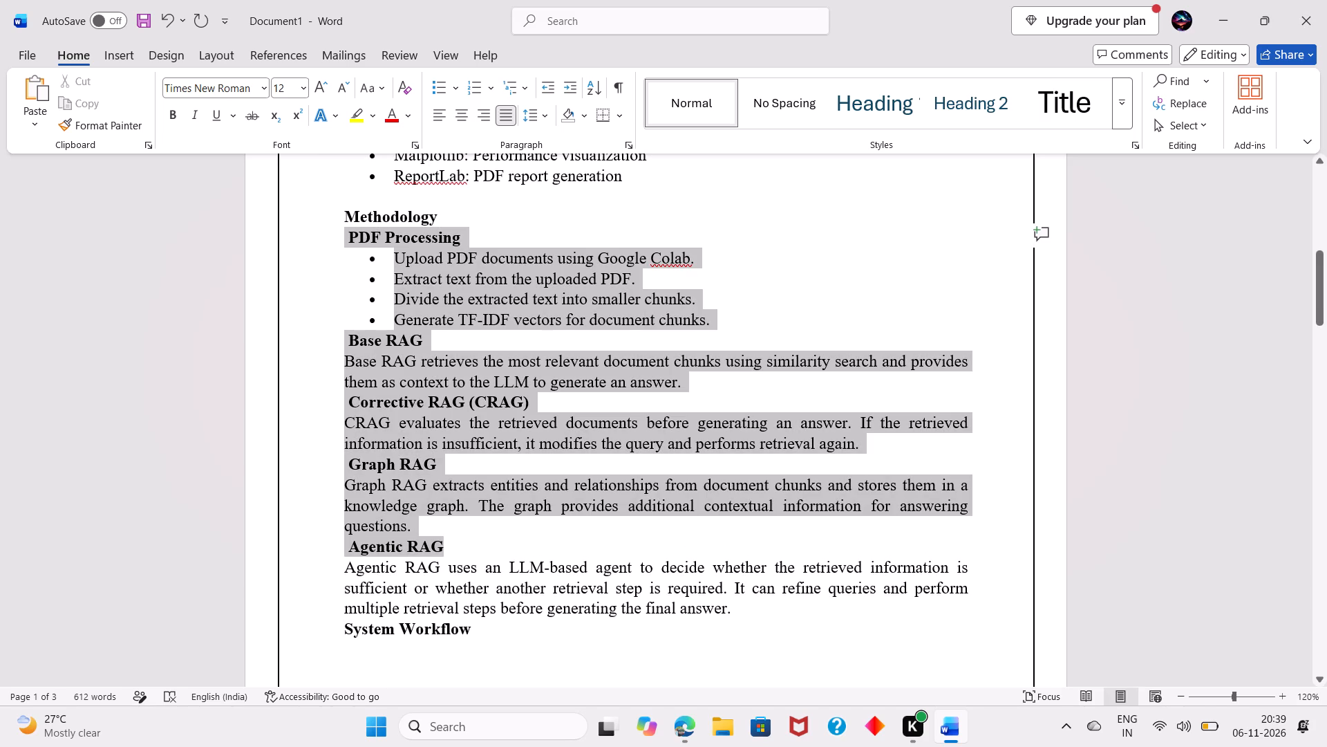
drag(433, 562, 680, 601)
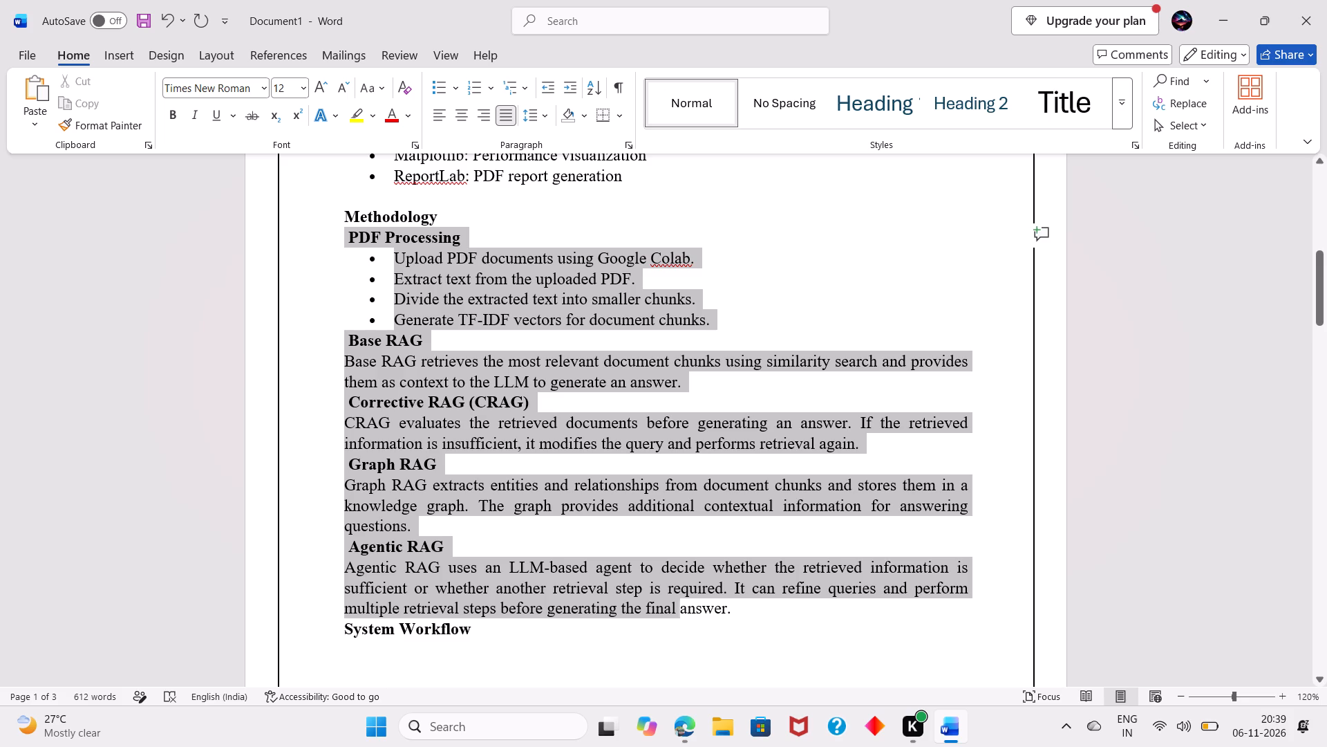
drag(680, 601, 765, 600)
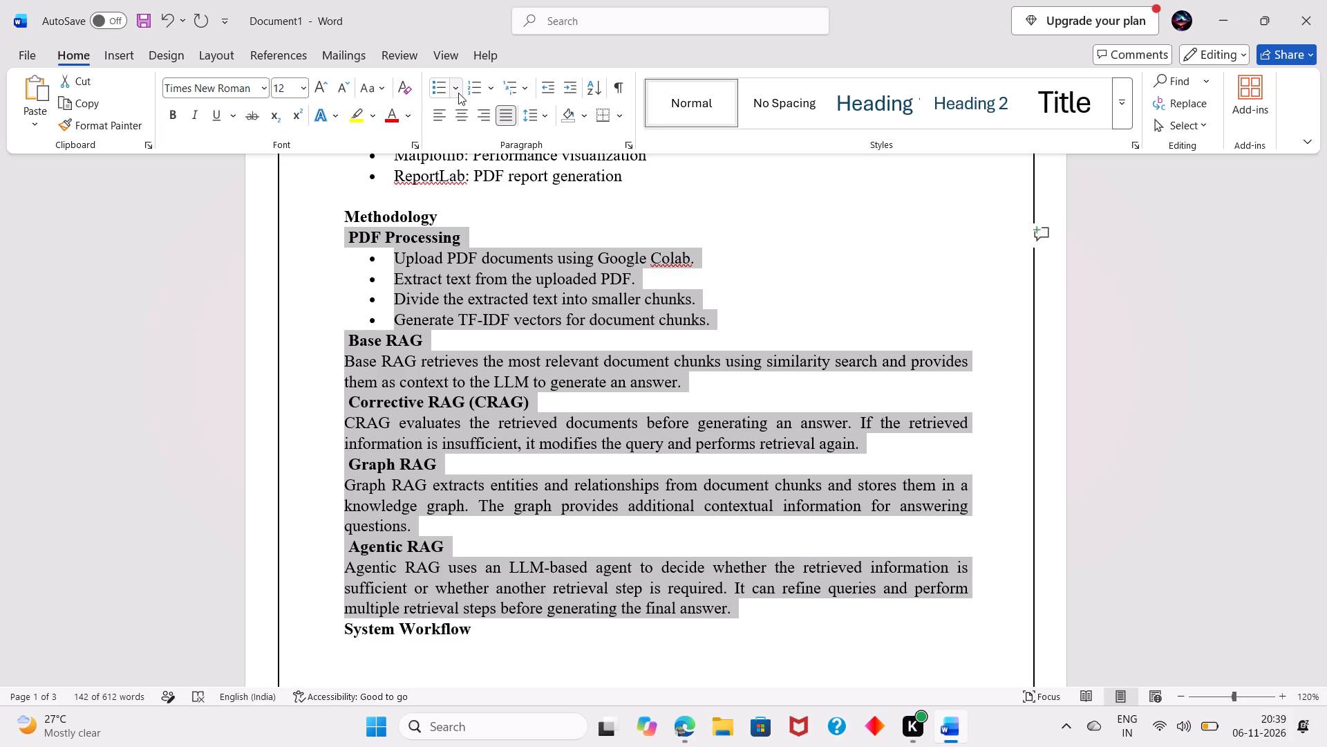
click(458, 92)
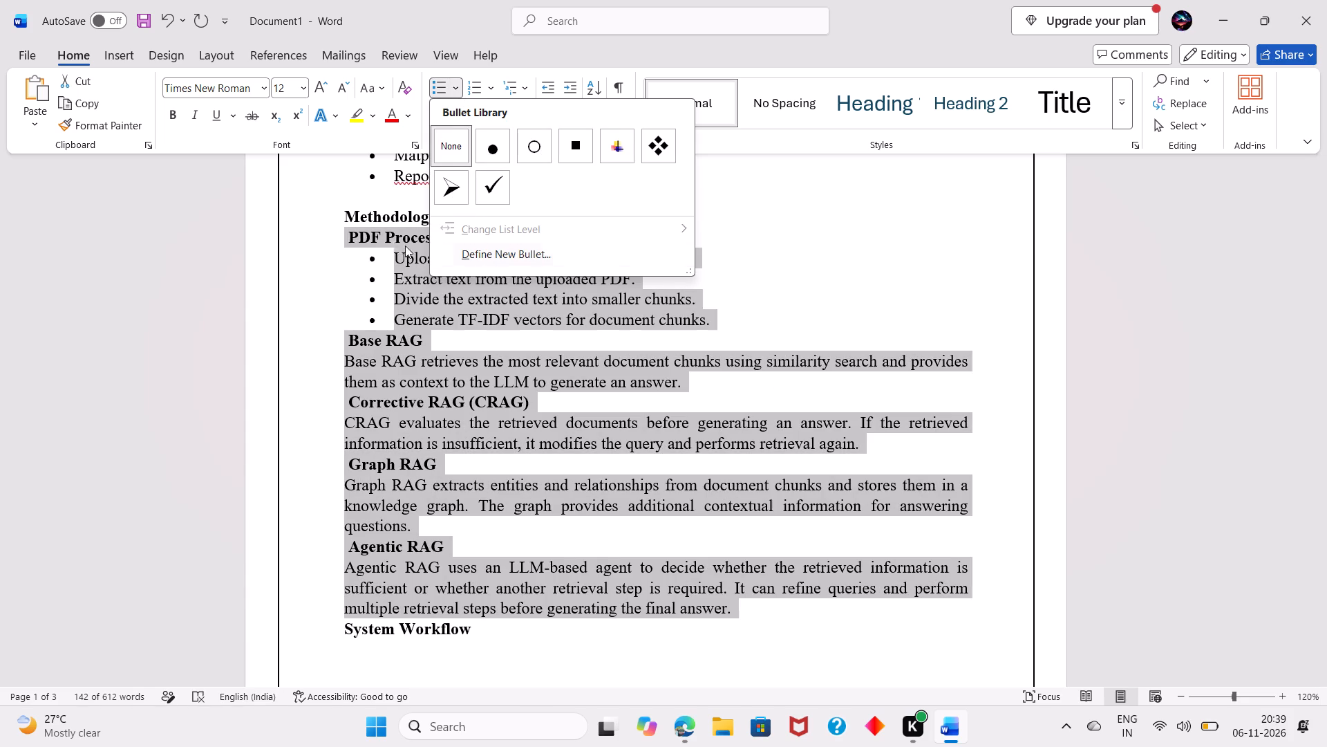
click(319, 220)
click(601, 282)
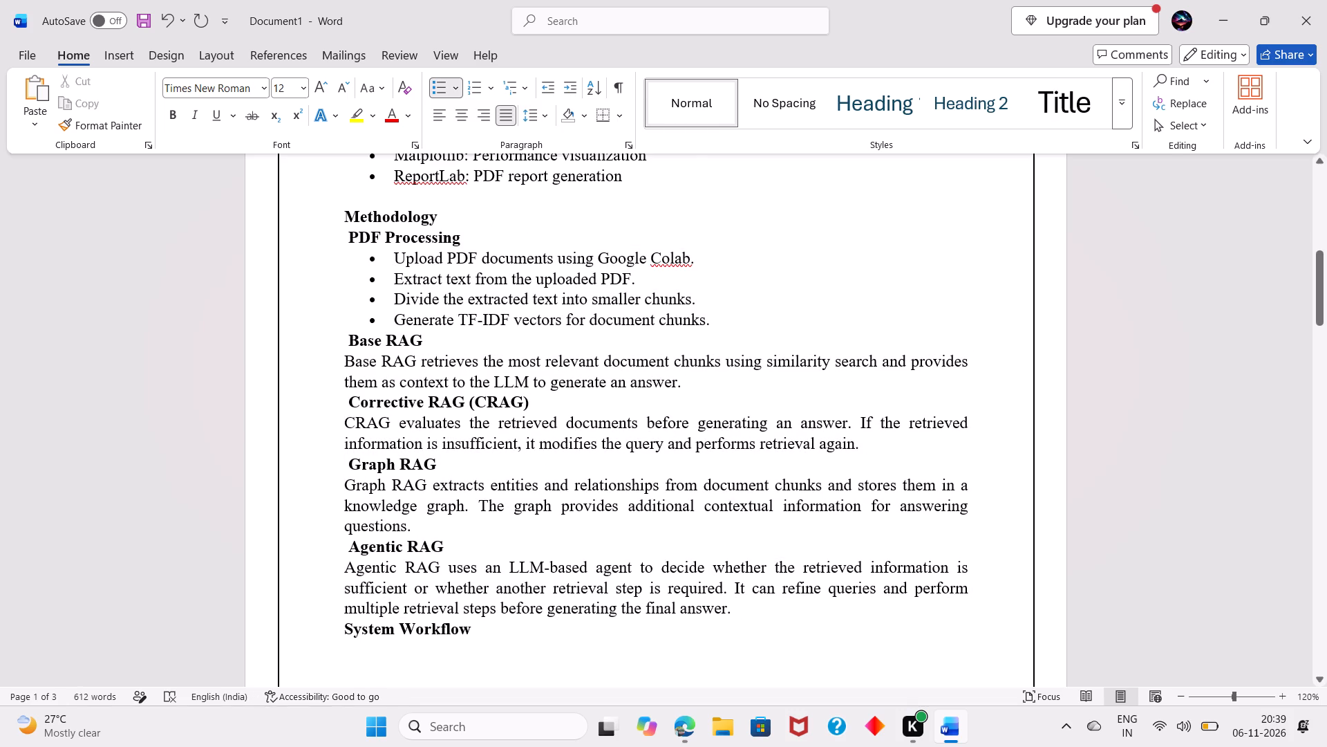
Join the Base RAG heading to its paragraph with a colon and a space, and remove the heading's leading space.
click(343, 357)
key(BackSpace)
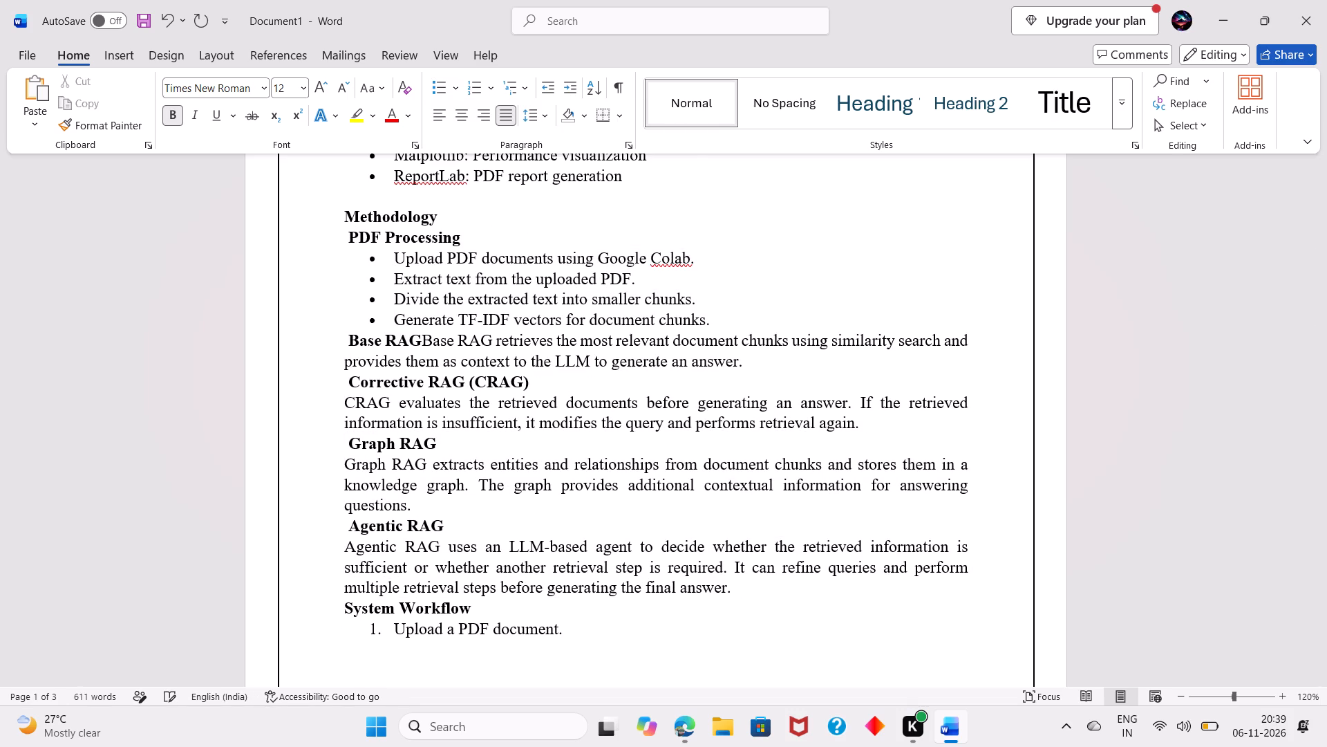
text(:)
key(space)
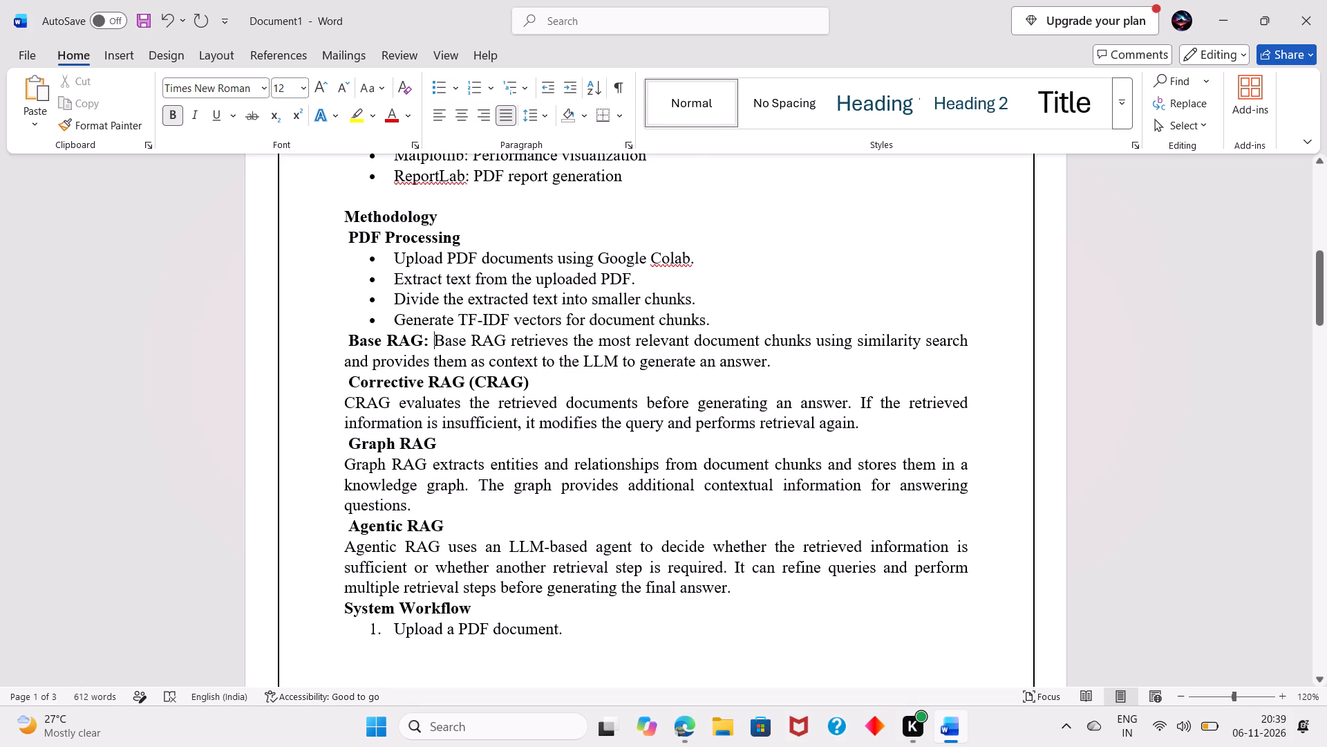
click(347, 340)
key(BackSpace)
Remove the leading space of the Corrective RAG (CRAG) heading and join it to its paragraph with a colon and a space.
click(349, 382)
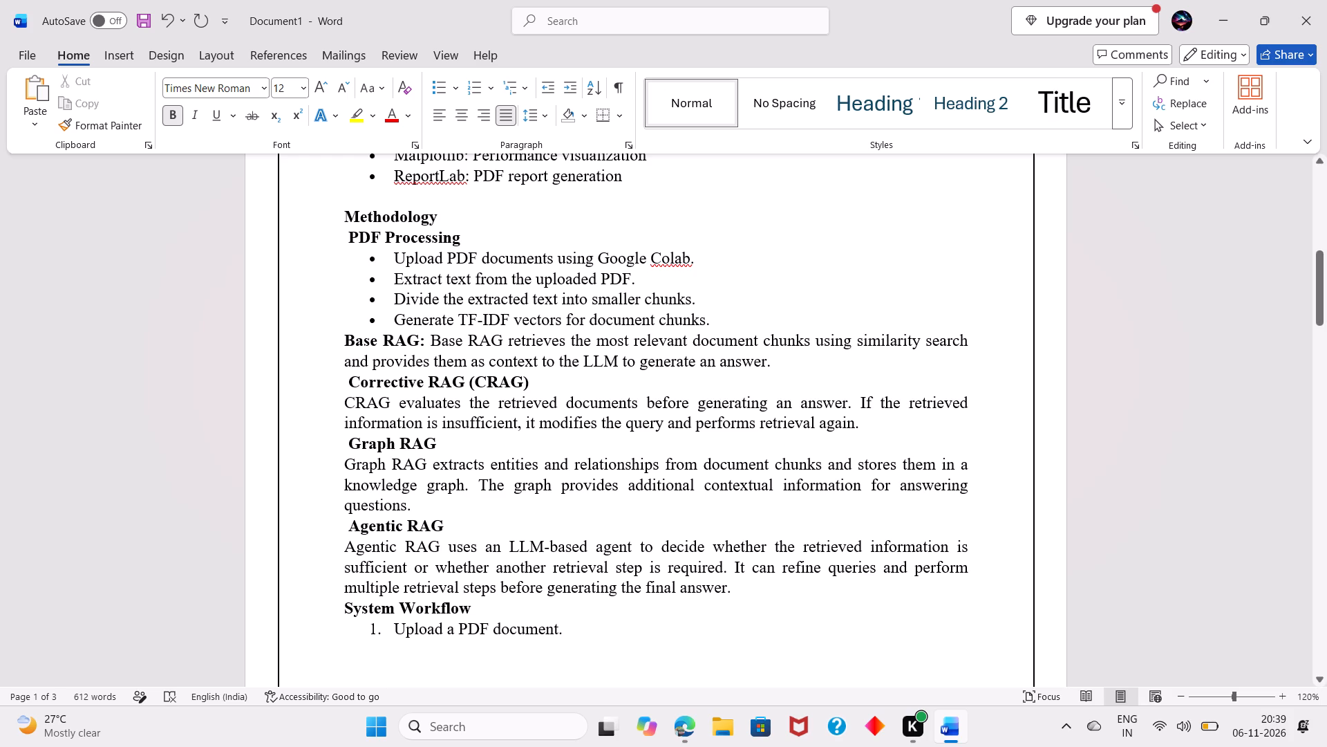
key(BackSpace)
key(BackSpace)
key(Return)
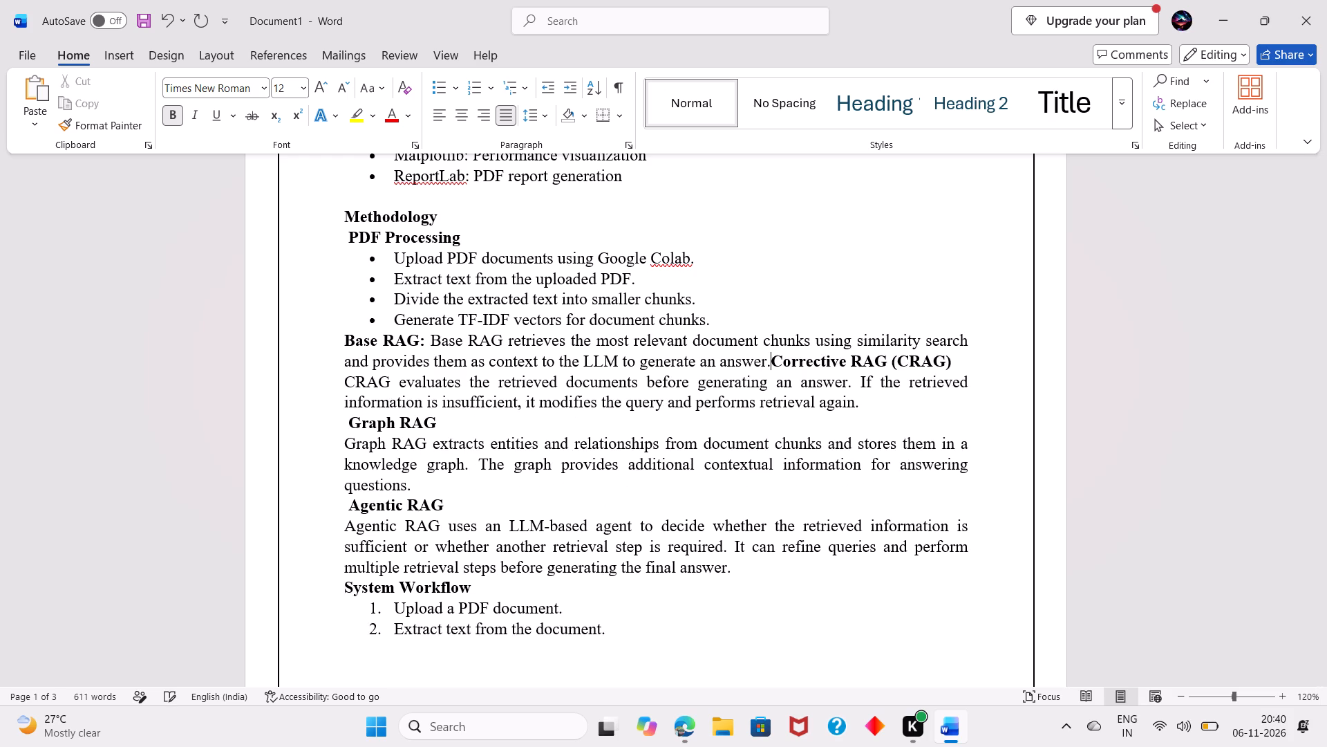
click(346, 398)
key(BackSpace)
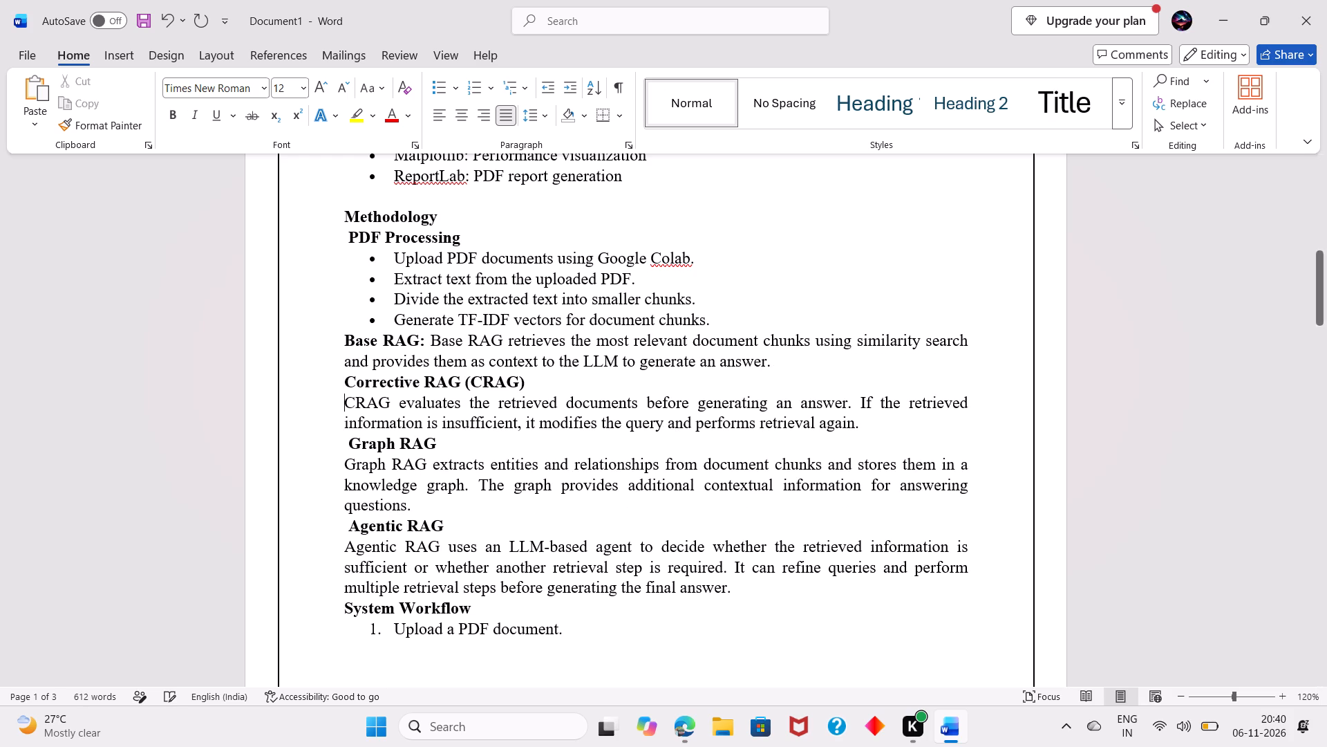
text(:)
key(space)
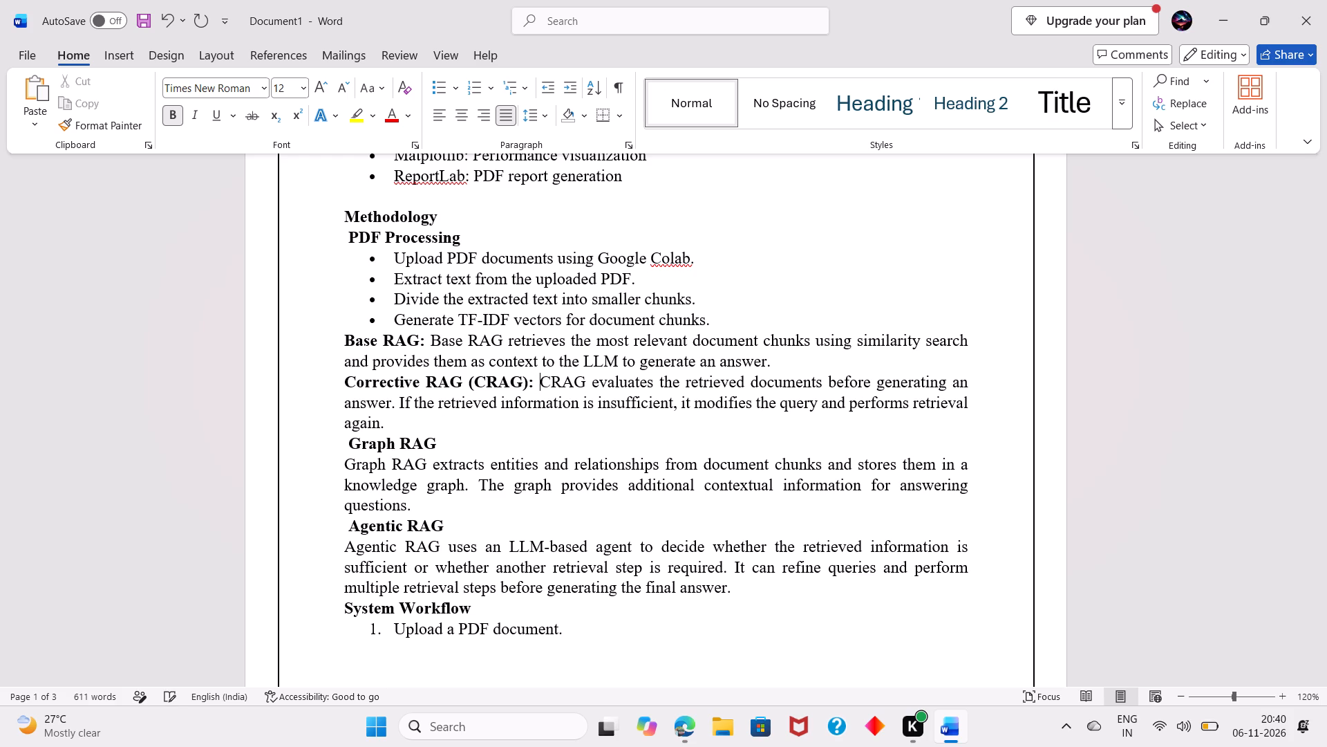
Remove the leading space of the Graph RAG heading and join it to its paragraph with a colon and a space.
click(350, 441)
key(BackSpace)
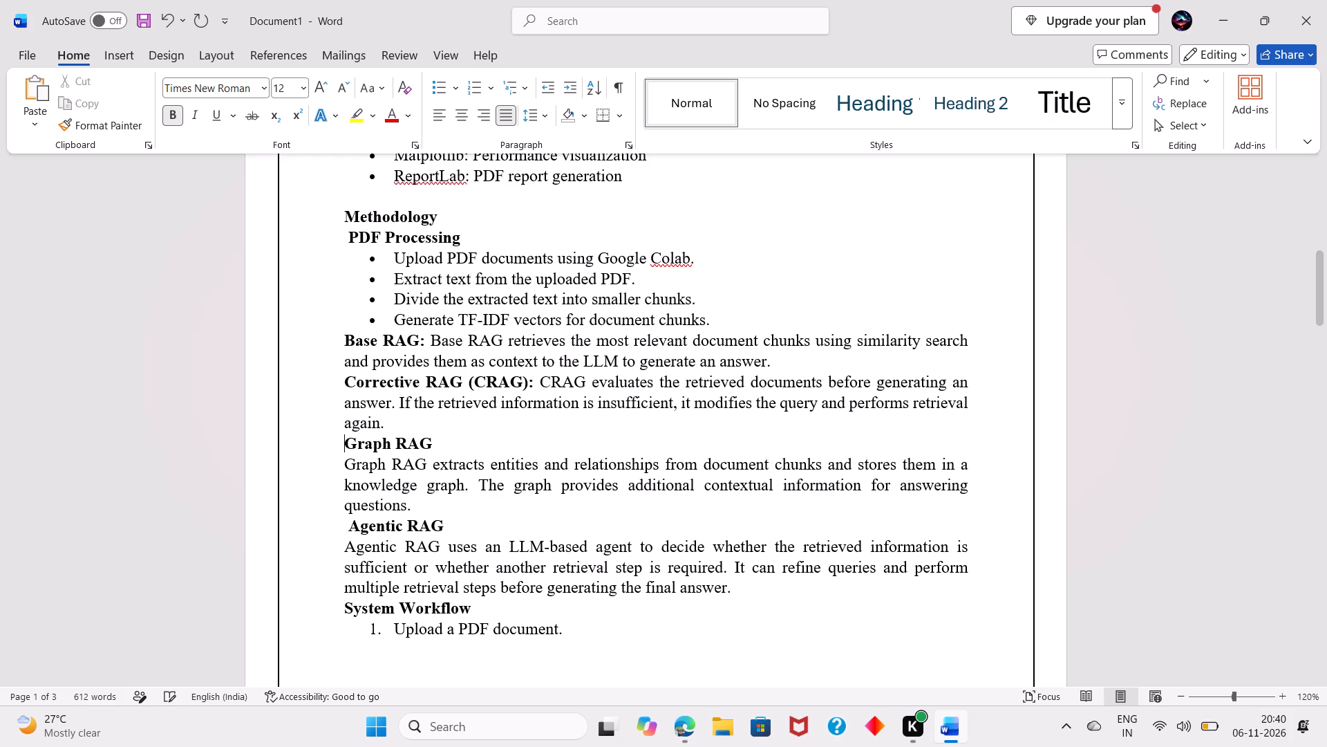
key(BackSpace)
key(Return)
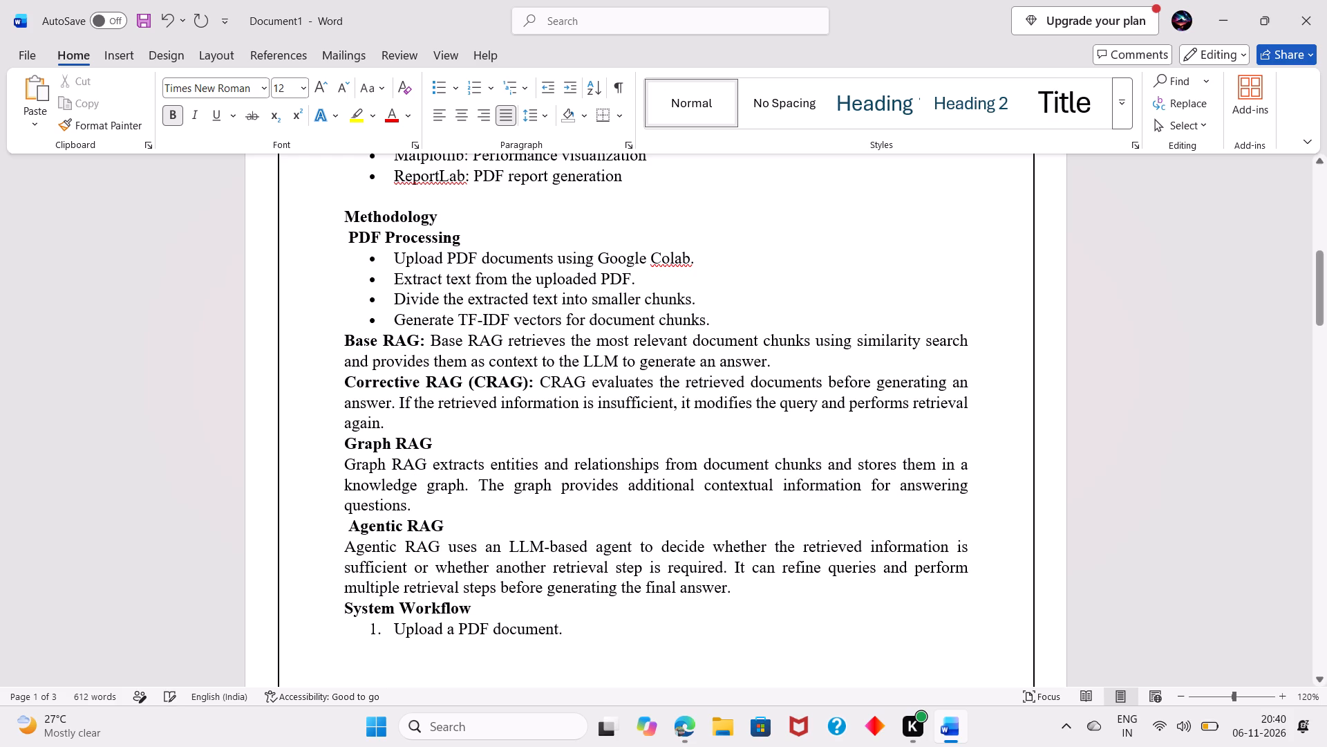
click(344, 463)
key(BackSpace)
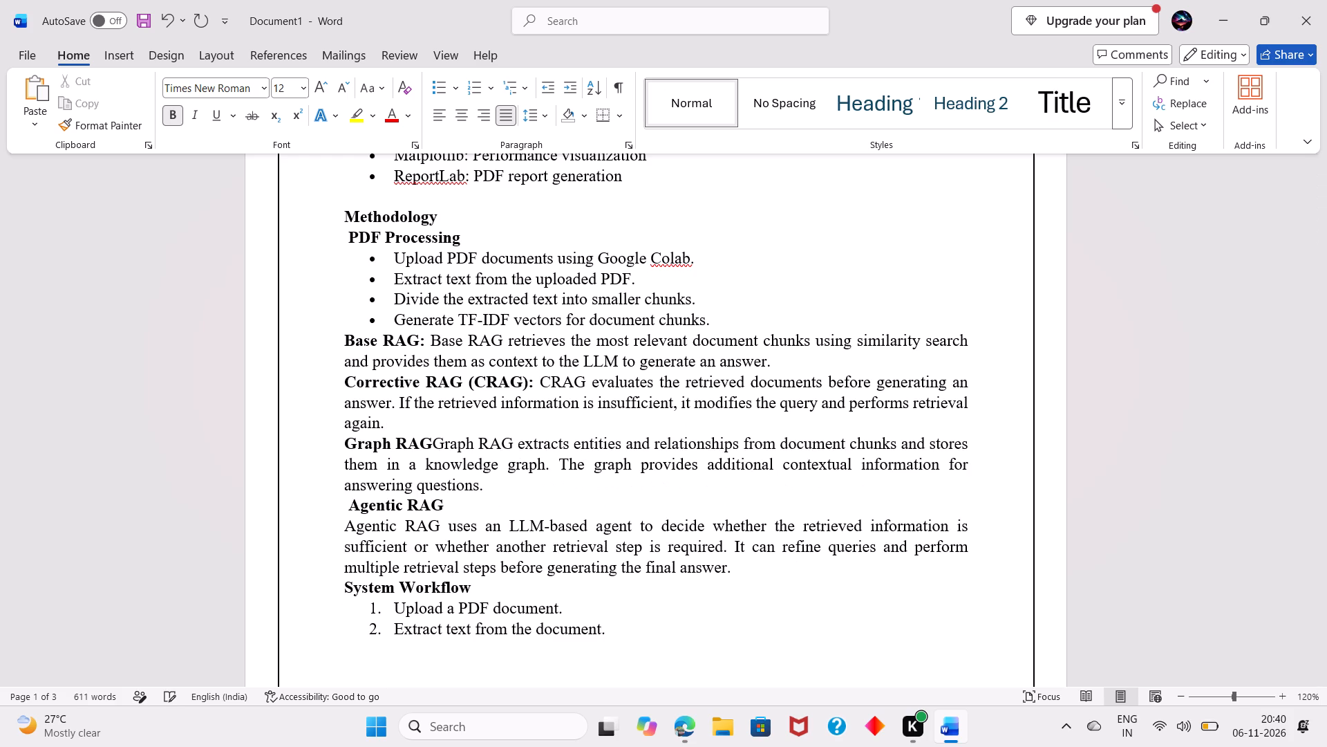
text(:)
key(space)
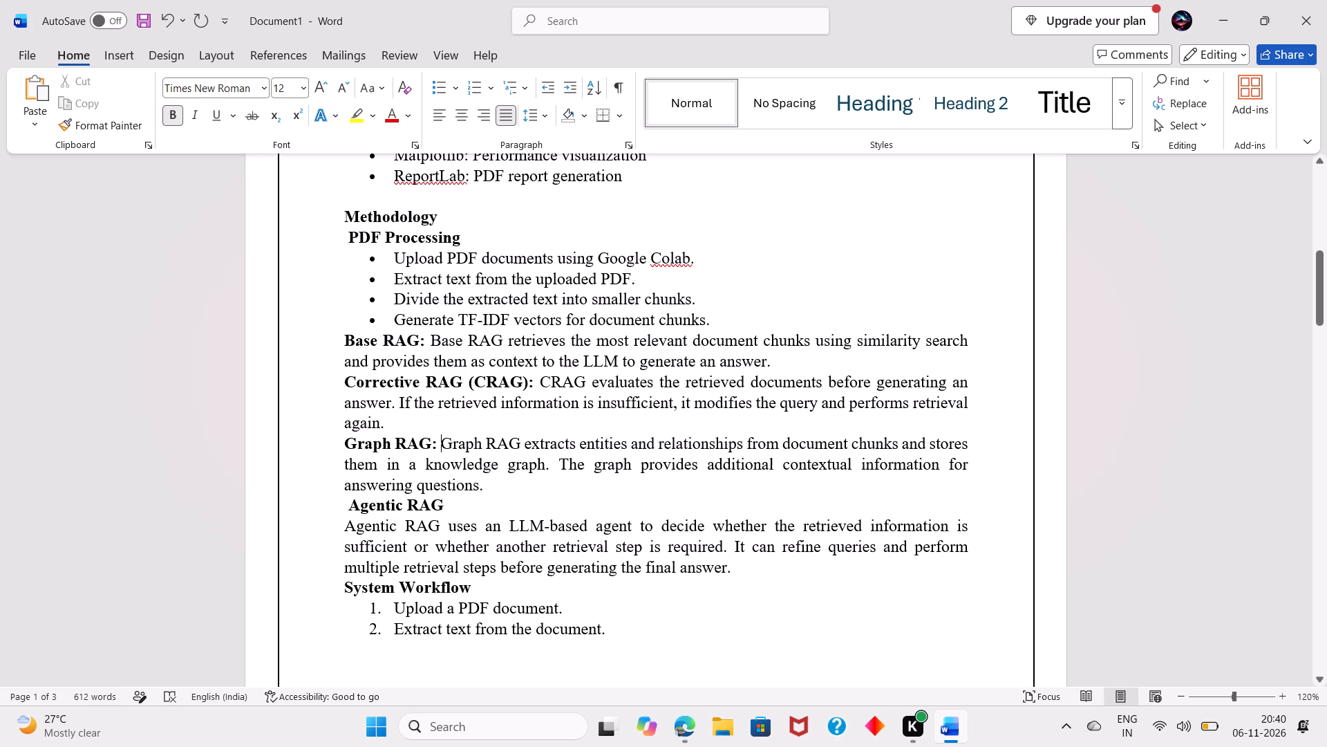
Remove the leading space of the Agentic RAG heading and join it to its paragraph with a colon and a space.
click(350, 507)
key(BackSpace)
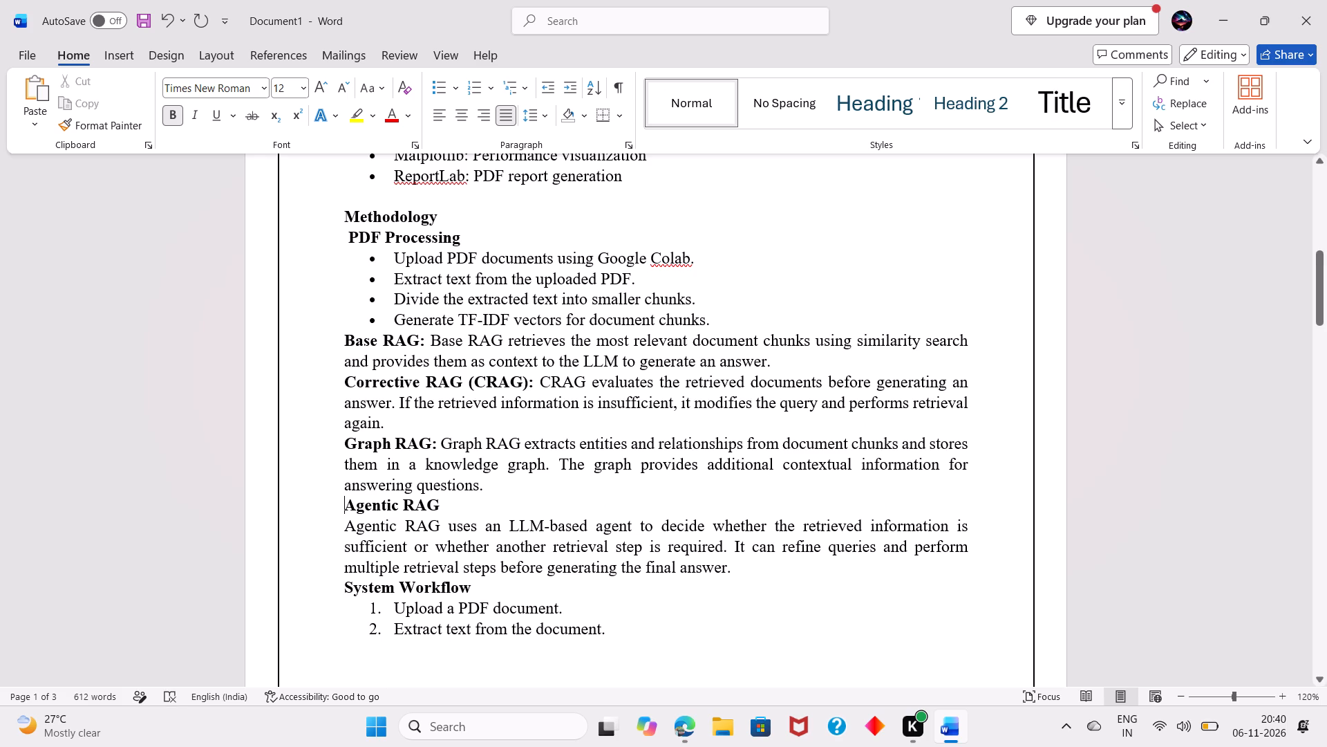
click(345, 526)
key(BackSpace)
text(:)
key(space)
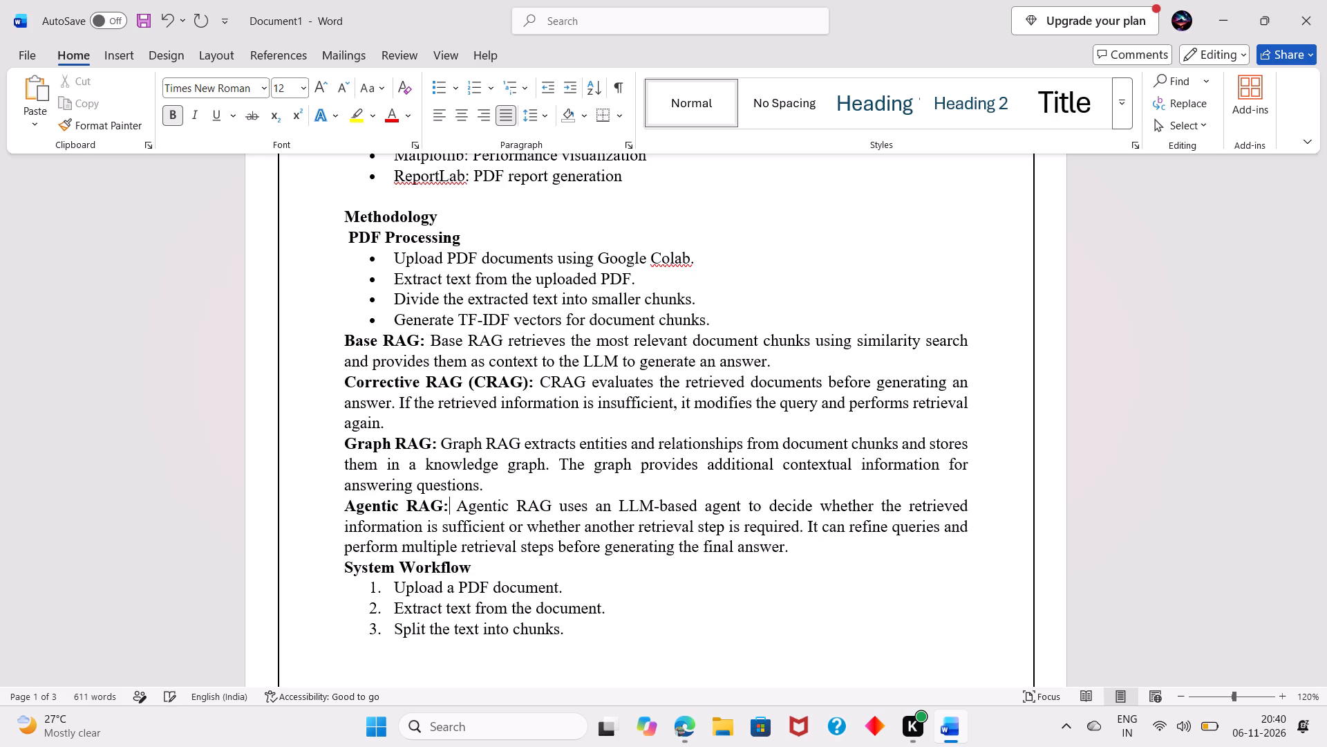
Insert a blank line between the Agentic RAG paragraph and the System Workflow heading.
scroll(345, 526, down, 2)
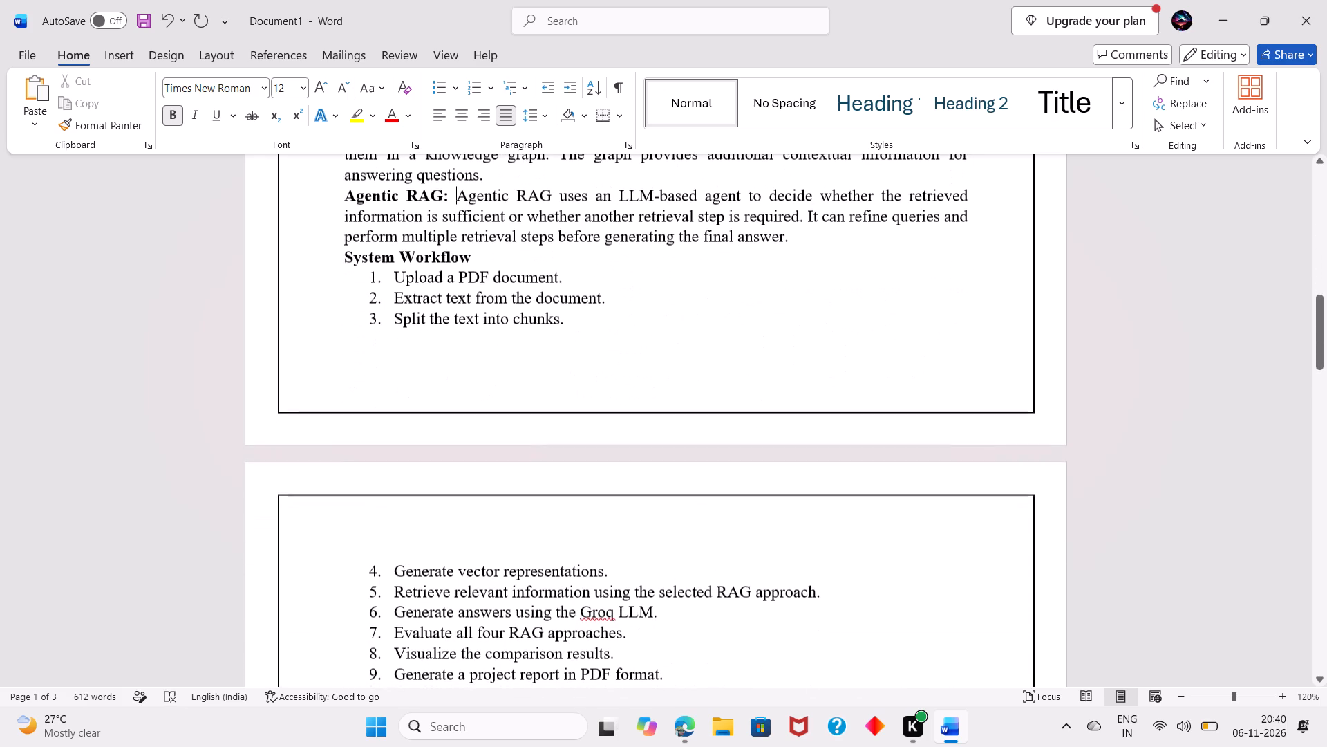
click(791, 240)
key(Return)
Insert a blank line above the Evaluation Metrics heading and remove its number "7.".
scroll(791, 240, down, 1)
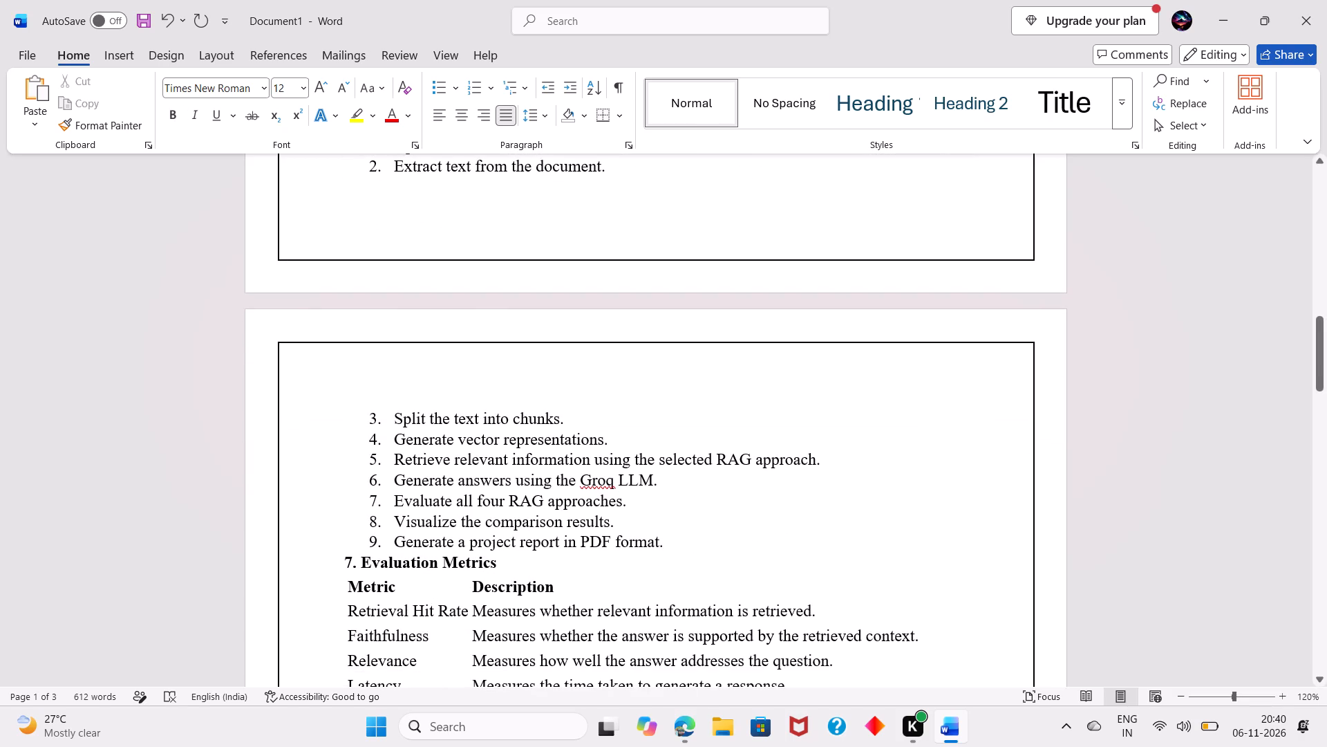
scroll(590, 388, down, 2)
scroll(490, 327, up, 1)
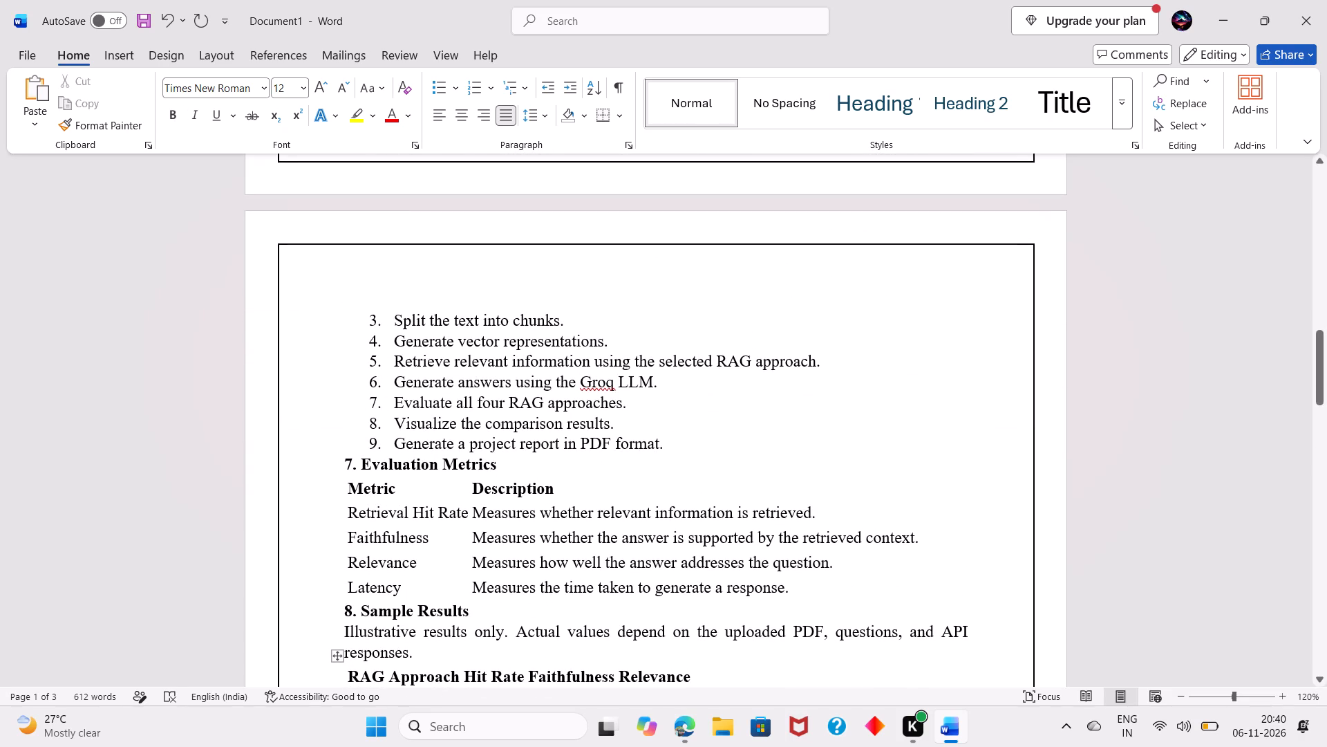
click(663, 448)
key(Return)
key(BackSpace)
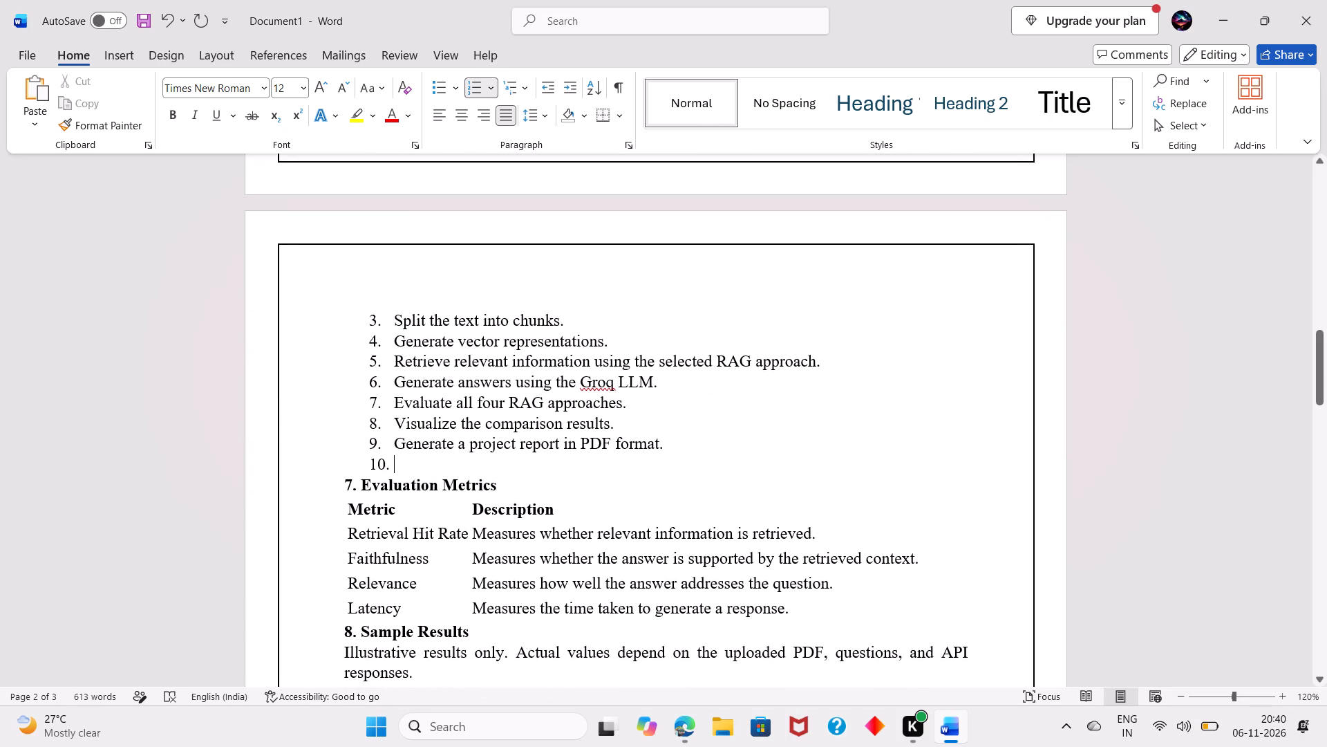
click(361, 482)
key(BackSpace)
key(BackSpace)
key(BackSpace)
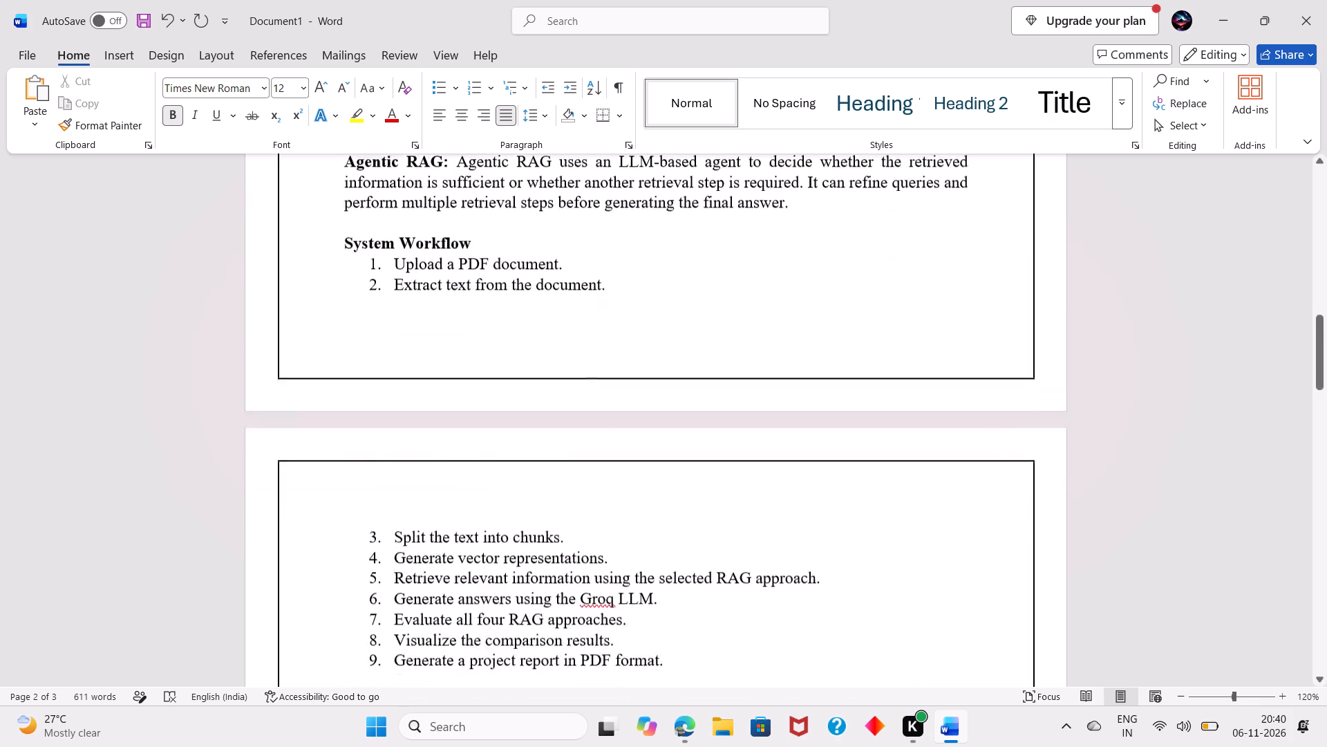
Apply all borders to the whole Metric and Description table under Evaluation Metrics.
scroll(361, 482, down, 1)
click(417, 360)
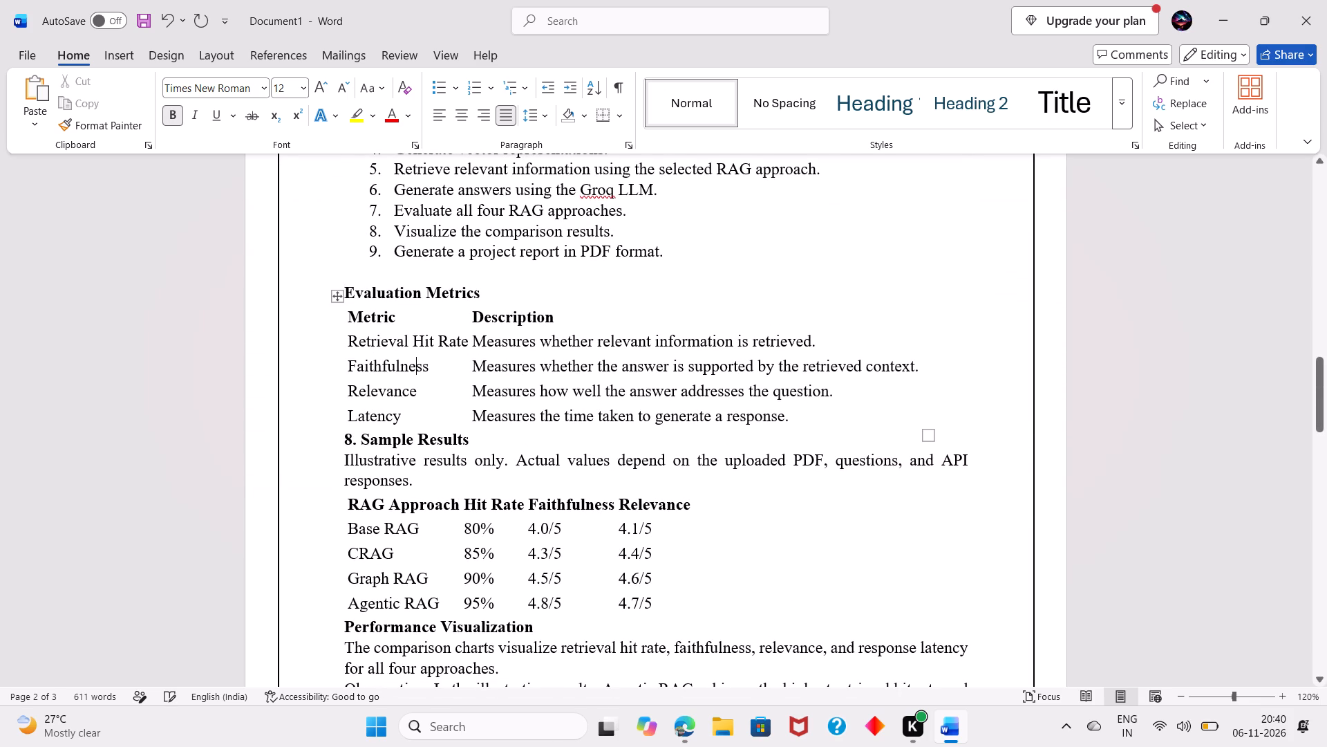
click(334, 298)
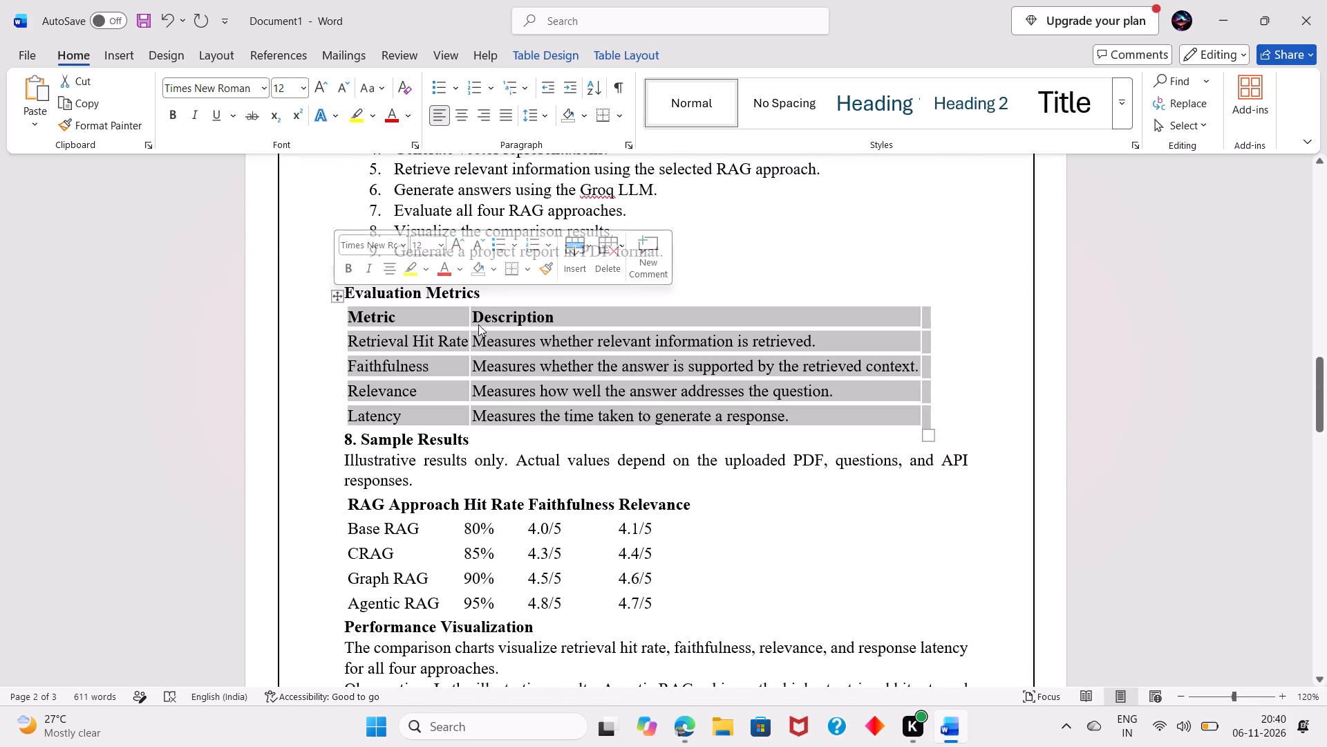
click(531, 268)
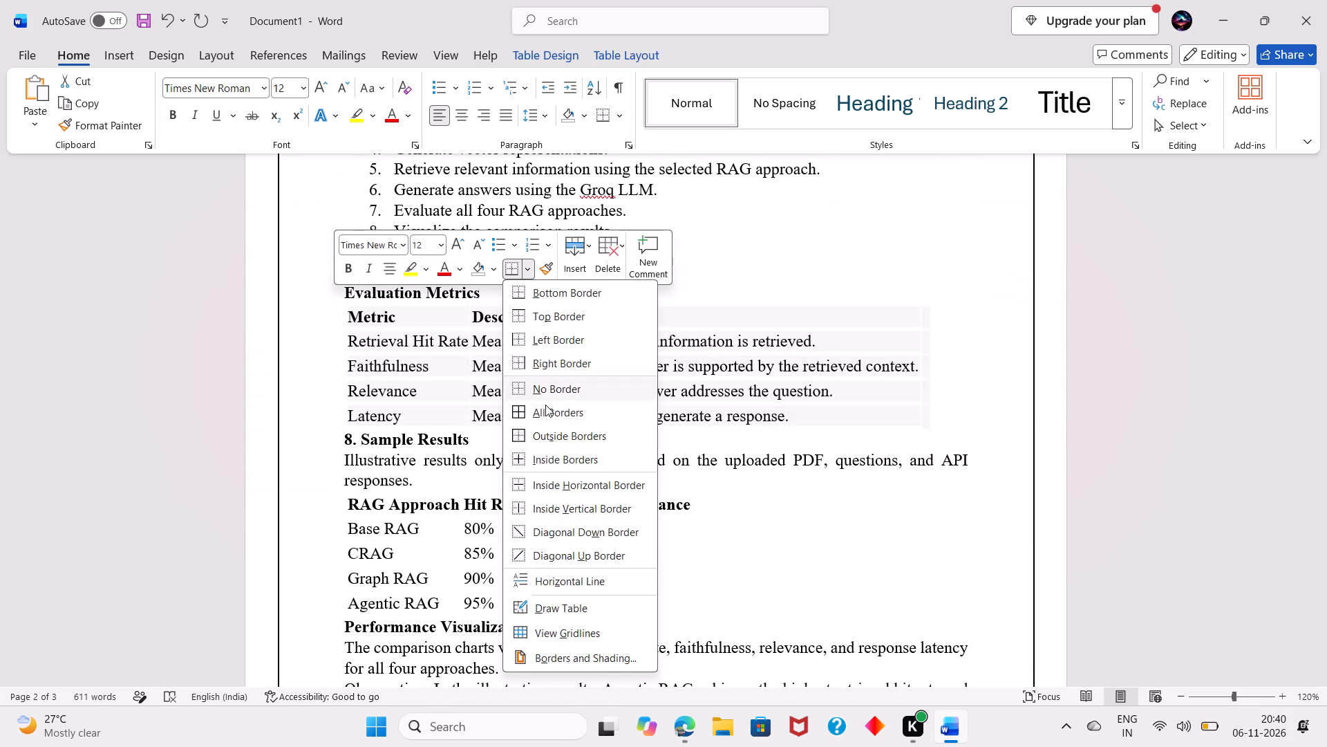
click(545, 409)
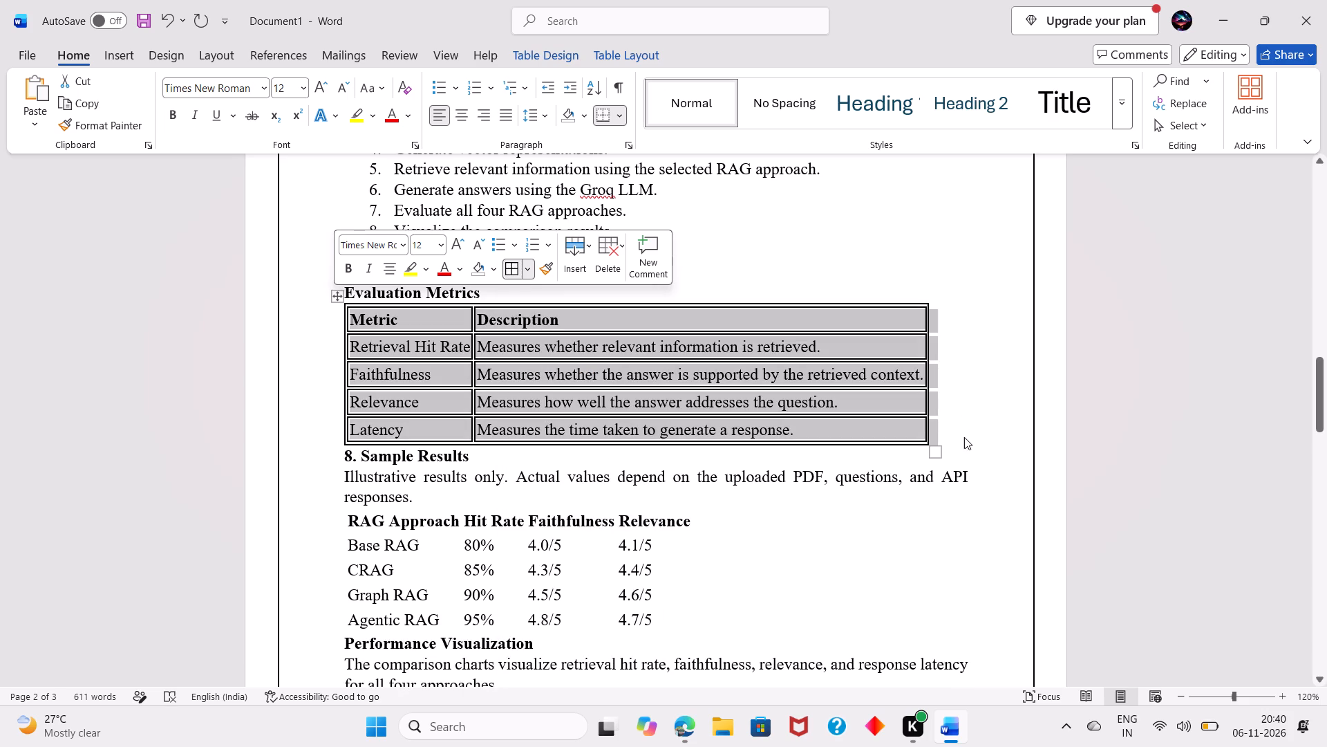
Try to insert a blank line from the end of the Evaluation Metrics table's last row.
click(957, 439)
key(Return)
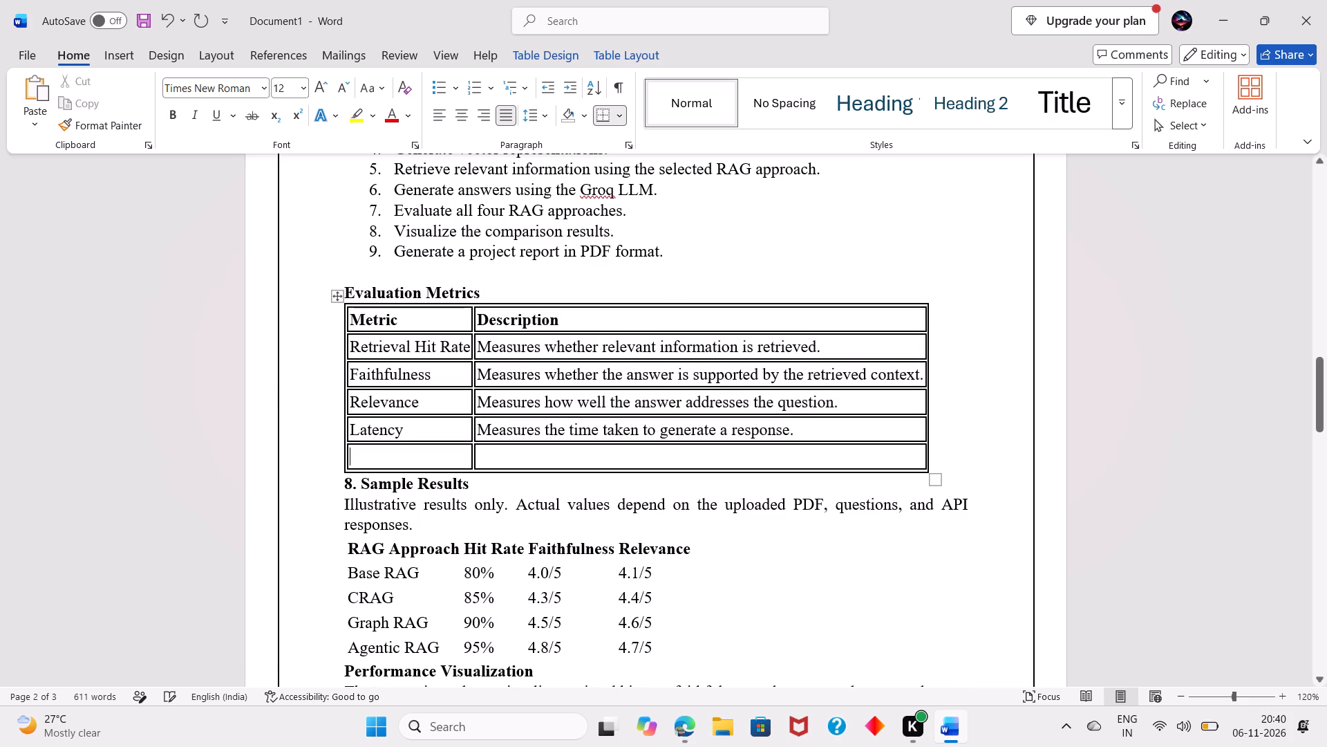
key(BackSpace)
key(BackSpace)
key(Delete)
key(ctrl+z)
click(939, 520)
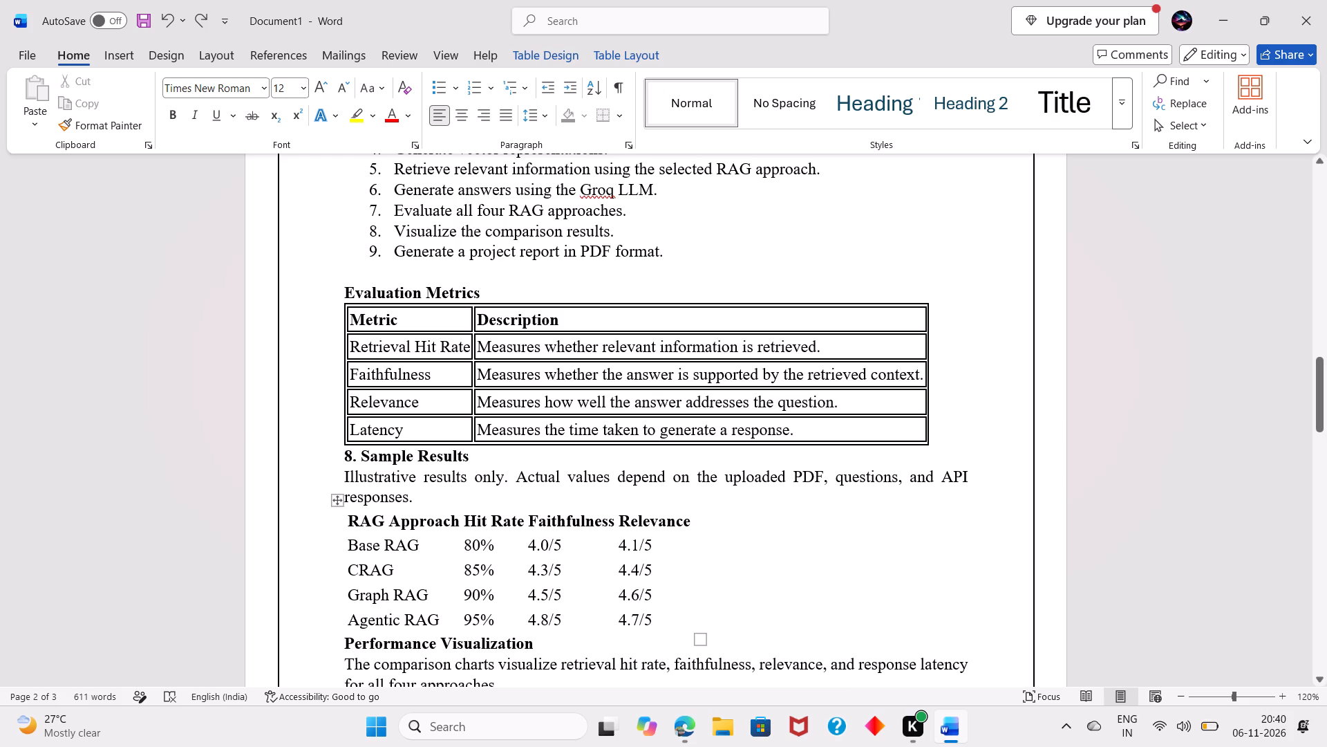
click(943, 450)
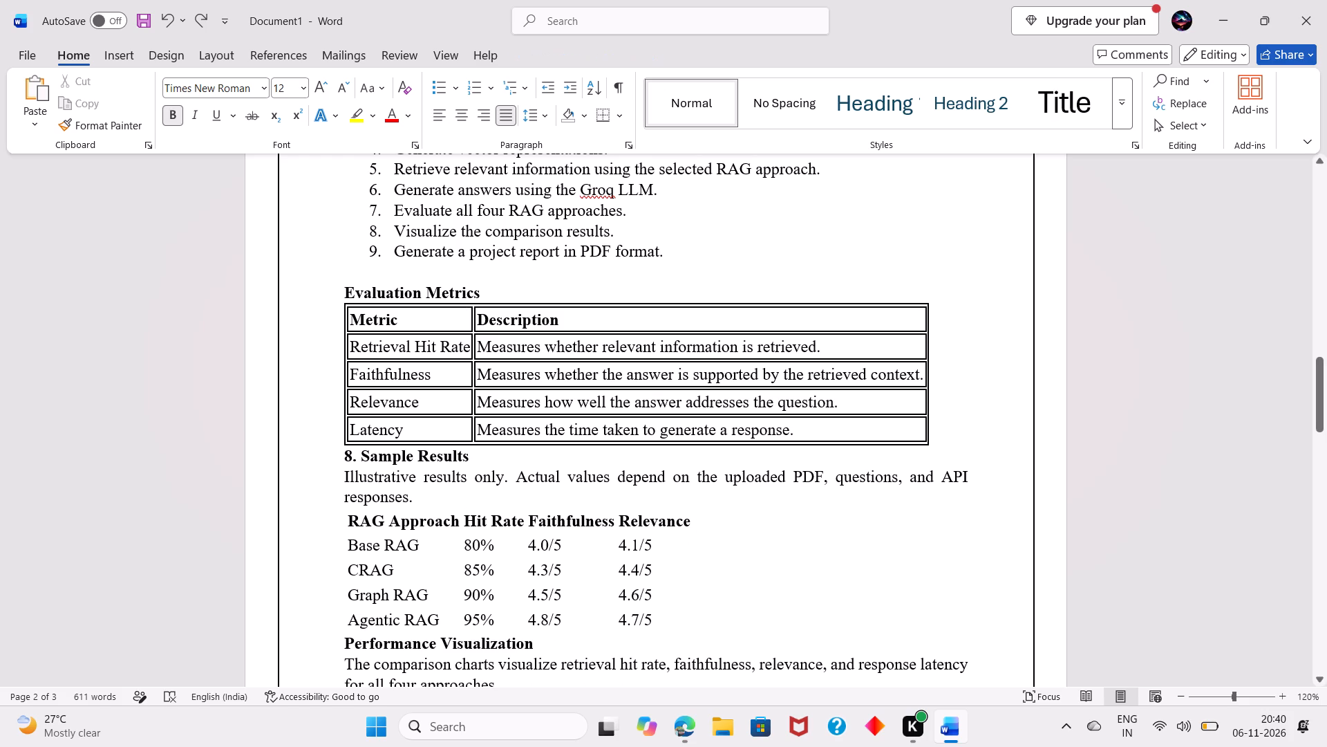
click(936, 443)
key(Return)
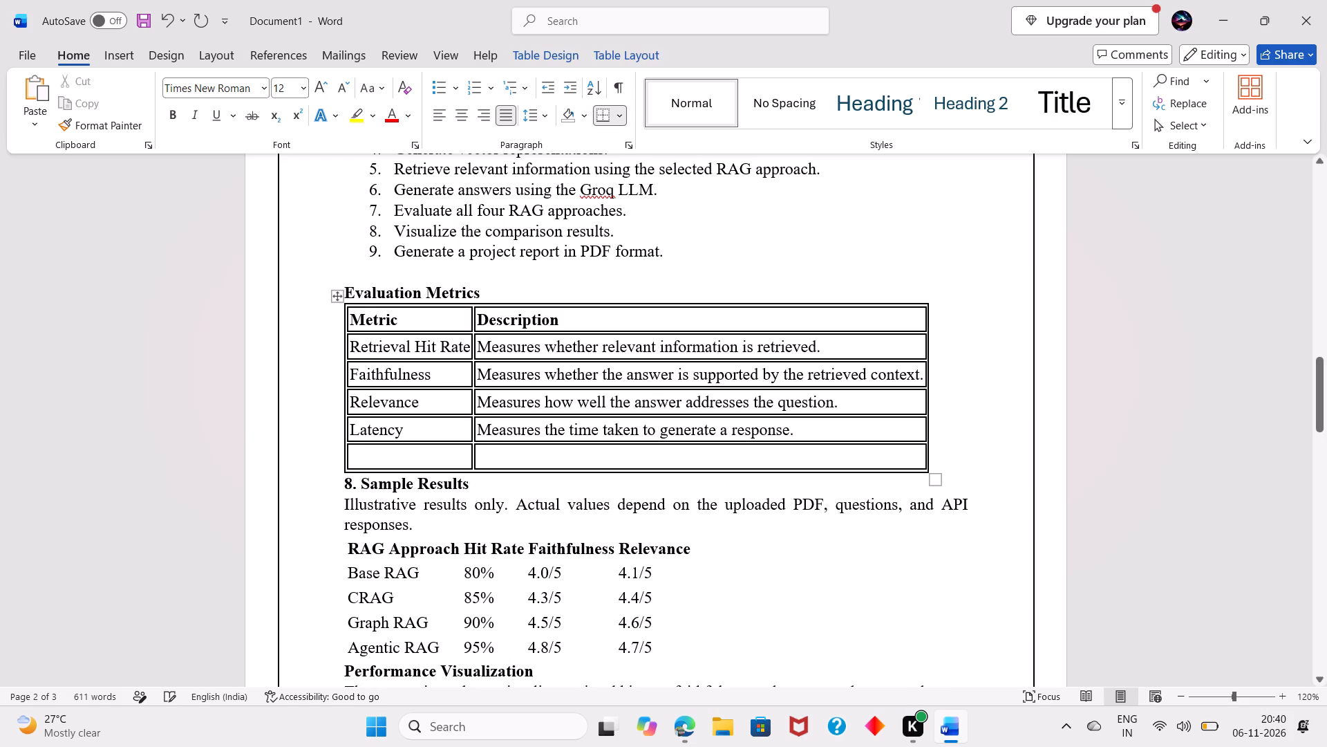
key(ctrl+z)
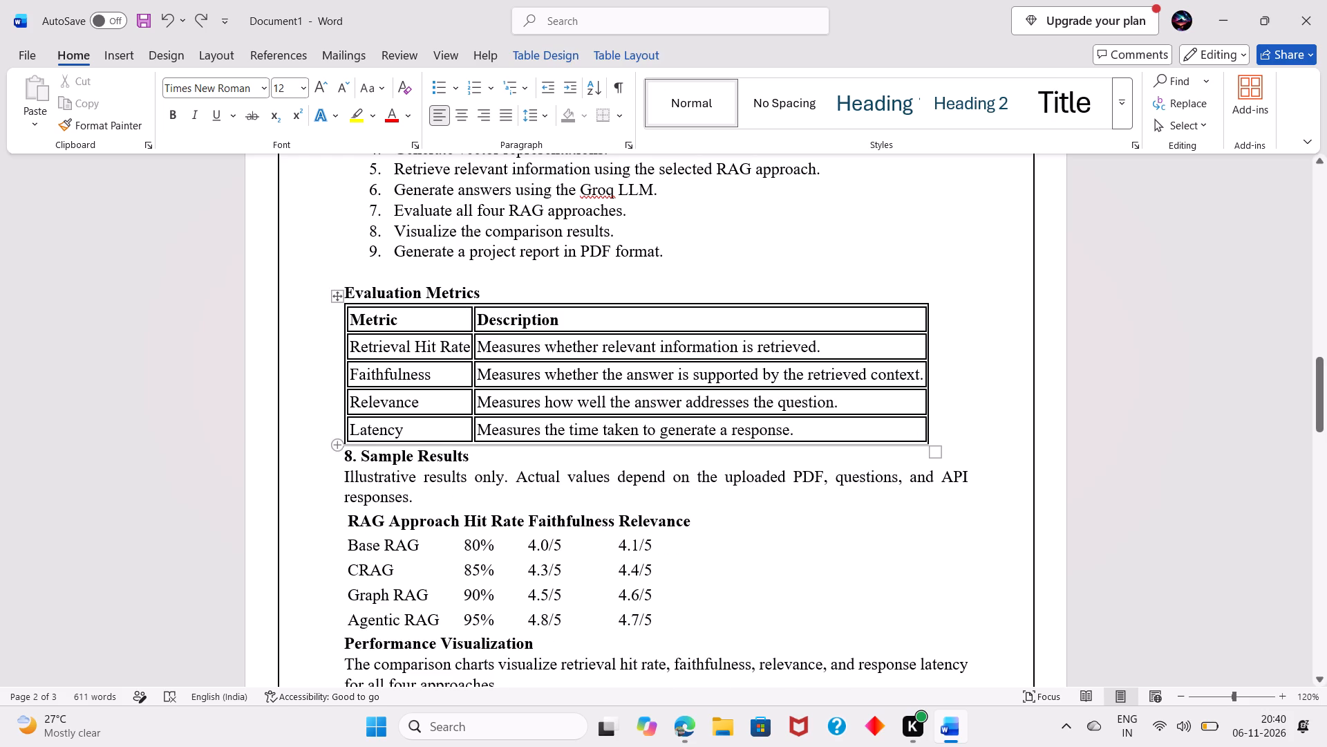
Remove the number "8." from the Sample Results heading and insert a blank line above it.
click(360, 453)
key(BackSpace)
key(BackSpace)
key(BackSpace)
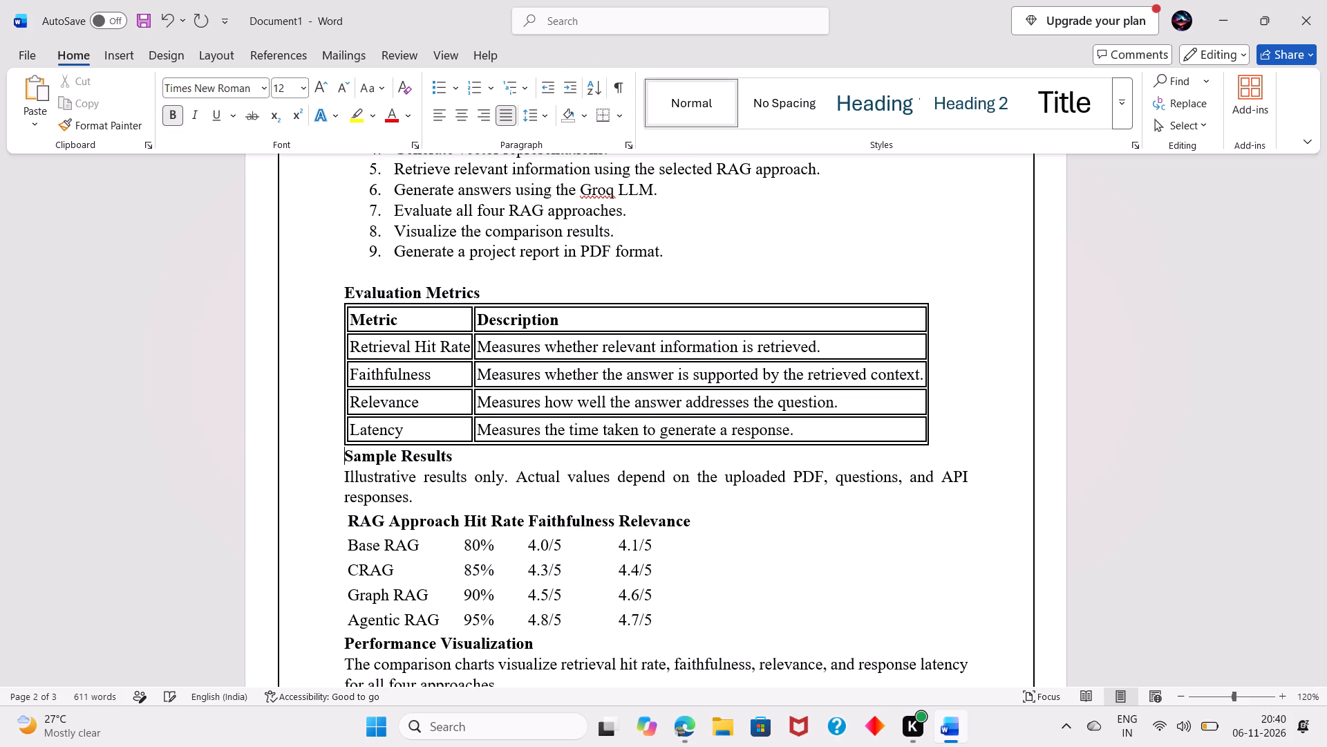
key(Return)
key(BackSpace)
key(Return)
Delete the "Illustrative results only" paragraph text under Sample Results, leaving an empty line above the table.
scroll(360, 453, down, 1)
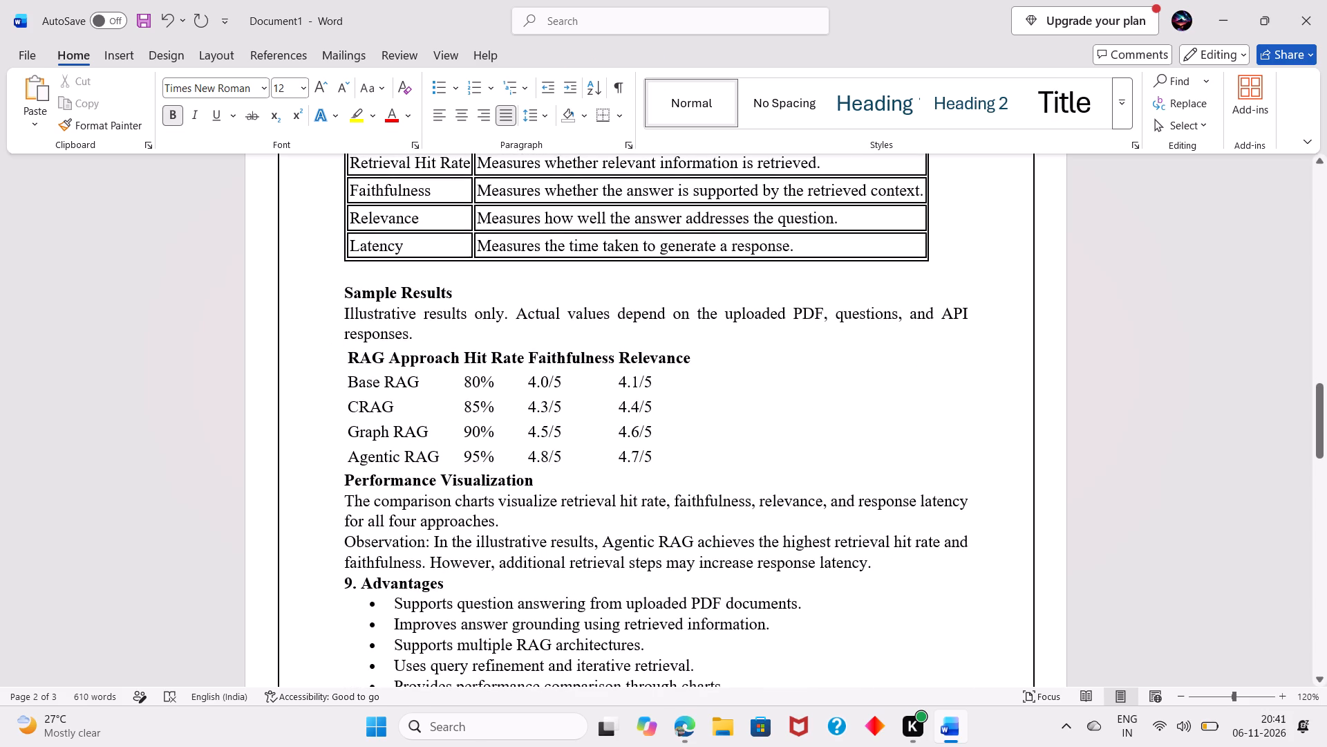
drag(343, 311, 431, 339)
key(BackSpace)
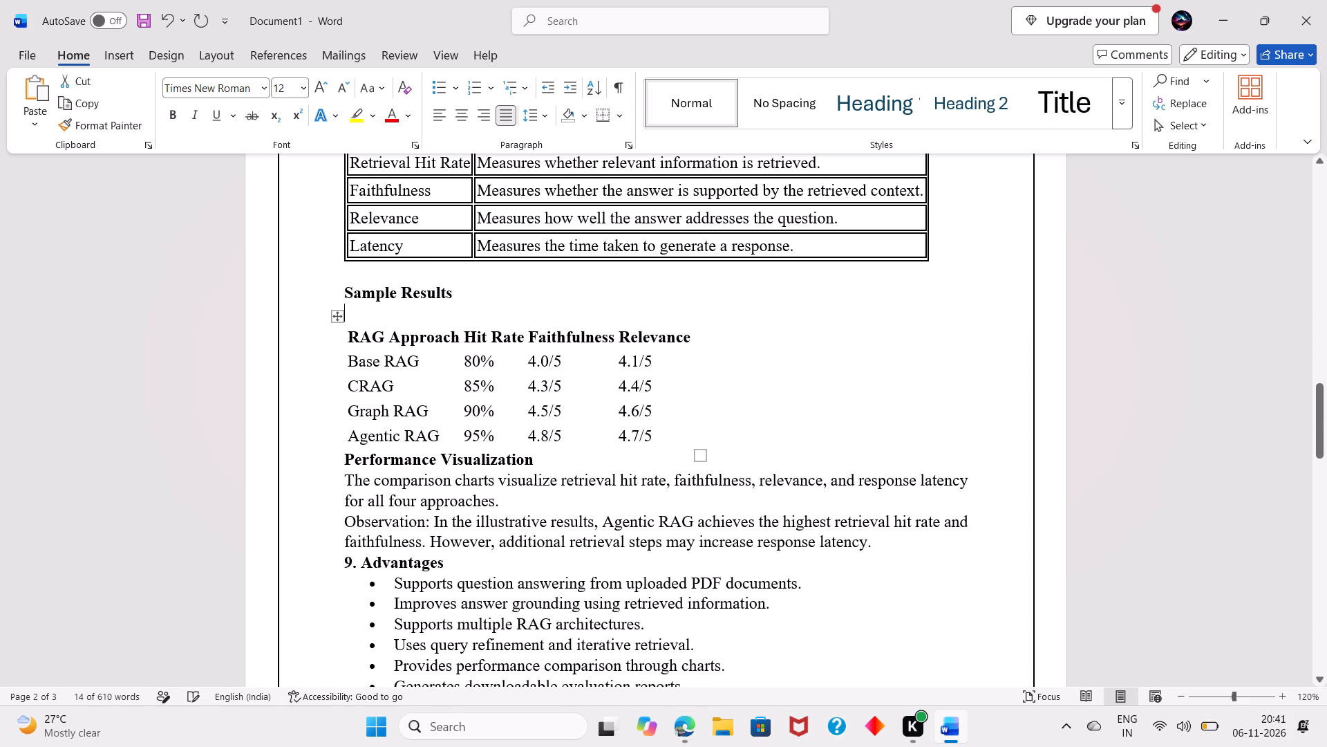
Apply all borders to the whole RAG approach comparison table under Sample Results.
click(338, 315)
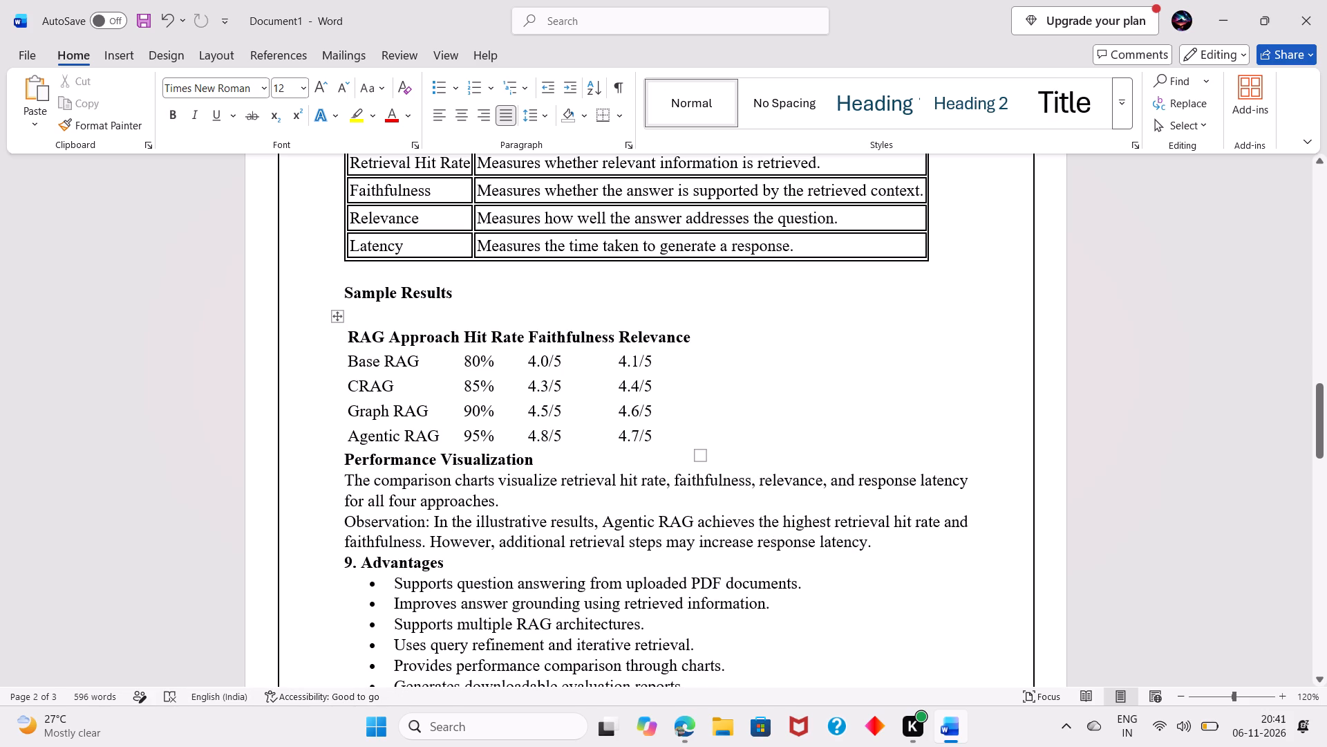
click(536, 287)
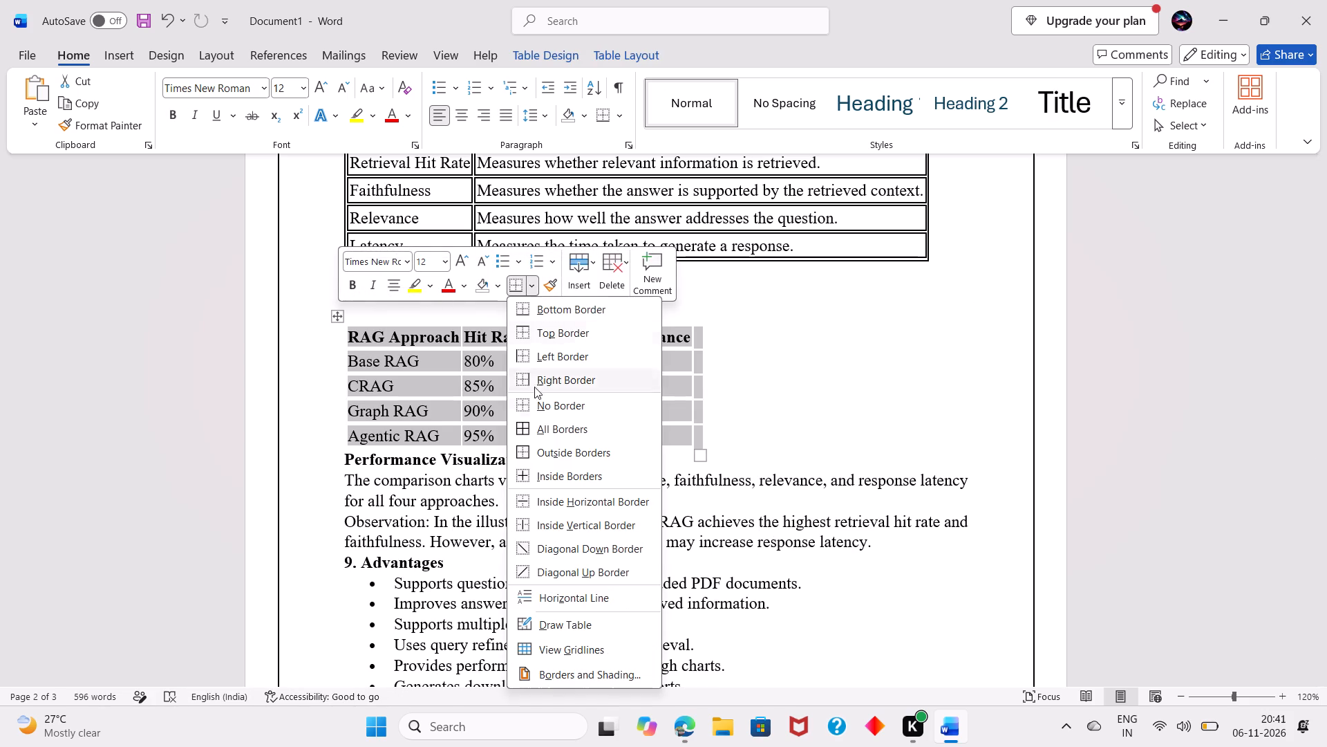
click(534, 434)
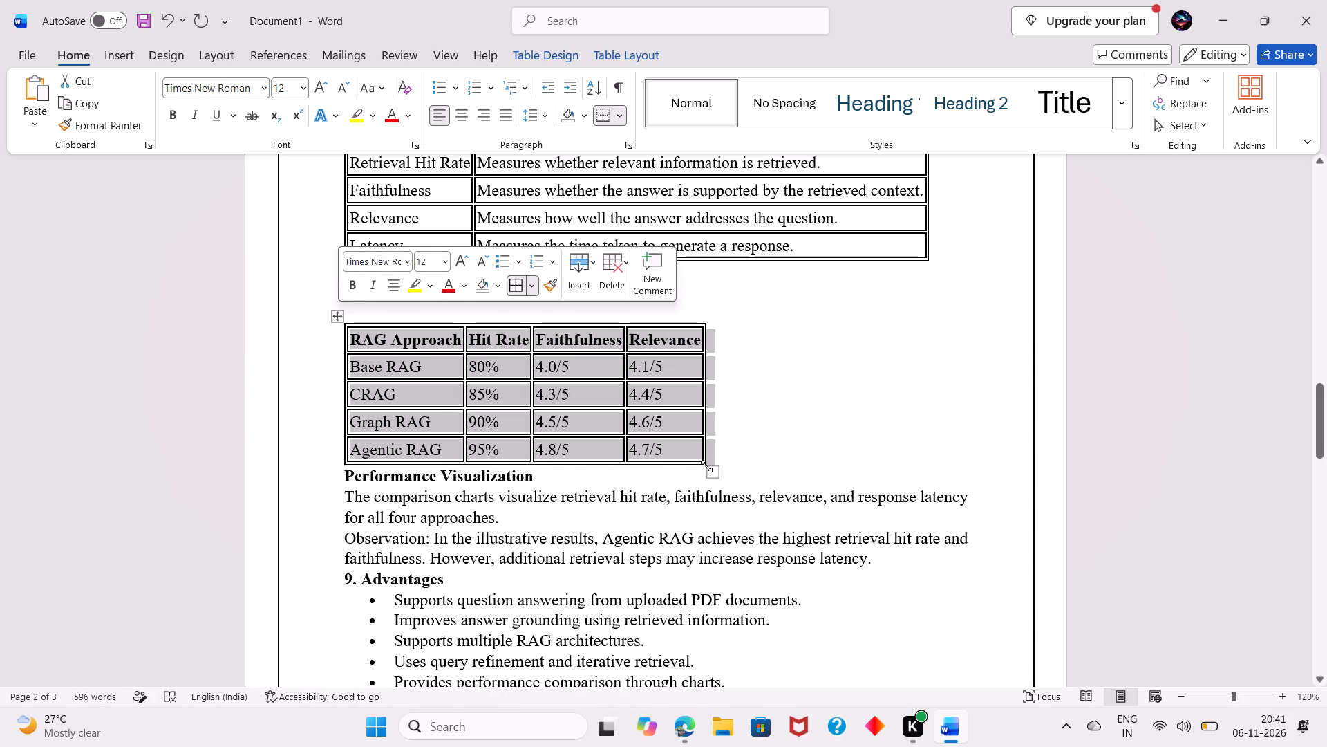
Insert a blank line between the Sample Results table and the Performance Visualization heading.
click(348, 472)
key(Return)
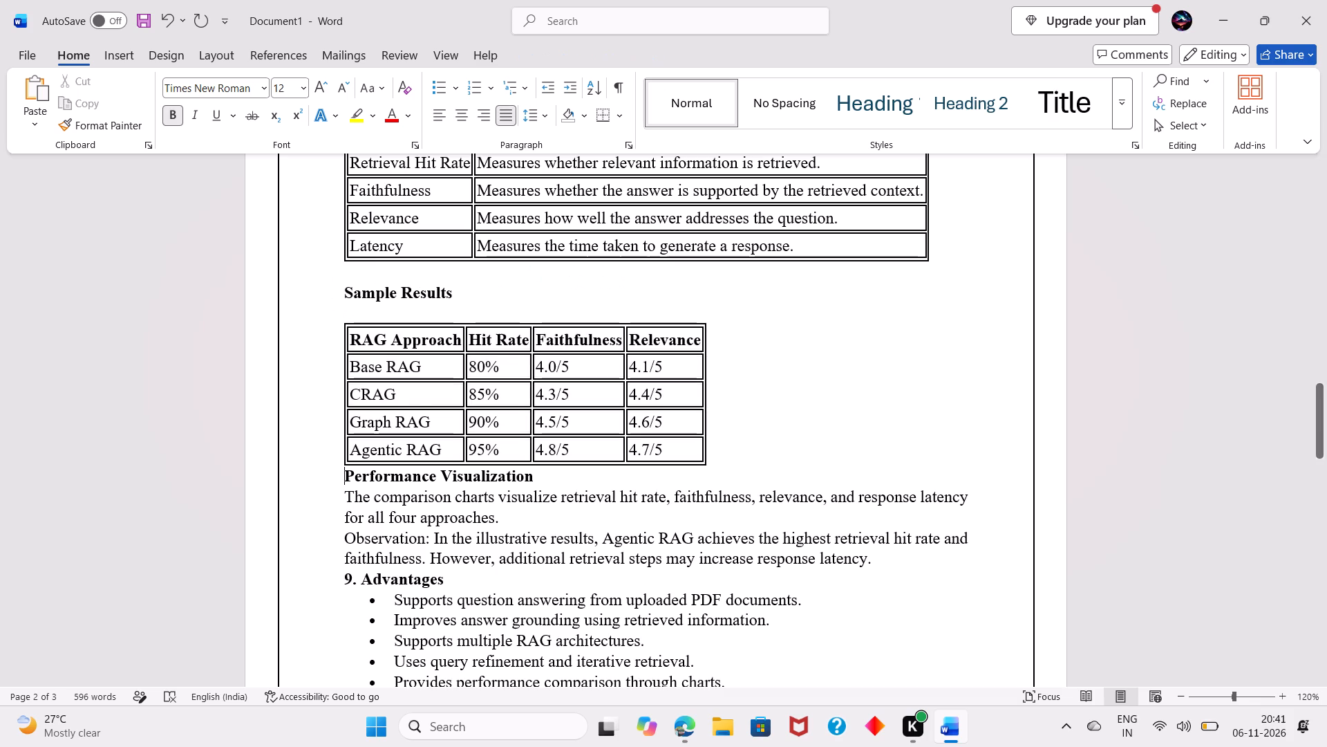
scroll(348, 472, down, 1)
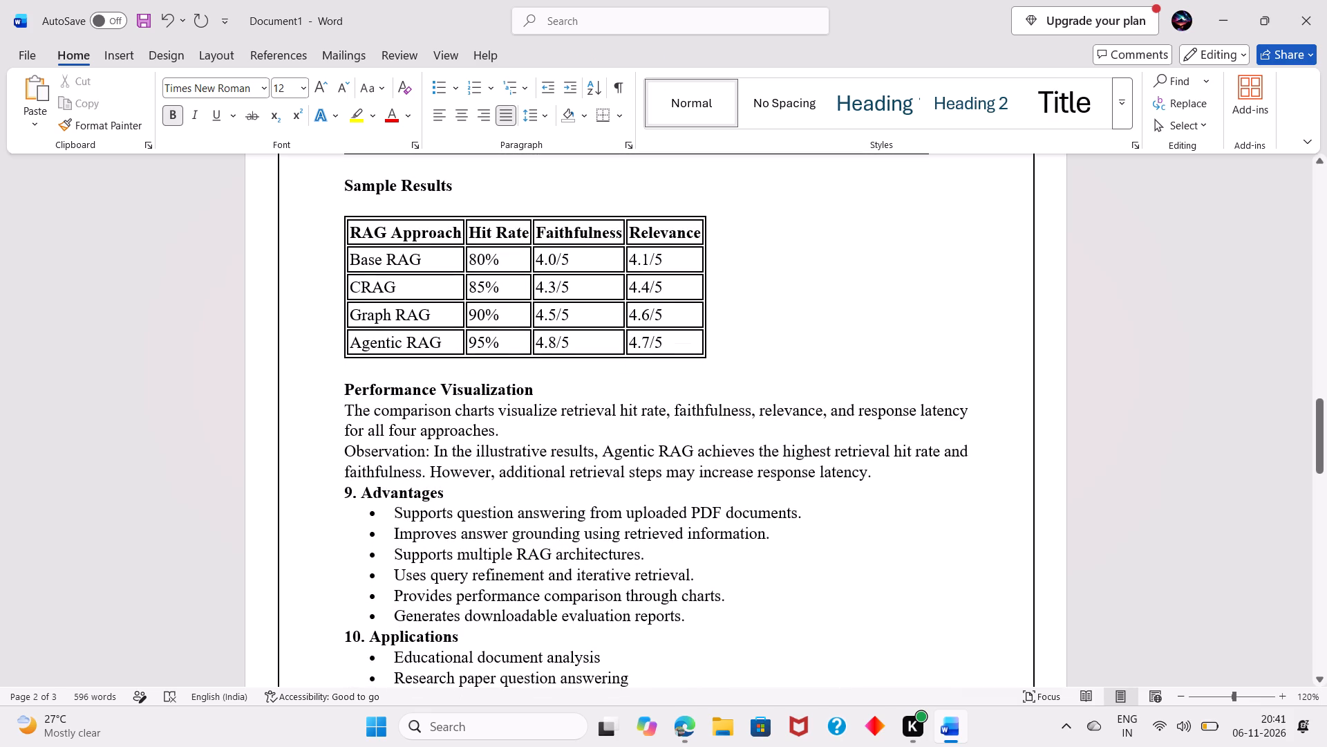
Delete the Performance Visualization heading together with its two paragraphs below the Sample Results table.
drag(348, 386, 901, 488)
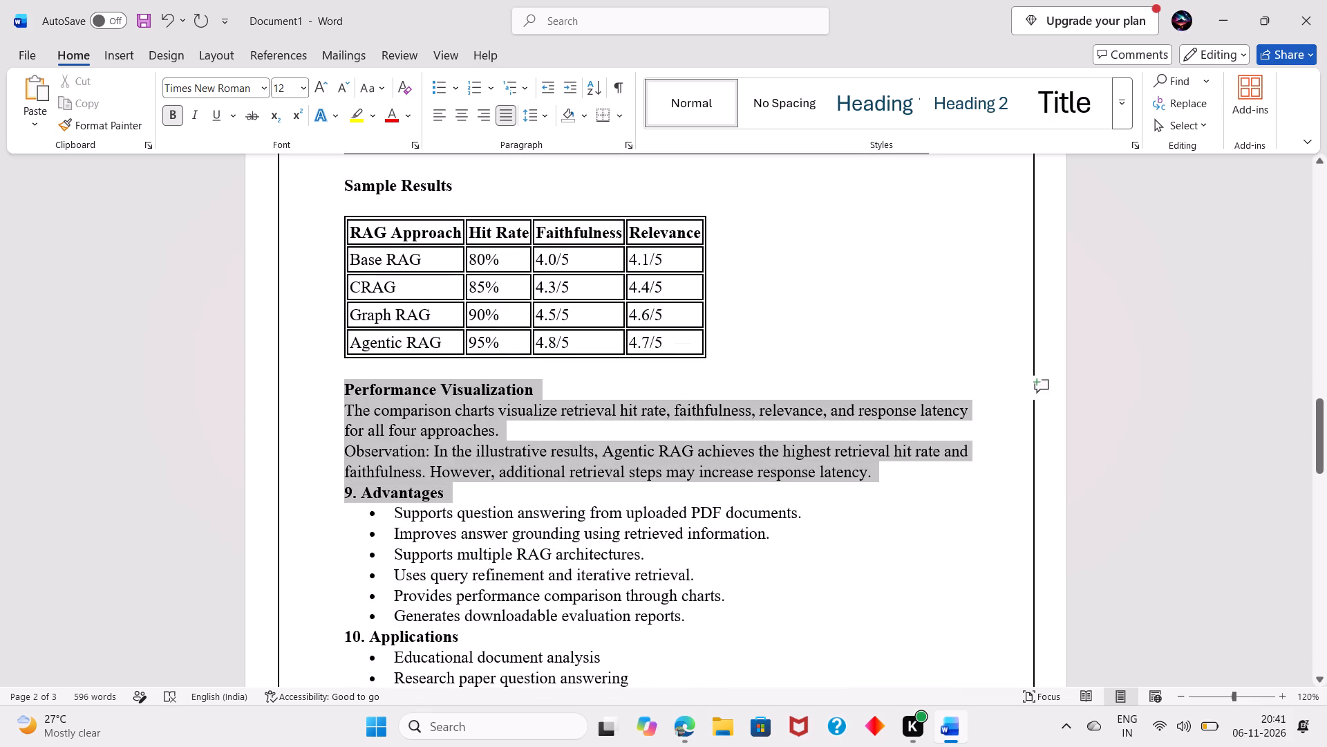
drag(901, 488, 885, 477)
key(BackSpace)
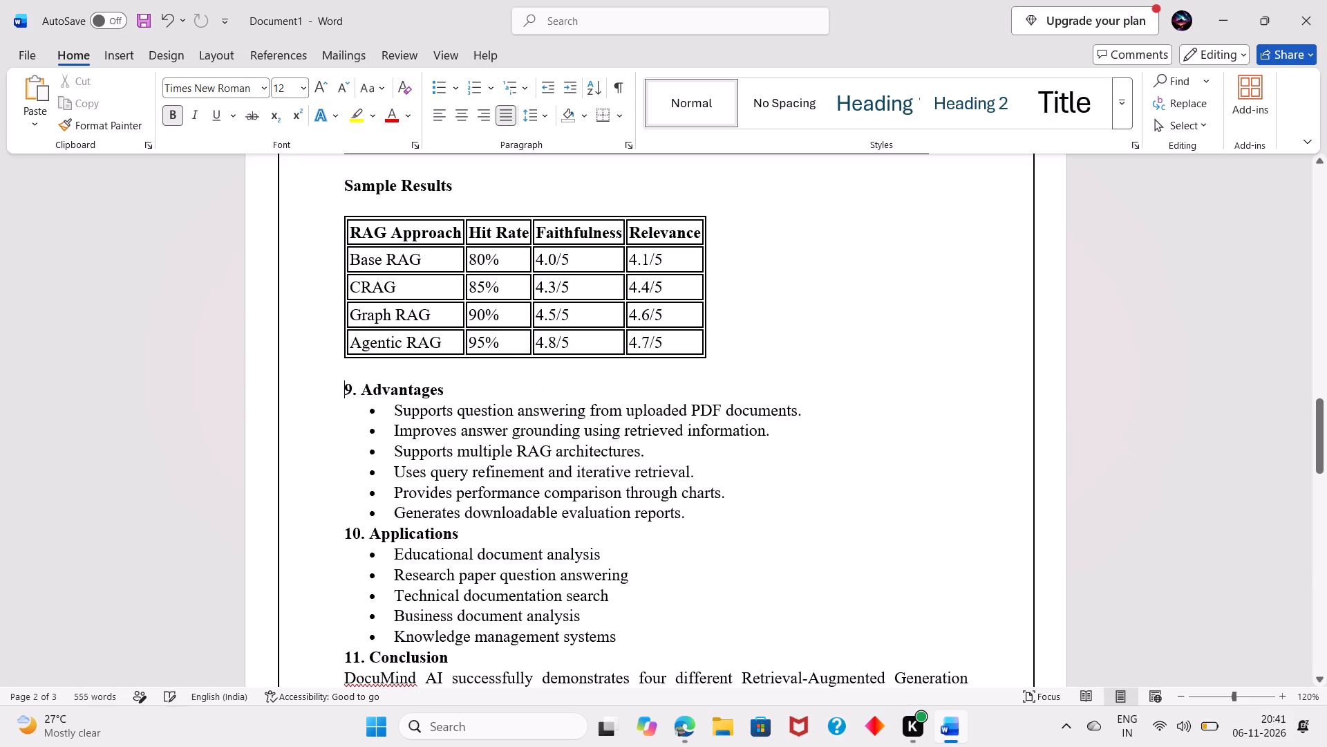
Remove the number "9." and its following space from the Advantages heading.
key(Right)
key(Right)
key(BackSpace)
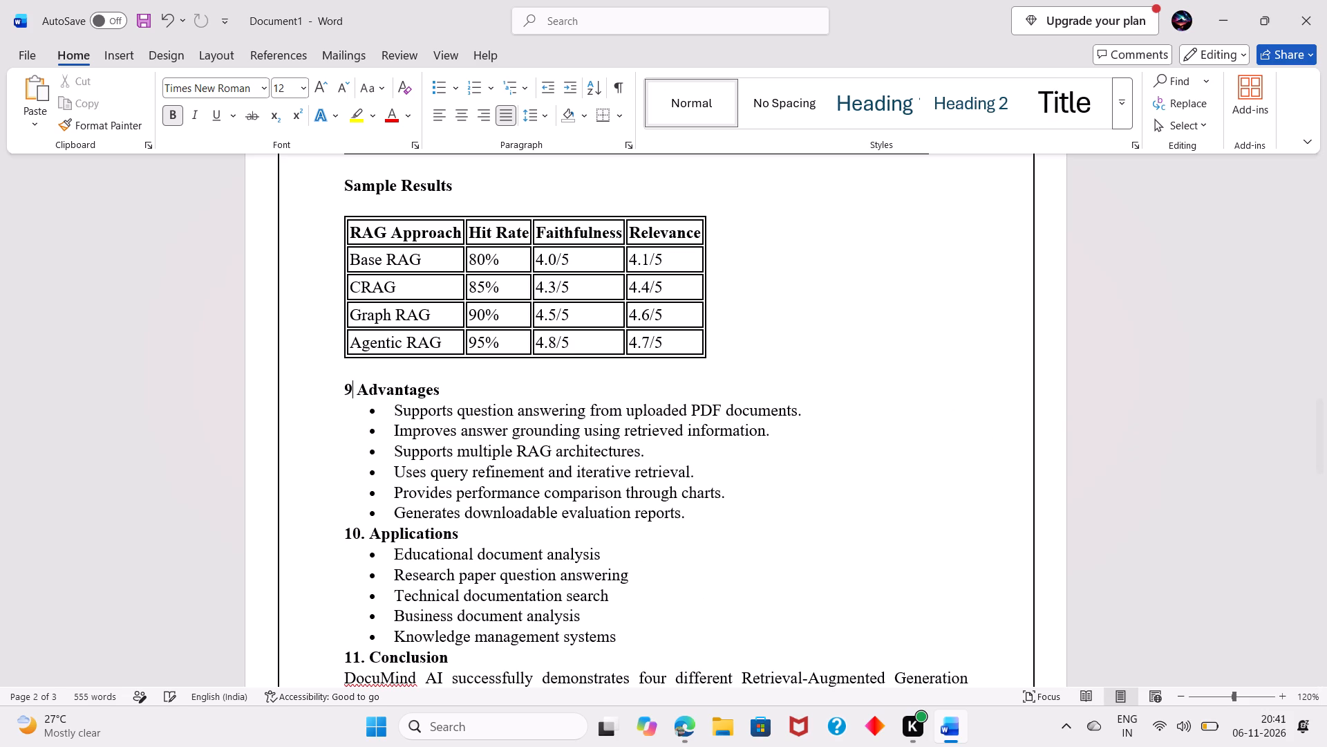
key(Right)
key(BackSpace)
key(BackSpace)
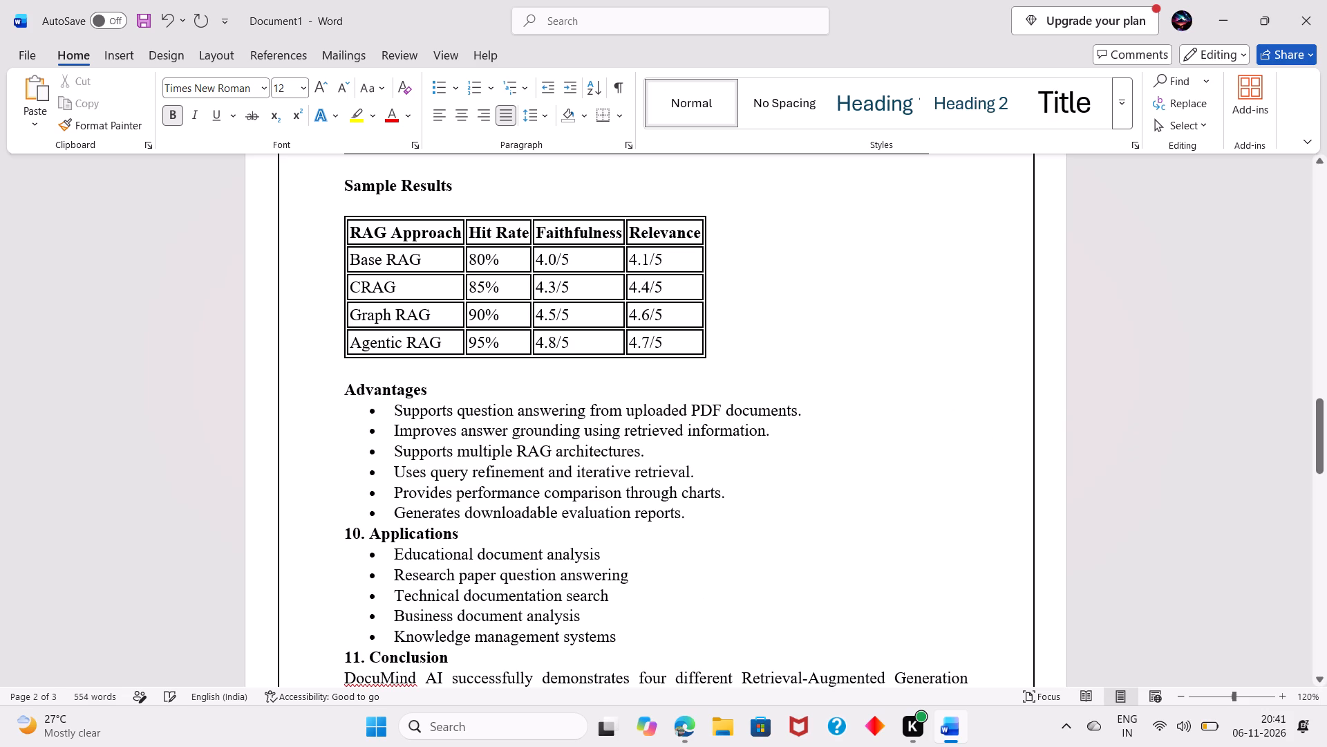
Remove the number "10." and its following space from the Applications heading.
scroll(476, 501, down, 1)
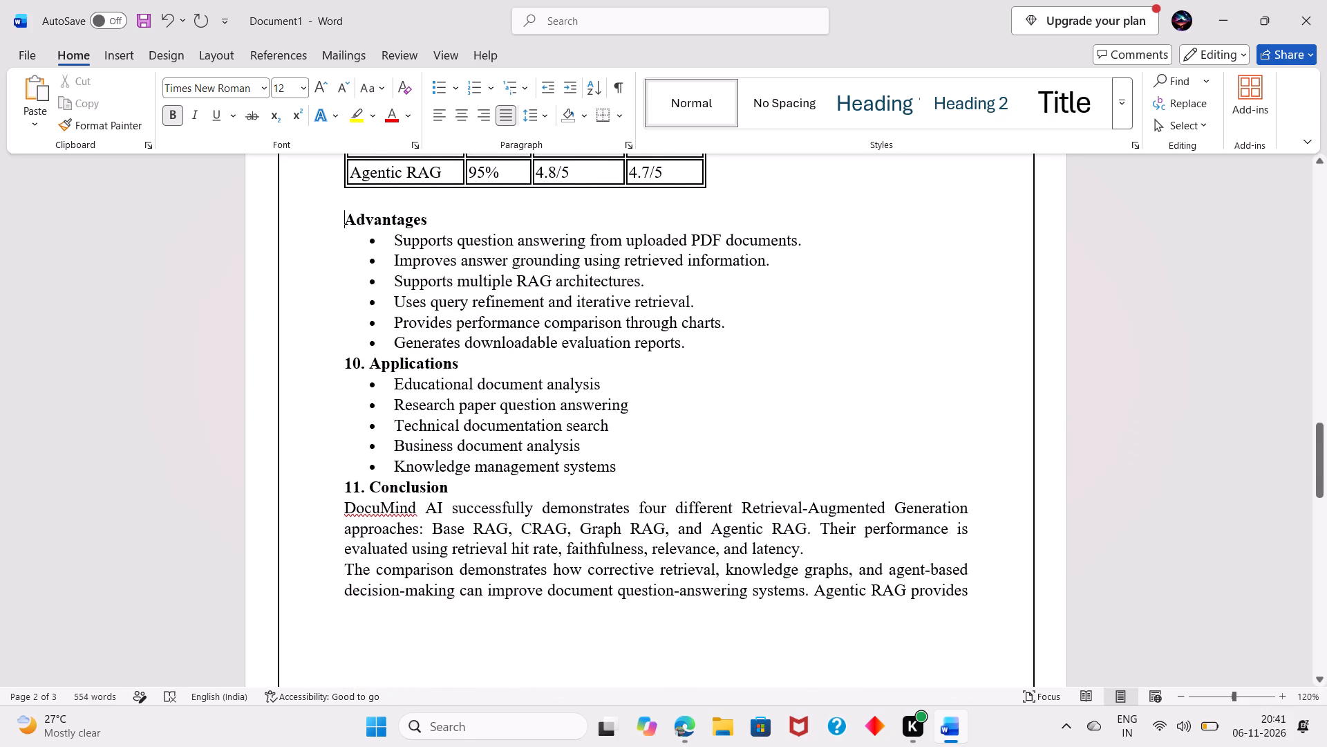
click(368, 364)
key(BackSpace)
key(BackSpace)
key(BackSpace)
key(BackSpace)
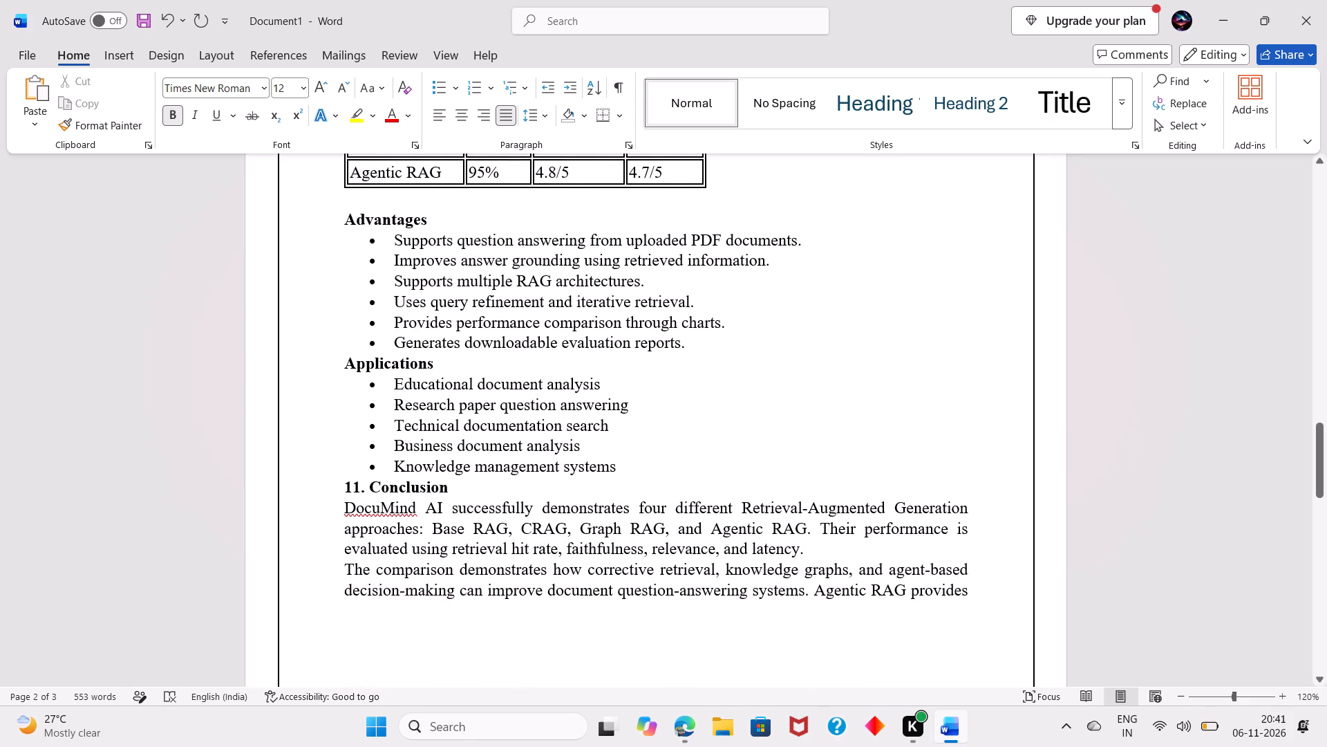
Remove the number "11." and its following space from the Conclusion heading.
click(372, 486)
key(BackSpace)
key(BackSpace)
key(BackSpace)
key(BackSpace)
key(BackSpace)
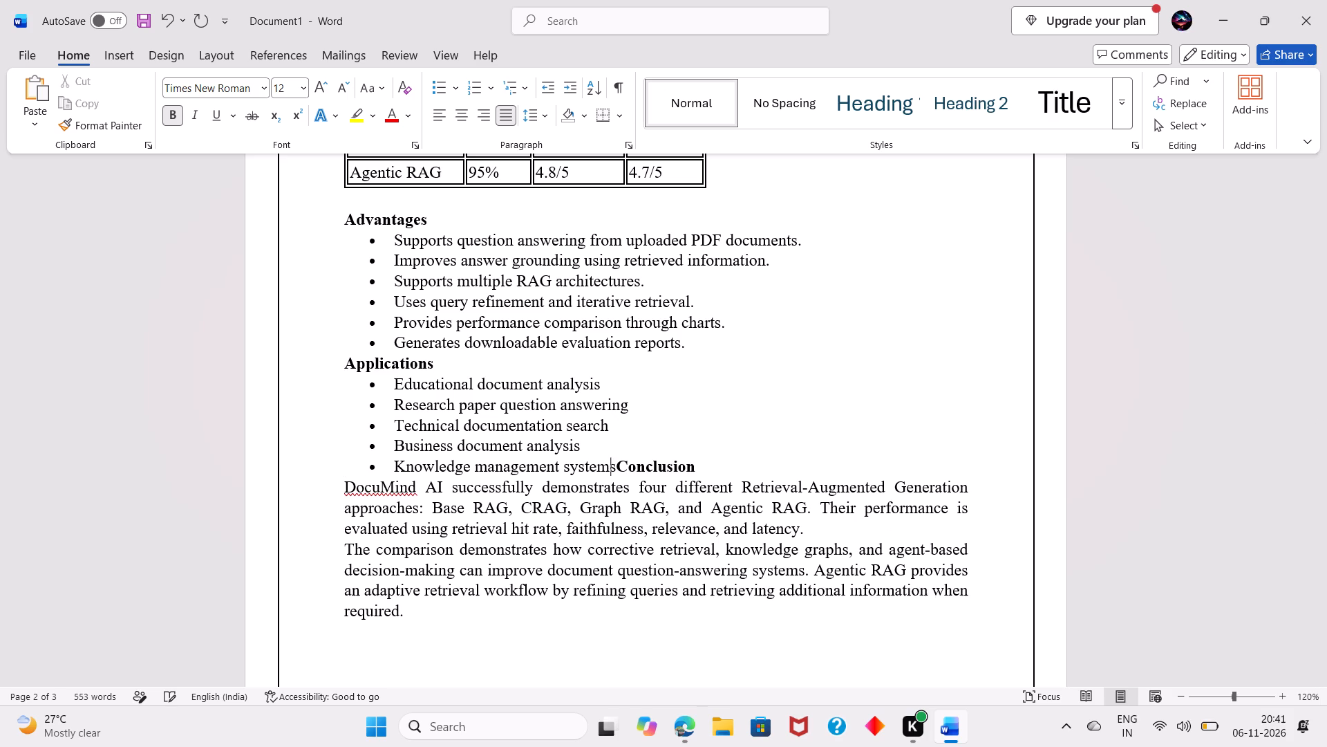
Place the Conclusion heading on its own unbulleted line at the text margin, with a blank line above it.
key(Return)
key(Delete)
key(Delete)
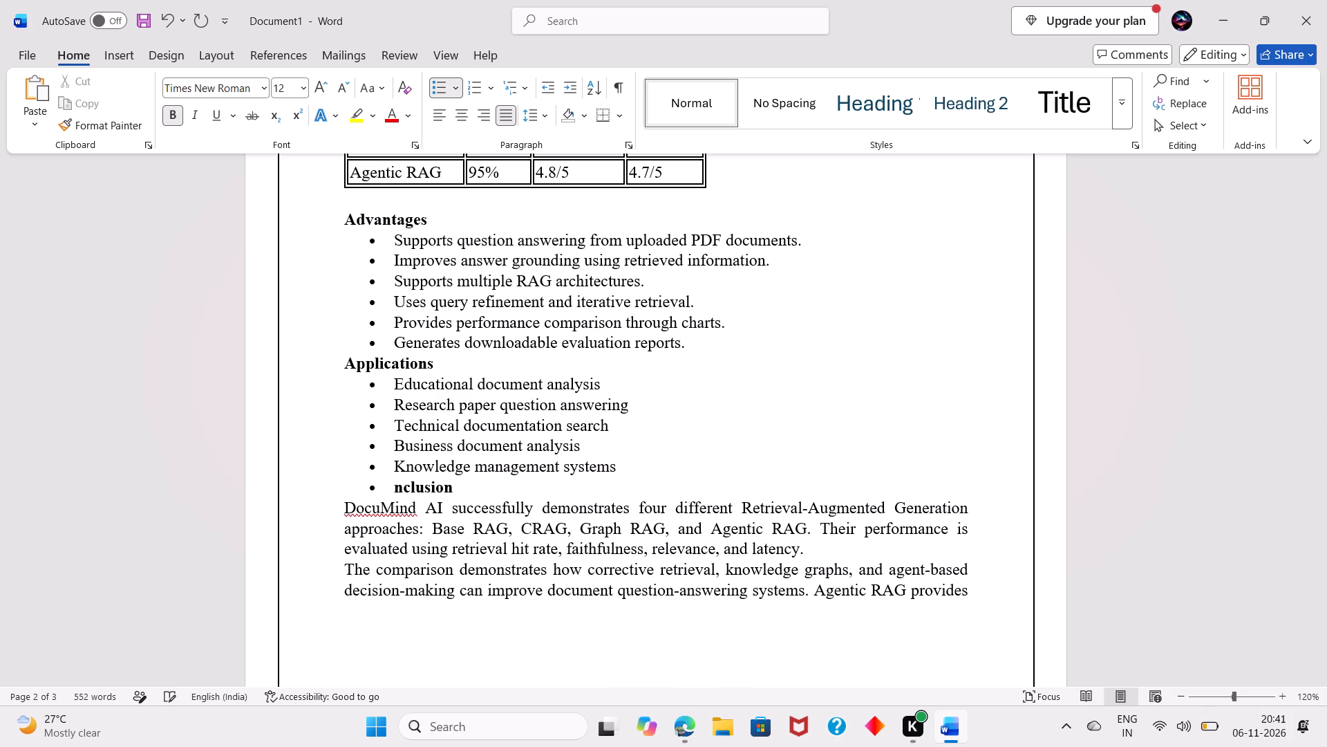
key(ctrl+z)
key(ctrl+z)
key(Return)
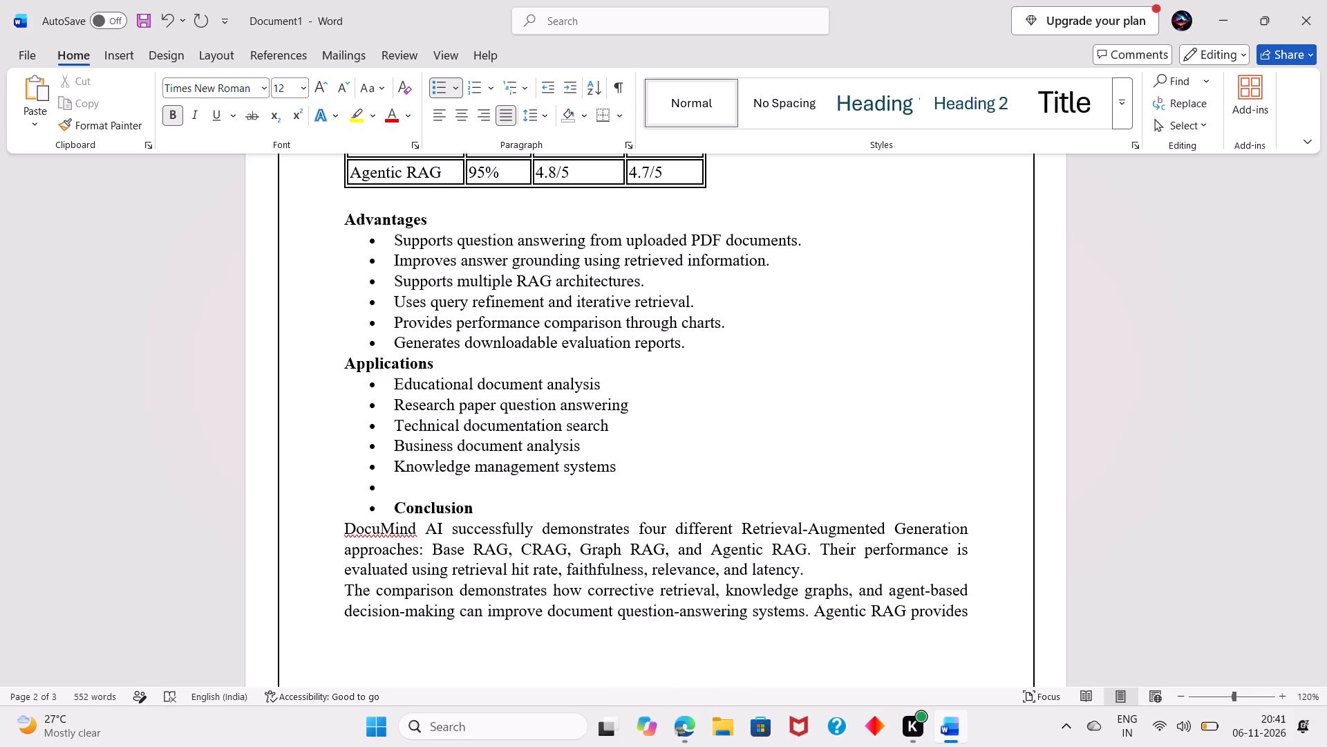
key(BackSpace)
key(BackSpace)
key(BackSpace)
key(BackSpace)
key(BackSpace)
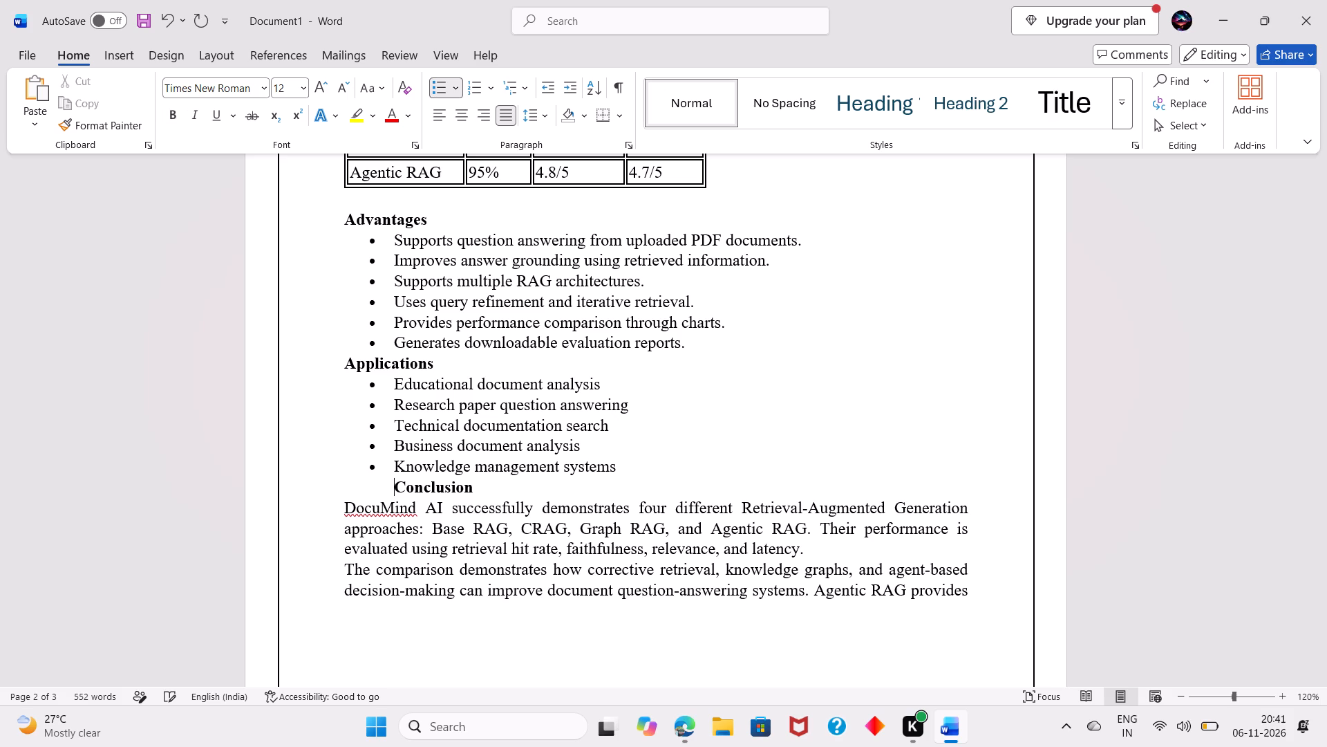
key(BackSpace)
key(BackSpace)
key(Return)
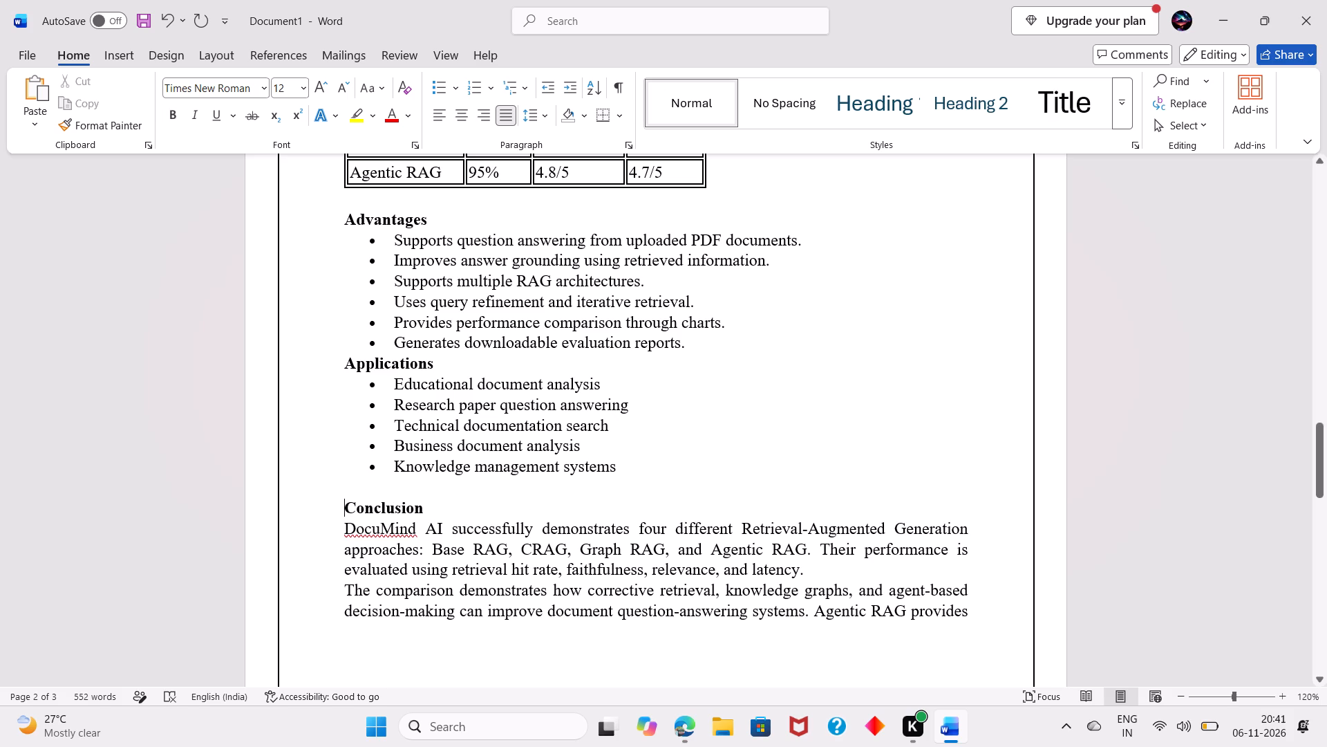
Insert a blank, unbulleted line between the Advantages list and the Applications heading.
click(686, 346)
key(Return)
key(BackSpace)
key(BackSpace)
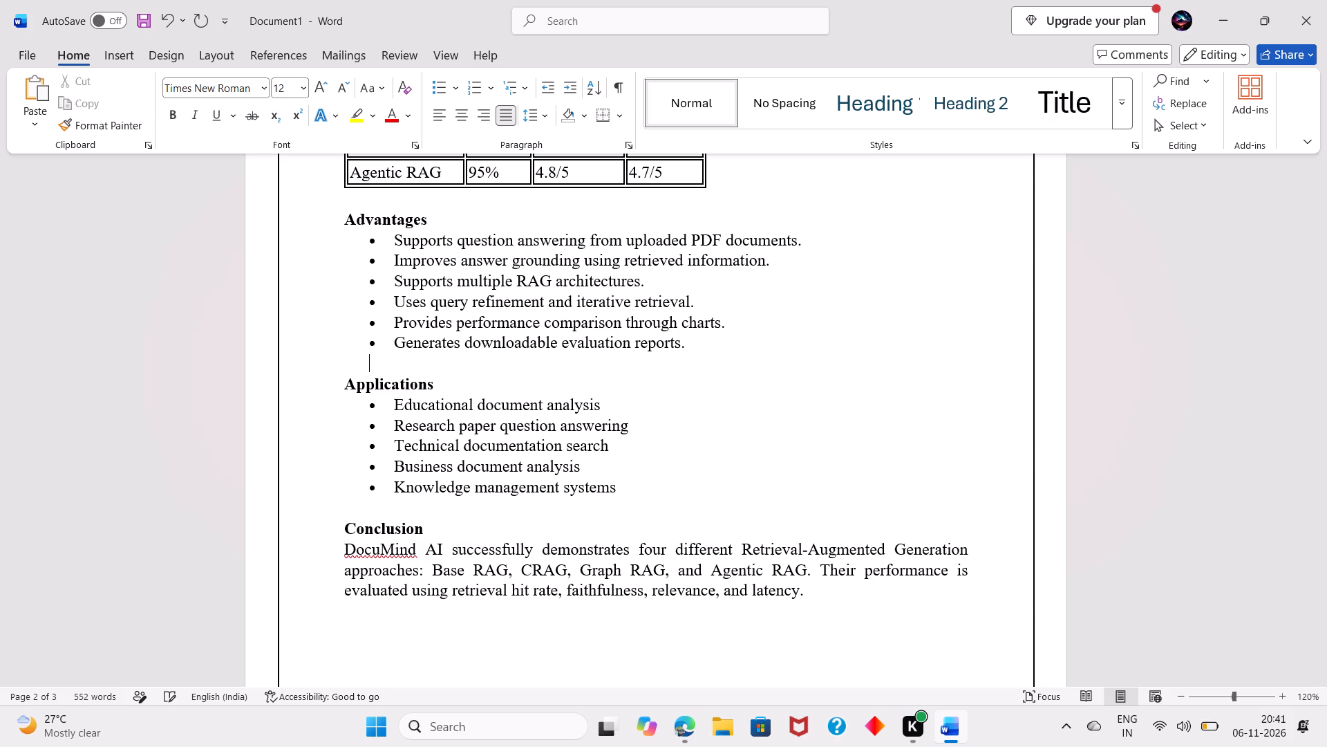
Delete the whole "12. Future Enhancements" section, including its heading and bullet list, at the document's end.
scroll(686, 346, down, 1)
scroll(593, 403, down, 2)
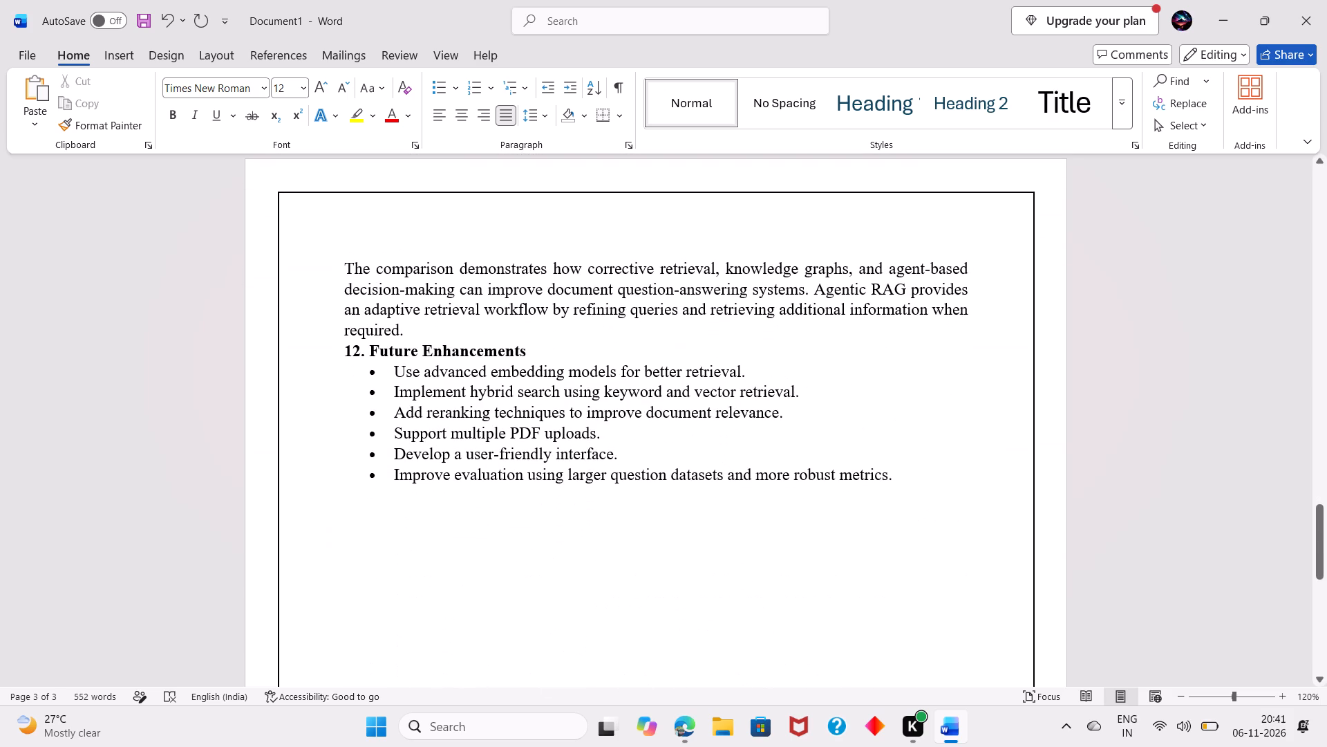
drag(341, 353, 945, 519)
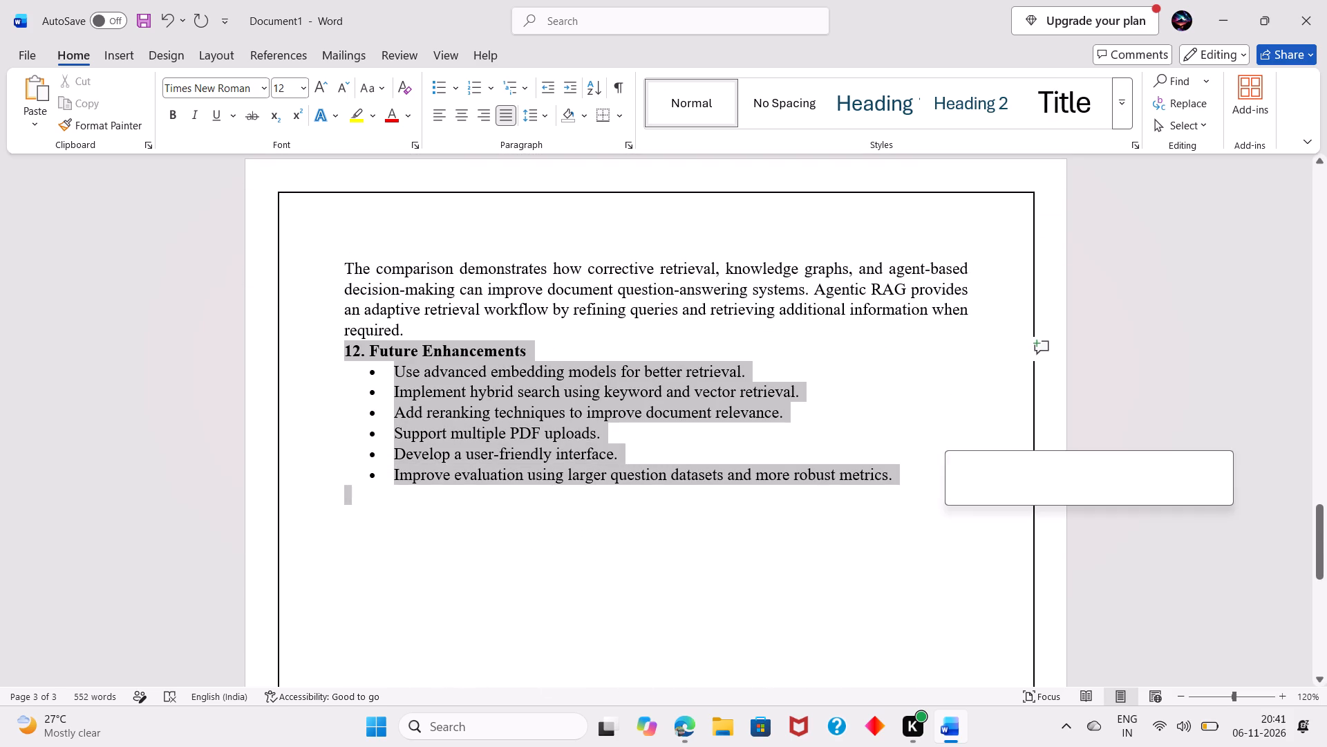
key(BackSpace)
Set the font size of the title "DocuMind AI Using Agentic RAG" to 14.
scroll(945, 519, down, 1)
scroll(945, 519, up, 8)
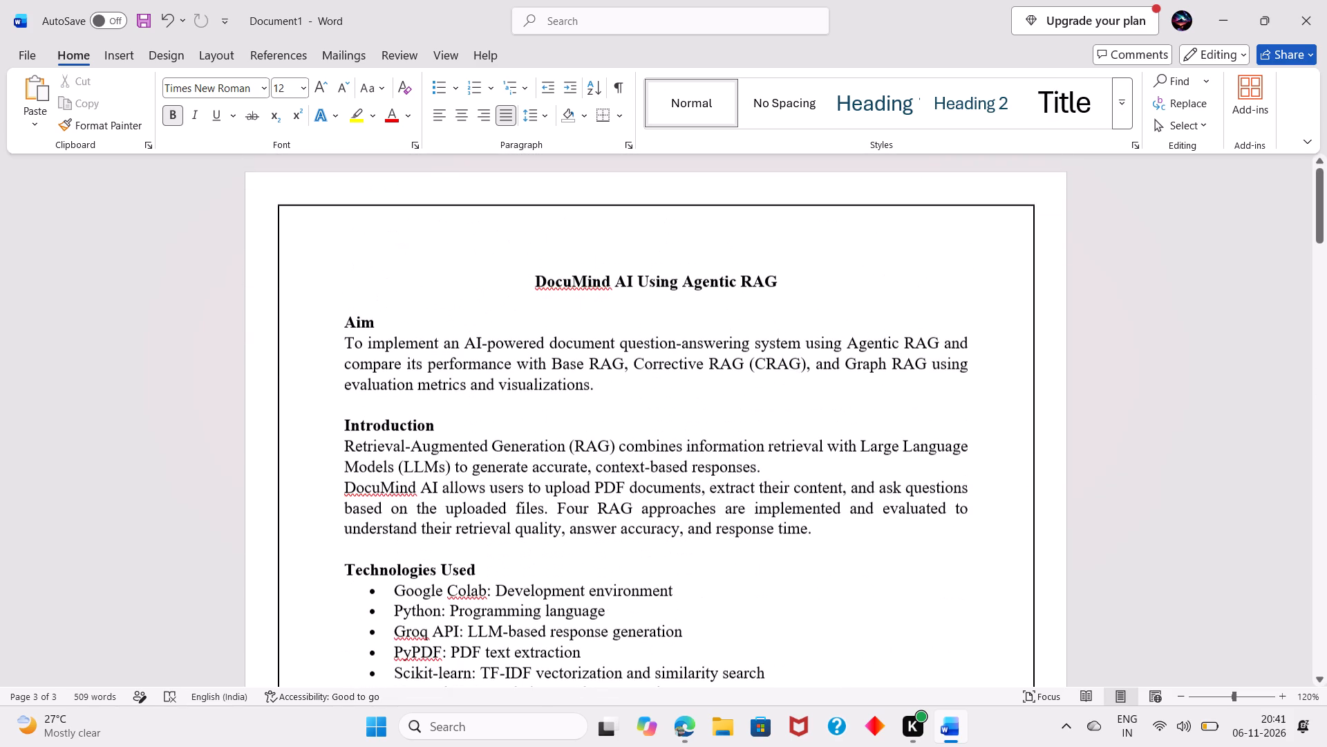
scroll(945, 519, up, 1)
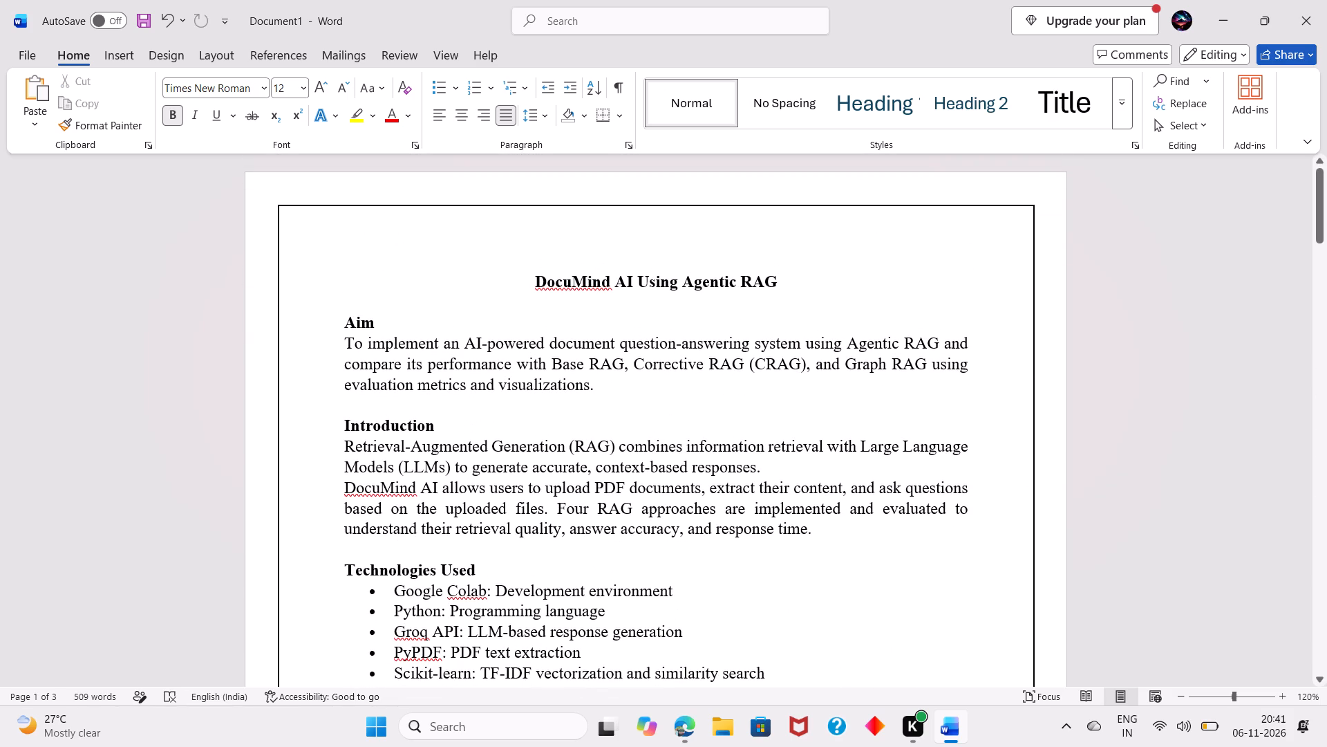
scroll(674, 326, down, 1)
drag(533, 279, 823, 282)
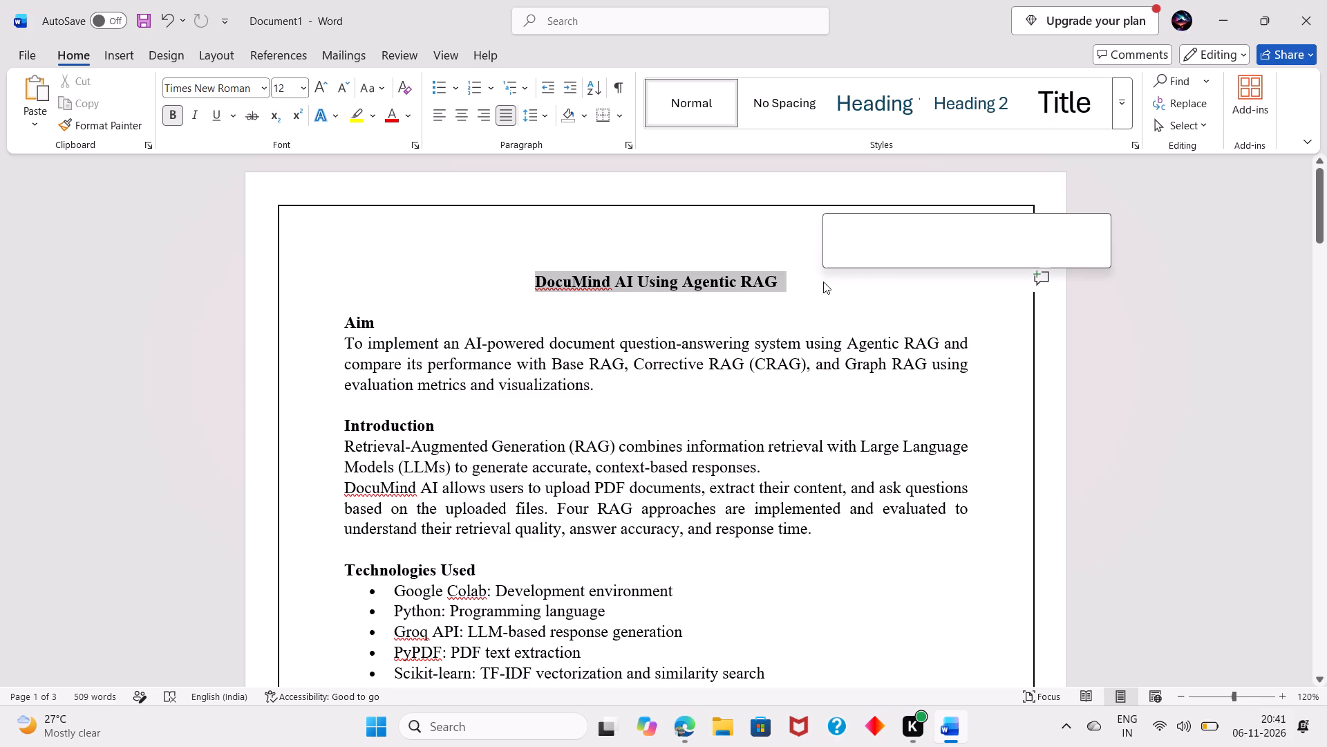
click(303, 88)
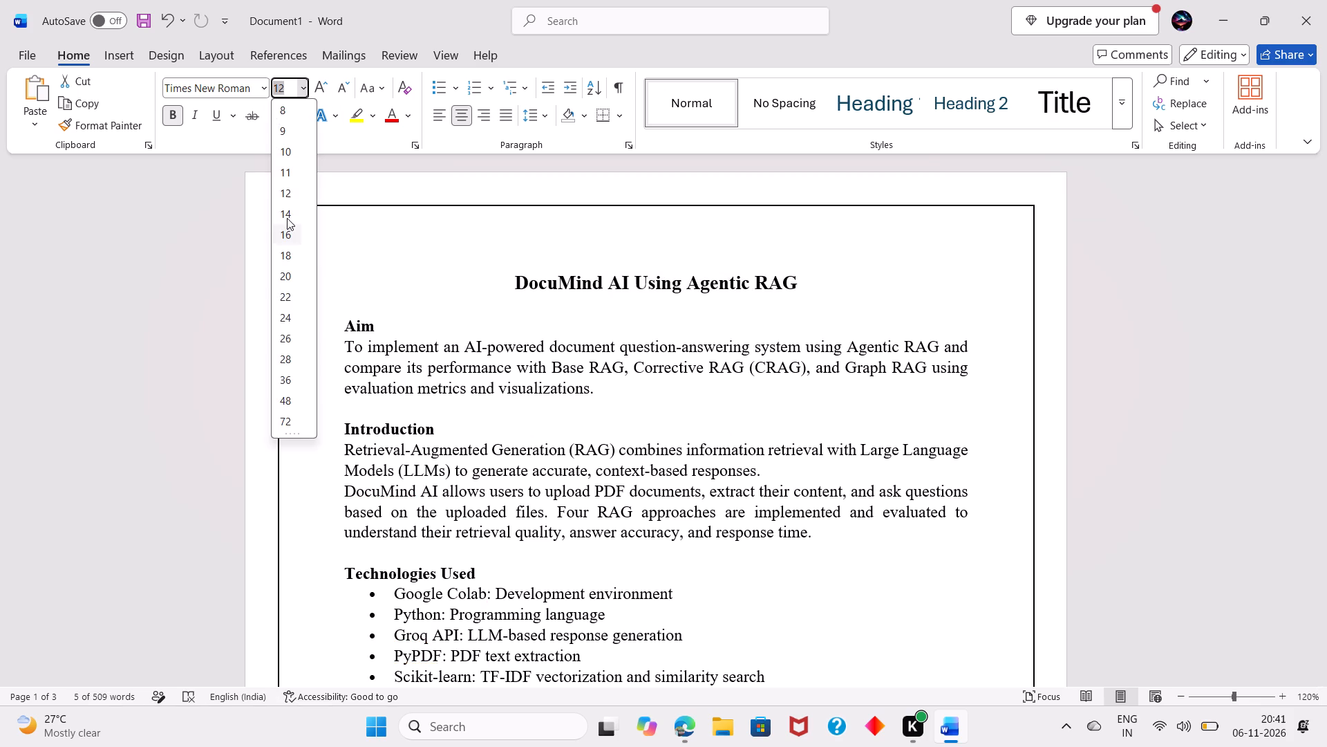
click(287, 218)
click(467, 286)
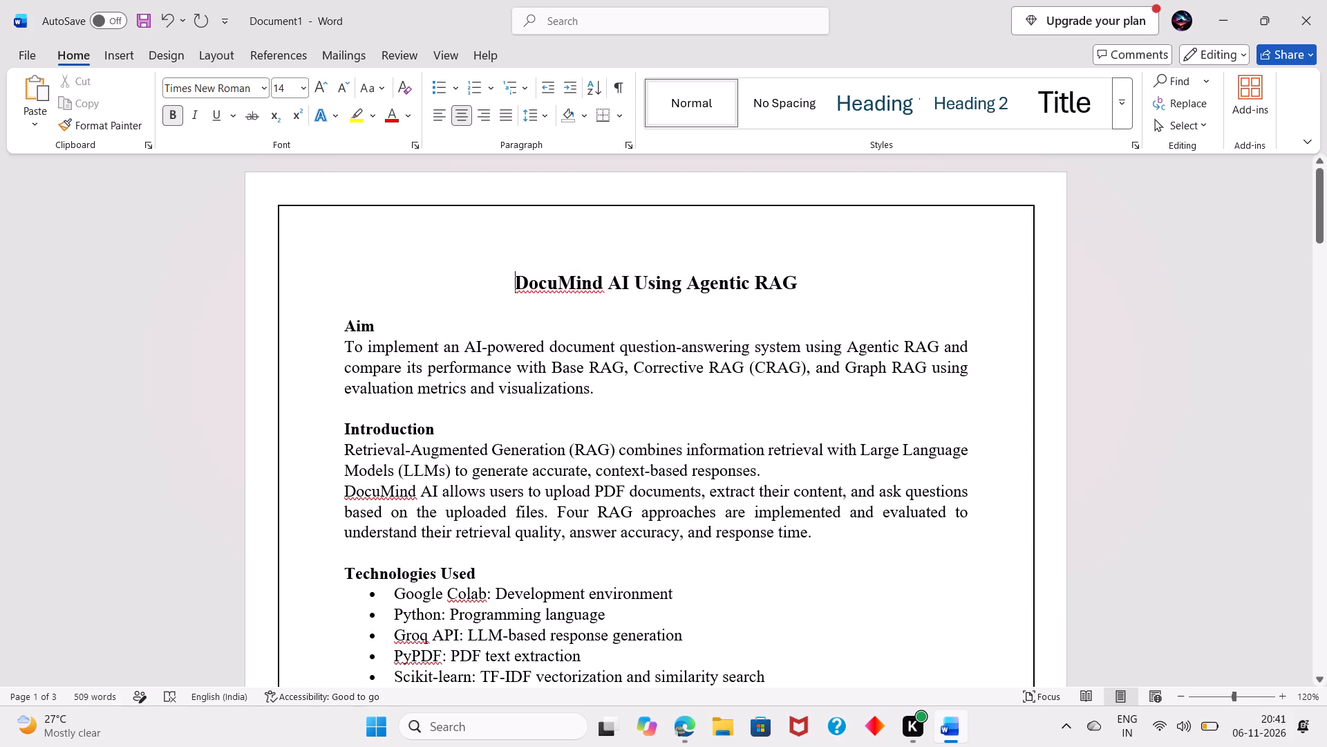
Remove the stray space before the PDF Processing subheading under Methodology.
scroll(509, 421, down, 2)
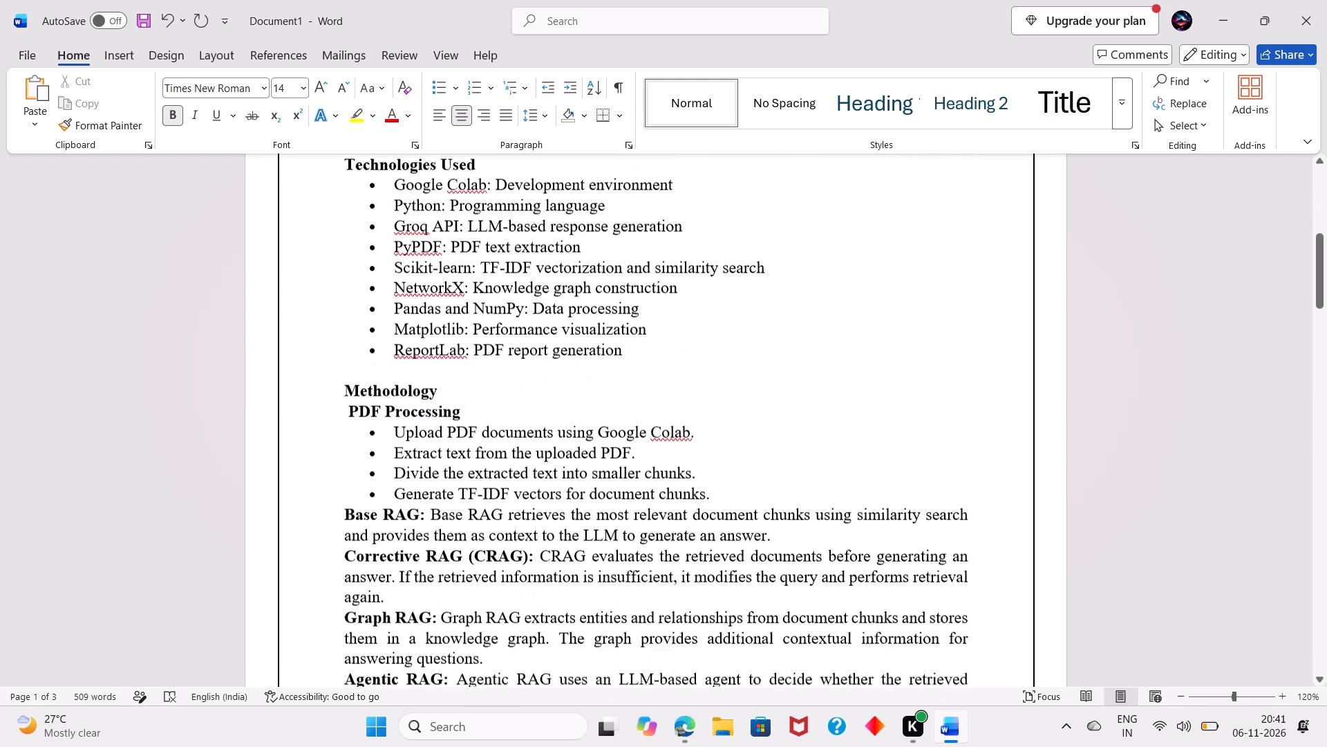
scroll(509, 421, down, 2)
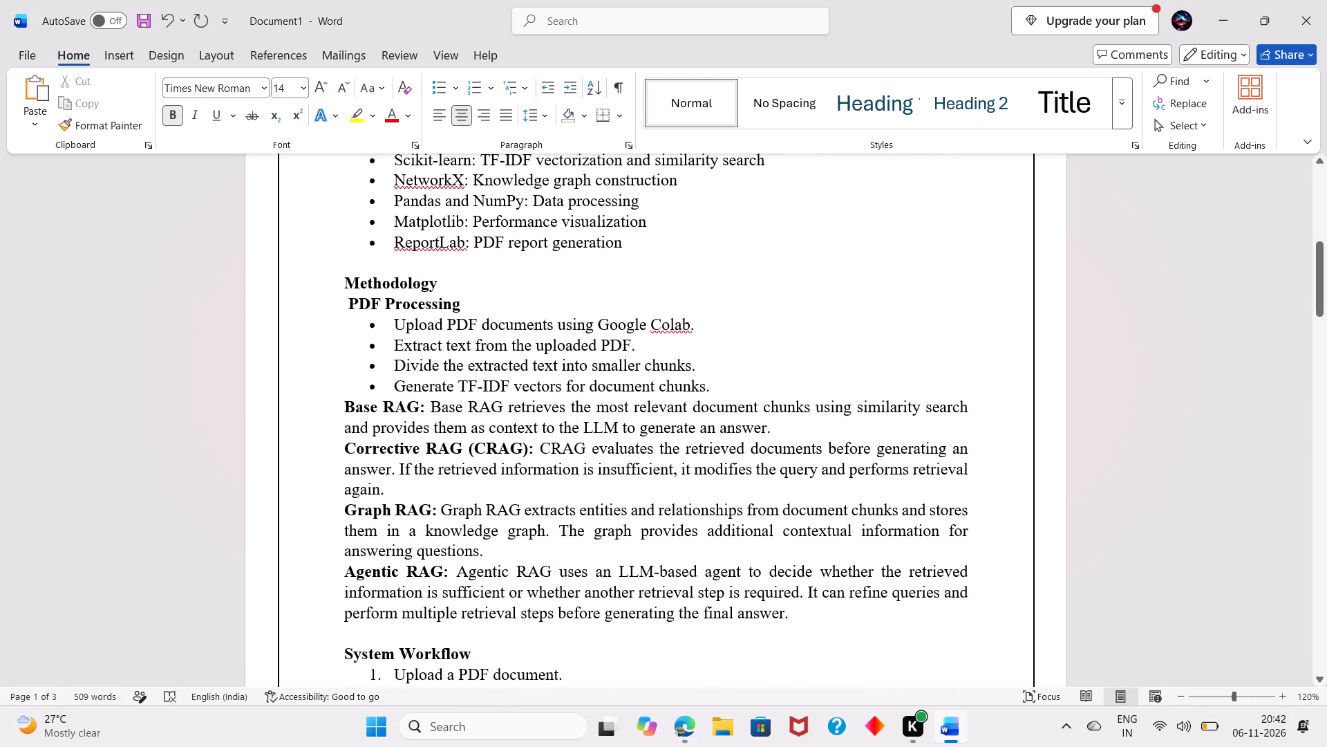
click(350, 301)
key(BackSpace)
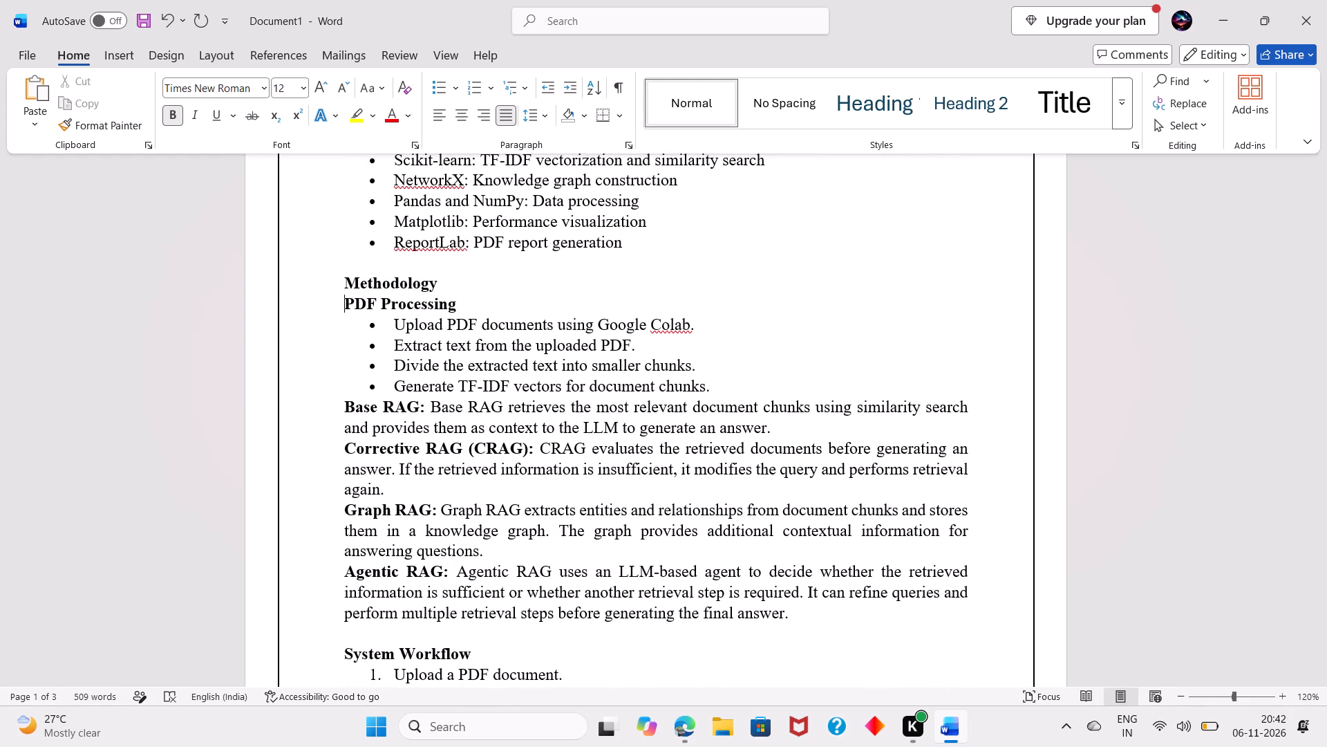
Review the layout and spacing from the Methodology section through System Workflow, Evaluation Metrics and Sample Results.
scroll(350, 301, down, 1)
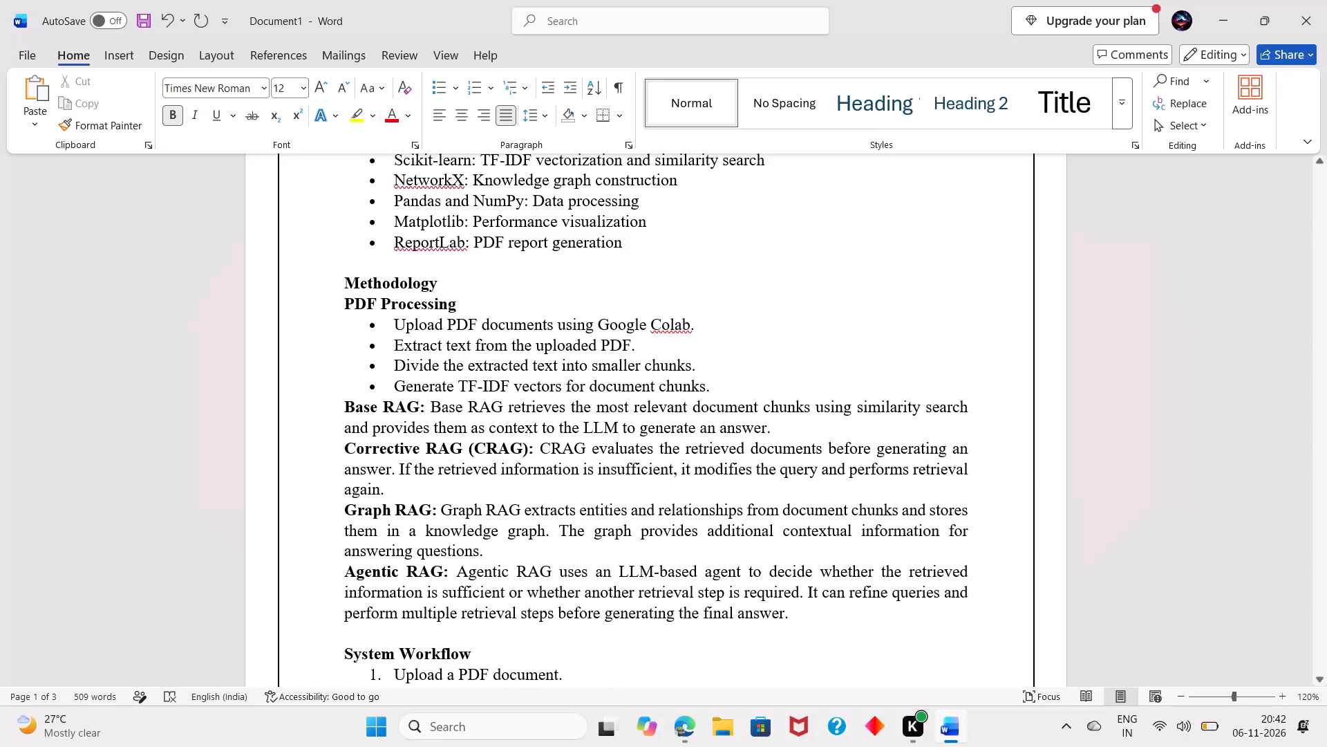
scroll(350, 301, down, 2)
scroll(346, 391, down, 1)
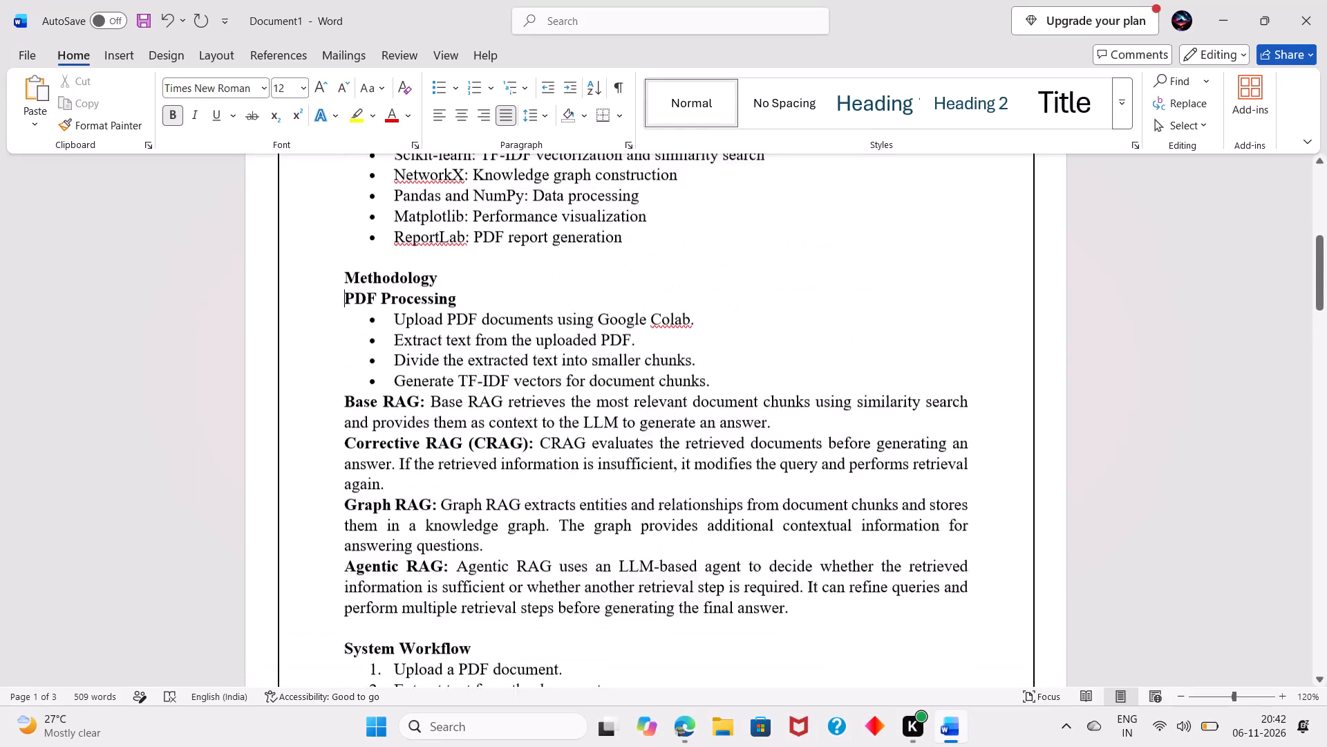
scroll(346, 391, down, 1)
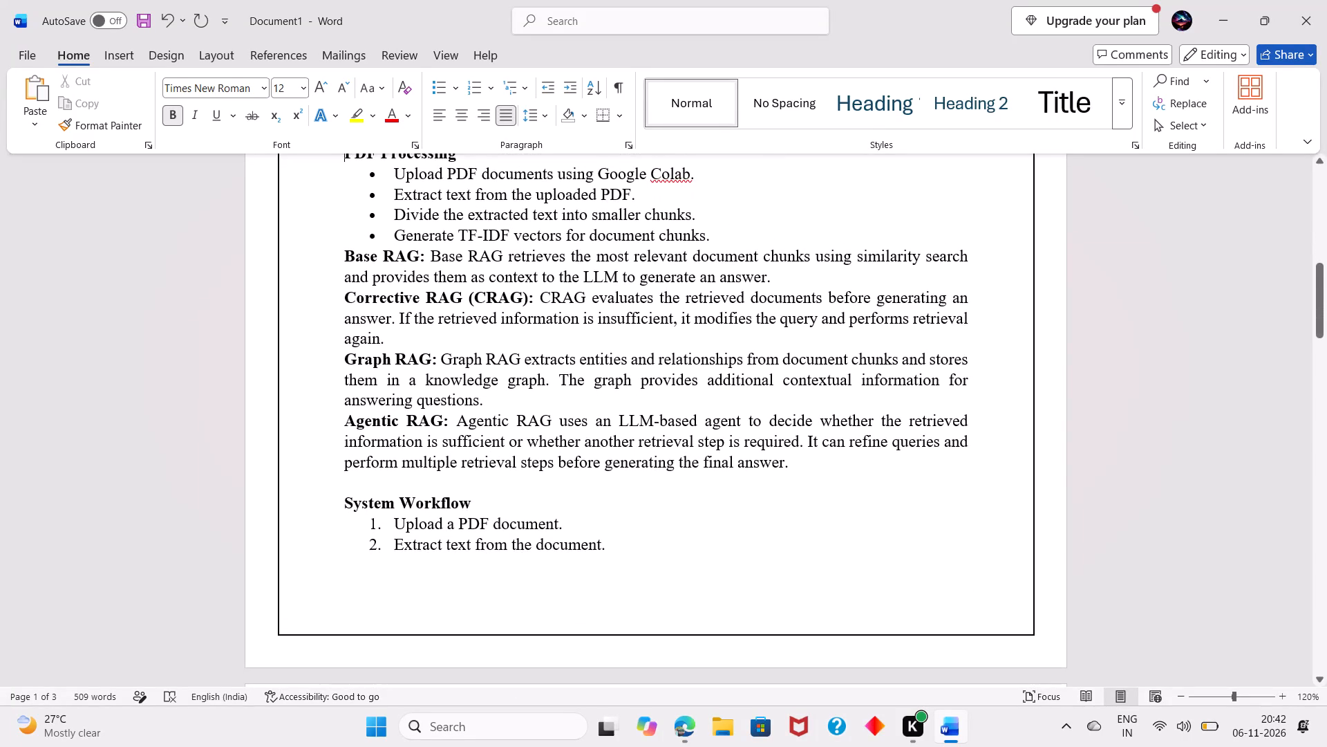
drag(346, 255, 426, 252)
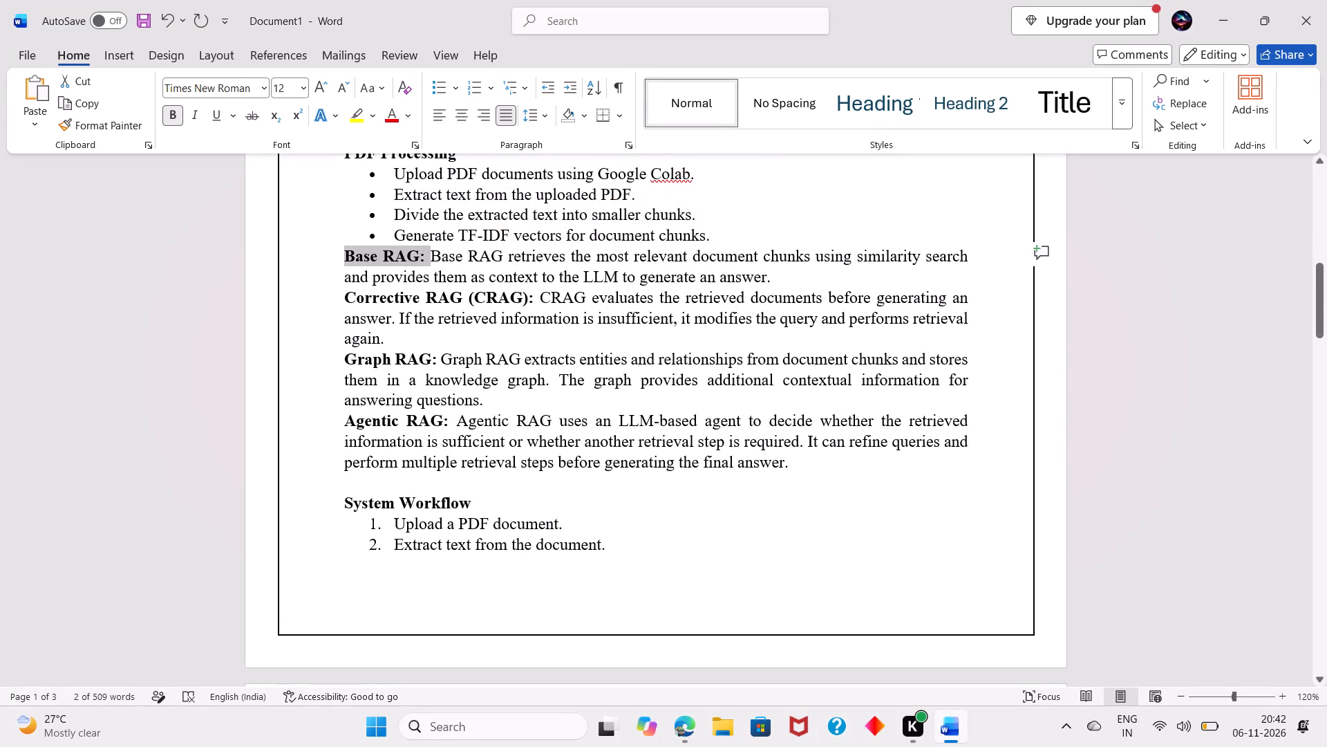
click(406, 308)
scroll(406, 308, down, 2)
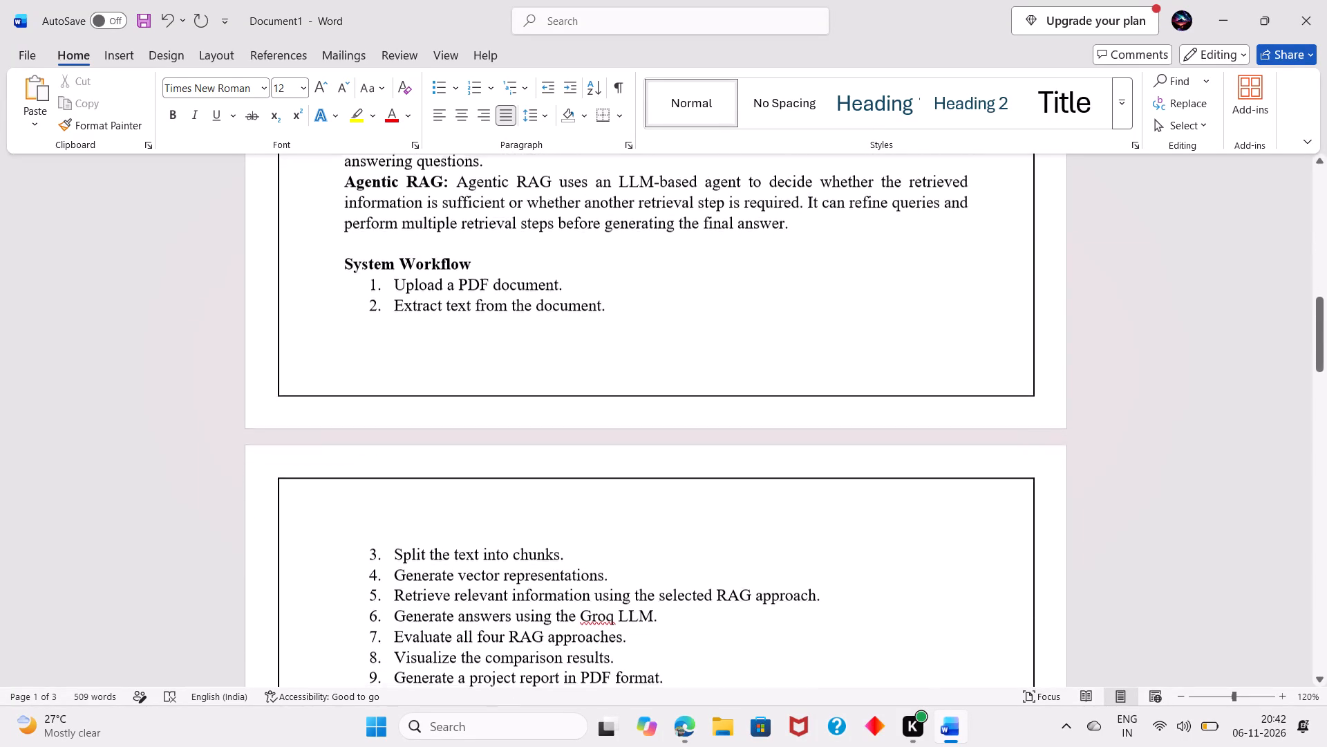
scroll(406, 308, down, 2)
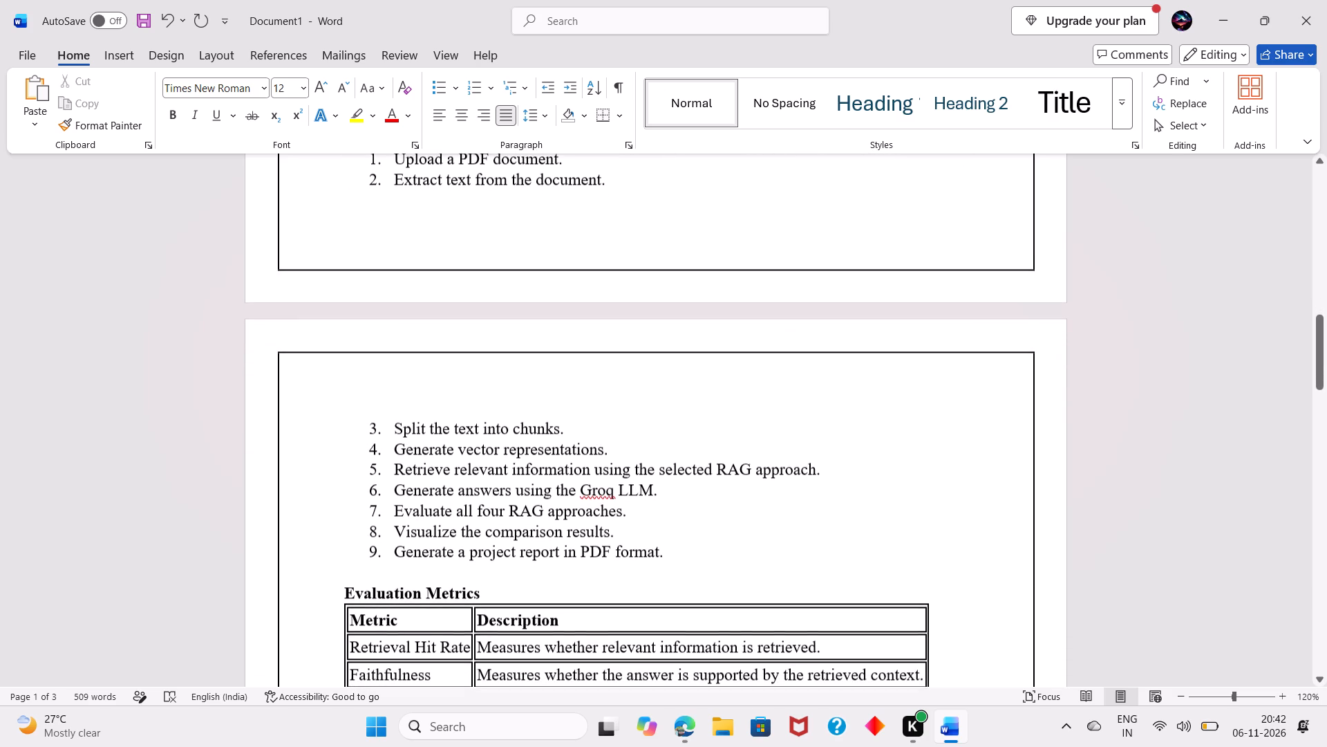
scroll(406, 308, down, 2)
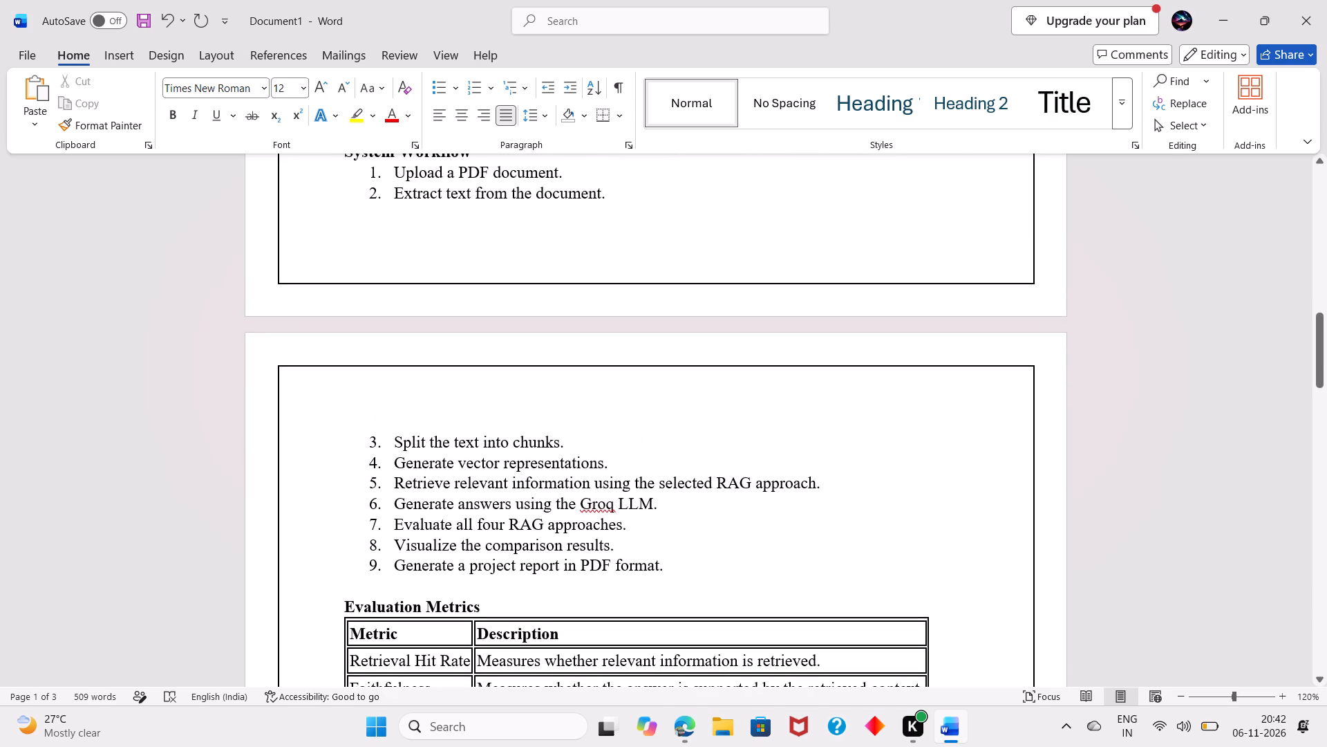
scroll(406, 308, down, 1)
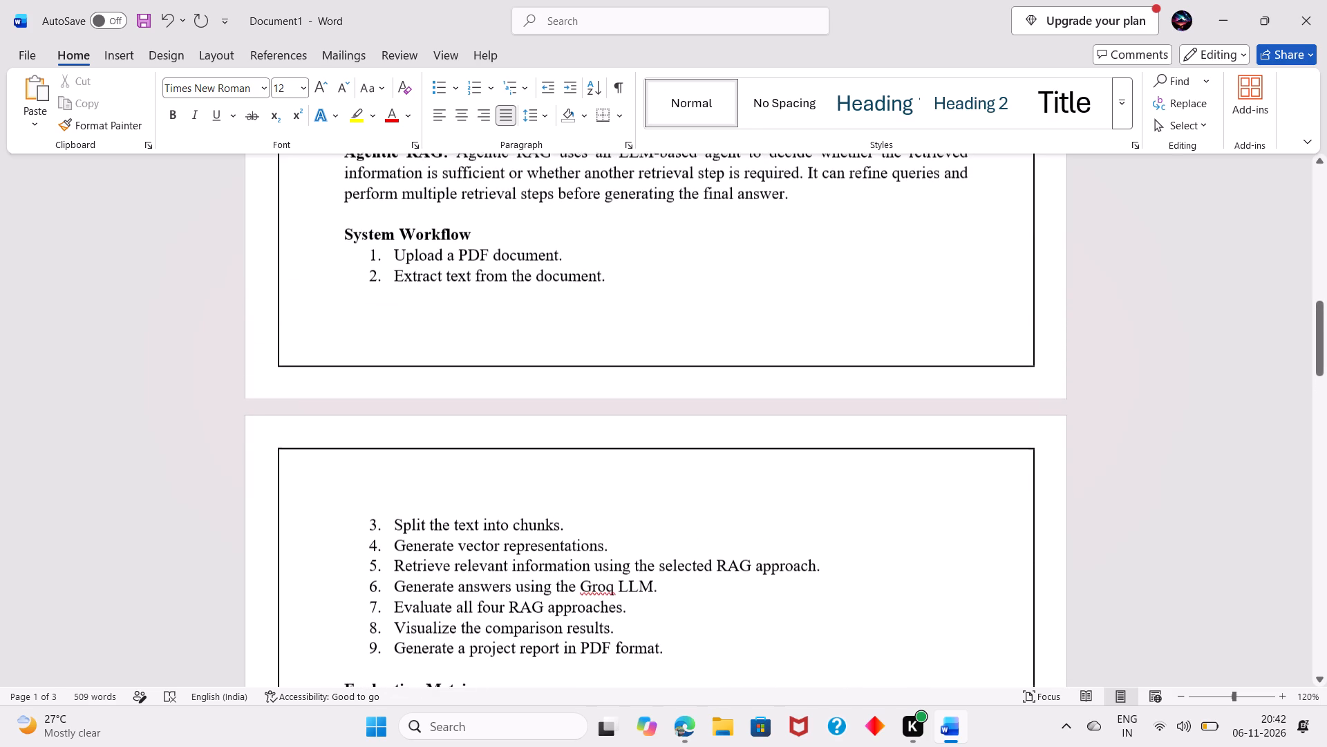
scroll(406, 308, down, 1)
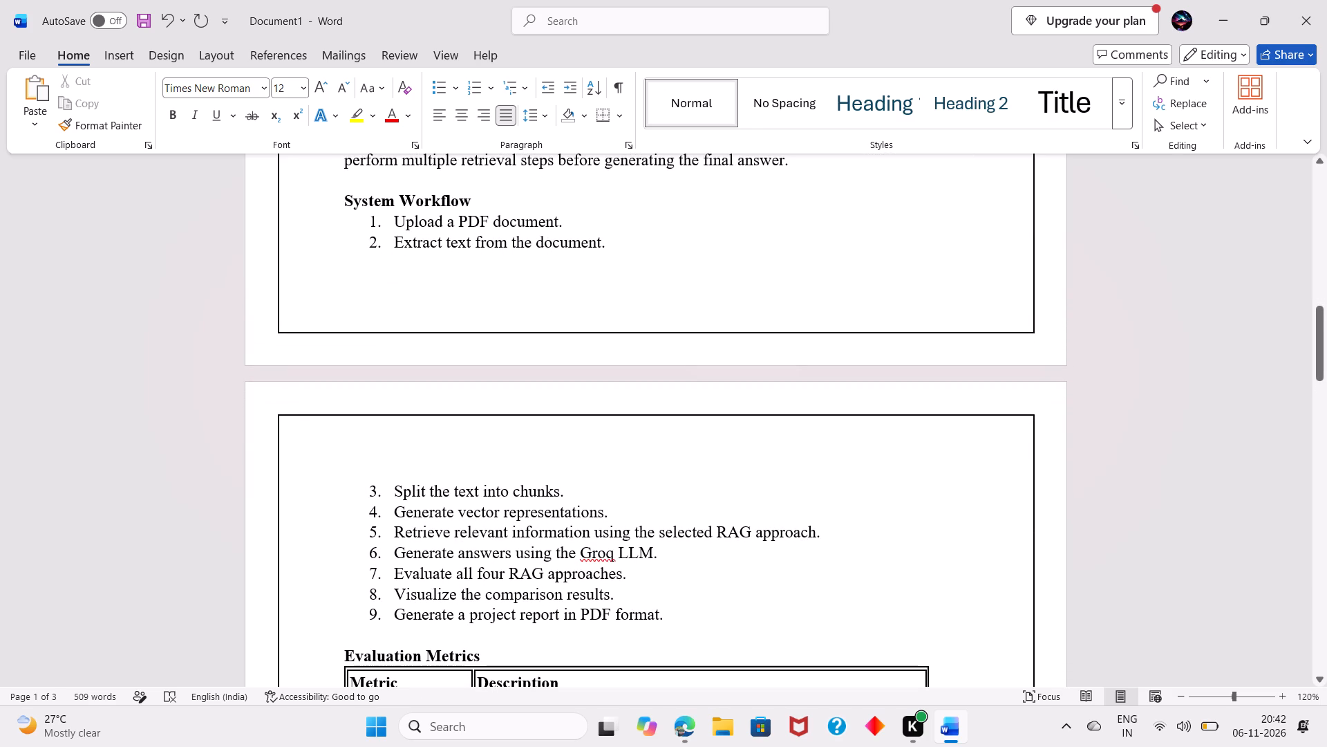
scroll(406, 308, down, 2)
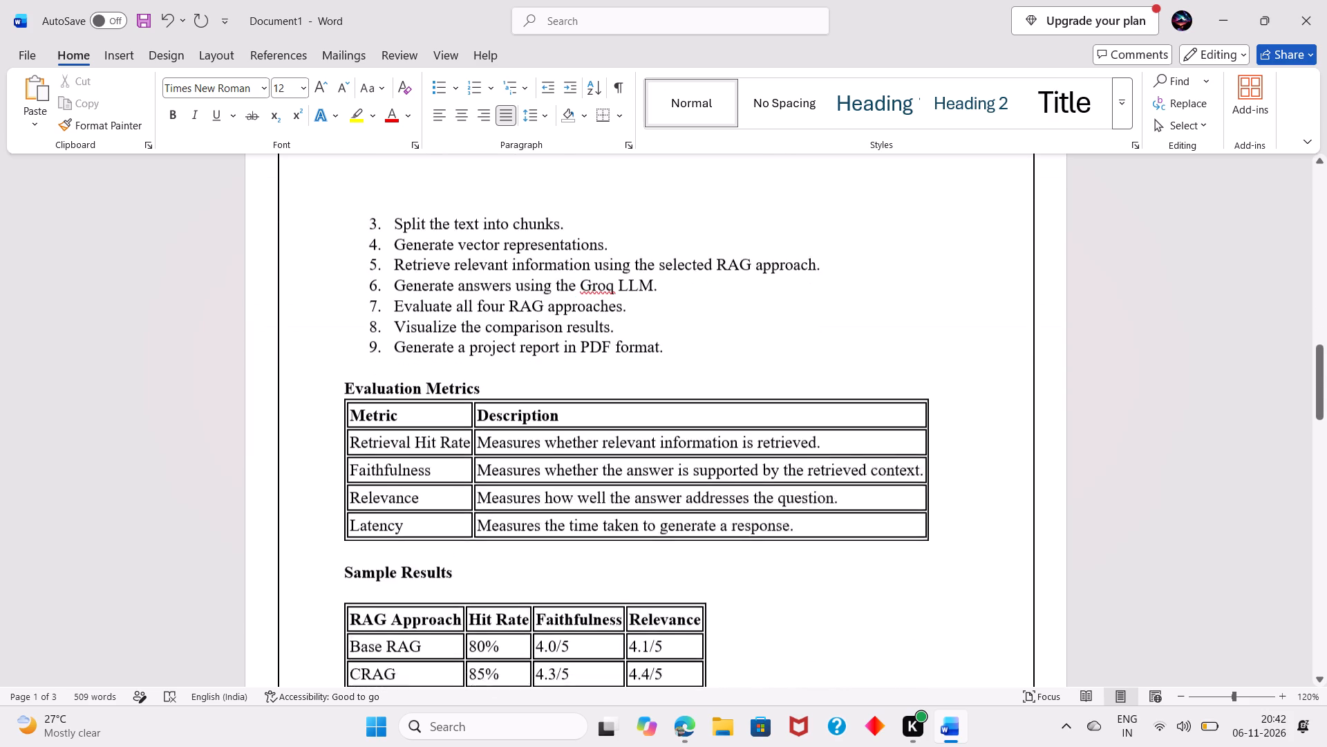
scroll(406, 308, down, 1)
scroll(406, 308, up, 1)
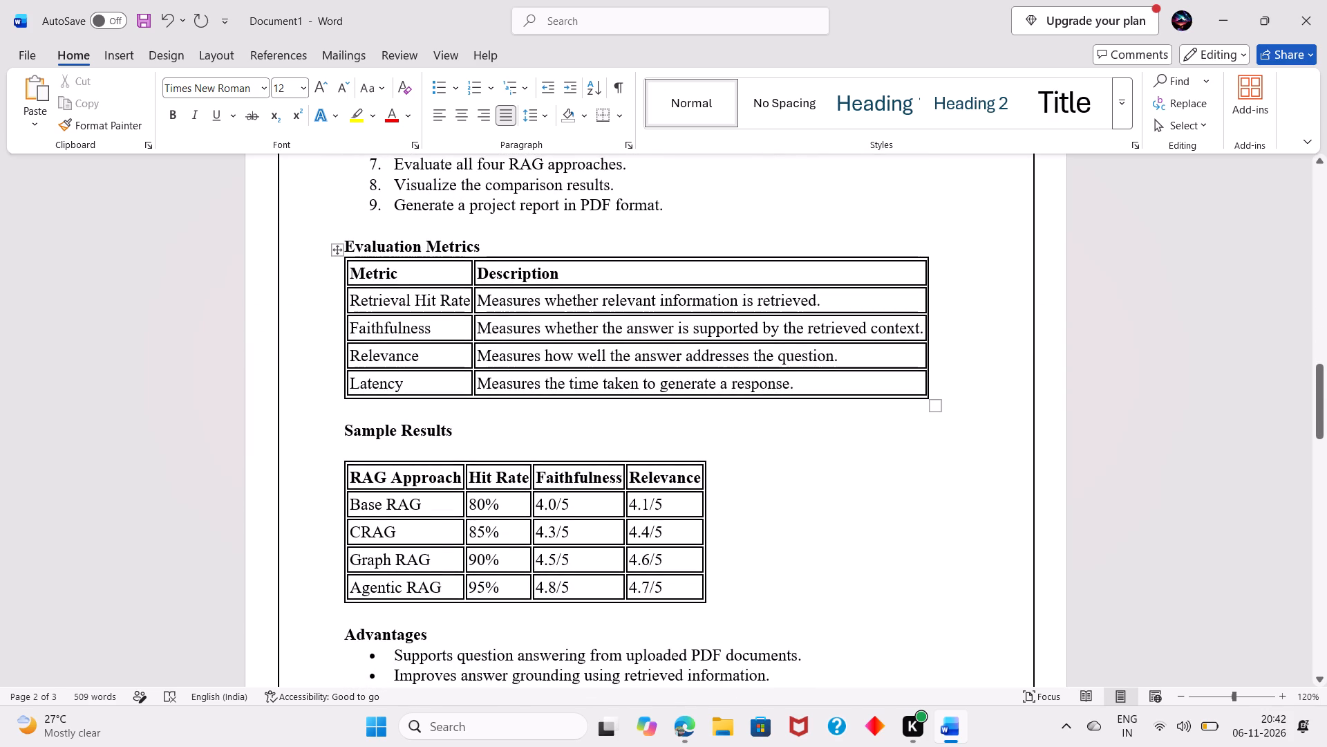
Shorten the "Sample Results" heading above the RAG approach table to "Results".
scroll(477, 425, down, 2)
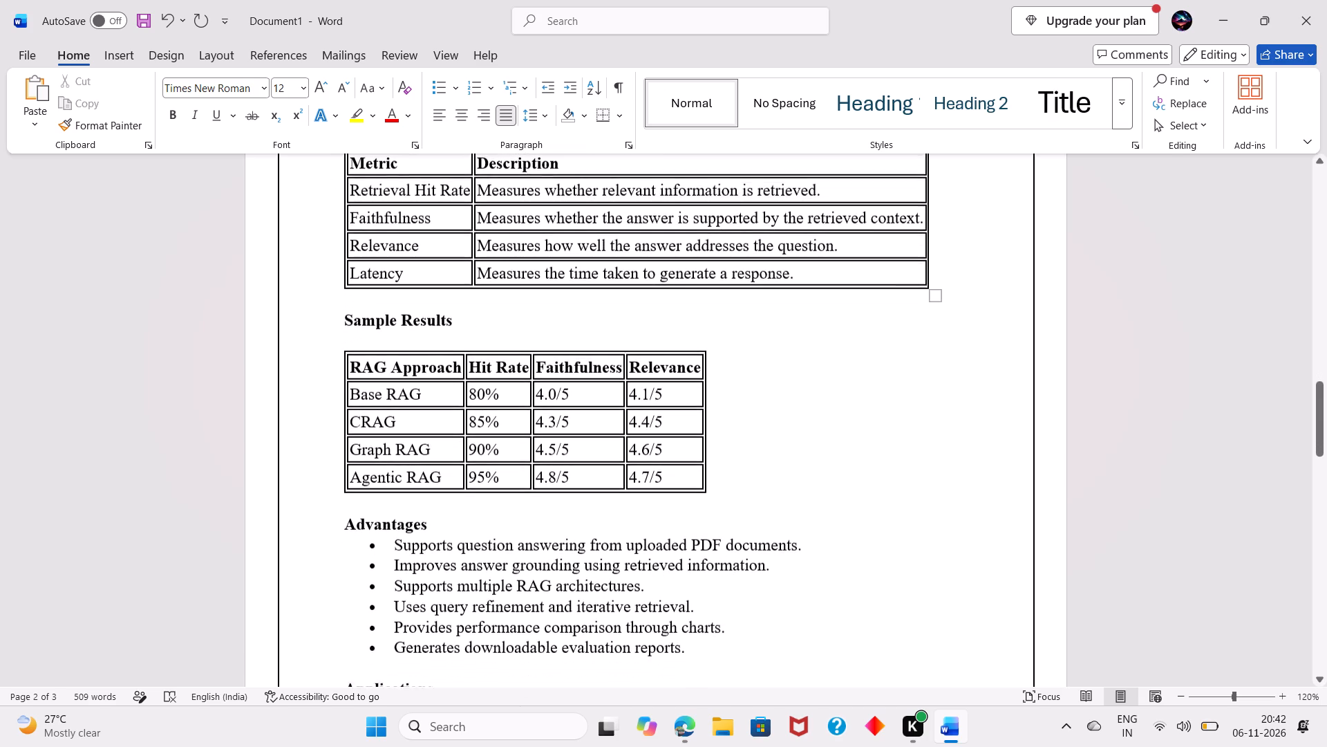
scroll(477, 425, down, 2)
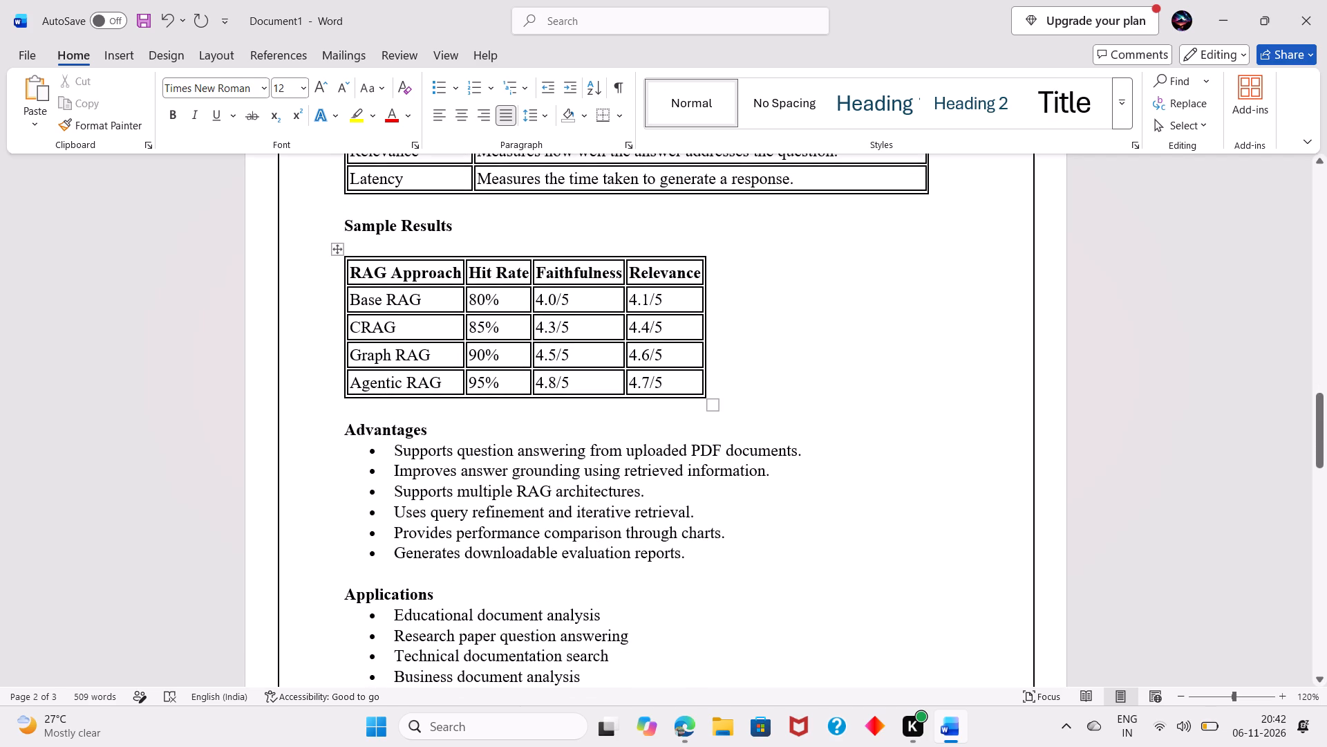
click(402, 223)
key(BackSpace)
key(BackSpace)
key(BackSpace)
key(BackSpace)
key(BackSpace)
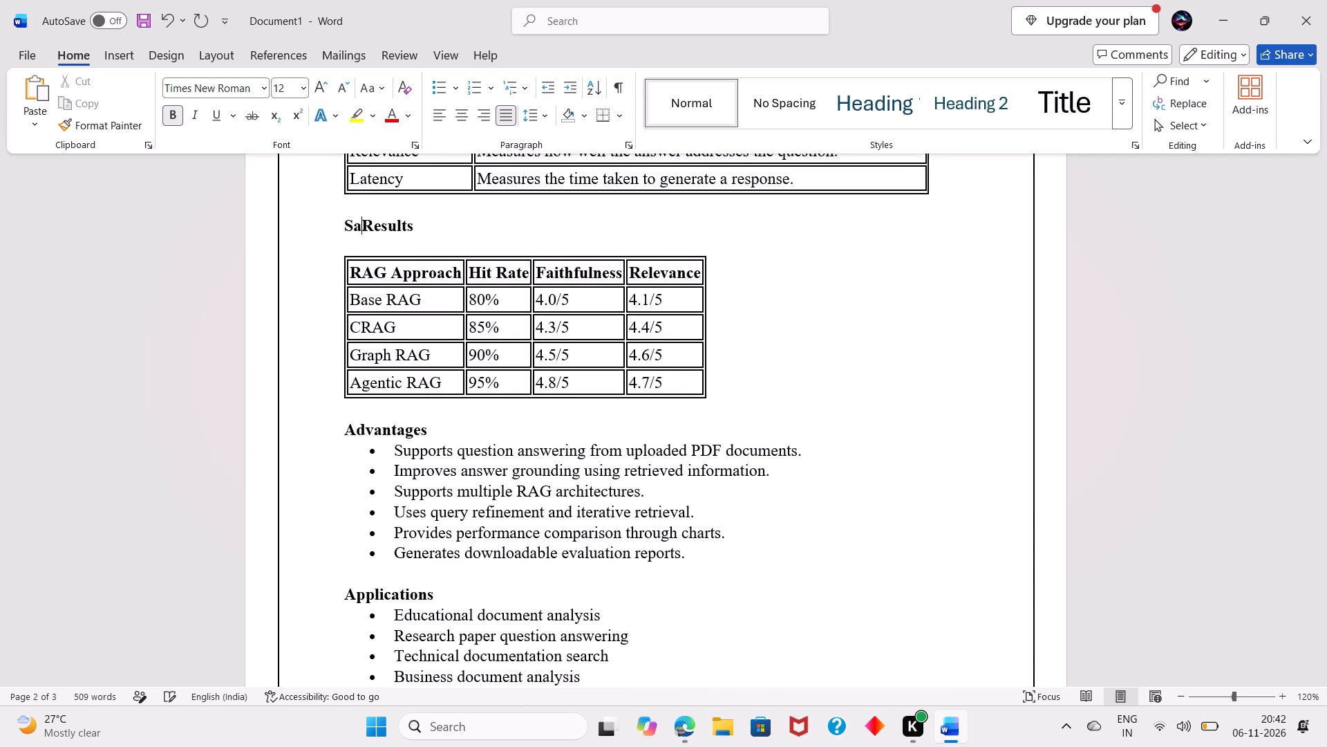
key(BackSpace)
key(BackSpace)
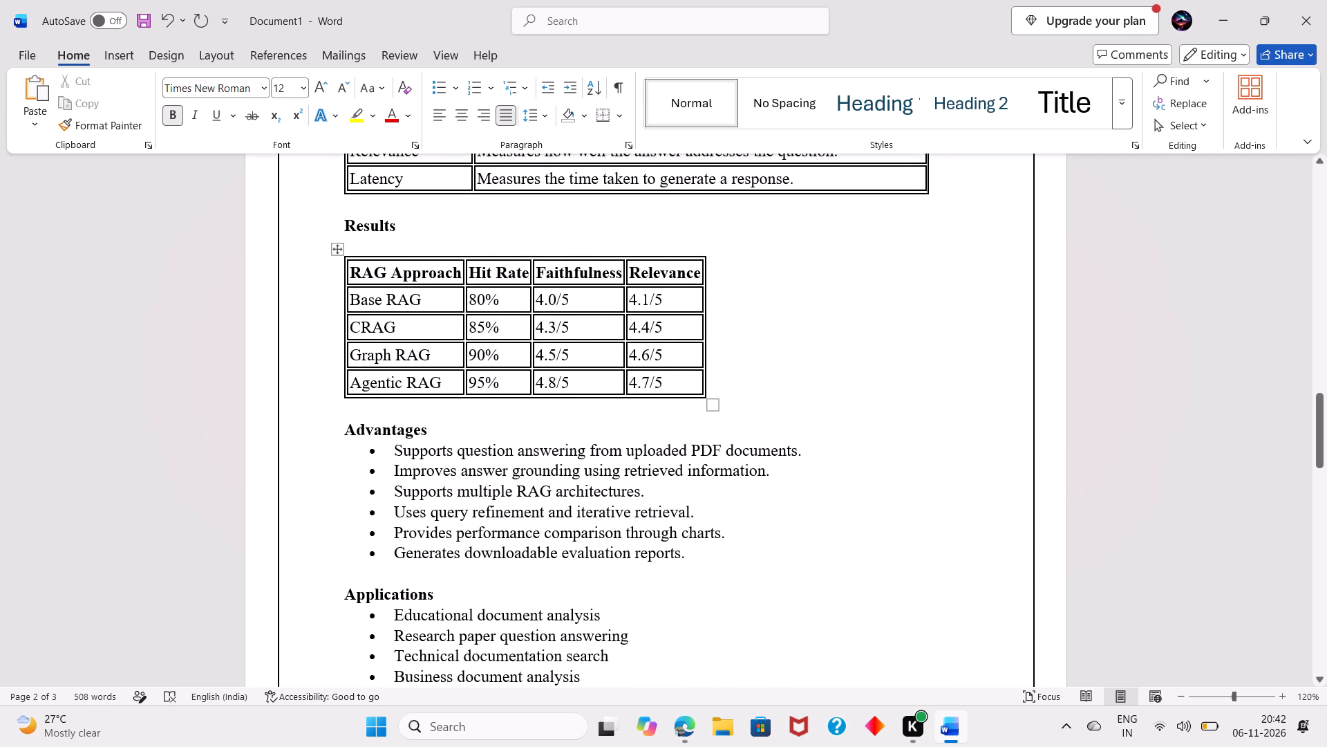
scroll(580, 408, down, 1)
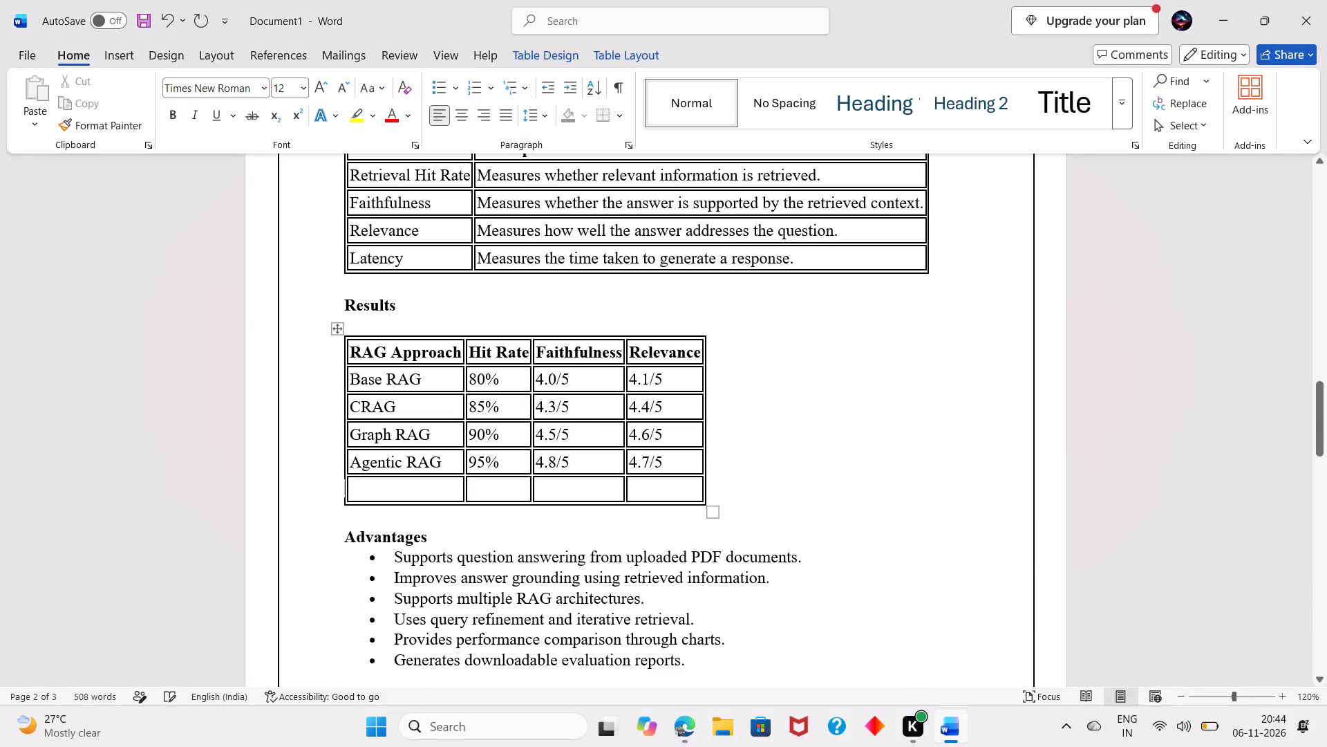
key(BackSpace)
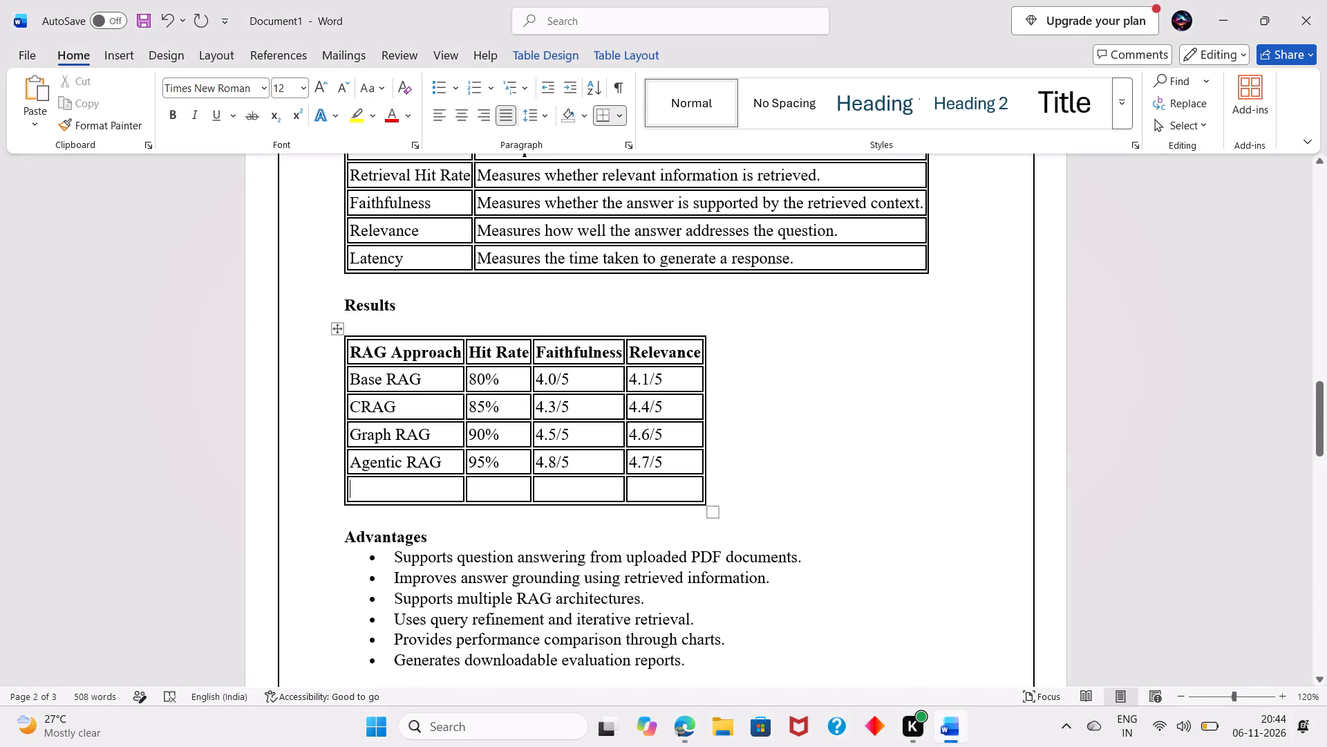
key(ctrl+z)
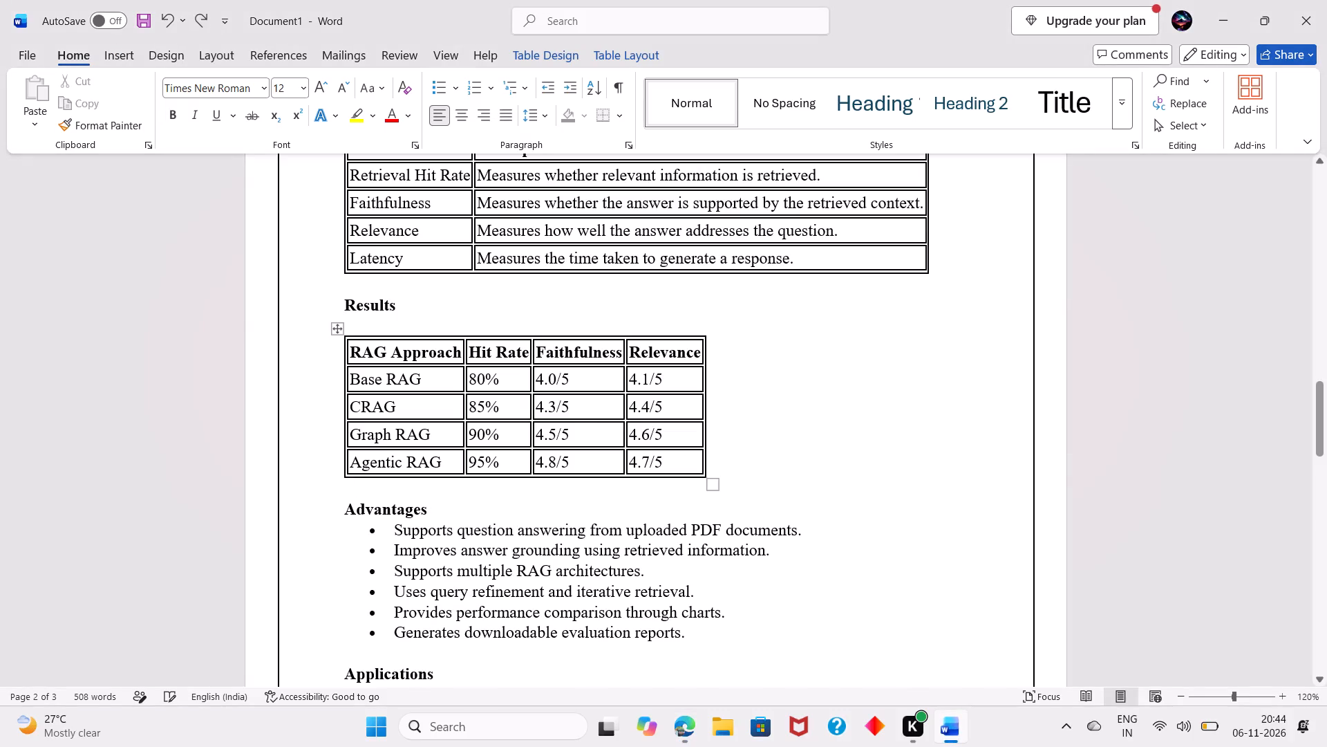
Paste the copied response-time output on a new line between the Results table and the Advantages heading.
click(353, 490)
key(Return)
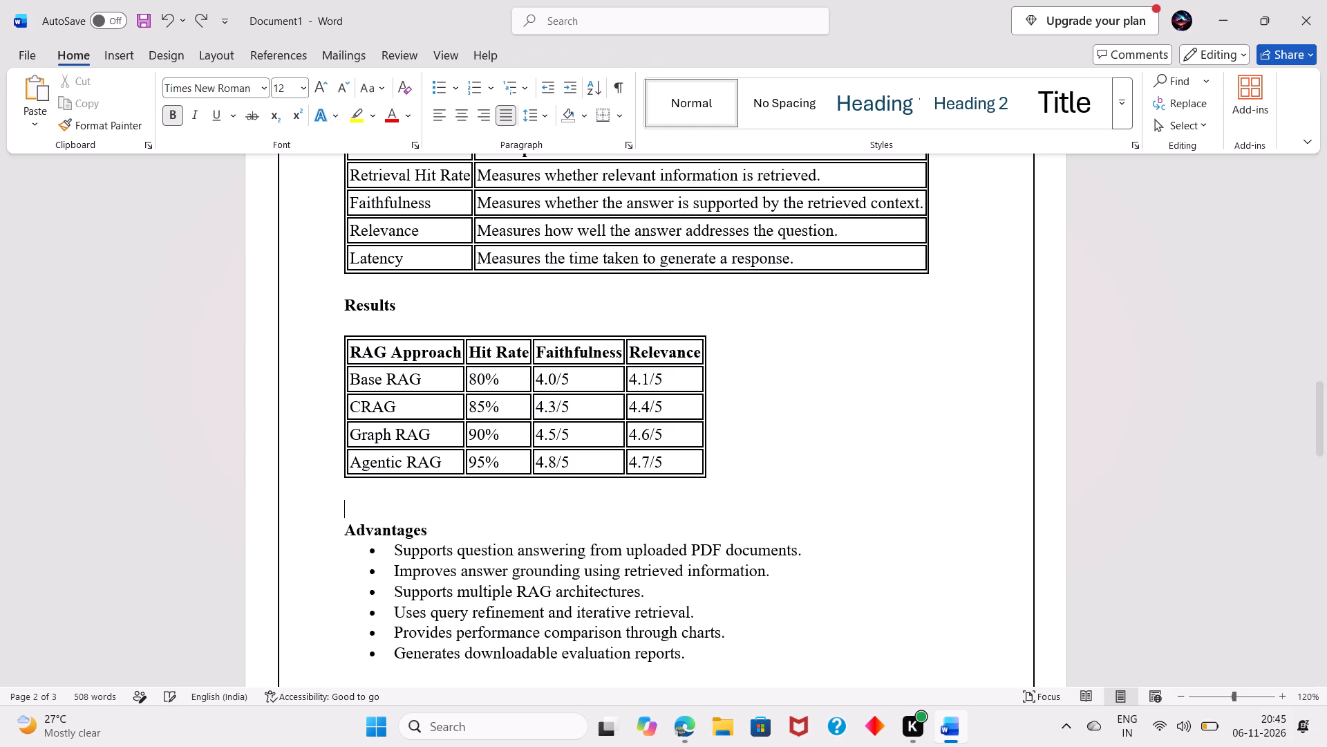
key(ctrl+v)
Delete the closing line of equals signs and the RESPONSE TIME title line from the pasted output.
scroll(353, 490, down, 1)
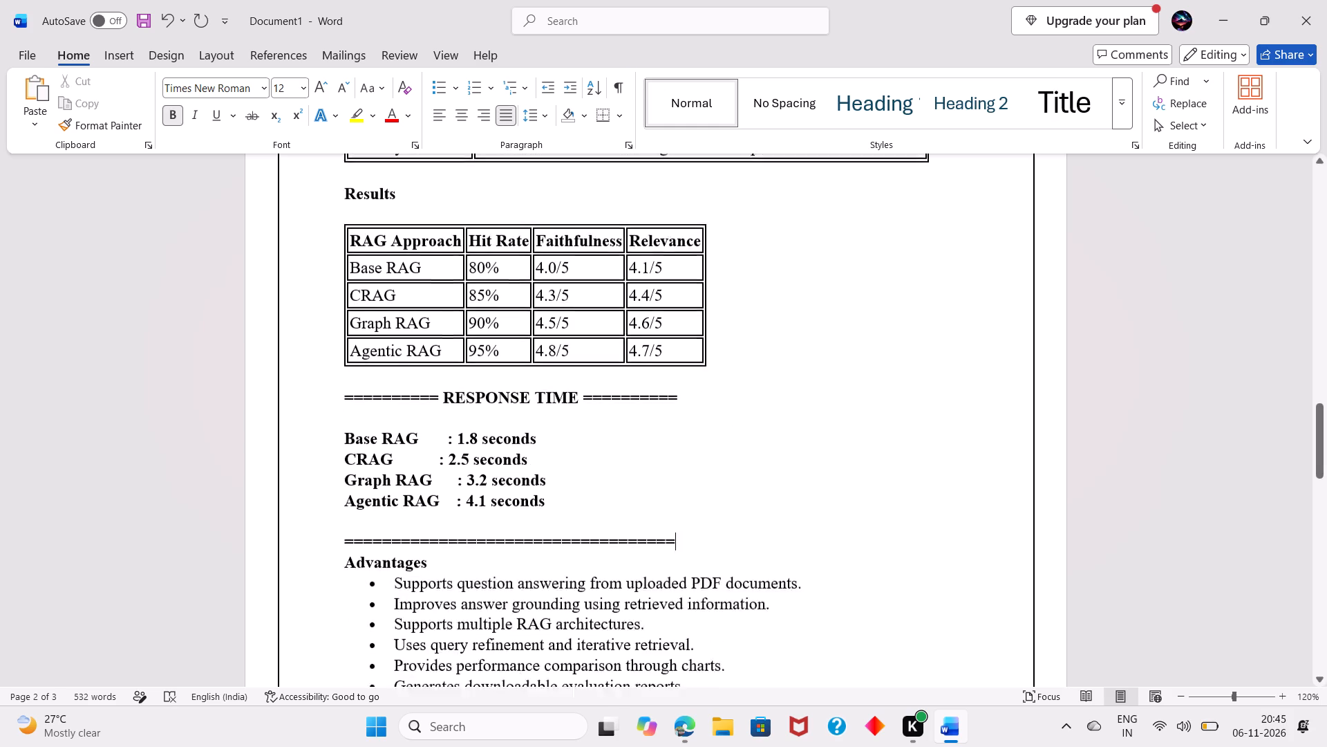
scroll(353, 490, down, 1)
drag(341, 477, 679, 468)
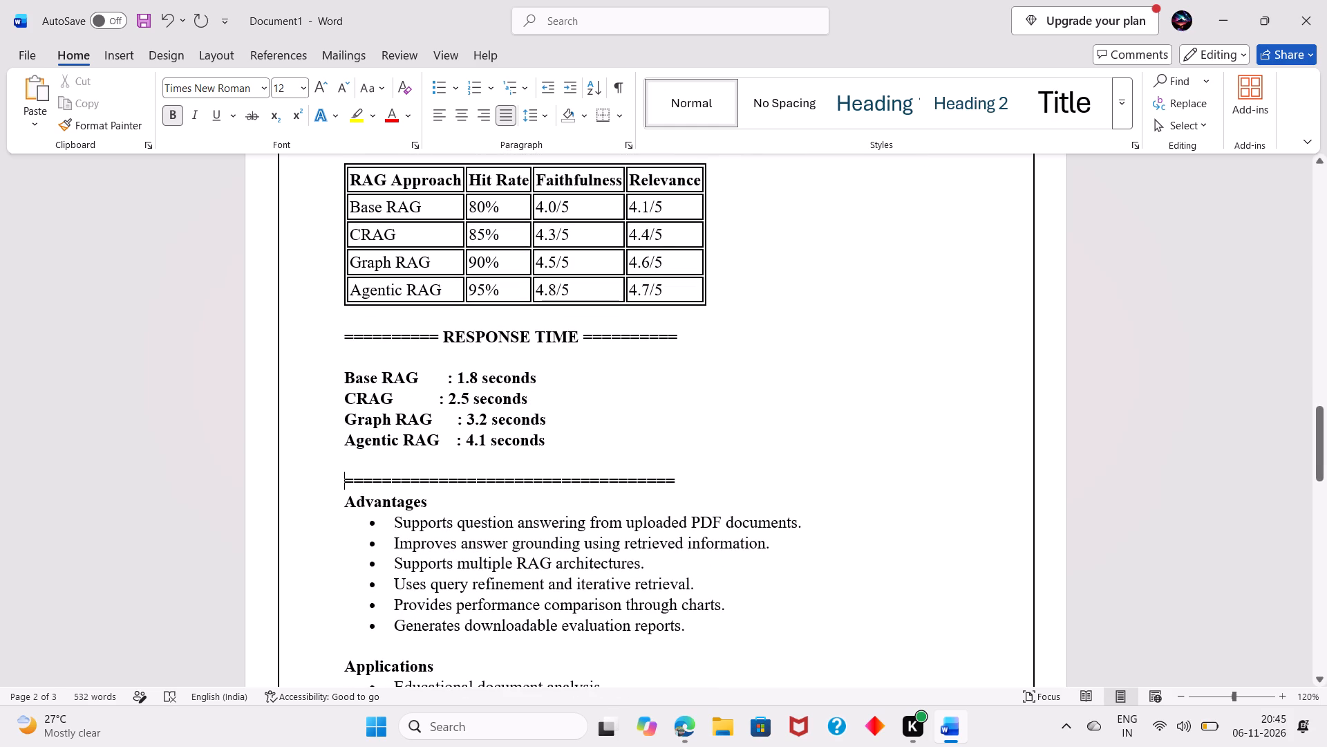
drag(679, 468, 681, 474)
key(BackSpace)
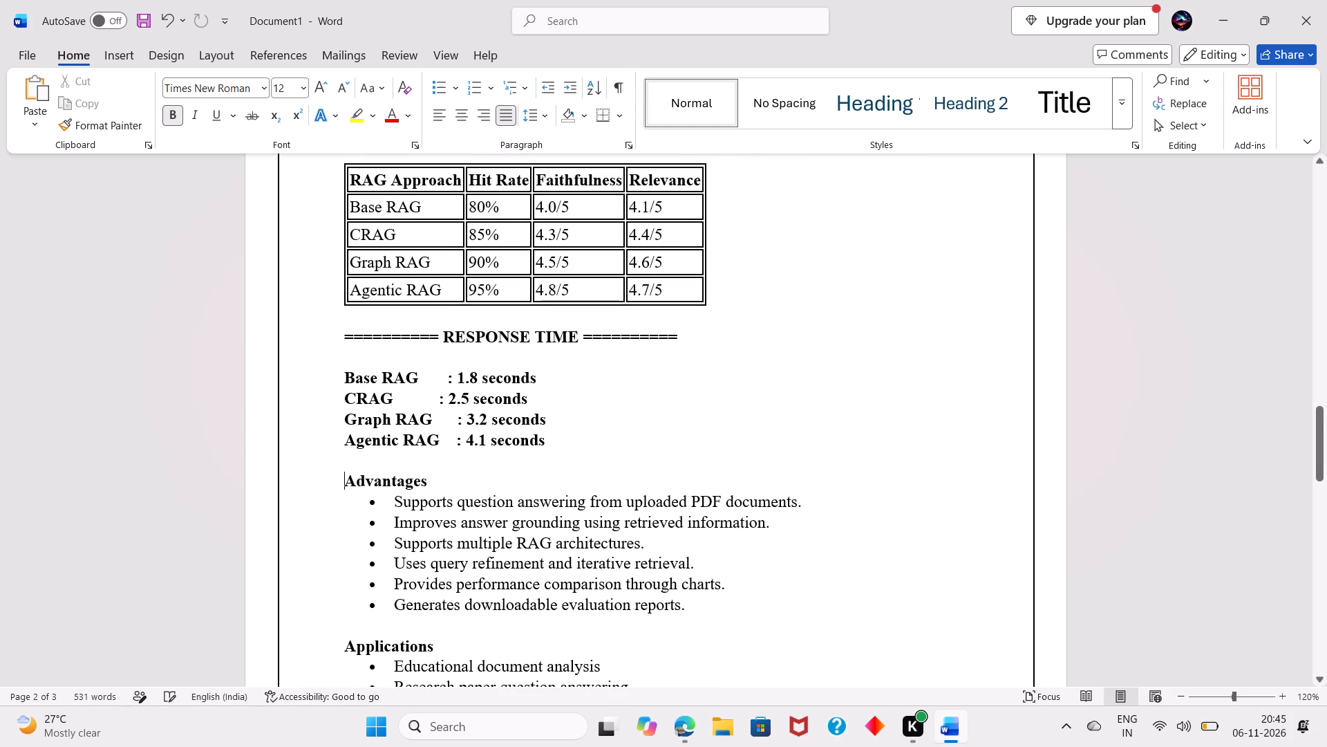
drag(340, 336, 707, 347)
key(BackSpace)
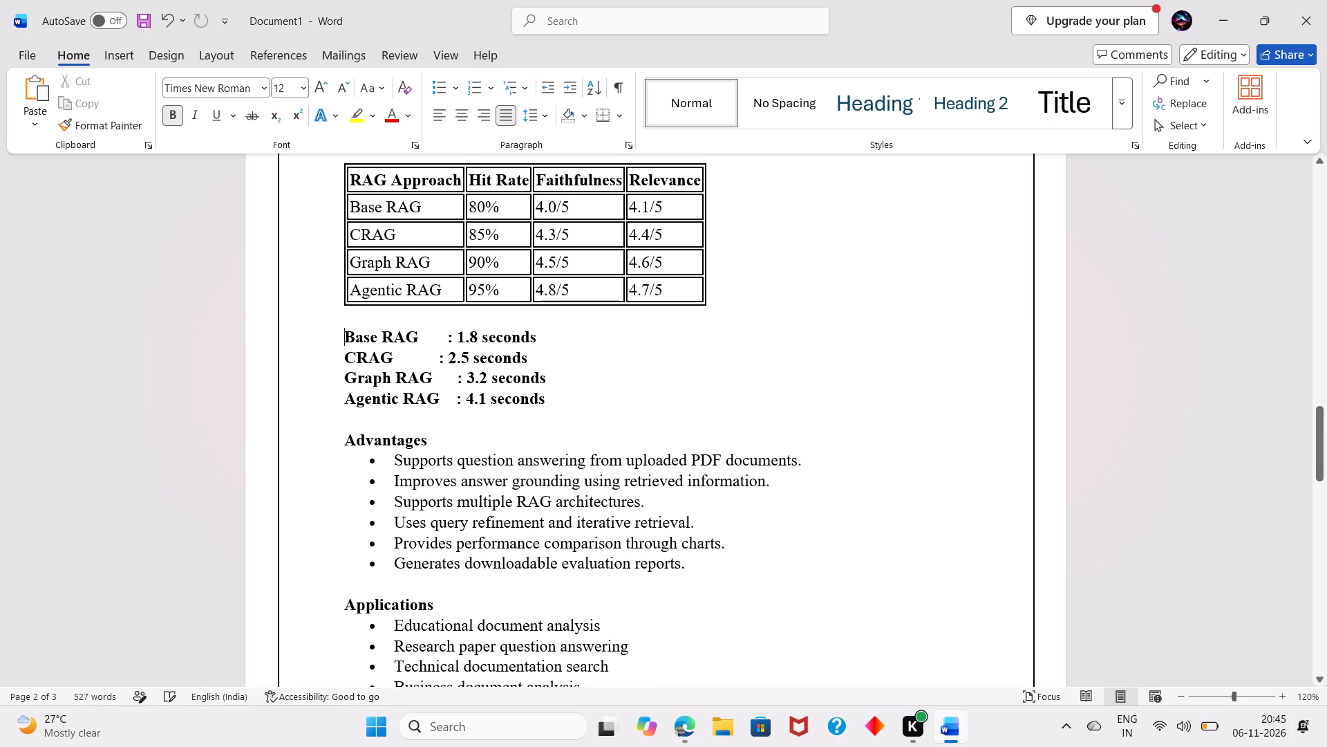
Remove bold formatting from the four response-time lines, Base RAG through Agentic RAG.
click(471, 342)
drag(341, 333, 582, 396)
click(594, 371)
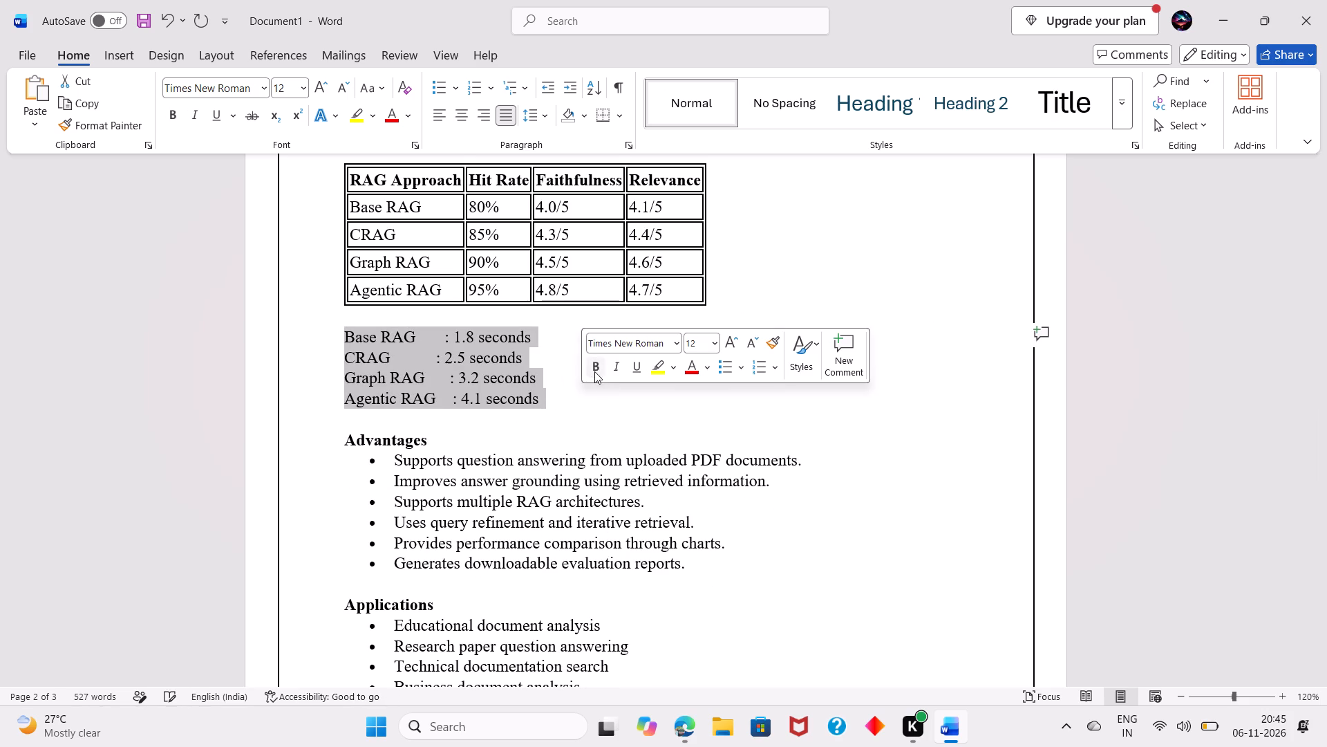
click(554, 394)
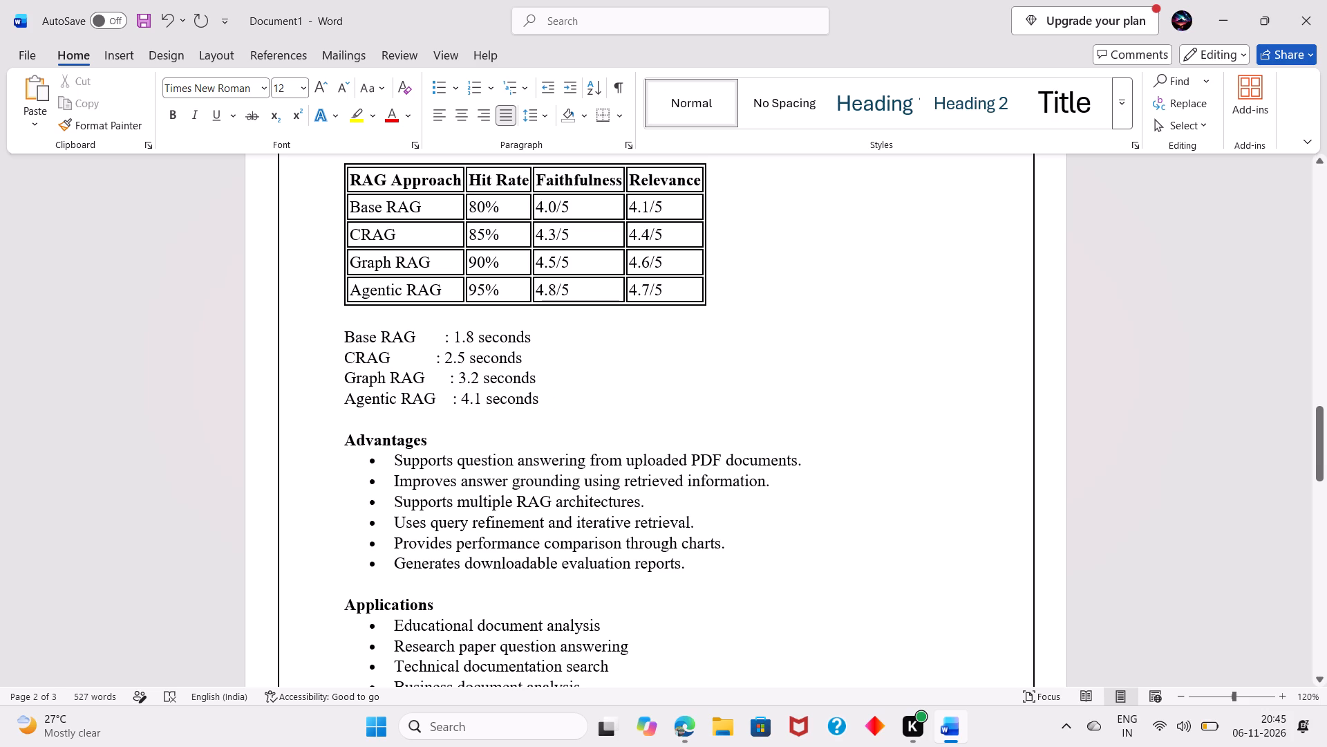
Insert a table with two columns and four rows directly below the response-time lines.
click(115, 62)
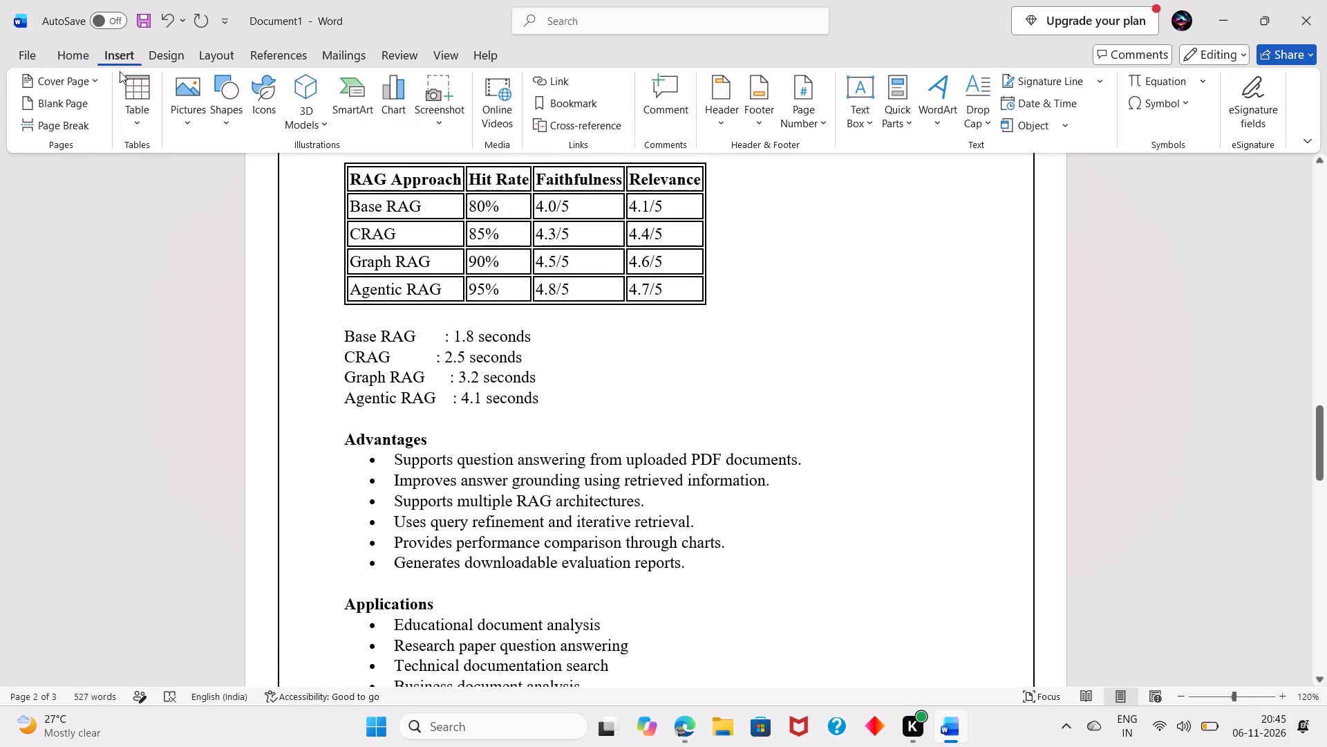
click(138, 120)
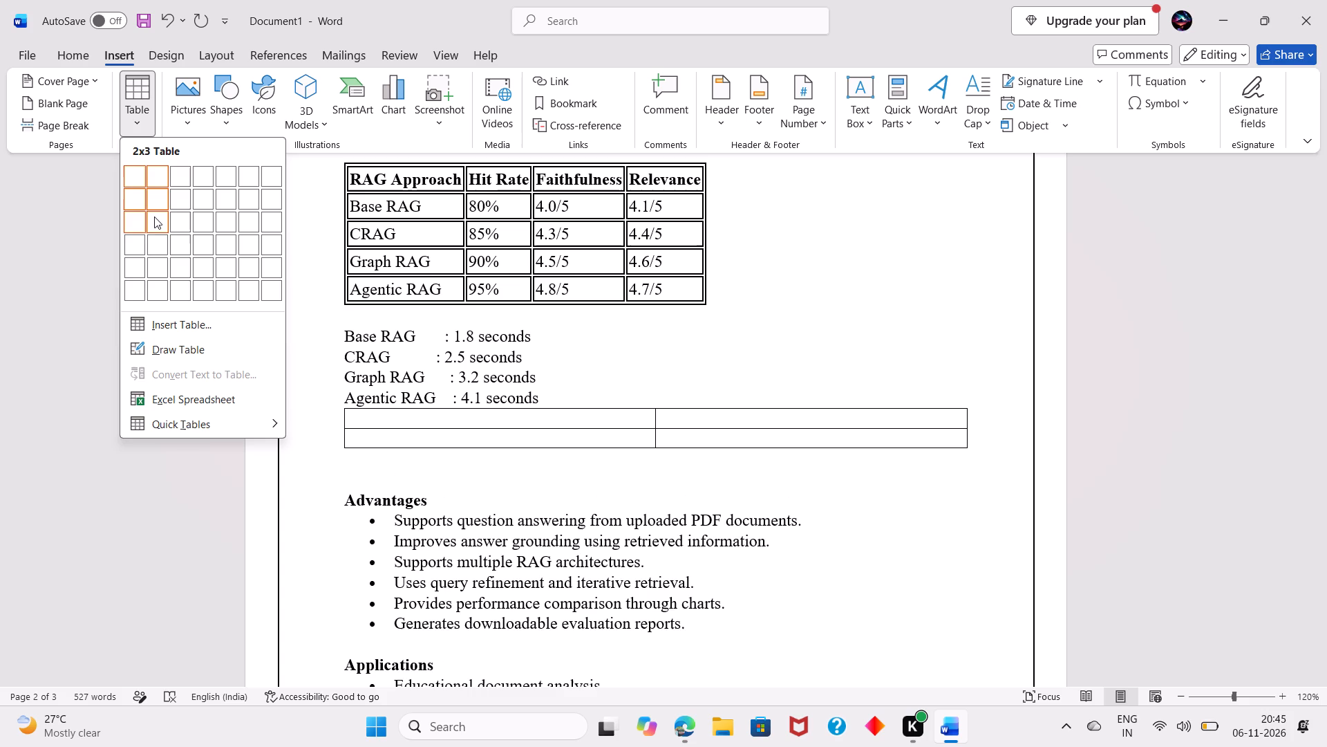
click(154, 243)
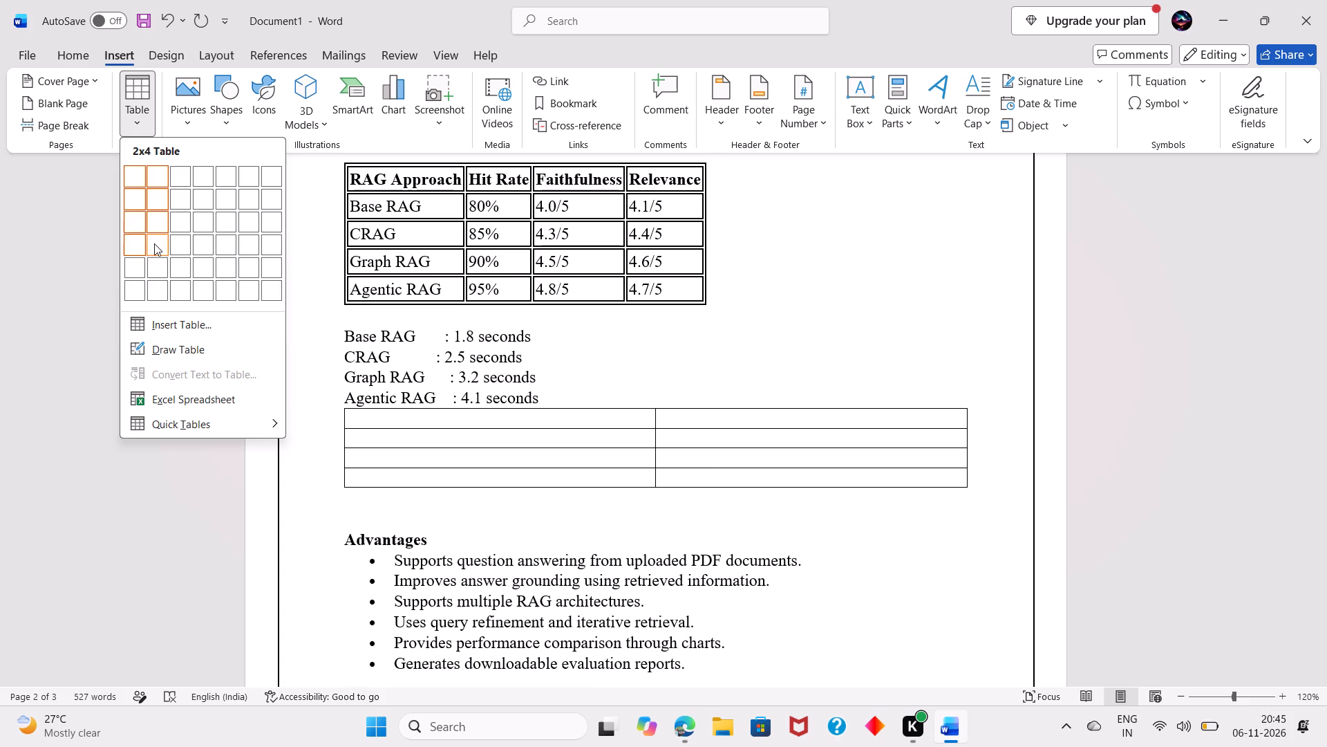
Cut the four response-time lines, Base RAG through Agentic RAG, from above the new table.
drag(346, 332, 417, 379)
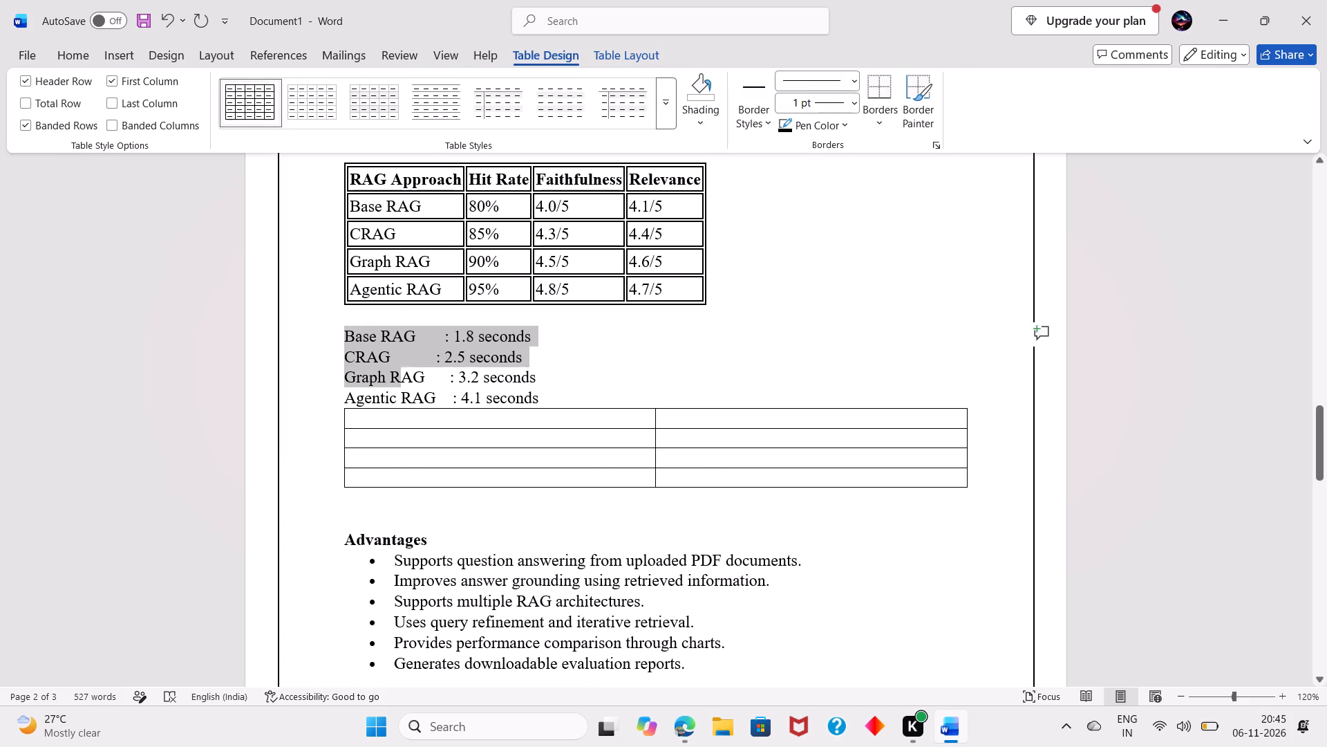
drag(417, 379, 549, 404)
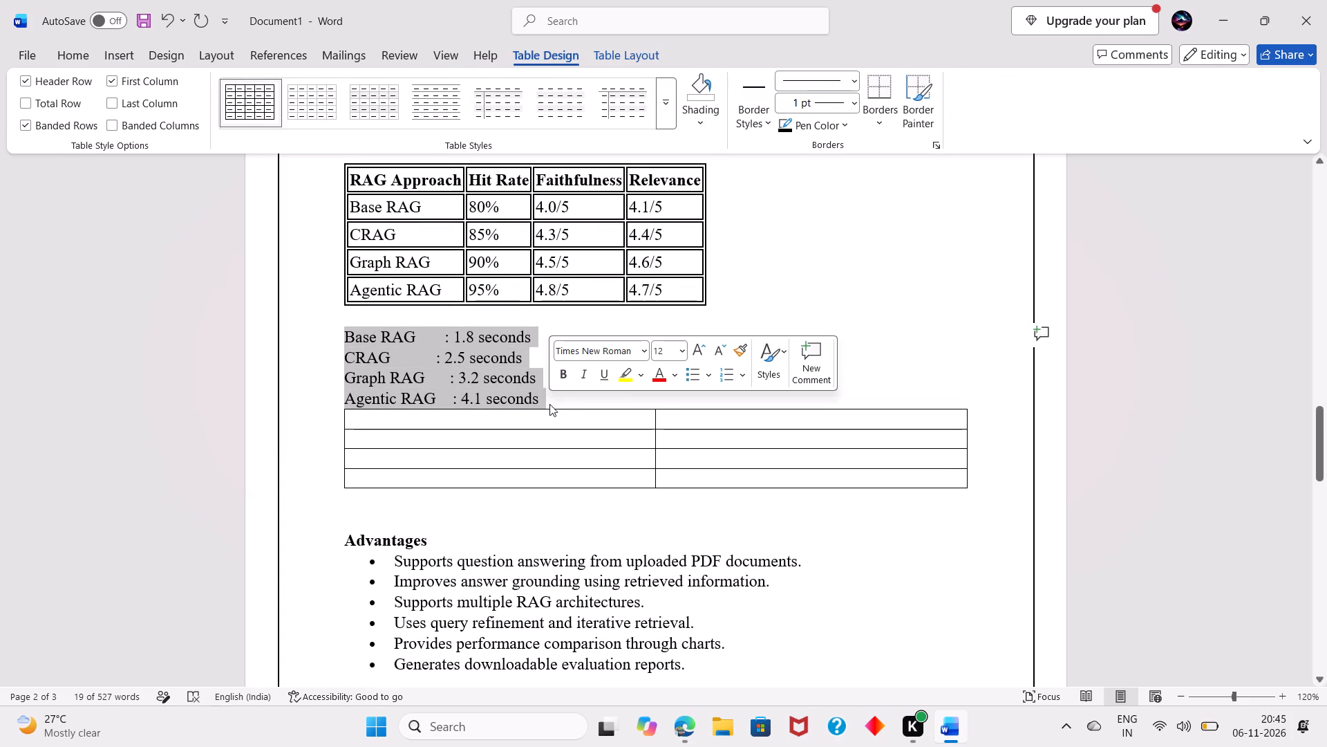
key(ctrl+x)
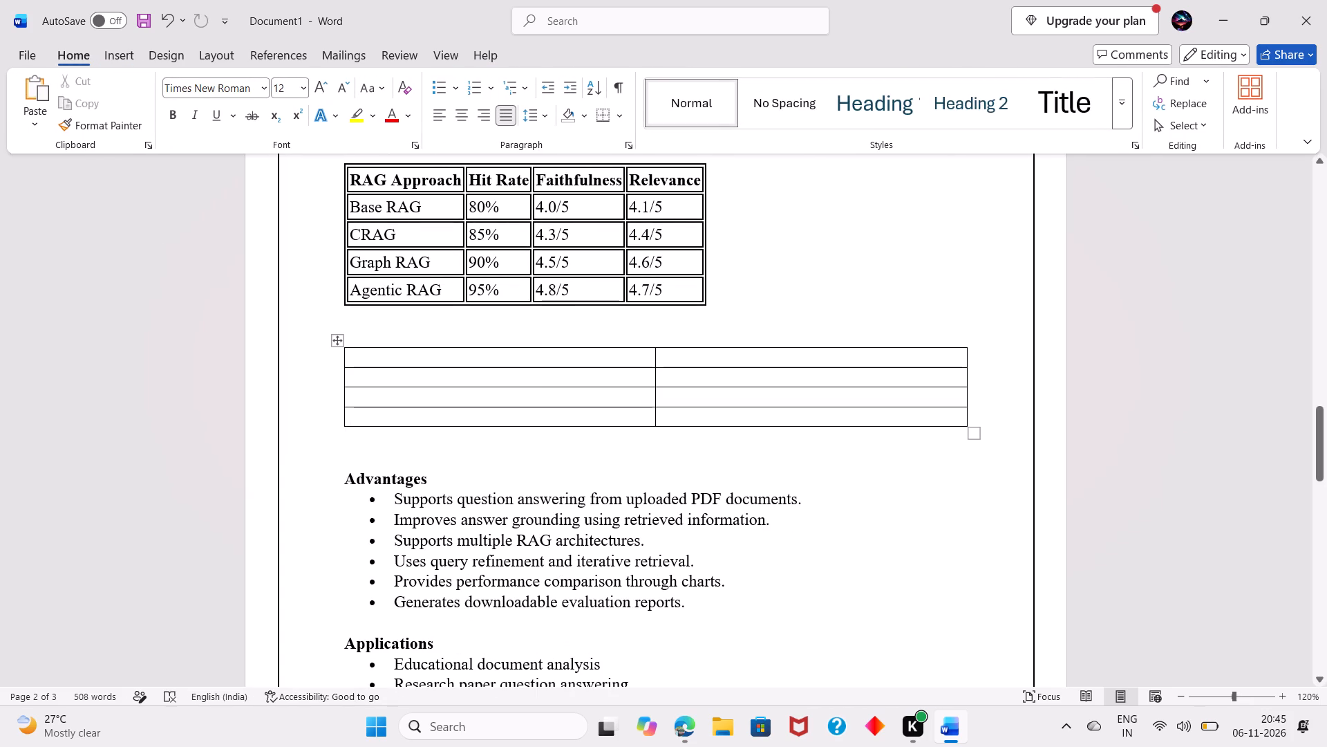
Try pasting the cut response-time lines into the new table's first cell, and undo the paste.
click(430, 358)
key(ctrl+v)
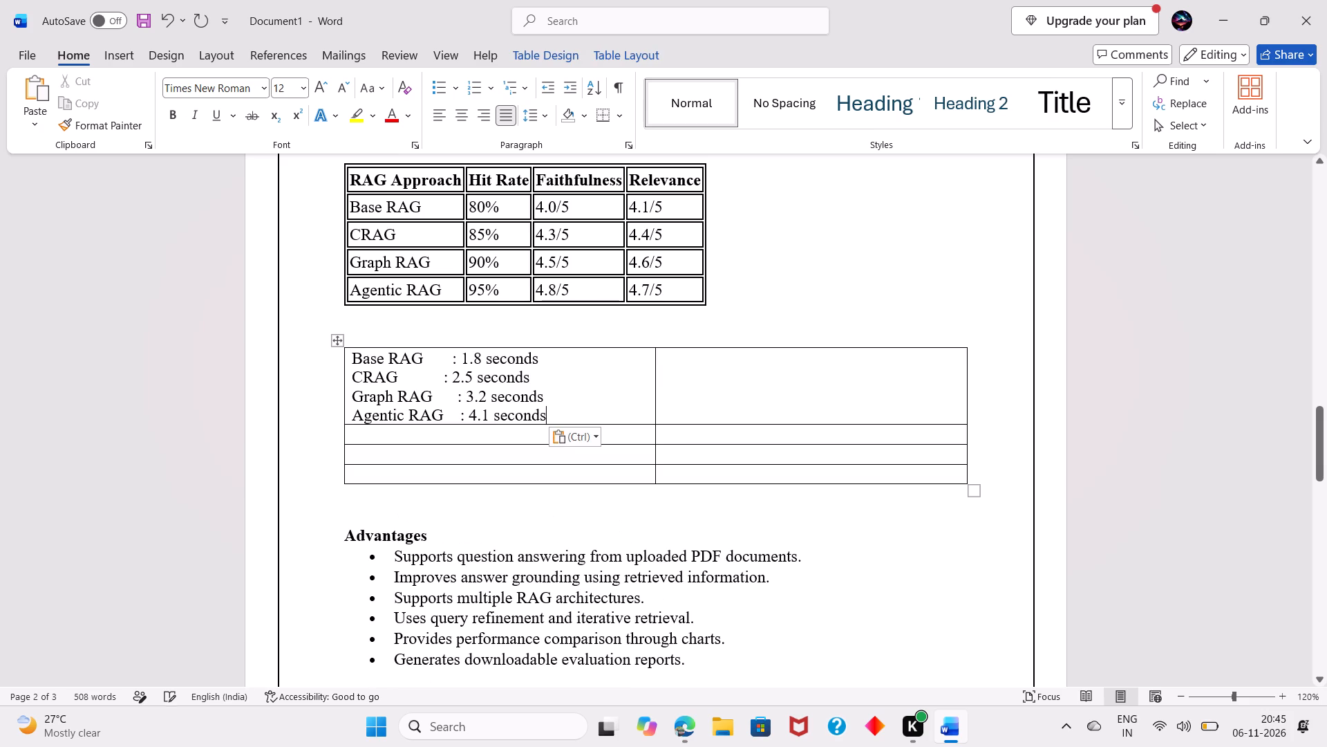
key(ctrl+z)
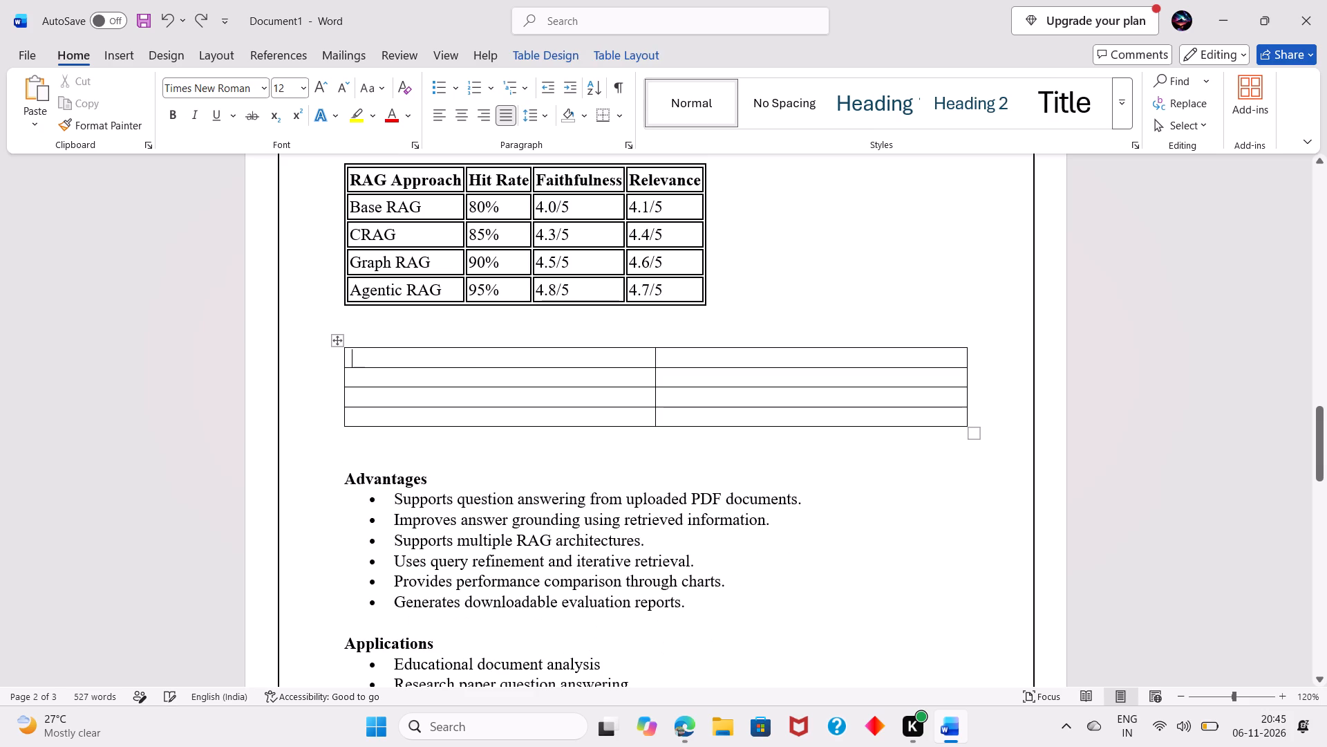
Shrink the empty two-column table to roughly a third of its width, making its rows slightly taller.
drag(977, 436, 948, 432)
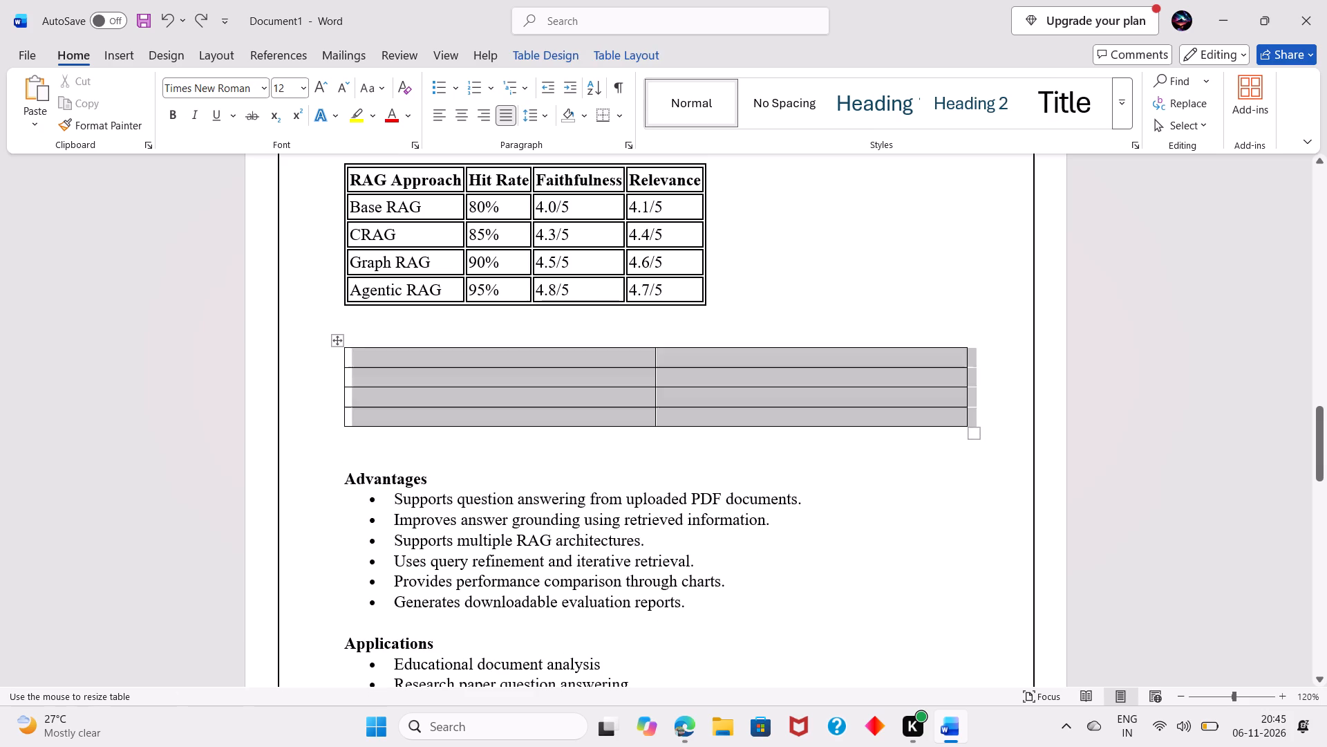
drag(948, 432, 588, 446)
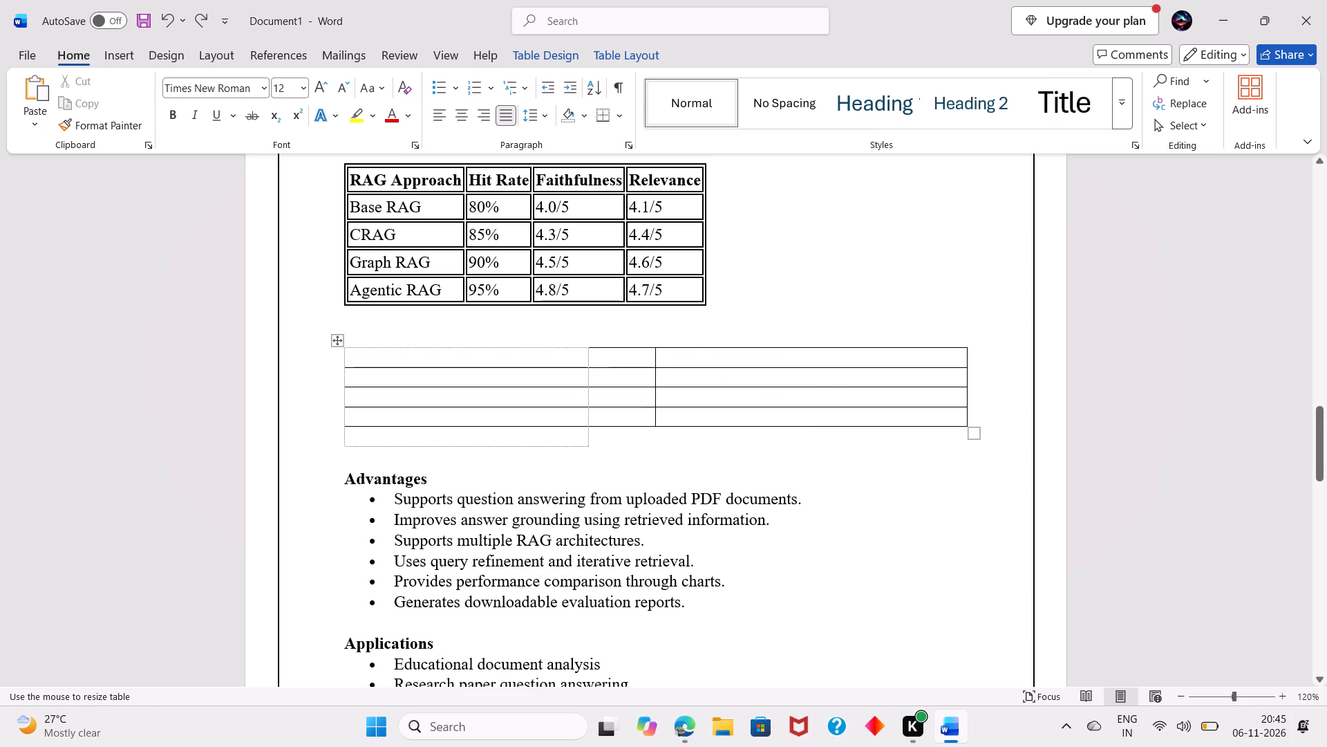
drag(588, 446, 558, 454)
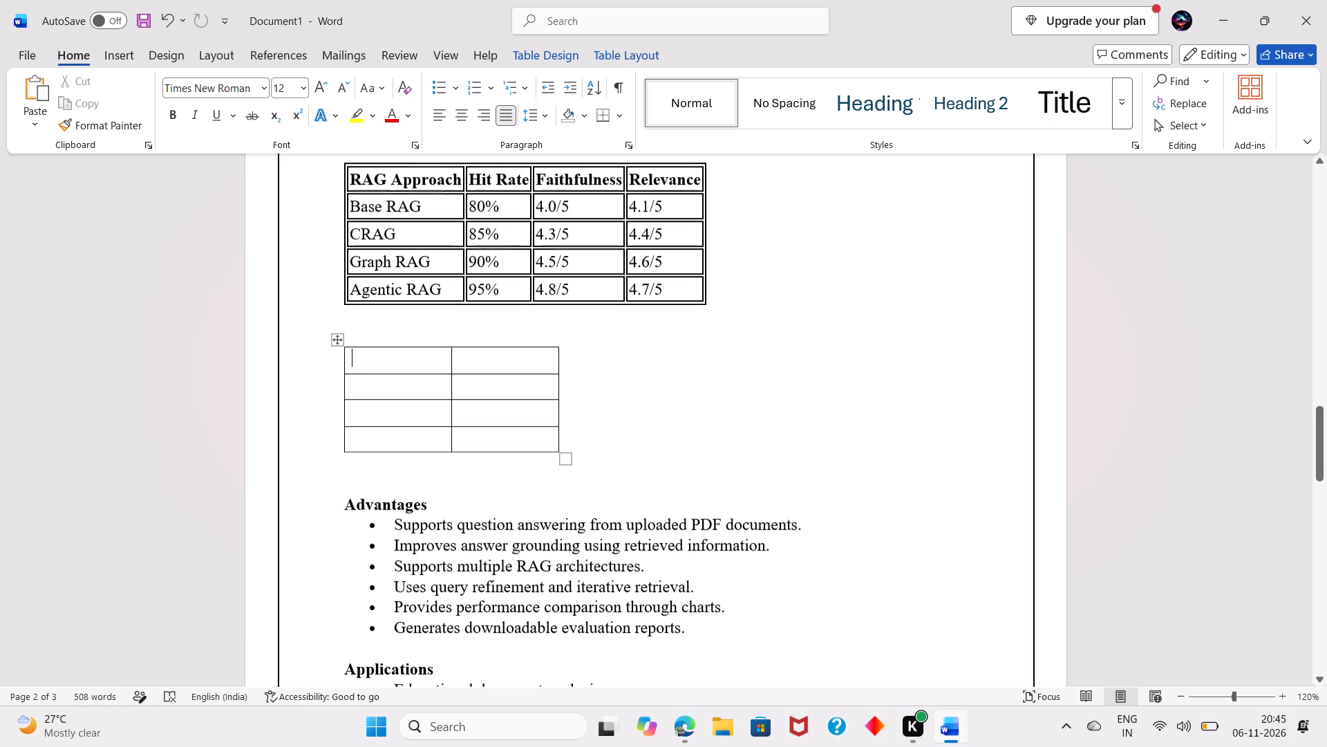
Apply All Borders to the entire empty two-column table below the Results table.
click(333, 341)
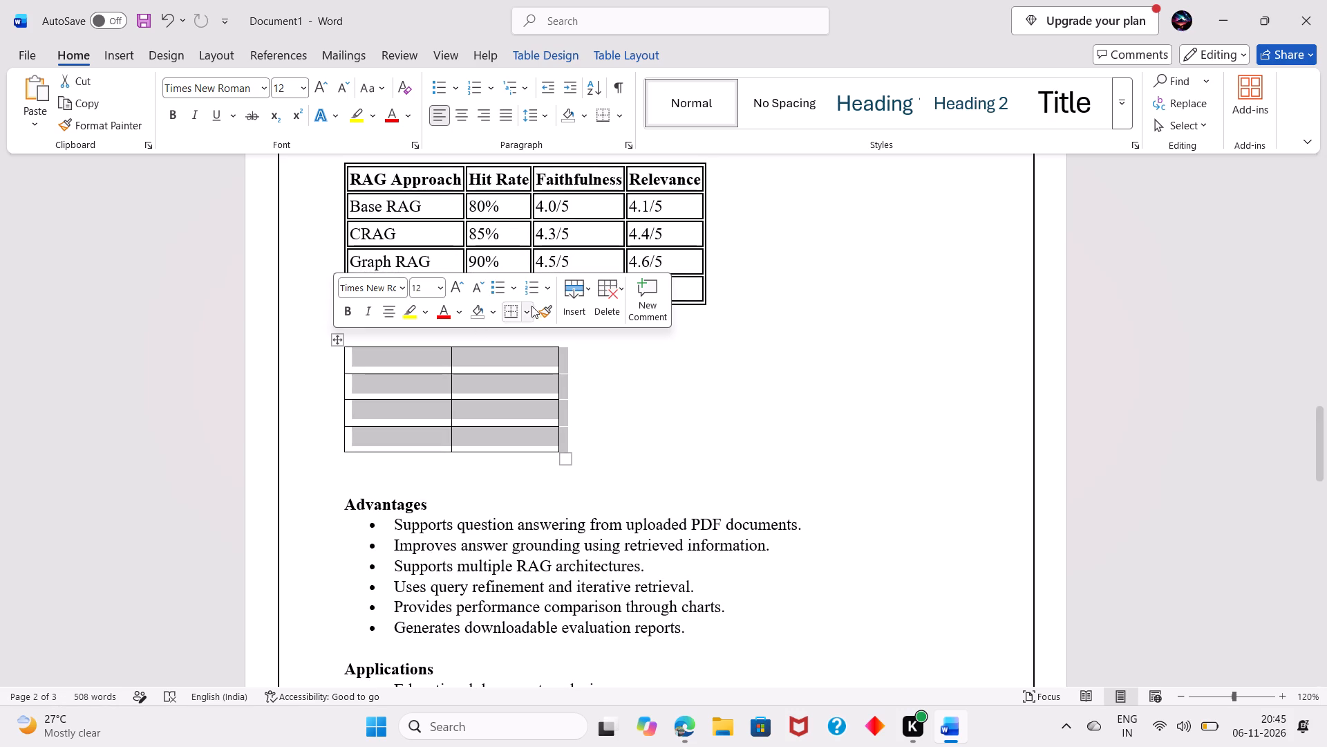
click(525, 310)
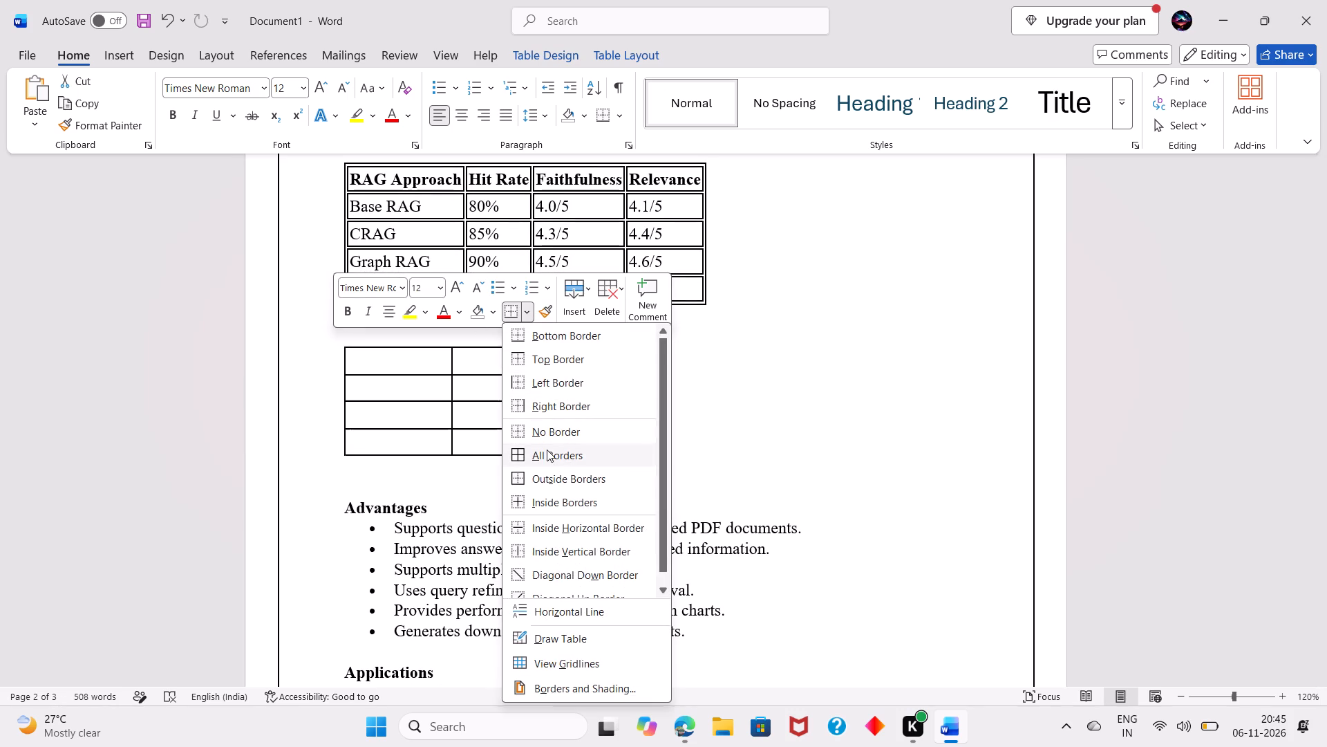
click(547, 450)
click(590, 435)
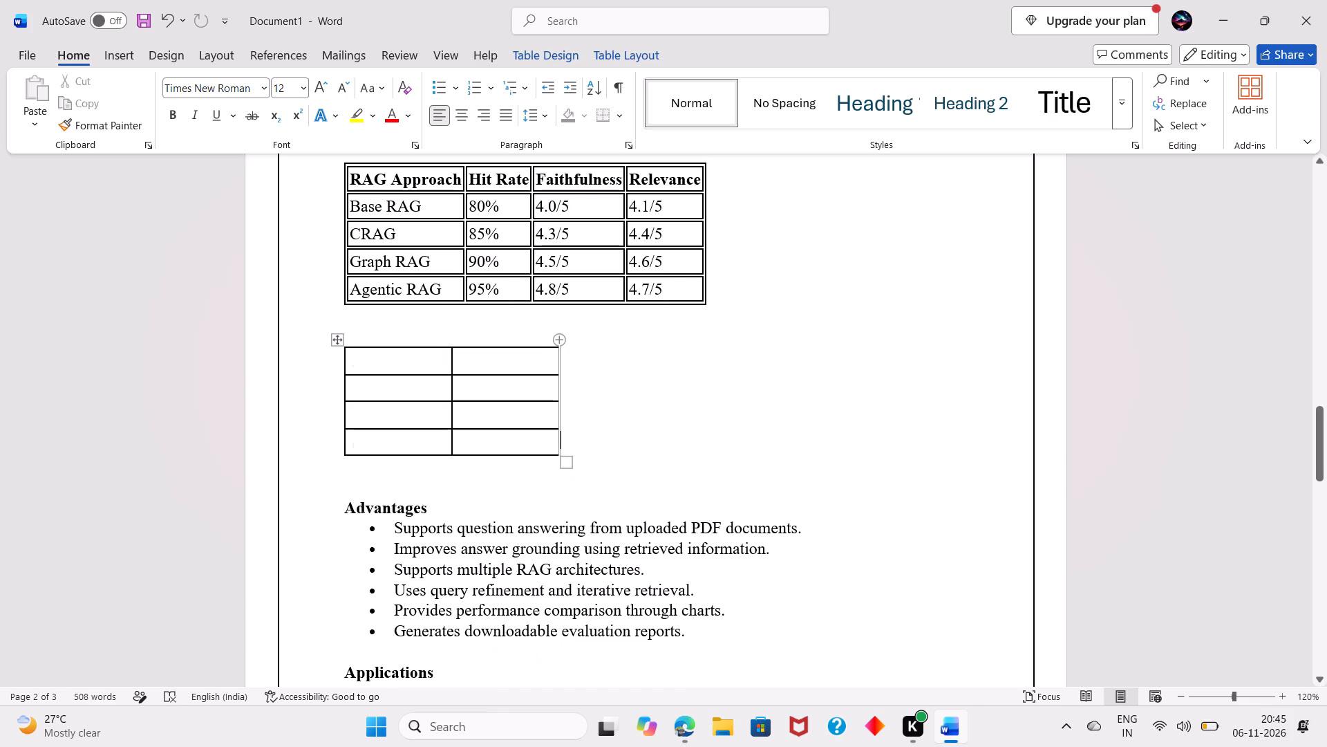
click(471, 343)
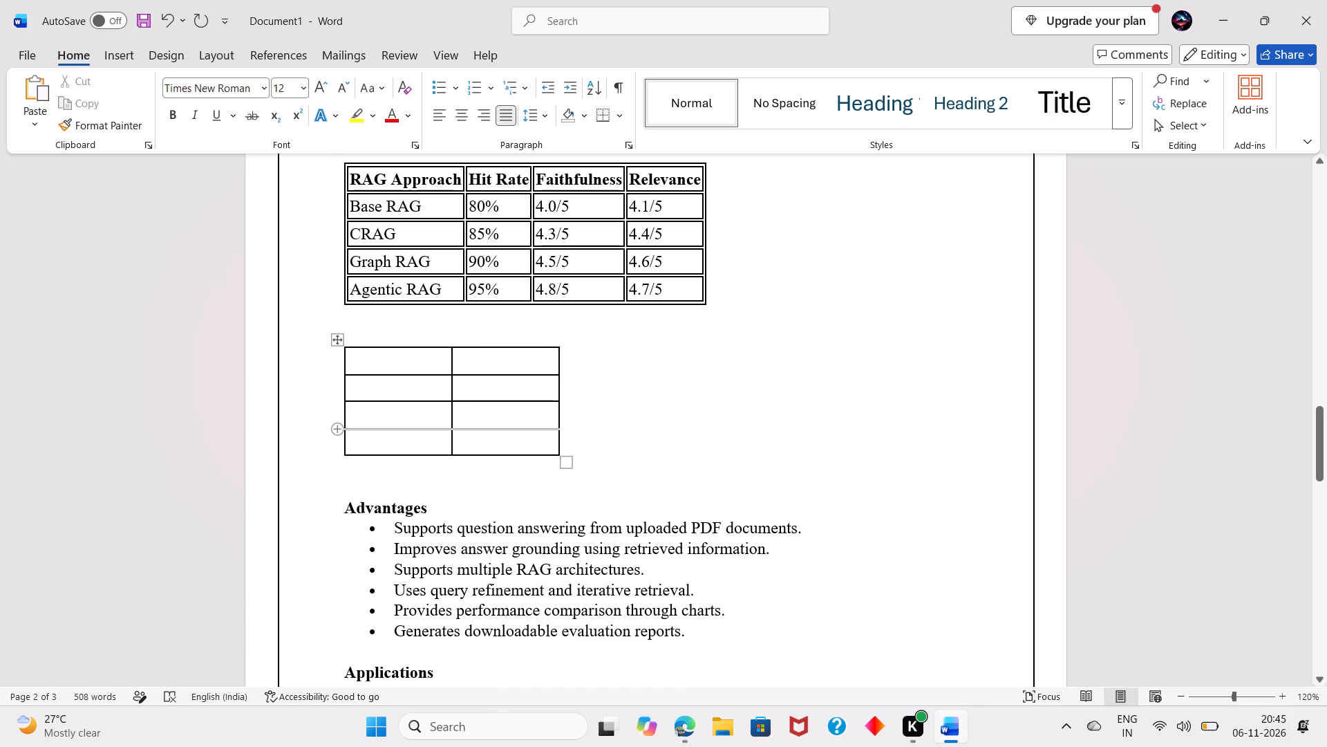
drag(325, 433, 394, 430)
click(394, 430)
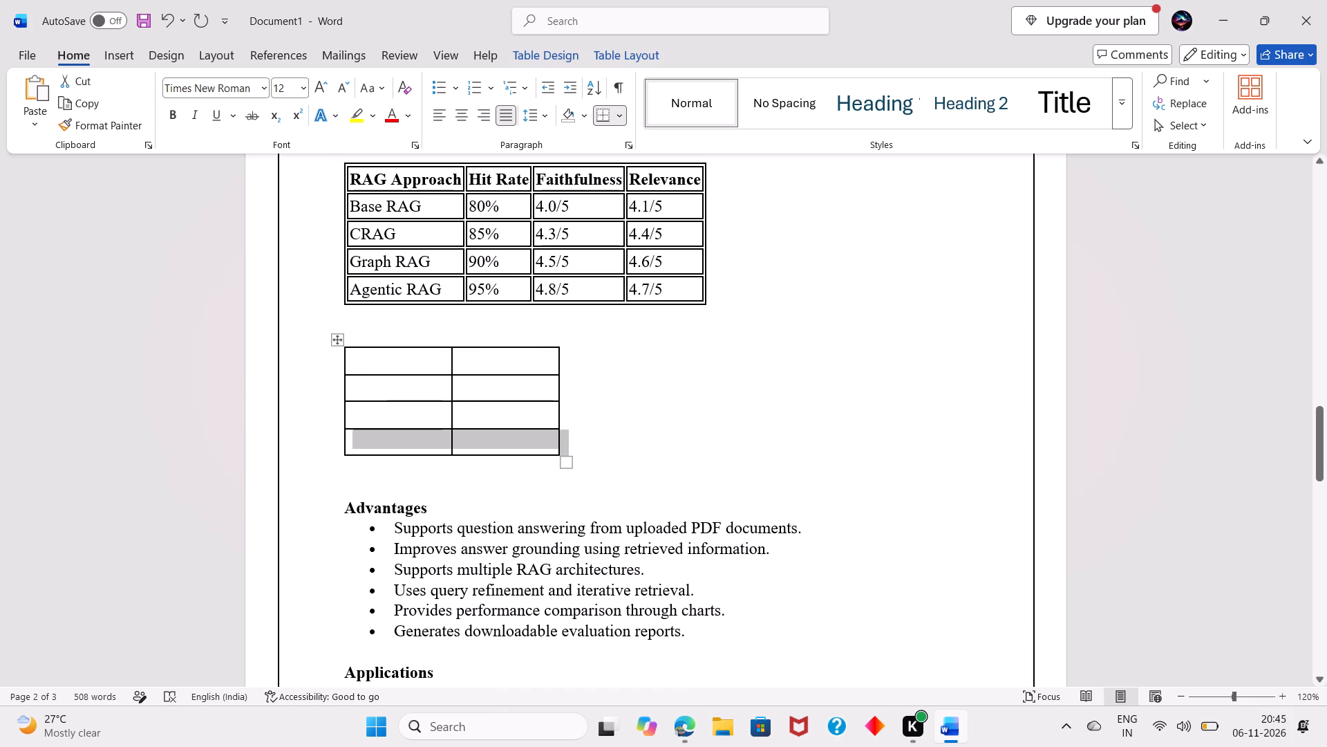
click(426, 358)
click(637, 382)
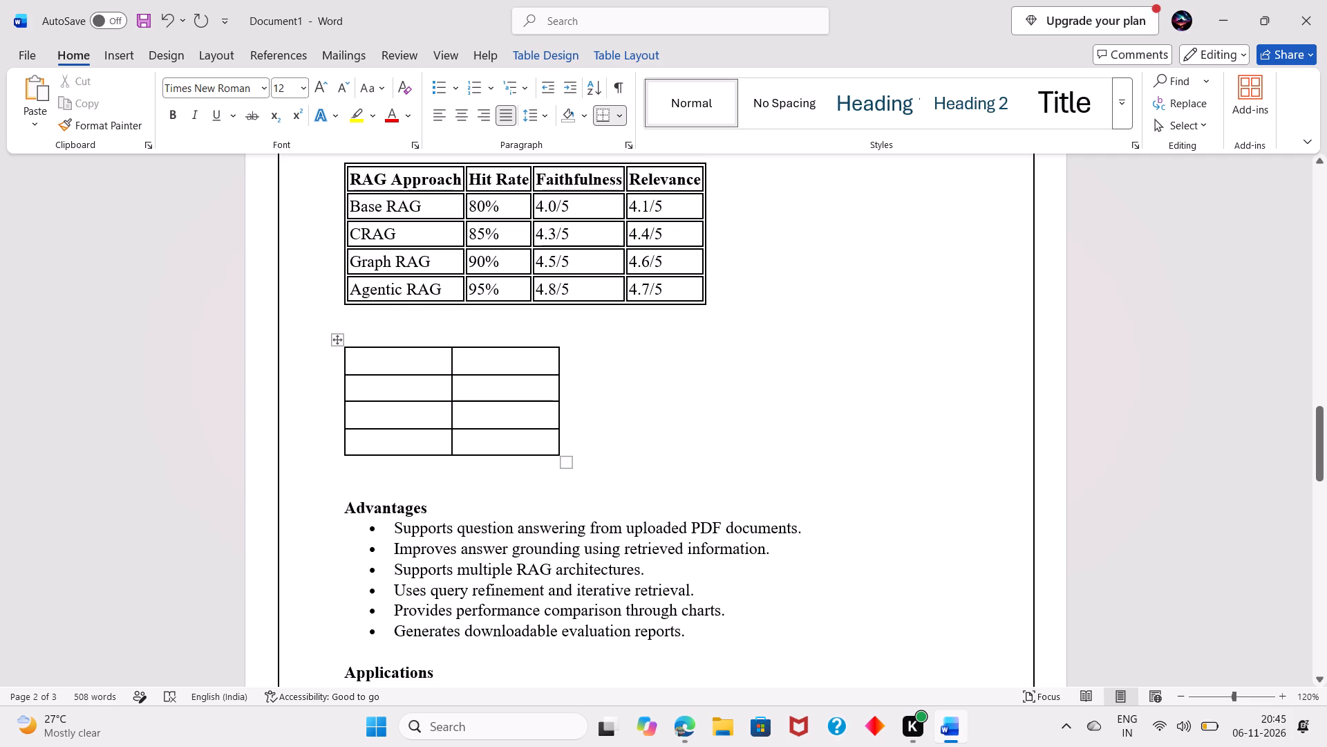
Add the caption "Response Time:" on the line directly above the empty two-column table.
scroll(594, 431, up, 1)
click(404, 407)
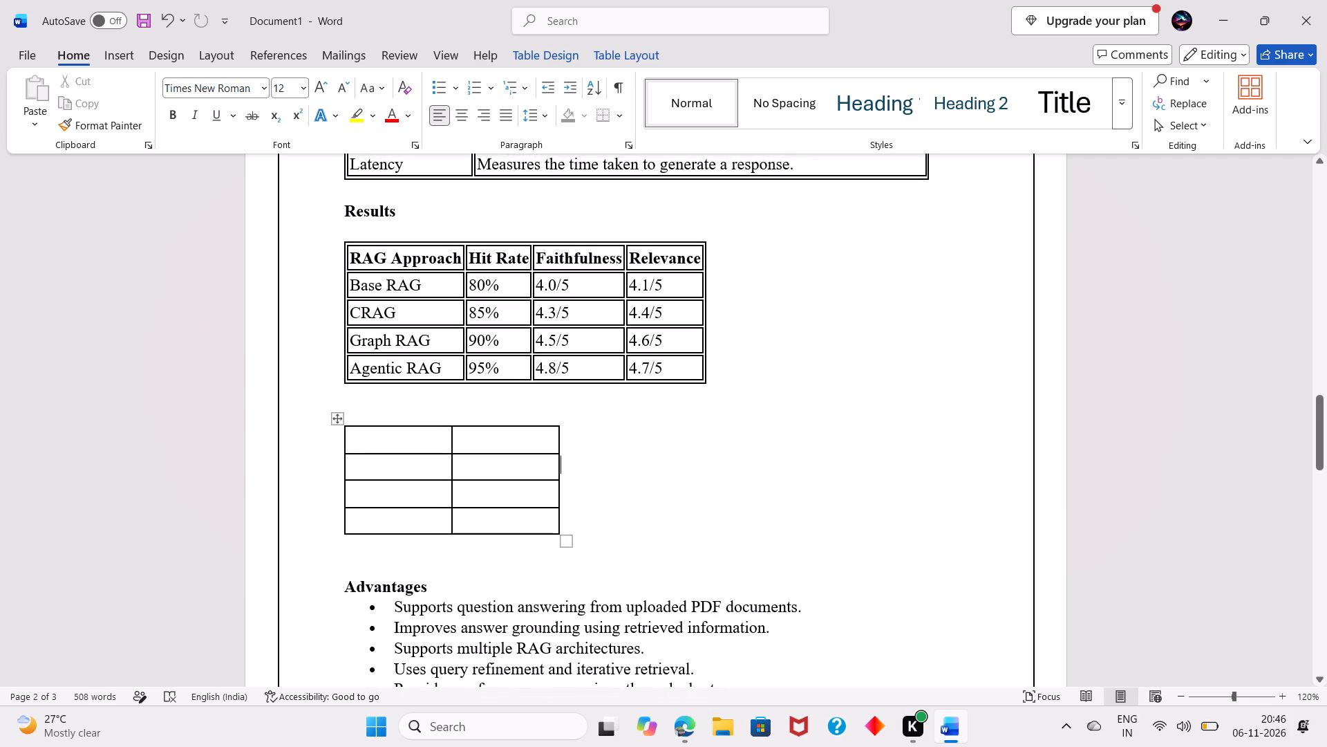
text(Respobse)
key(BackSpace)
key(BackSpace)
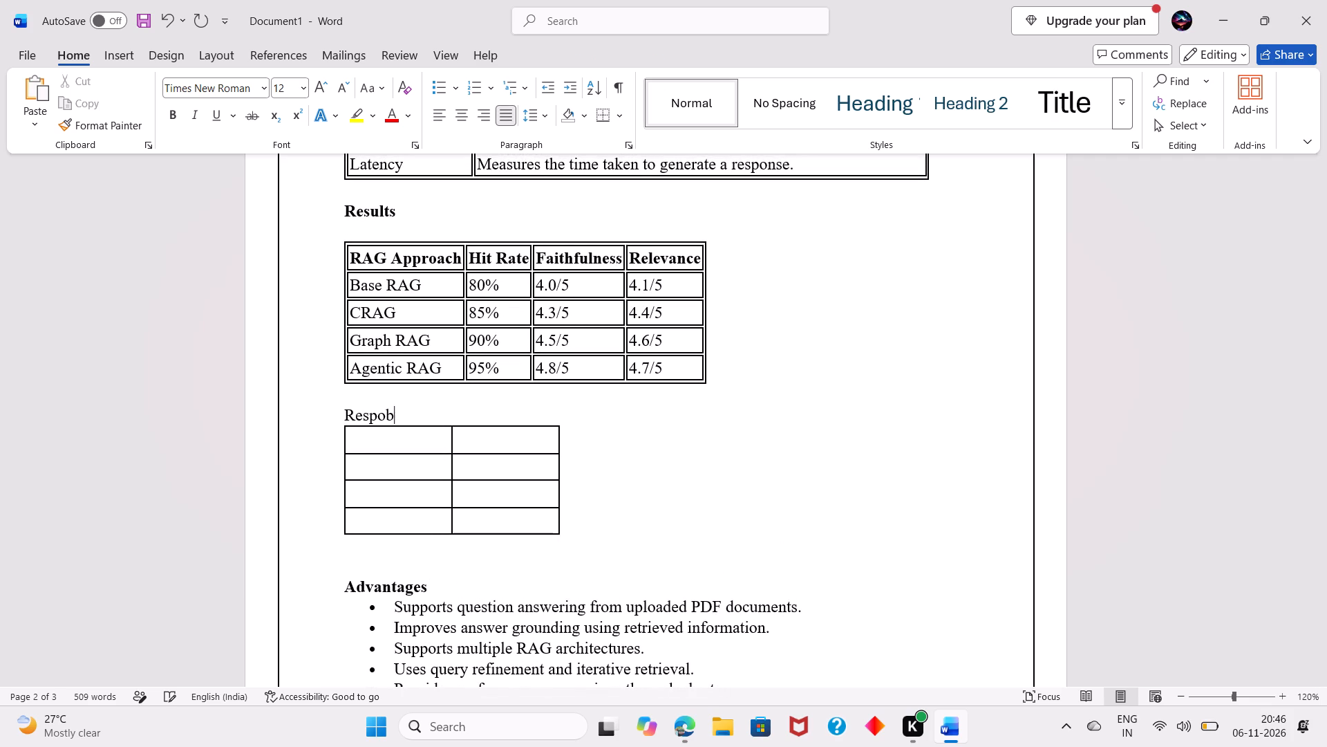
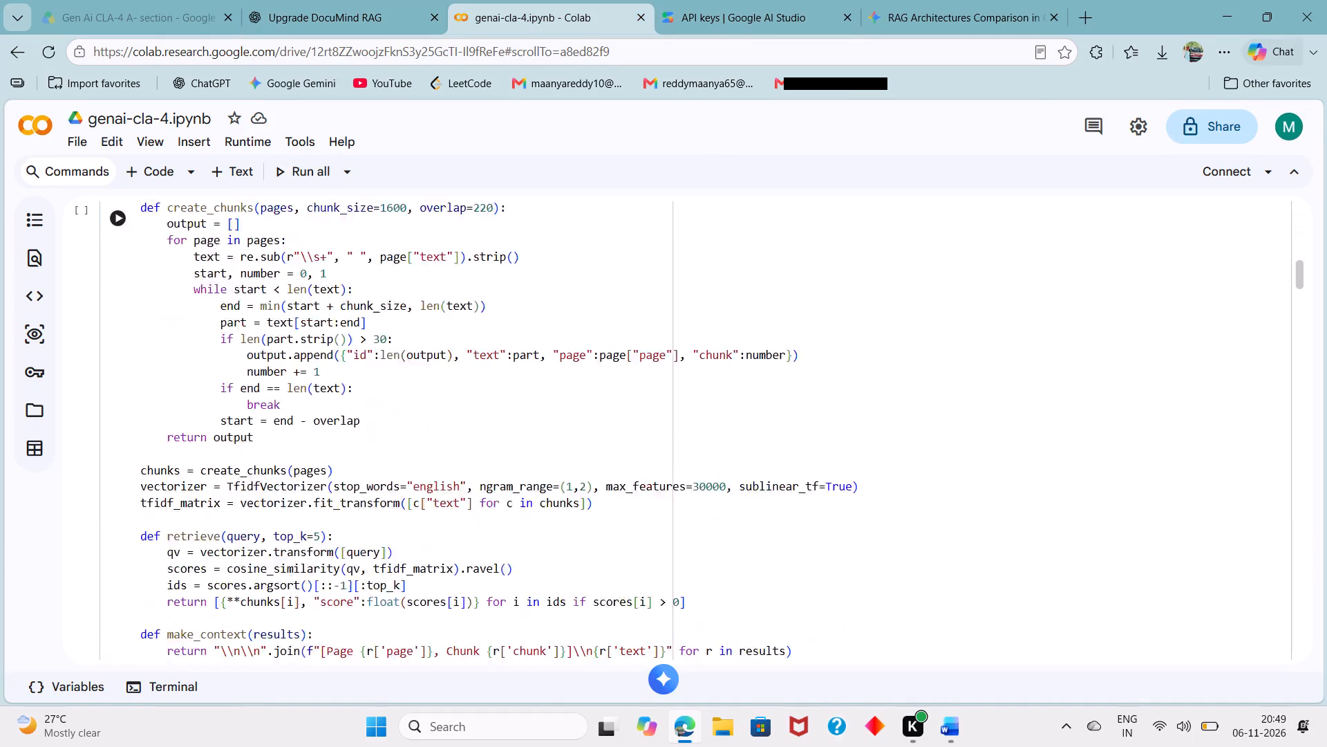
scroll(493, 531, down, 8)
scroll(270, 396, down, 4)
scroll(270, 396, up, 2)
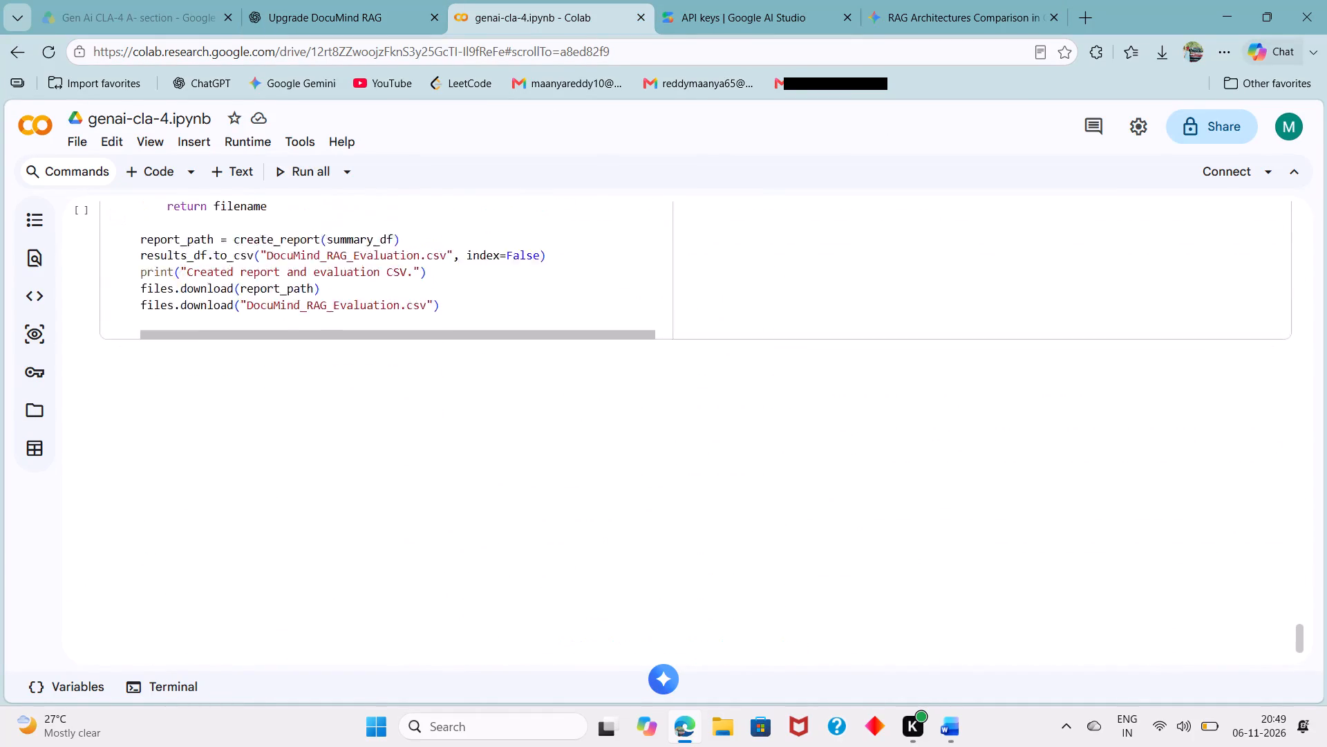
scroll(270, 396, up, 5)
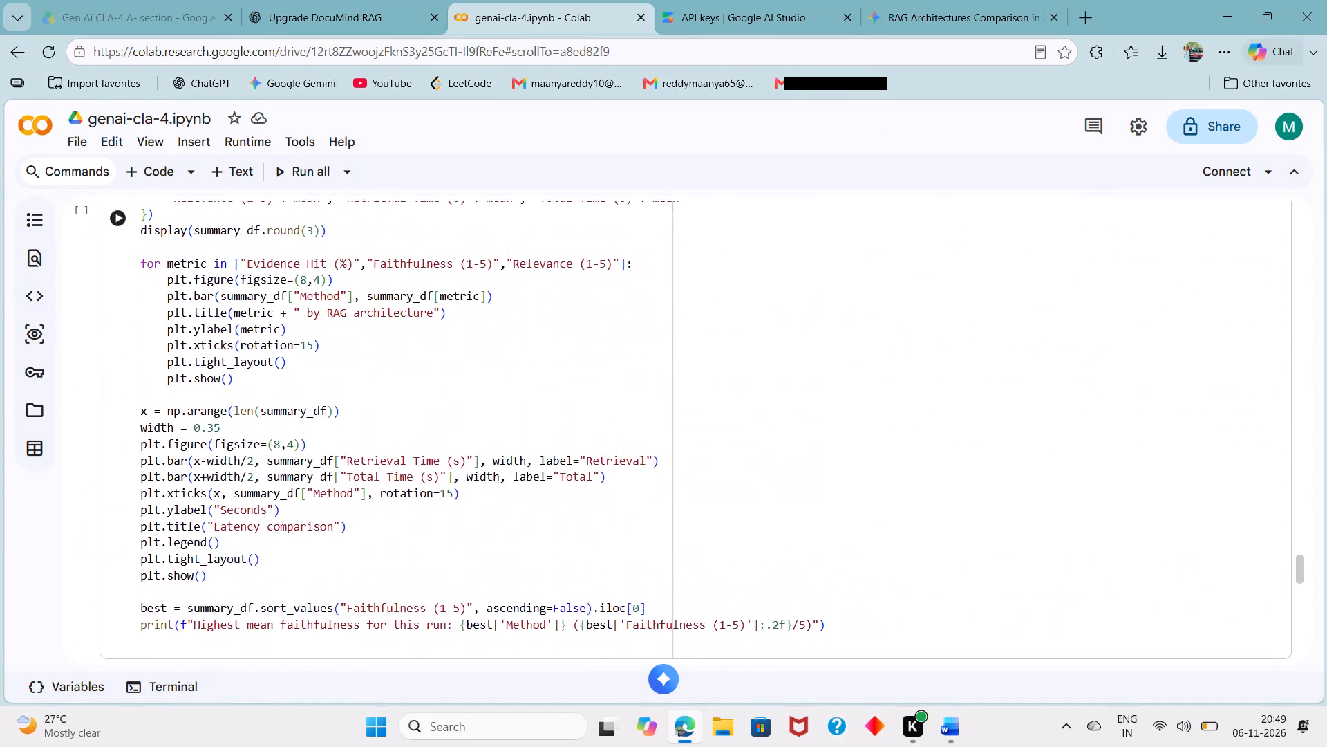
scroll(270, 396, up, 1)
scroll(270, 396, right, 1)
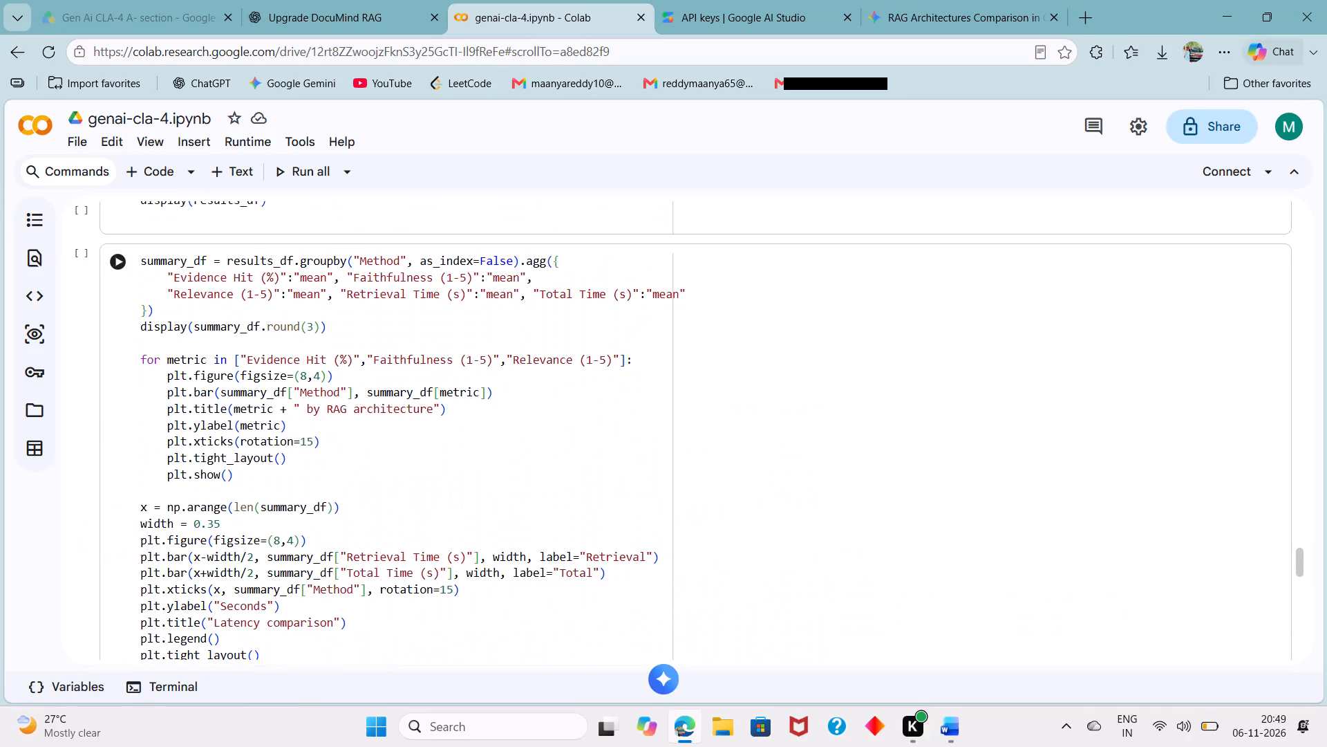
scroll(270, 396, right, 1)
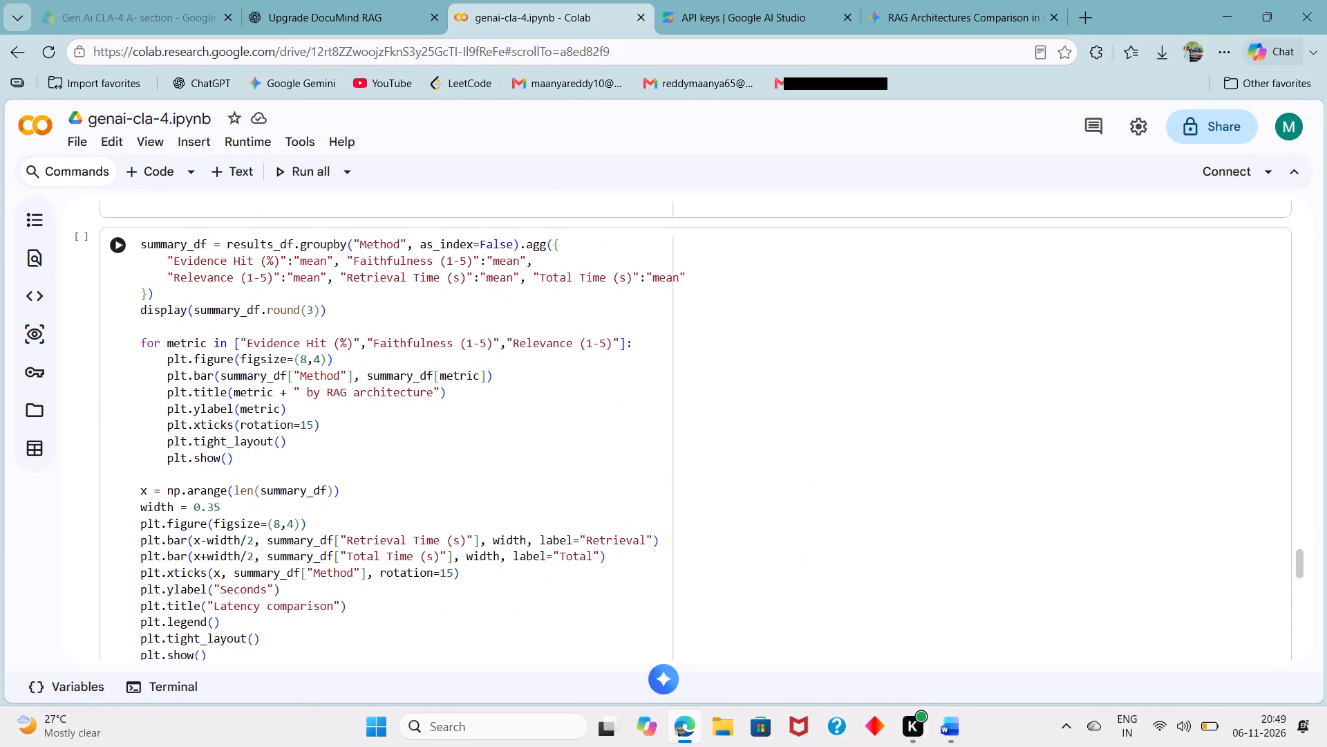
scroll(270, 396, right, 1)
scroll(258, 317, up, 6)
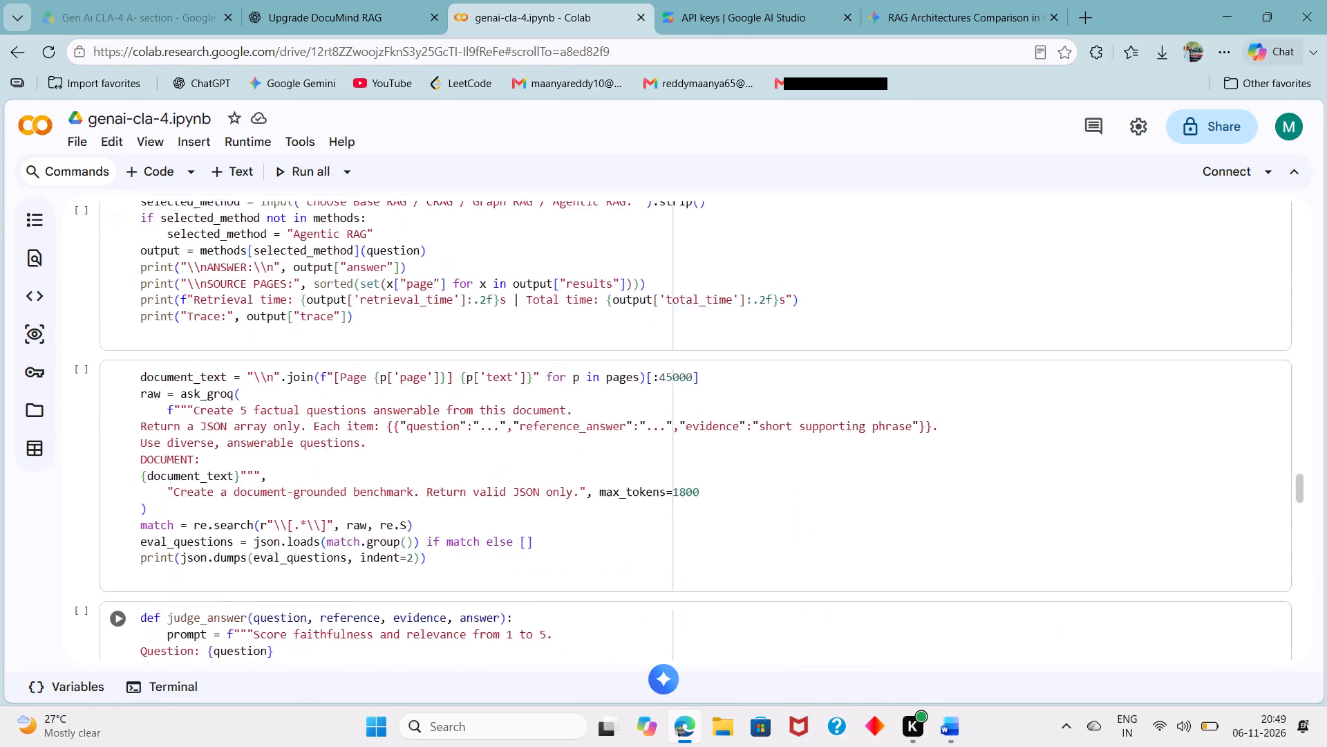
scroll(258, 317, up, 3)
Run all cells of the genai-cla-4.ipynb notebook.
click(307, 171)
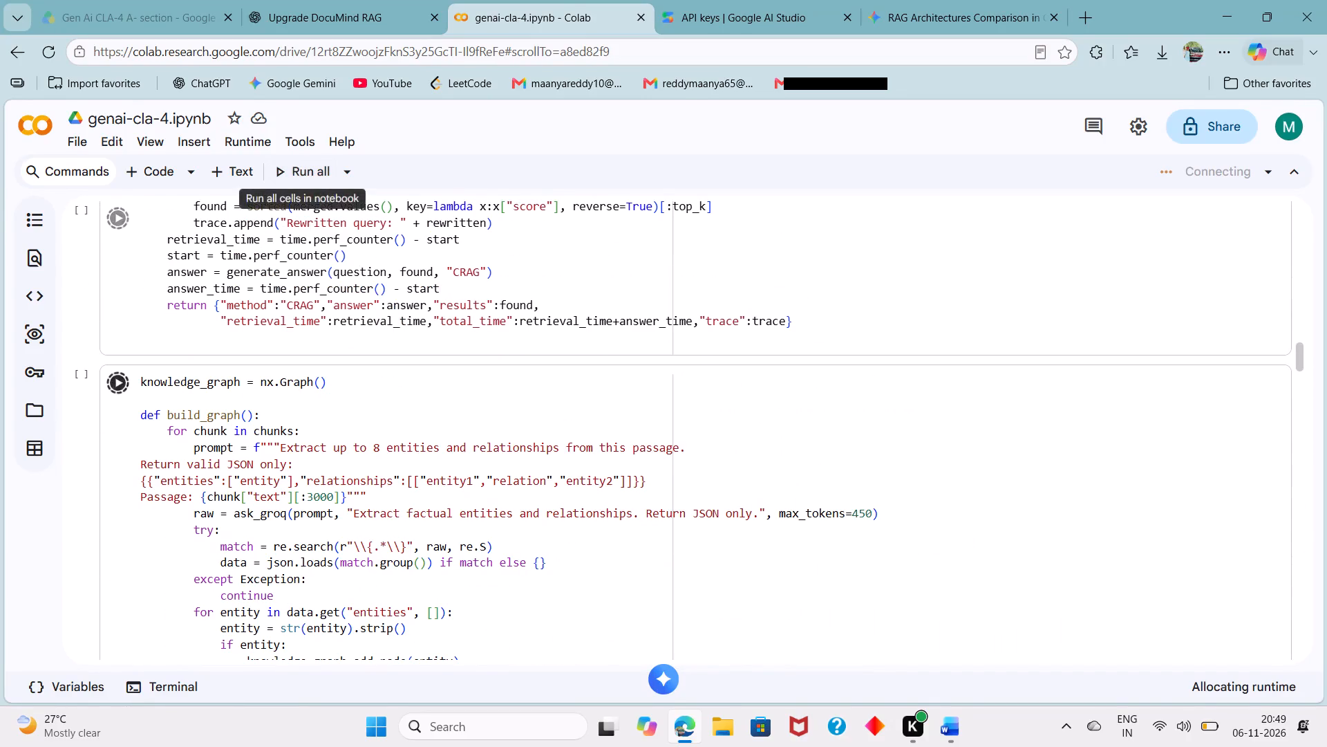
Look through the queued notebook cells, from the package installation down to the summary and latency comparison chart code.
scroll(393, 385, up, 7)
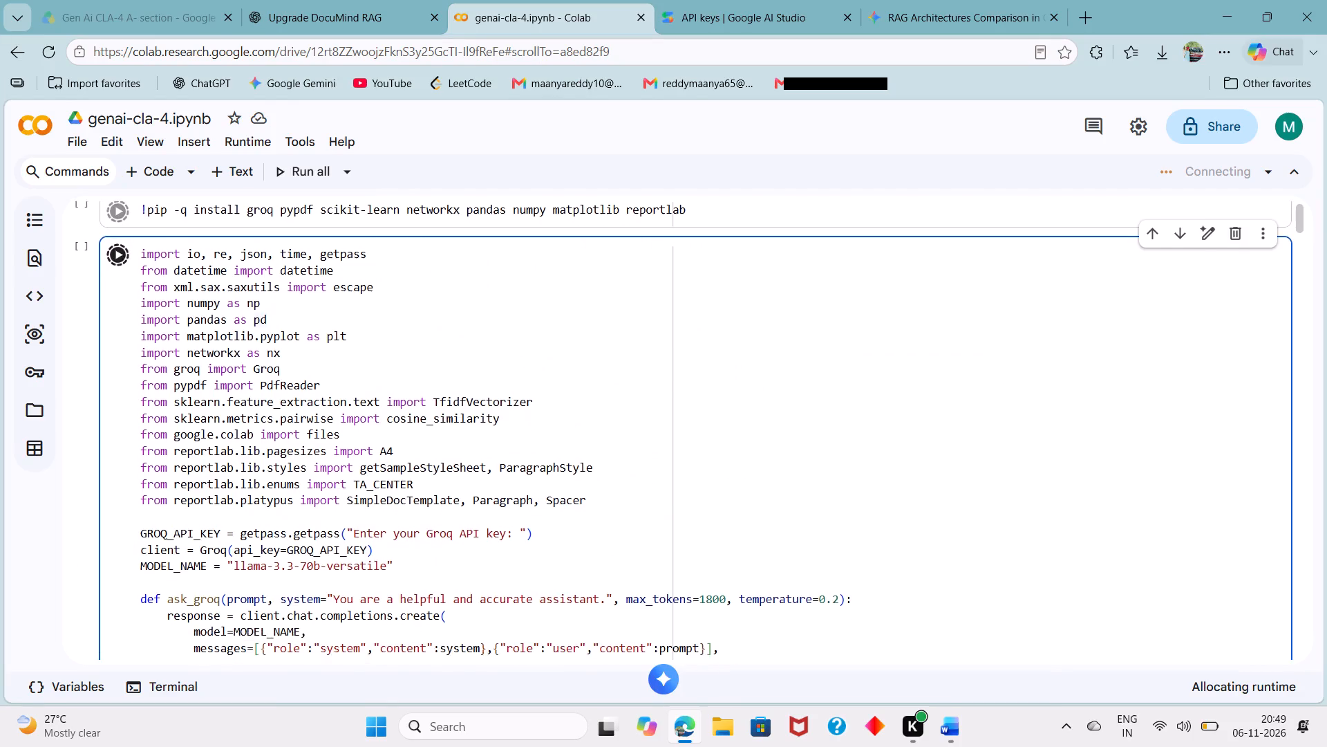
scroll(393, 385, down, 6)
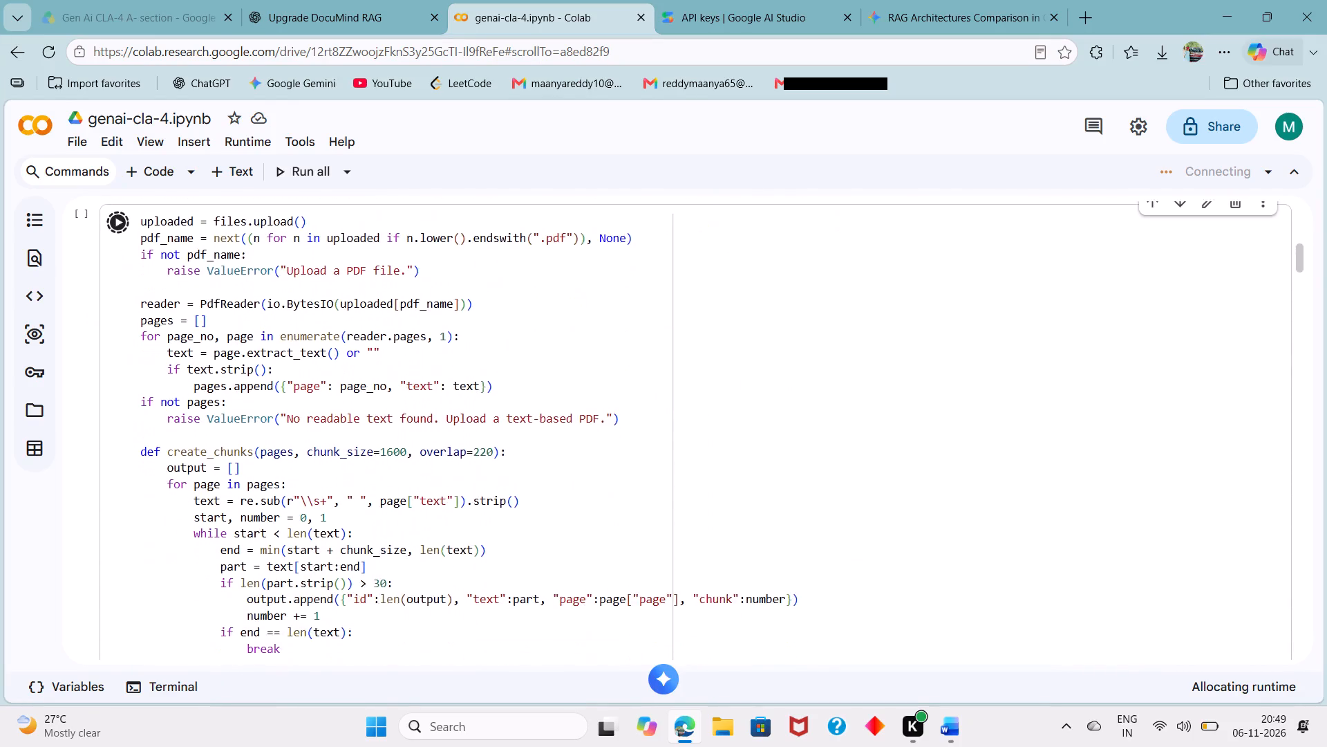
scroll(393, 385, down, 4)
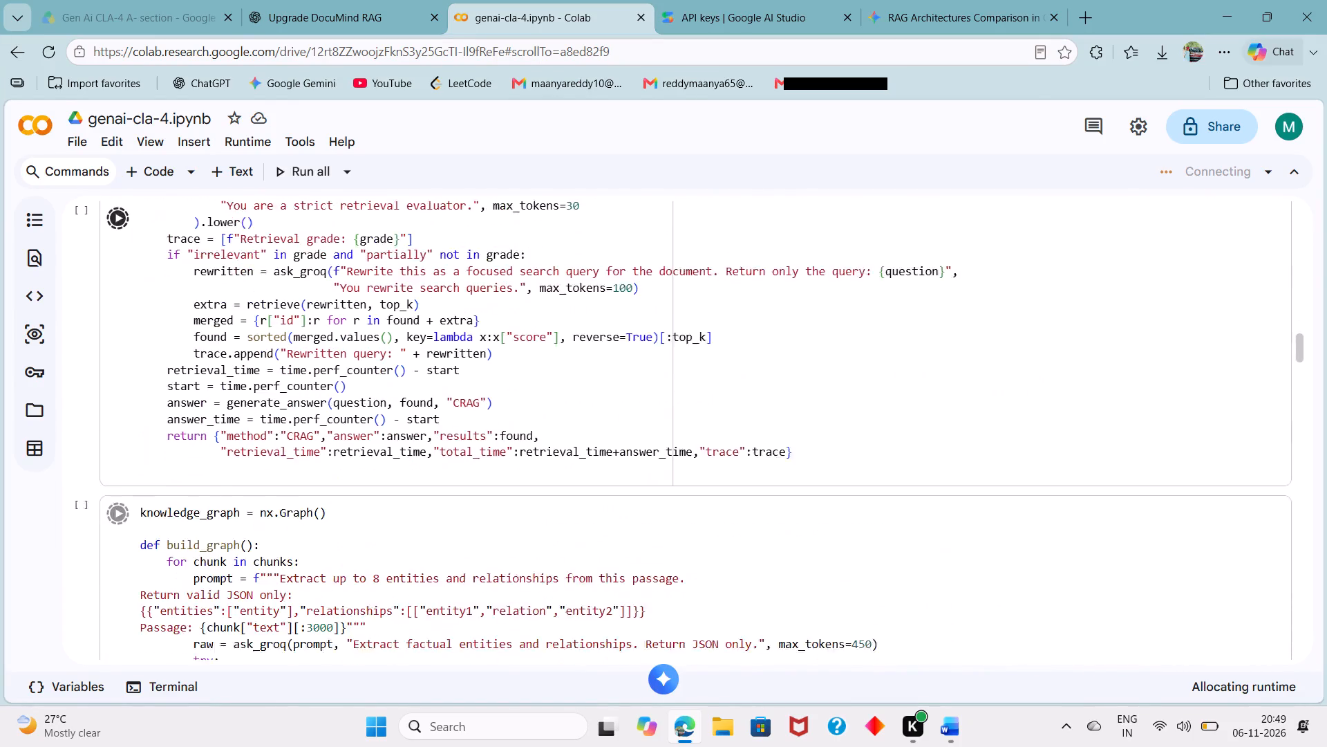
scroll(393, 385, down, 4)
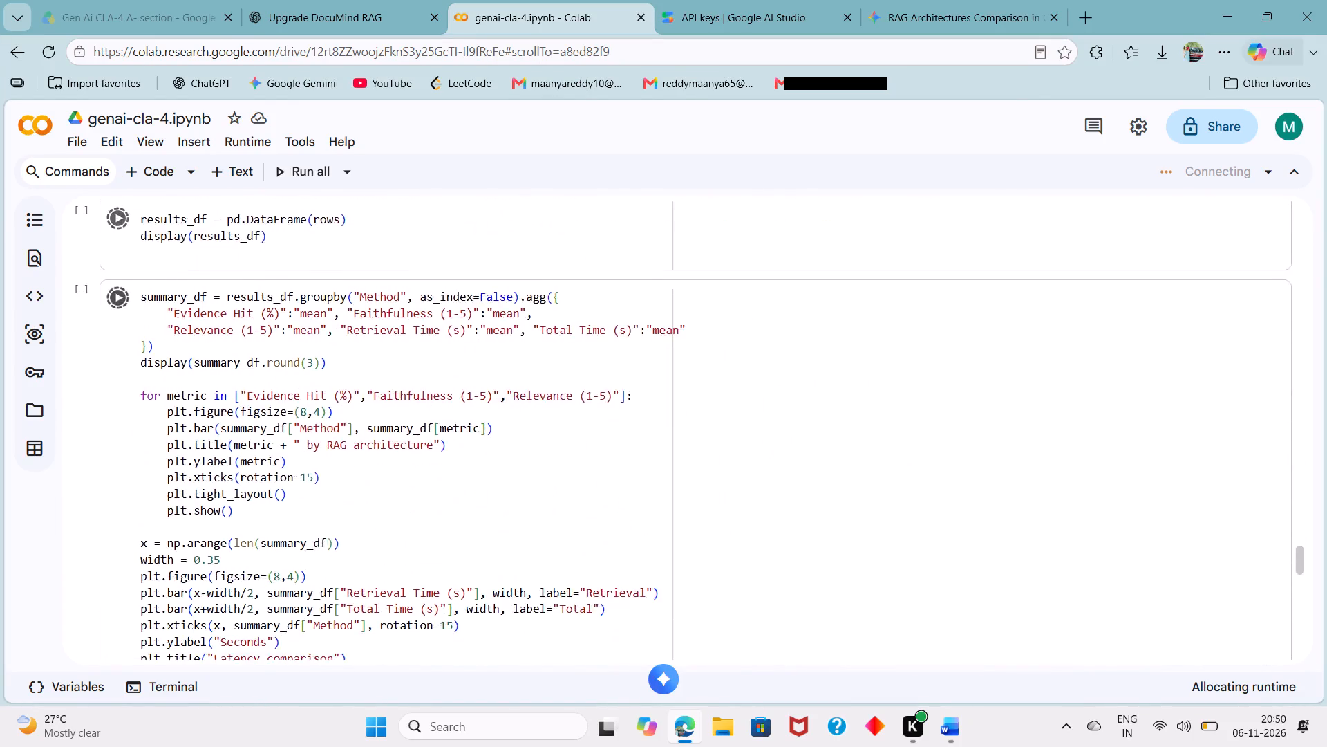
scroll(393, 385, down, 2)
scroll(393, 385, up, 10)
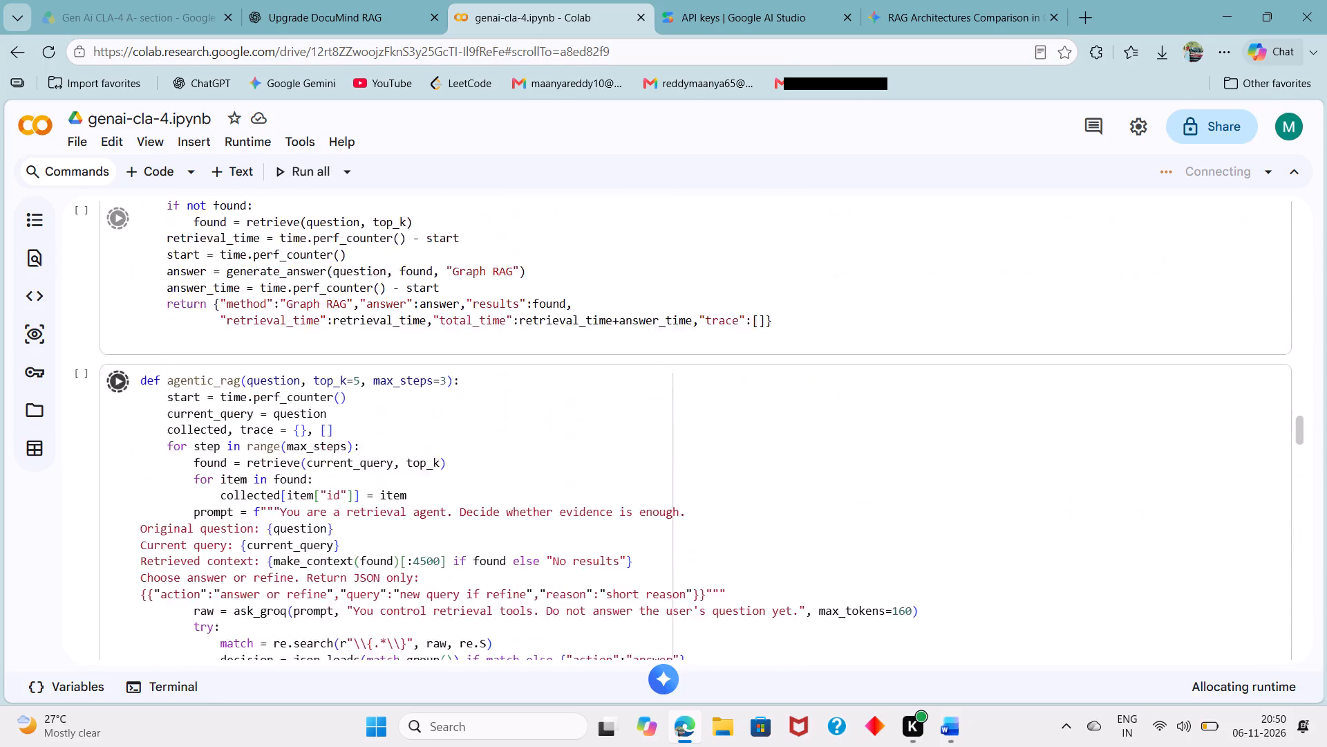
scroll(393, 385, up, 13)
scroll(393, 385, down, 12)
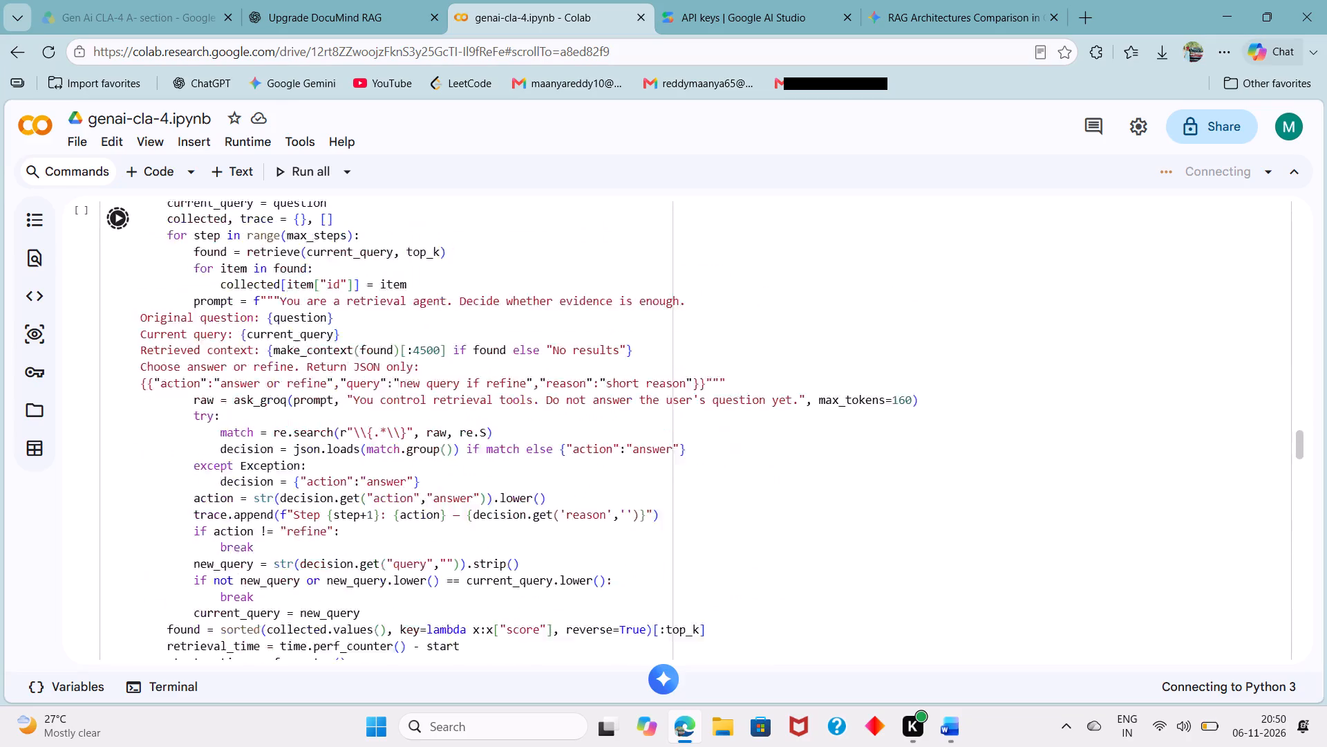
scroll(393, 385, down, 3)
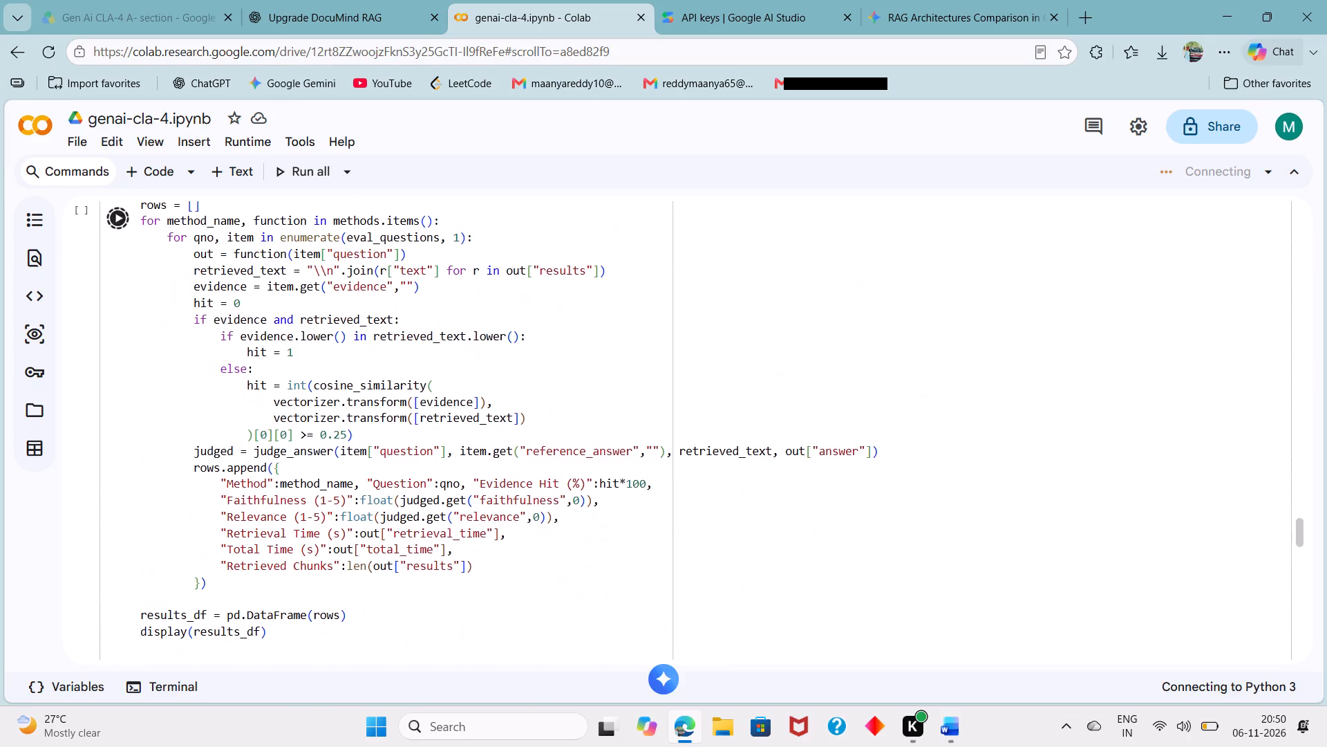
scroll(393, 385, down, 5)
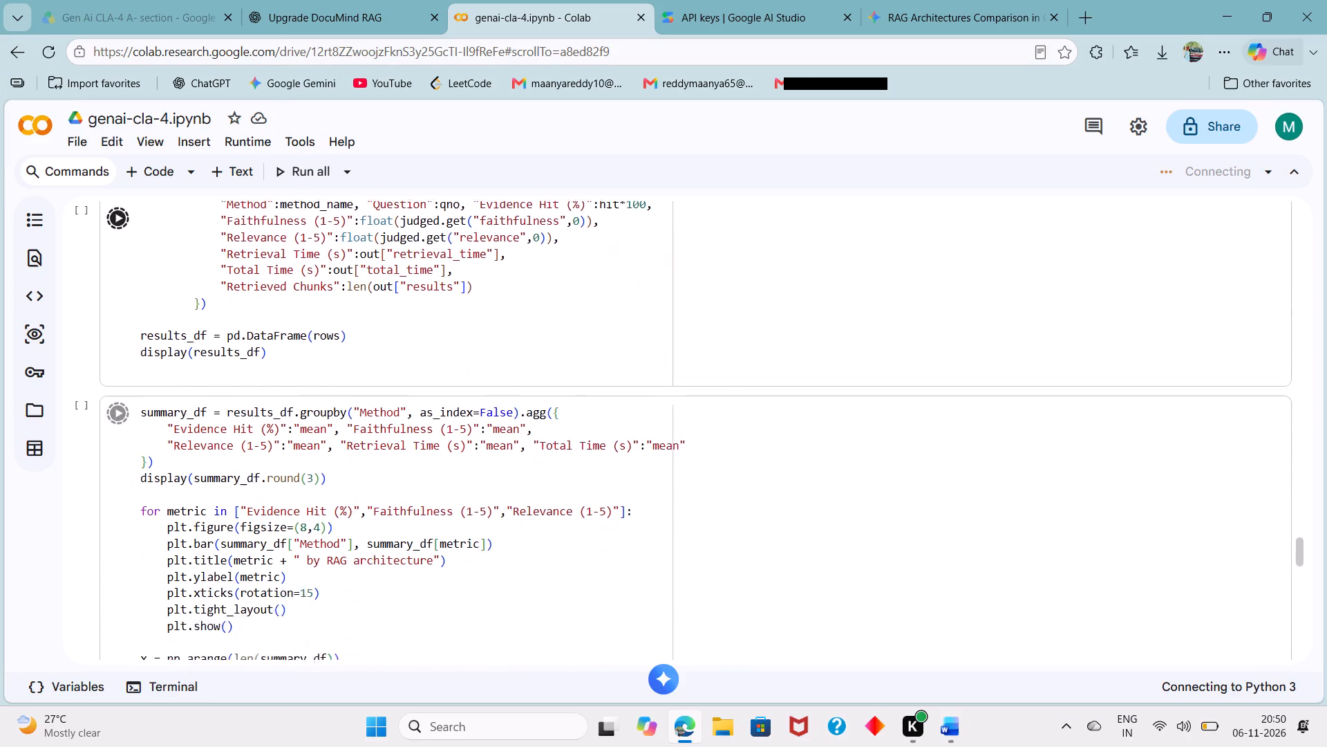
scroll(393, 385, down, 3)
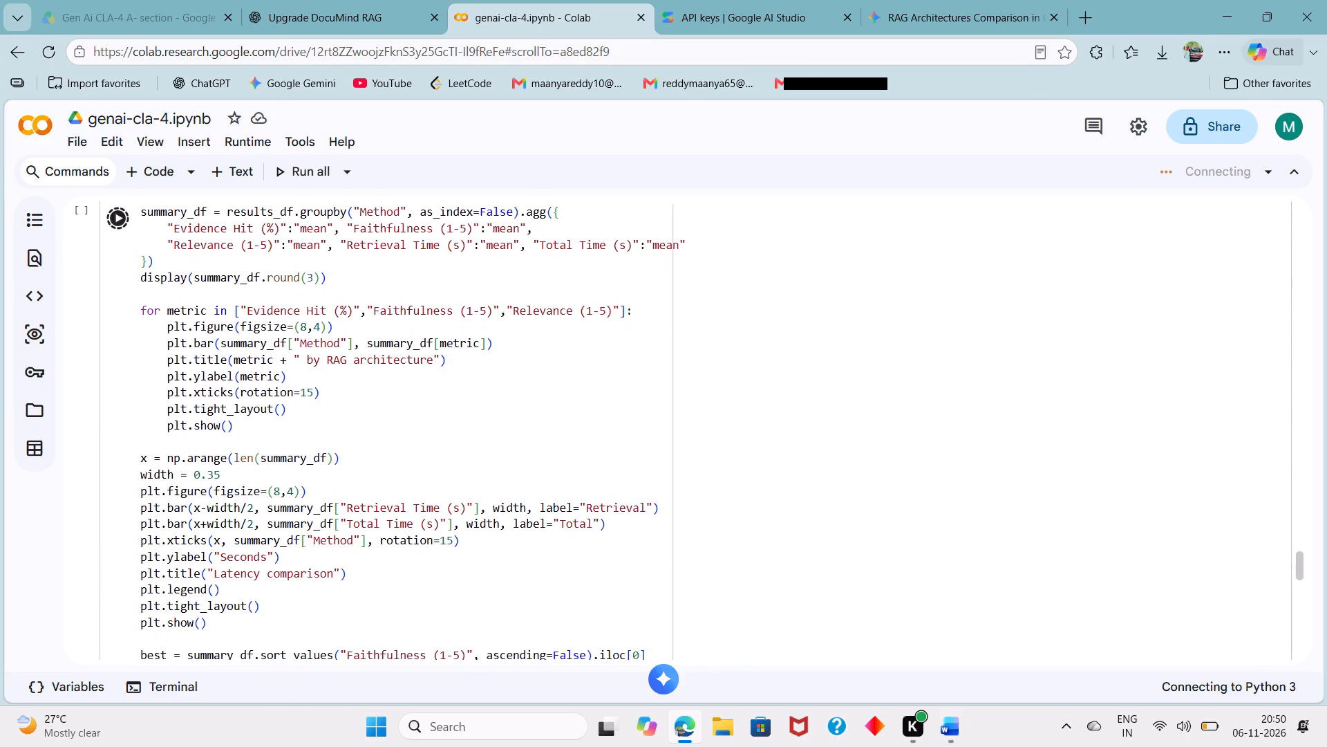
Copy the entire code of the summary_df cell that plots the metric and latency comparison charts.
scroll(393, 385, down, 2)
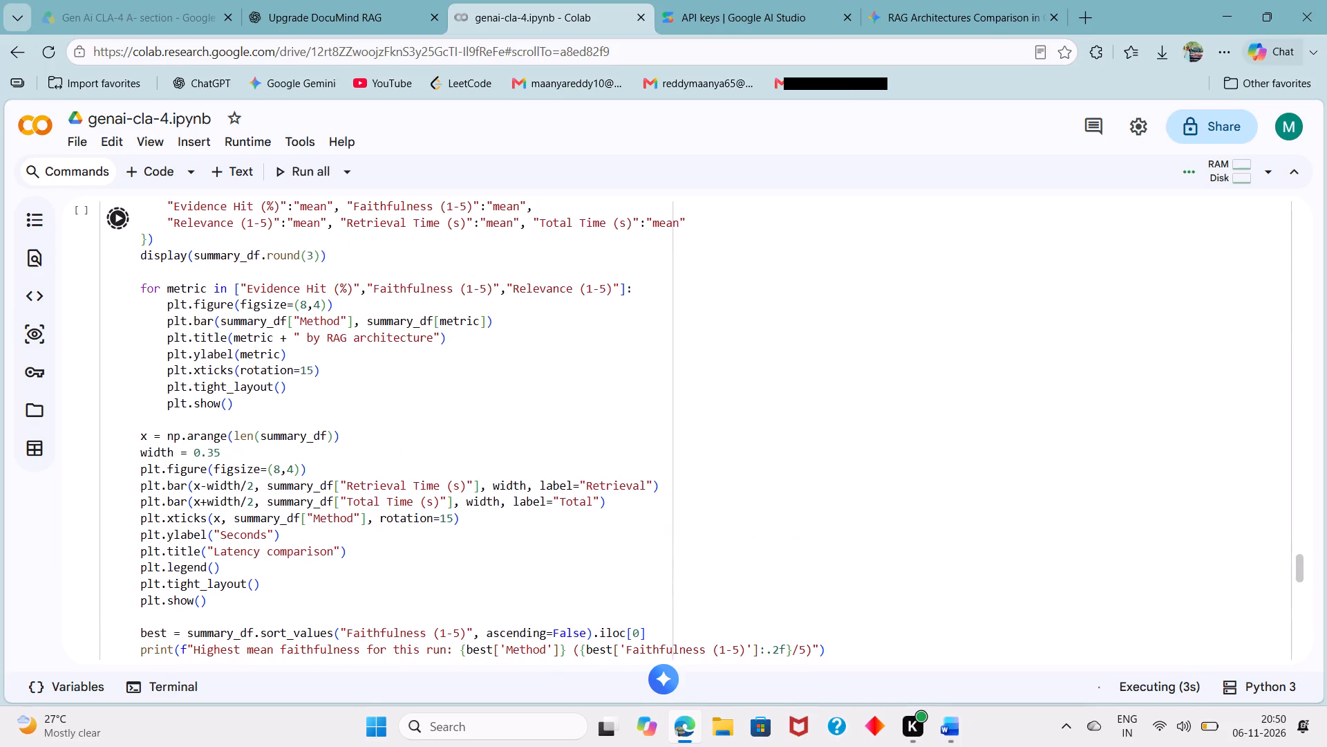
scroll(393, 385, down, 1)
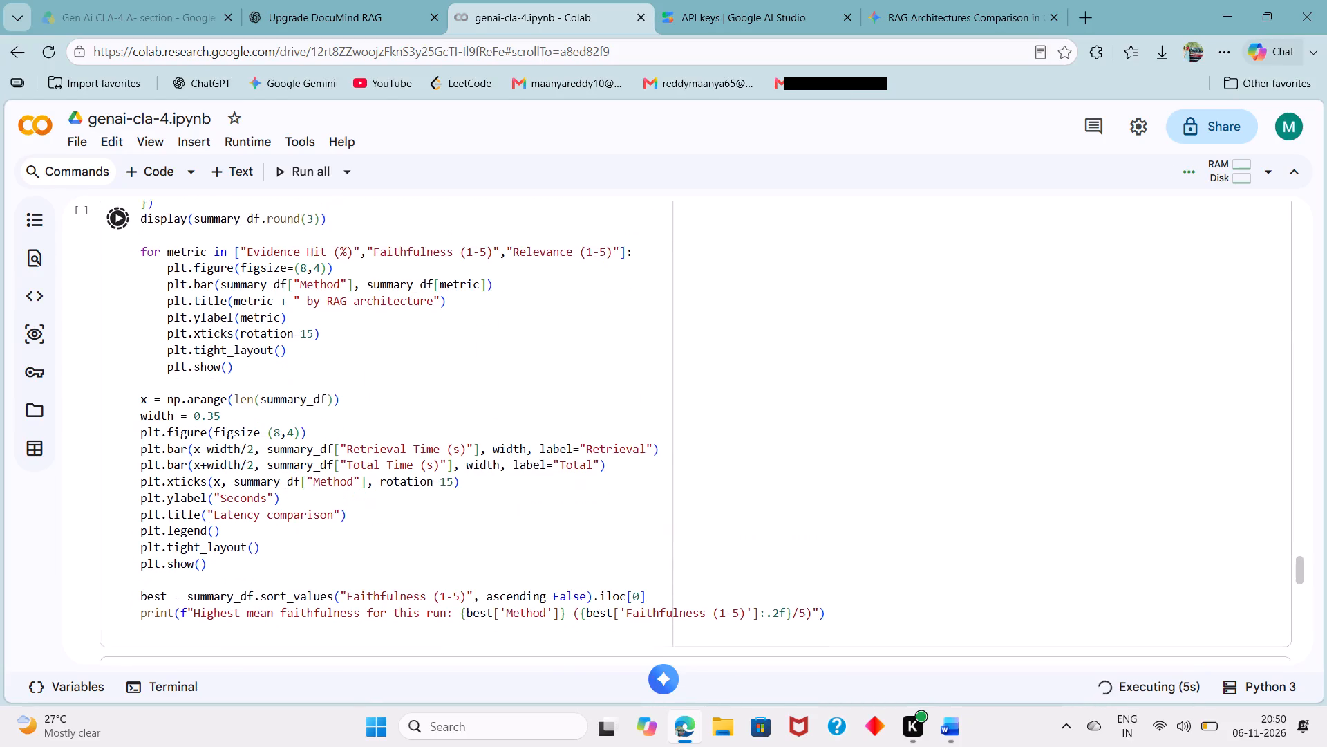
scroll(393, 385, down, 2)
scroll(355, 438, down, 1)
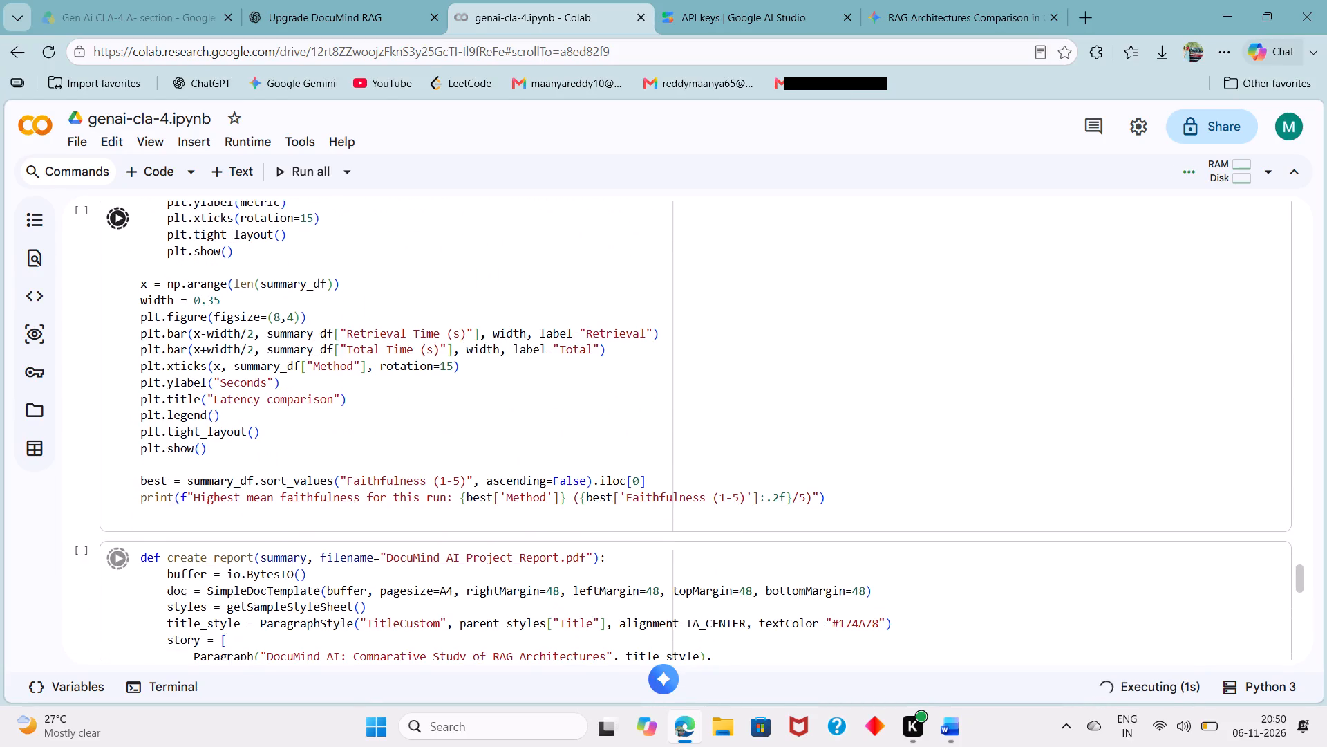
click(369, 427)
key(ctrl+a)
key(ctrl+c)
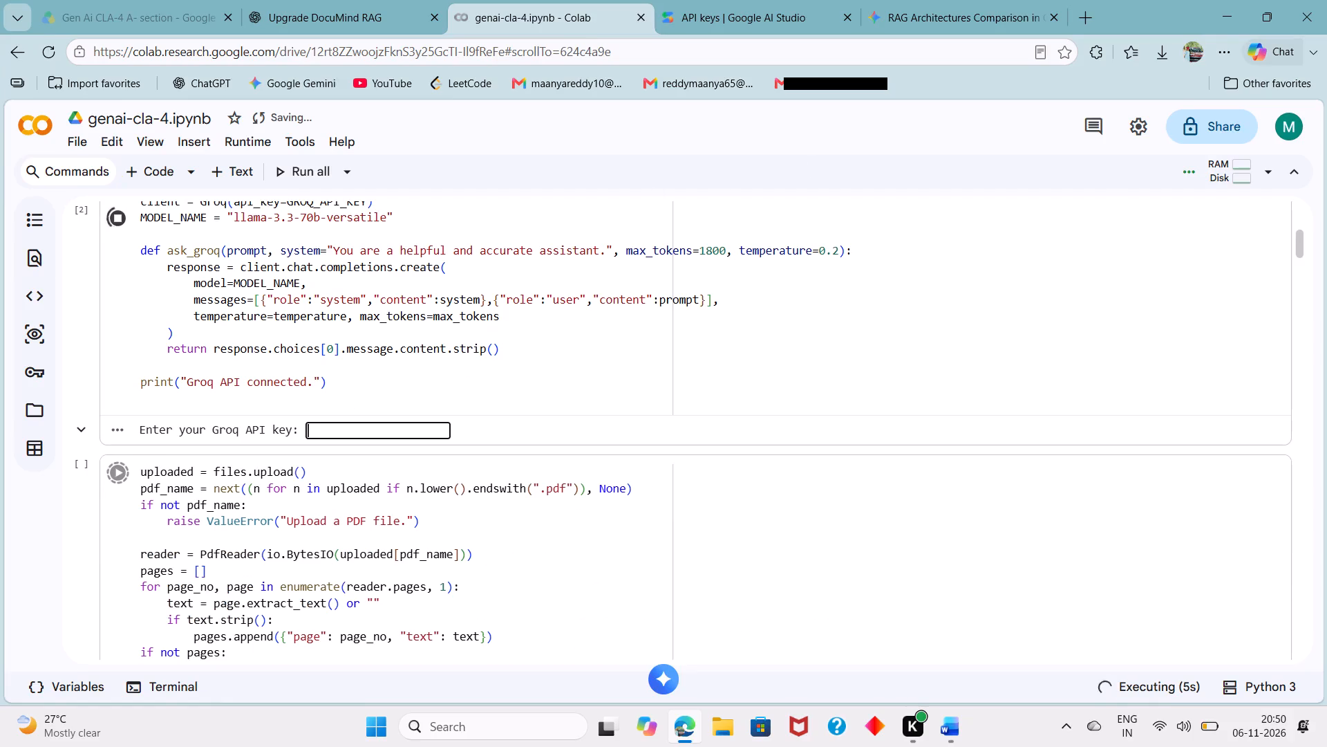
click(1083, 18)
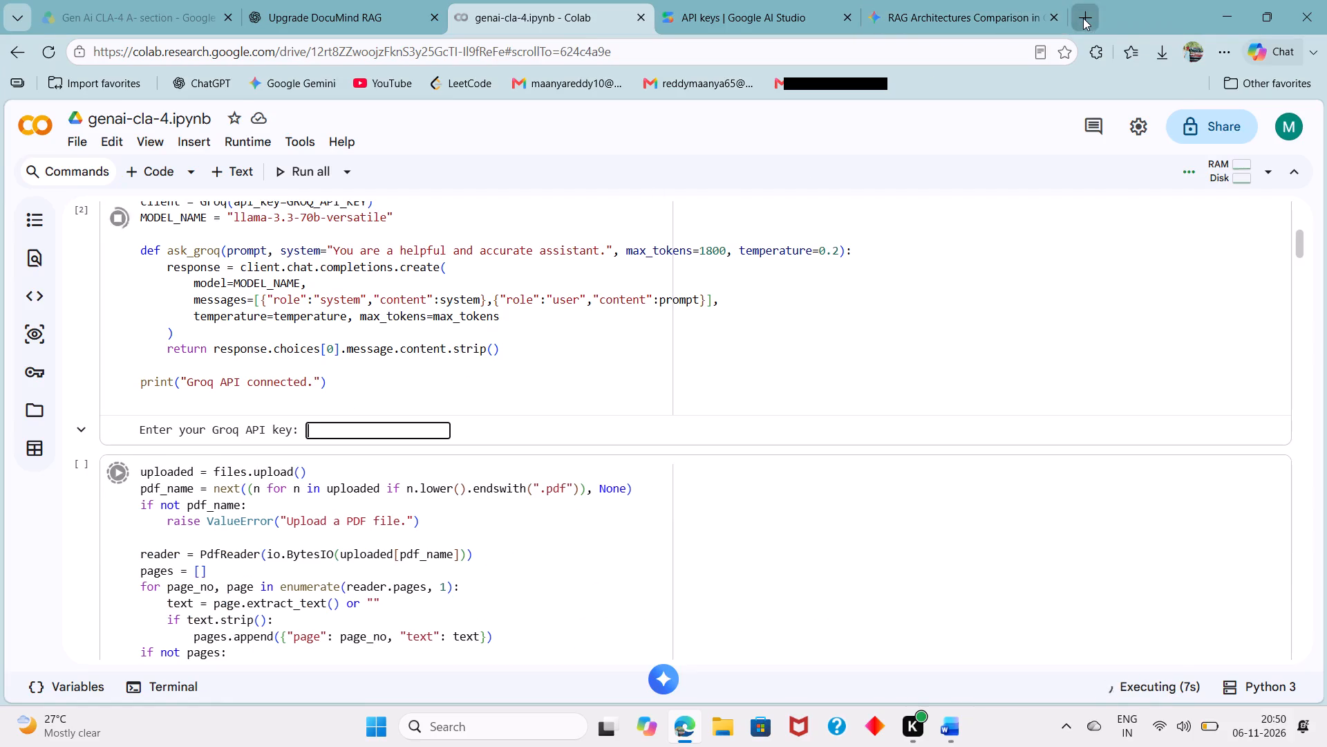
click(1226, 50)
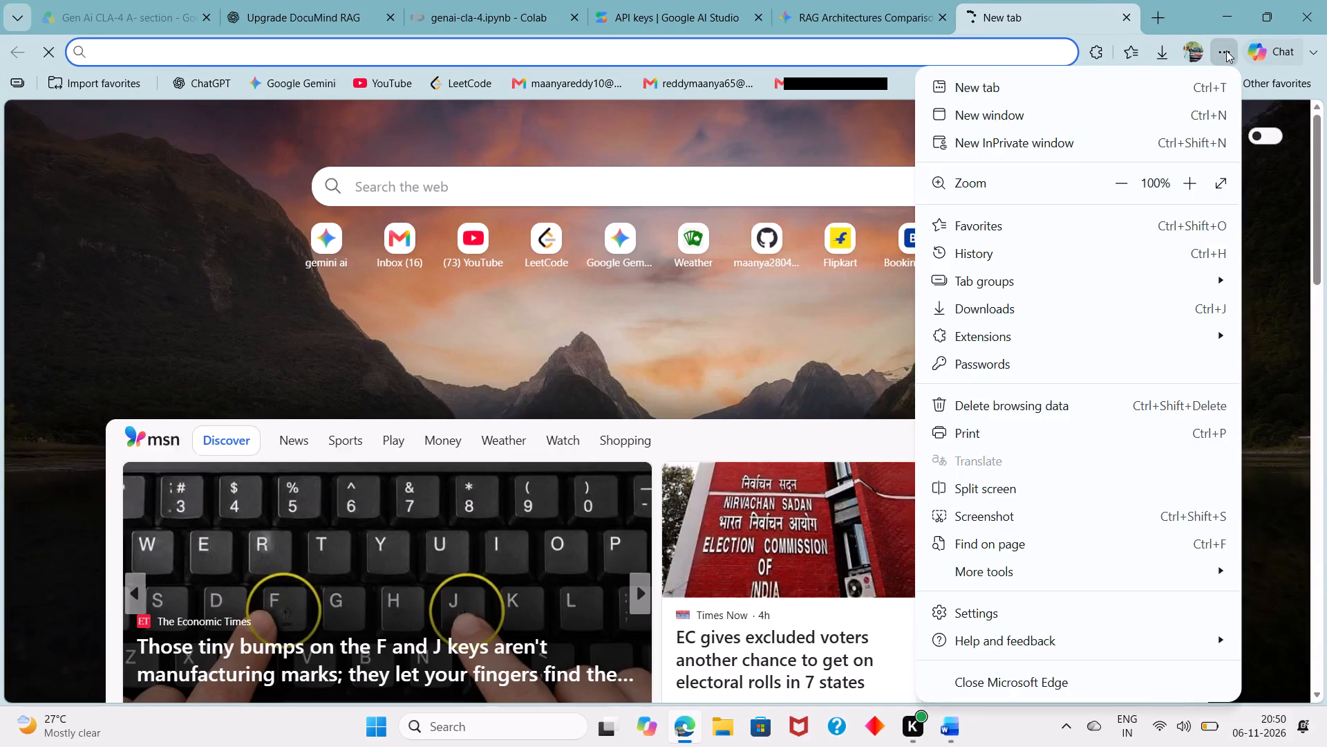
click(959, 255)
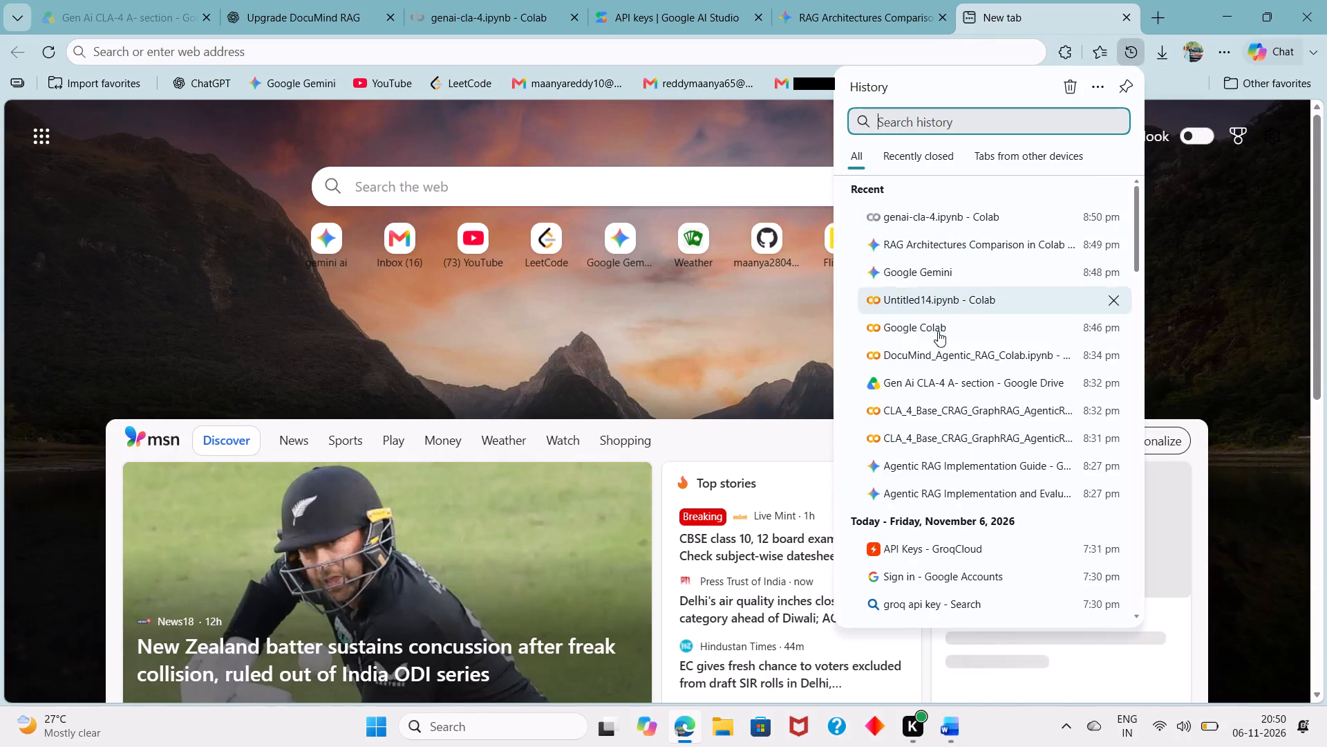
scroll(944, 347, up, 3)
scroll(944, 347, down, 3)
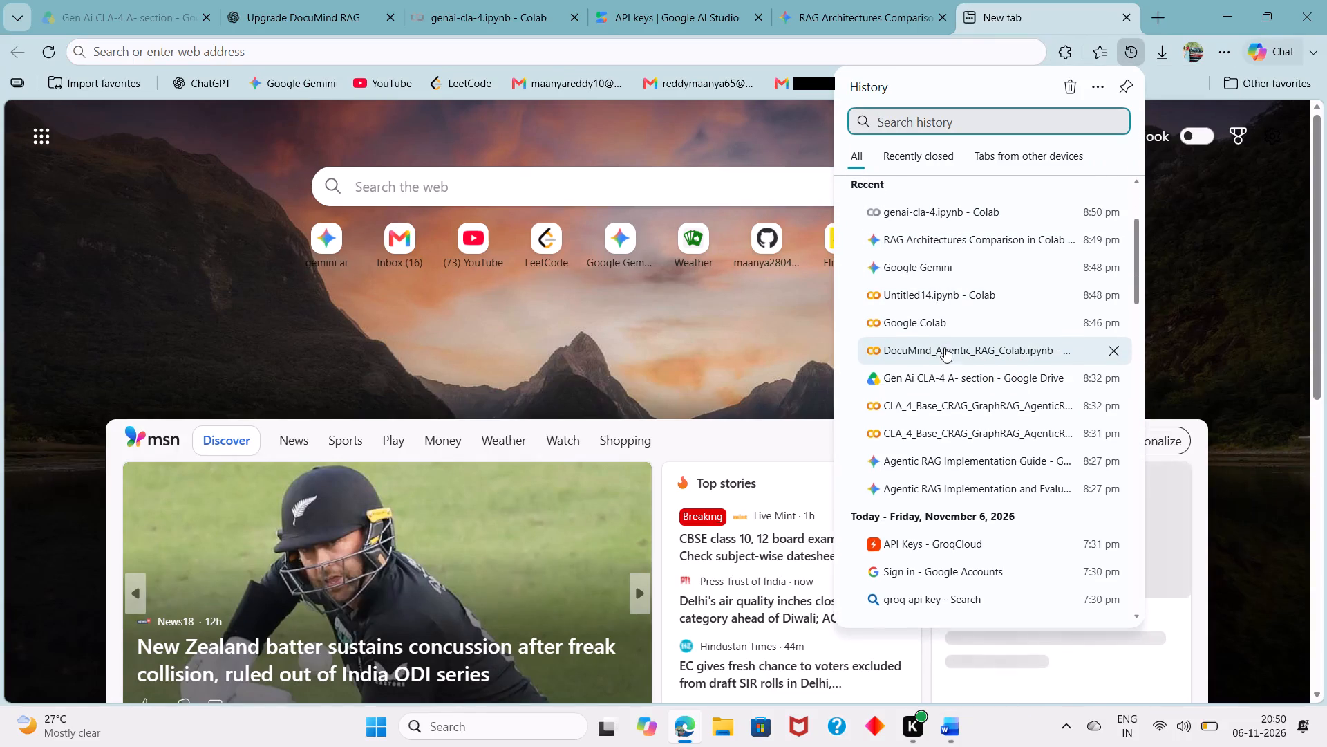
scroll(945, 269, up, 6)
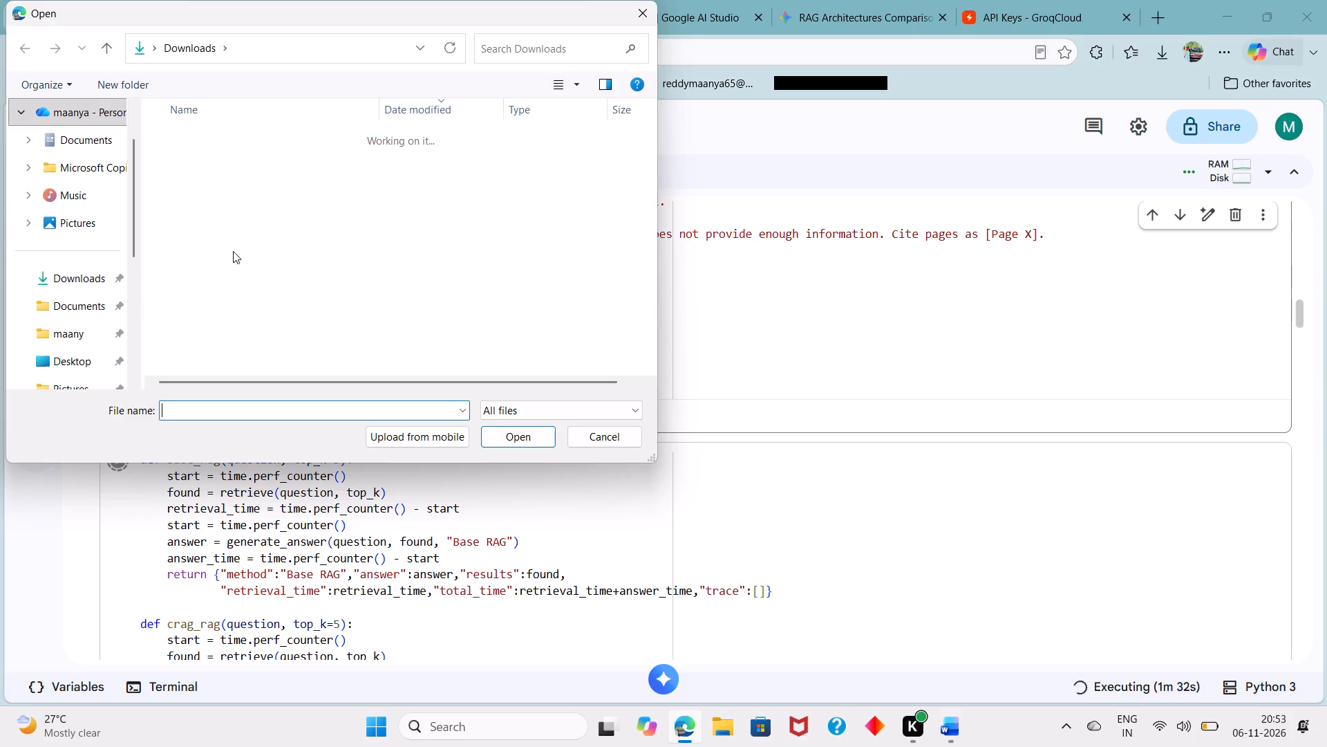
scroll(223, 228, down, 3)
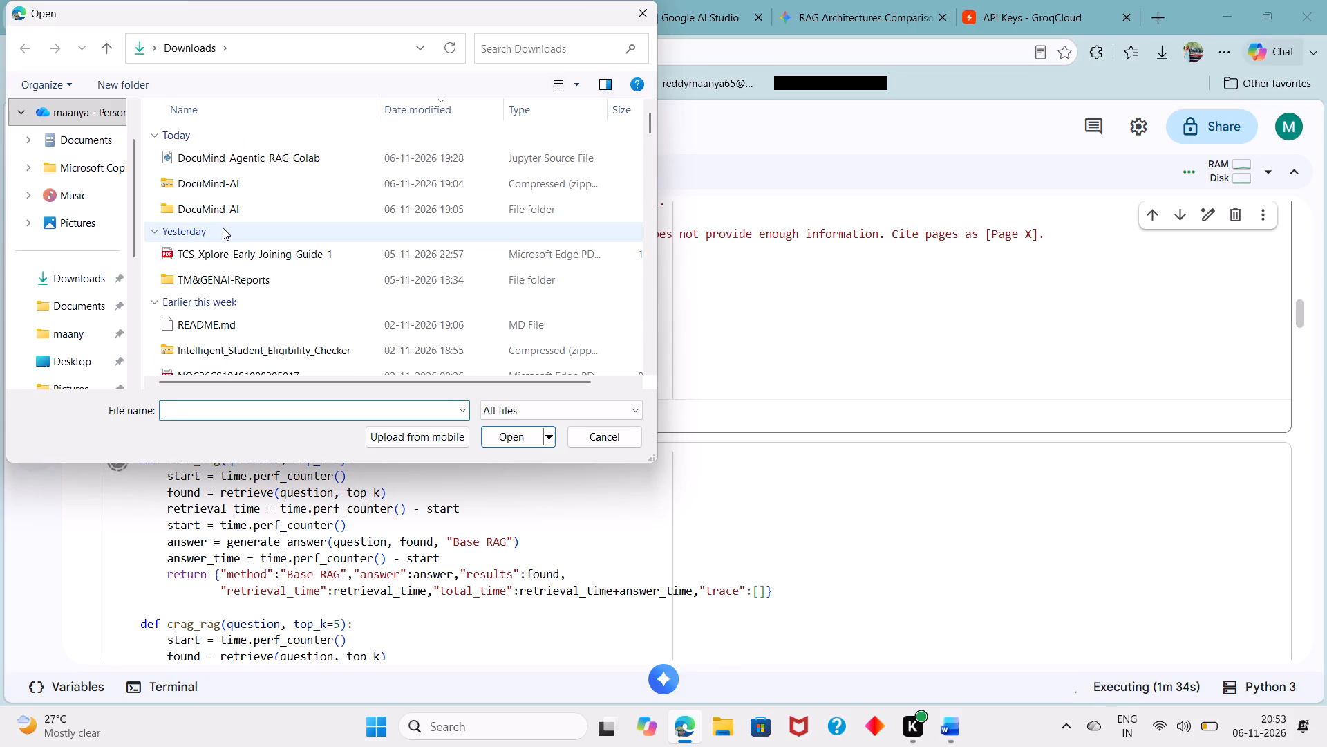
scroll(223, 228, down, 6)
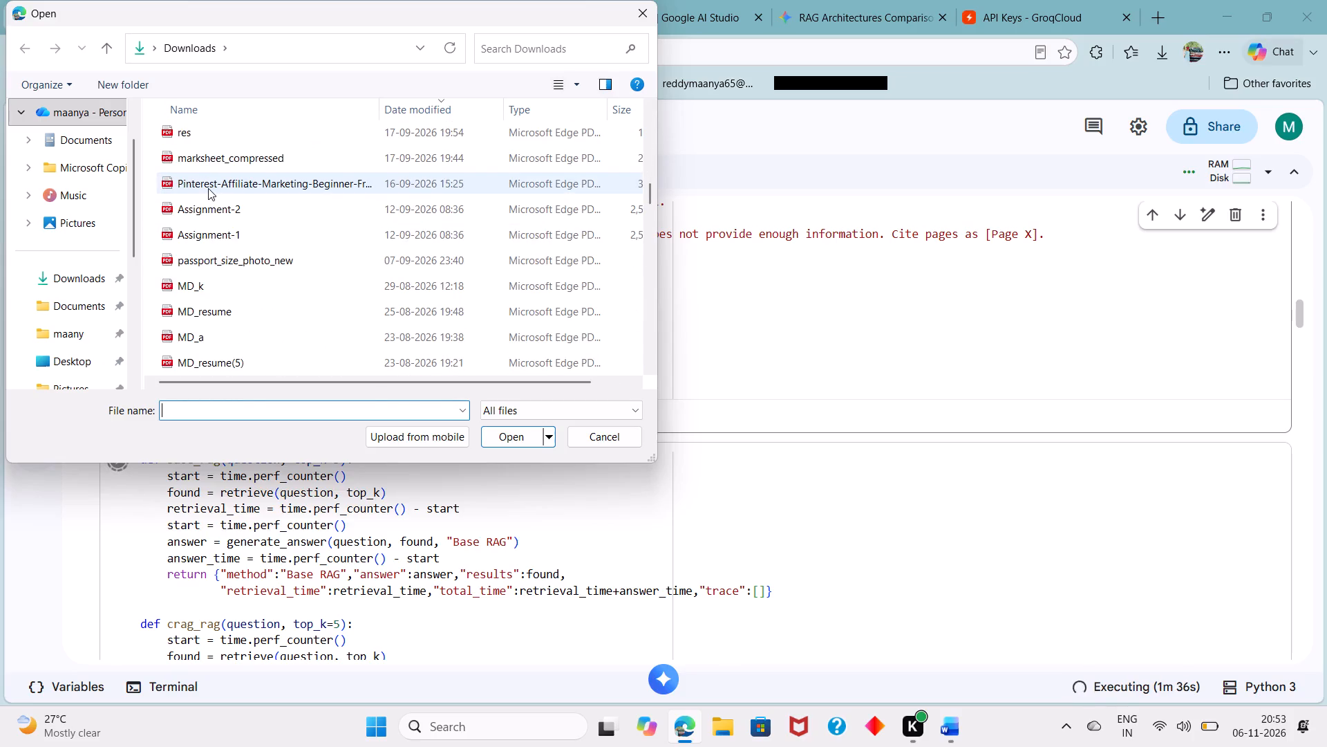
scroll(216, 283, down, 6)
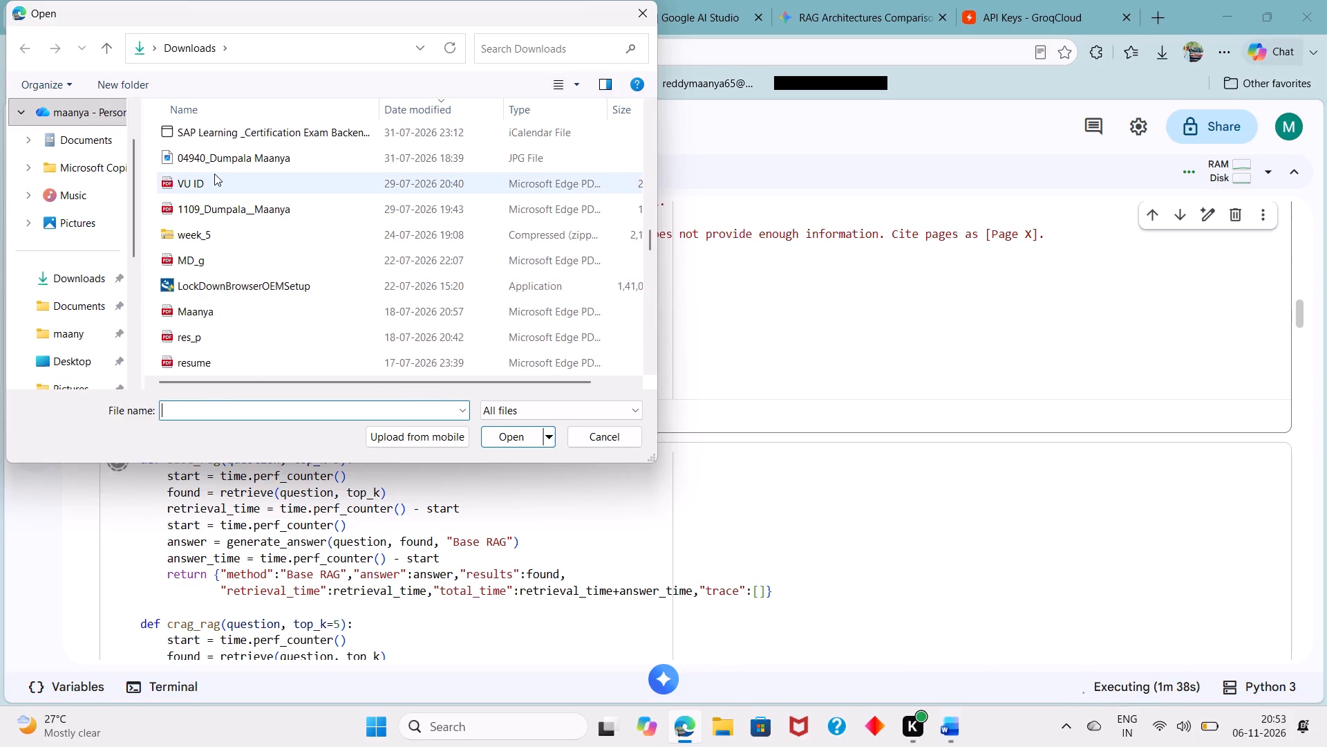
scroll(214, 174, down, 1)
scroll(238, 326, down, 3)
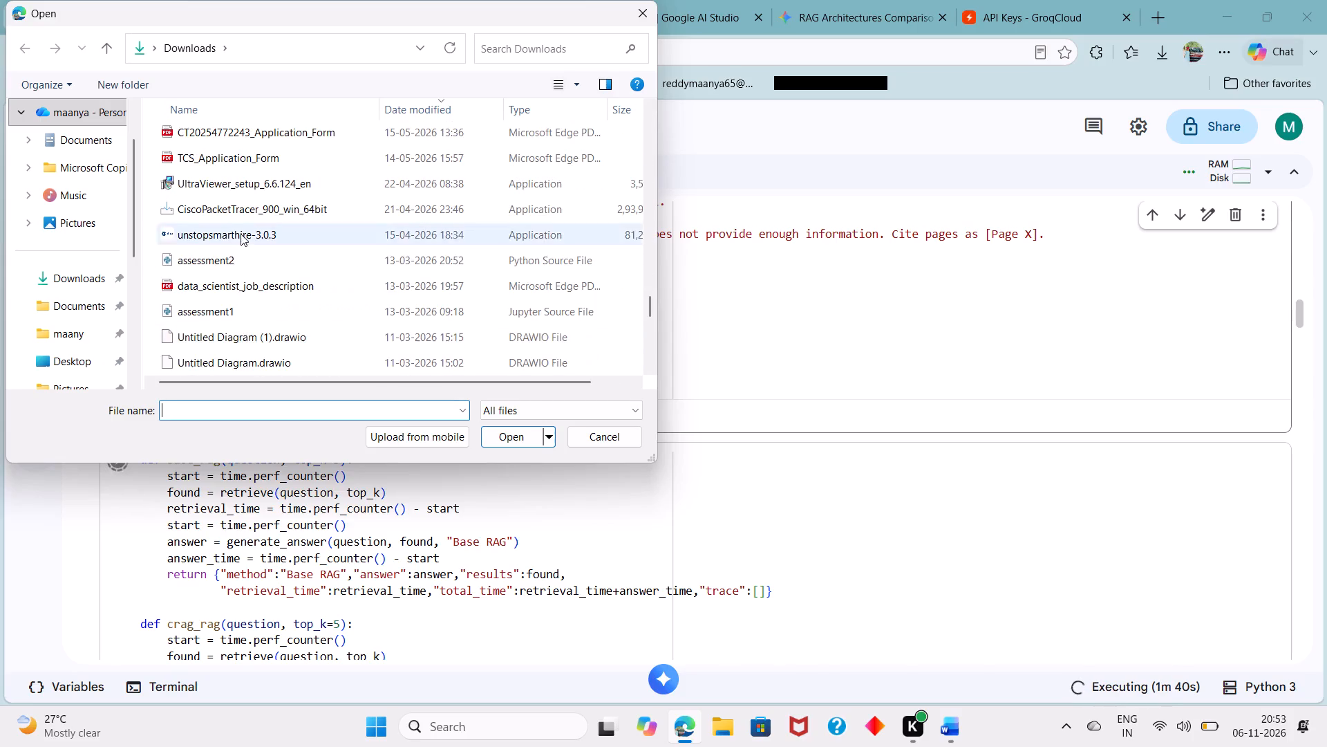
scroll(241, 234, up, 2)
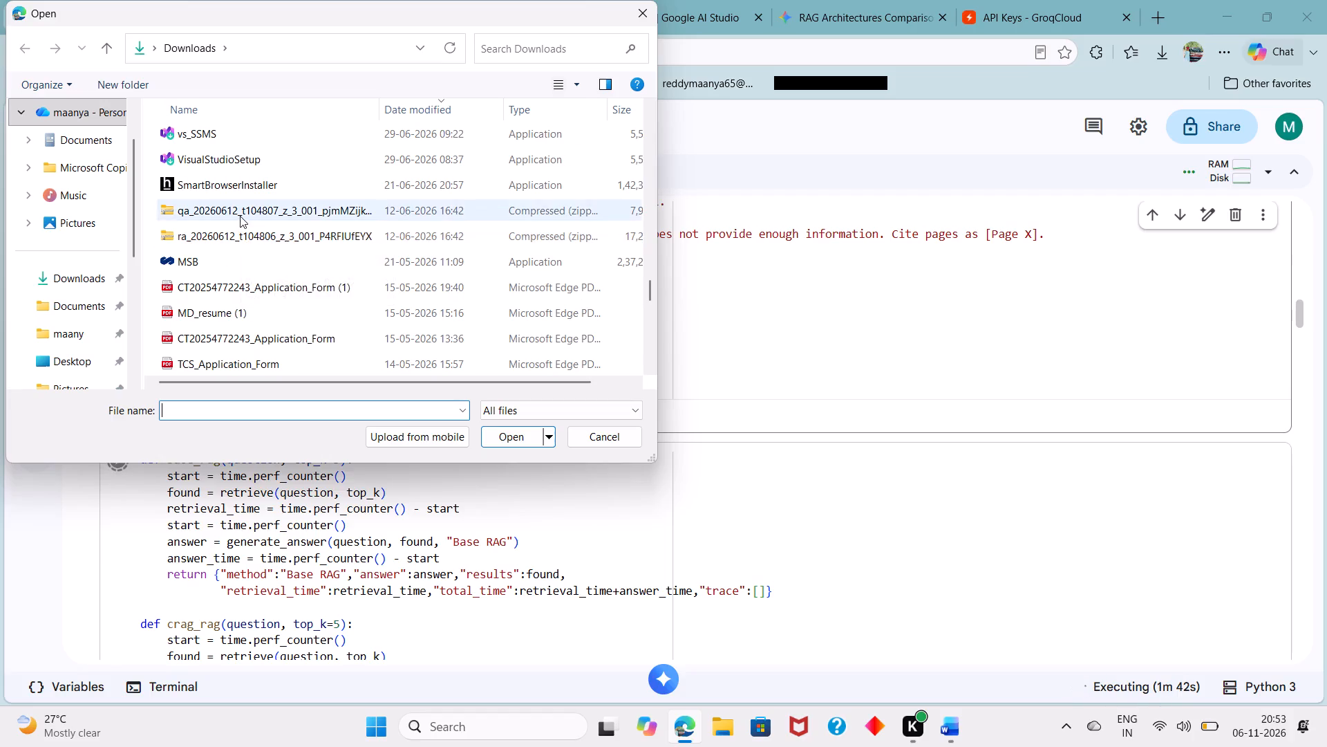
scroll(240, 216, down, 20)
scroll(240, 216, down, 1)
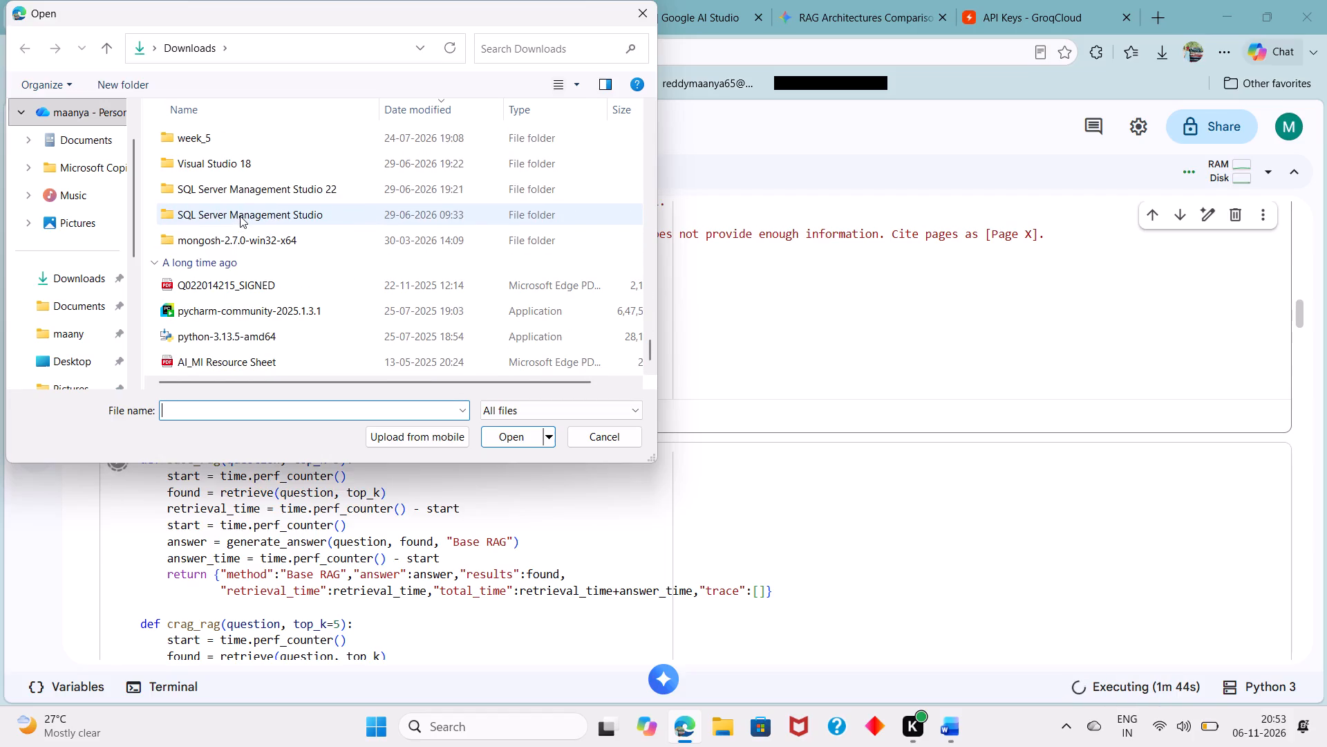
scroll(254, 338, down, 2)
click(233, 362)
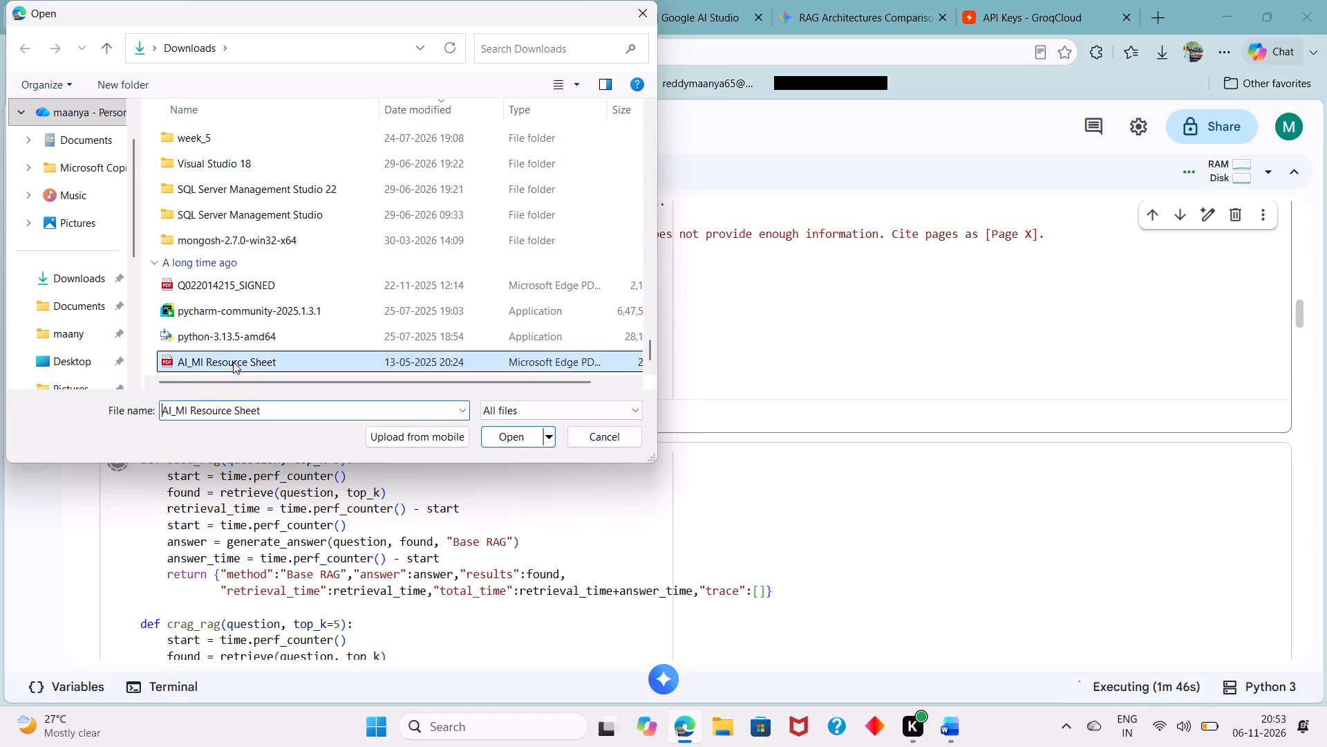
click(513, 439)
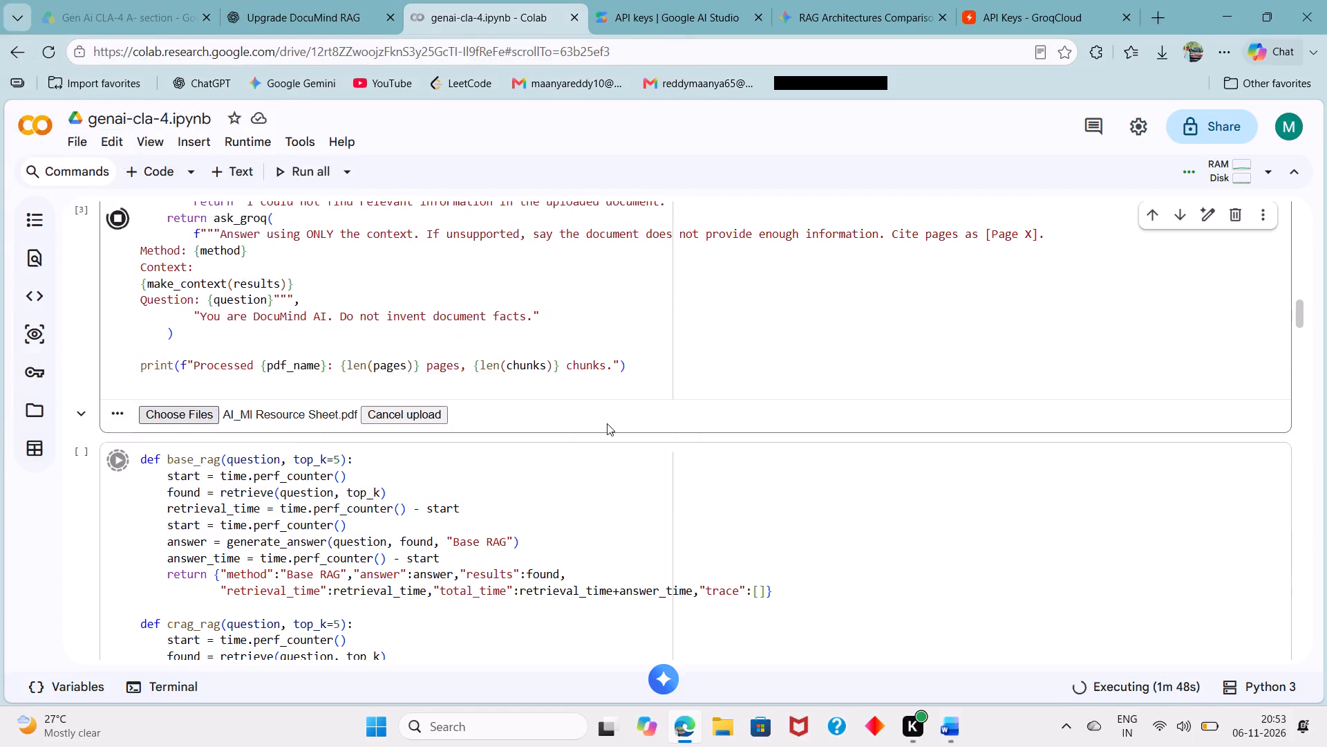
Examine the genai-cla-4 notebook's cell outputs after the upload, from the PDF processing cell to the results summary cell.
scroll(458, 385, down, 1)
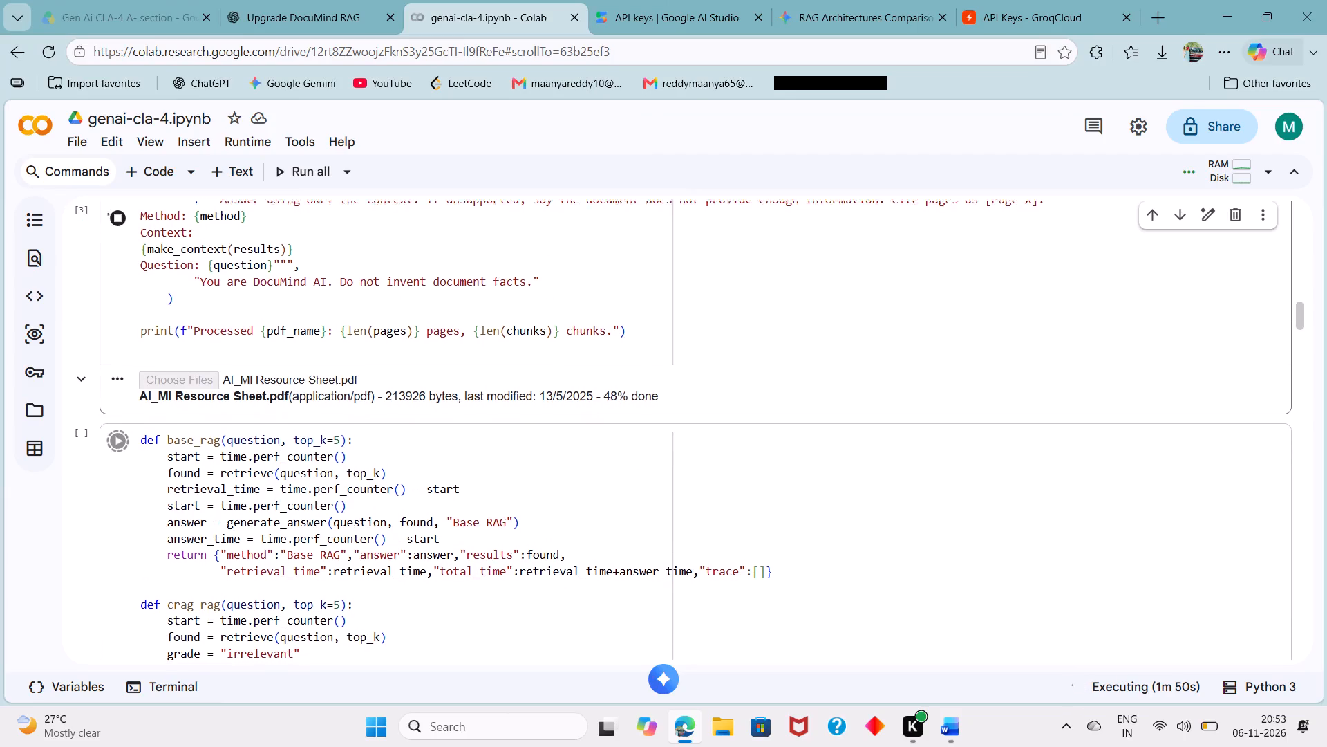
scroll(458, 385, down, 1)
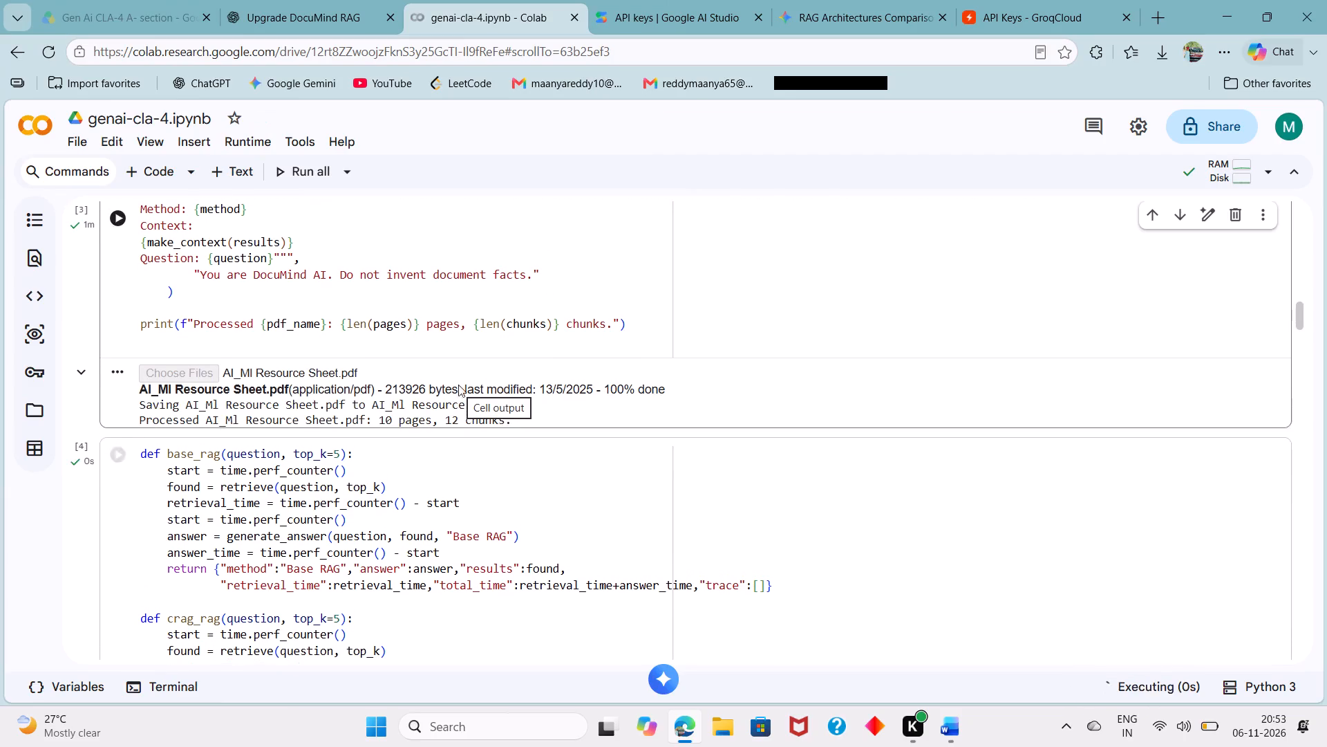
scroll(458, 385, down, 1)
scroll(352, 436, down, 4)
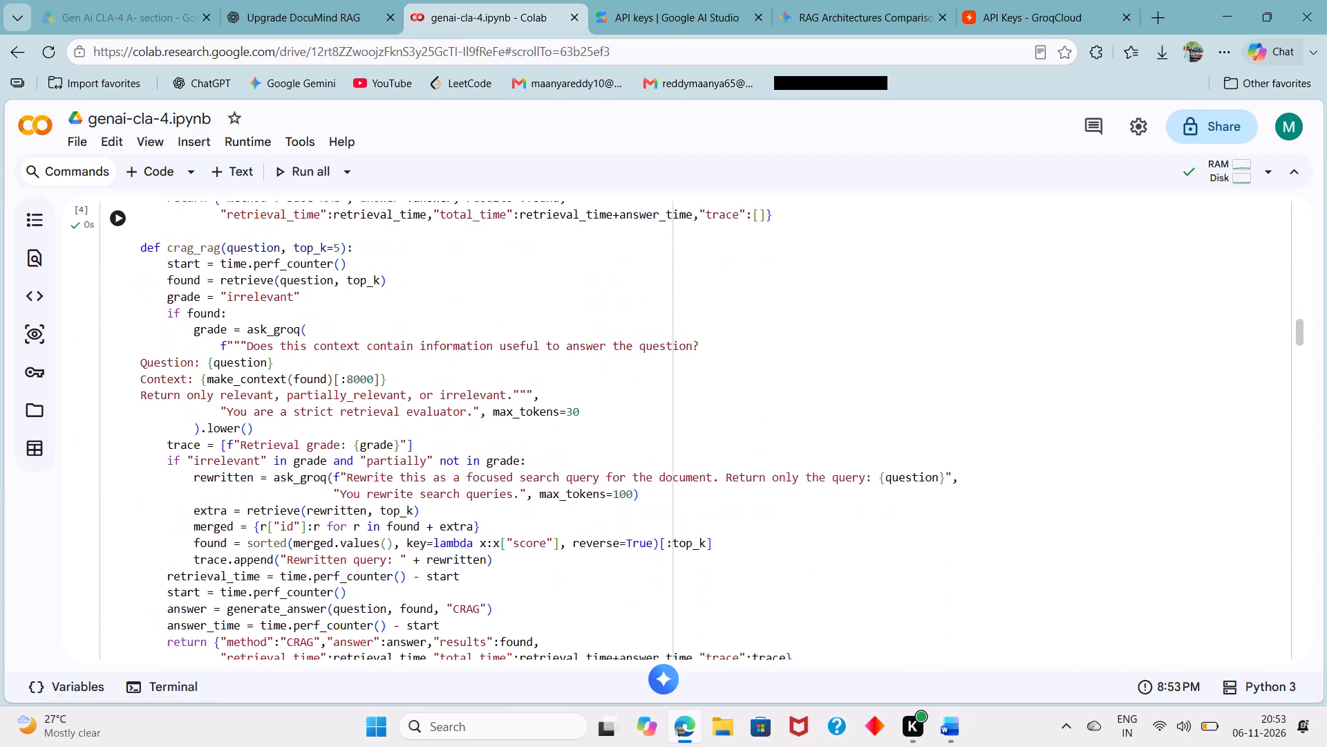
scroll(352, 436, down, 2)
scroll(269, 386, down, 2)
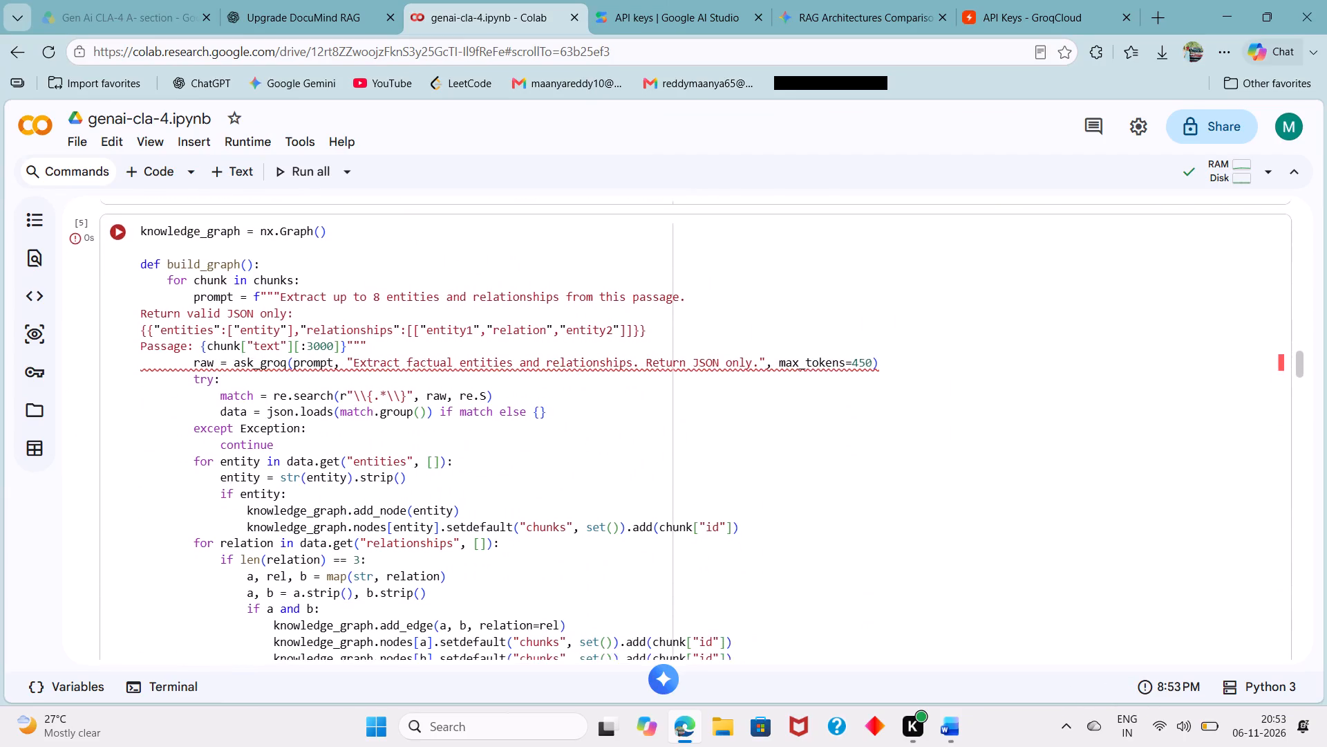
scroll(269, 386, down, 5)
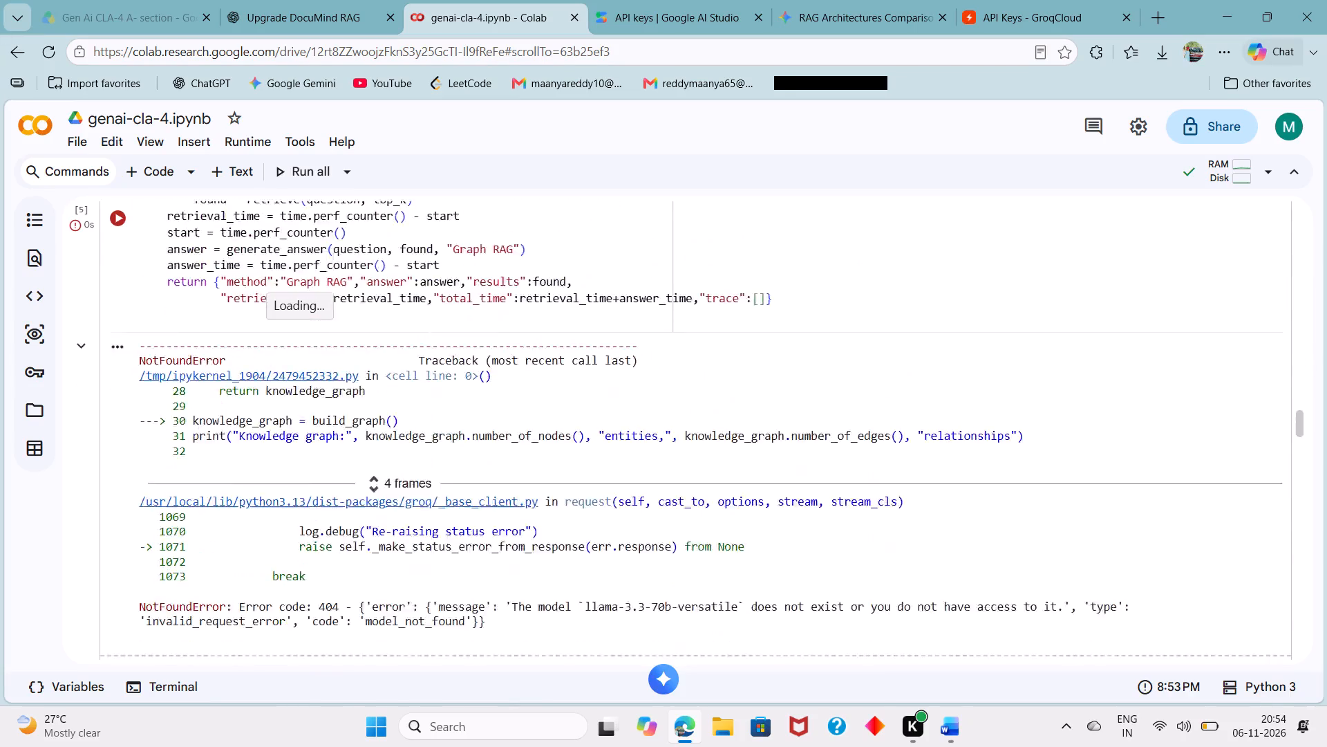
scroll(269, 386, down, 3)
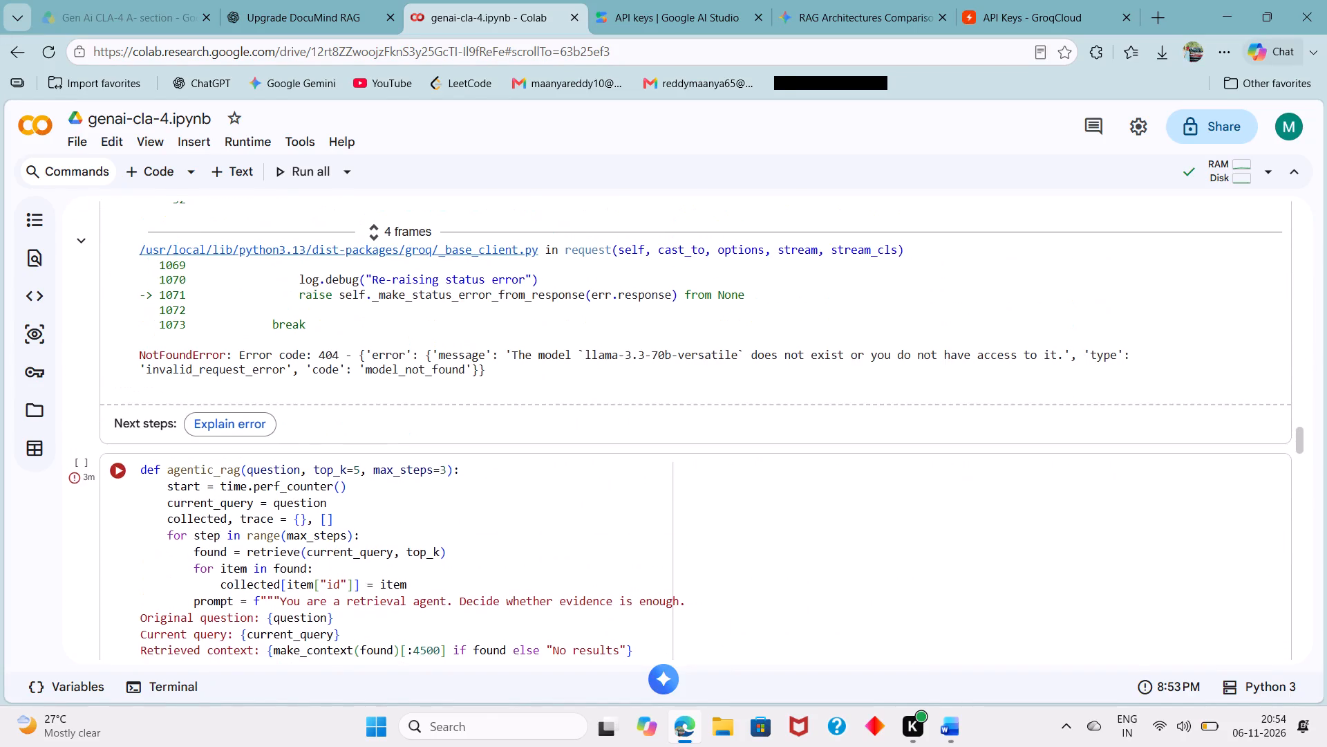
scroll(269, 386, down, 3)
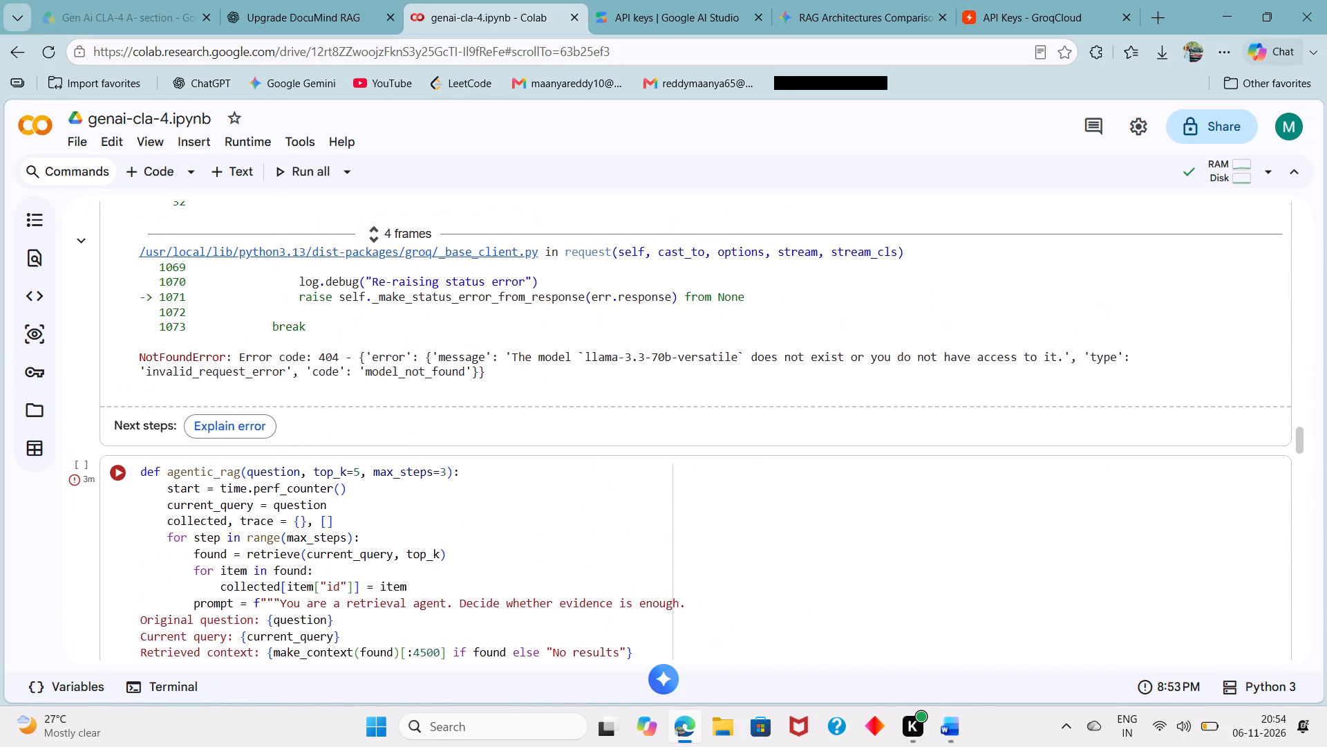
scroll(269, 386, down, 3)
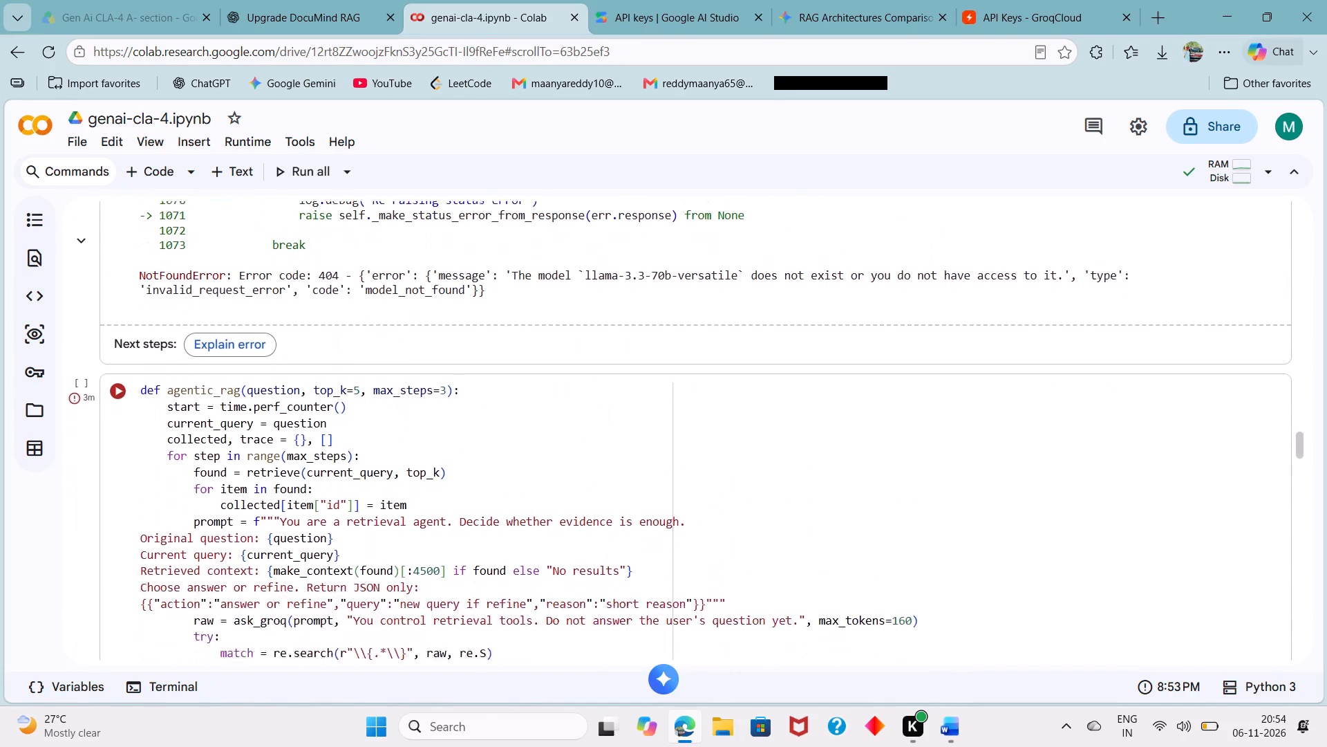
scroll(269, 386, down, 6)
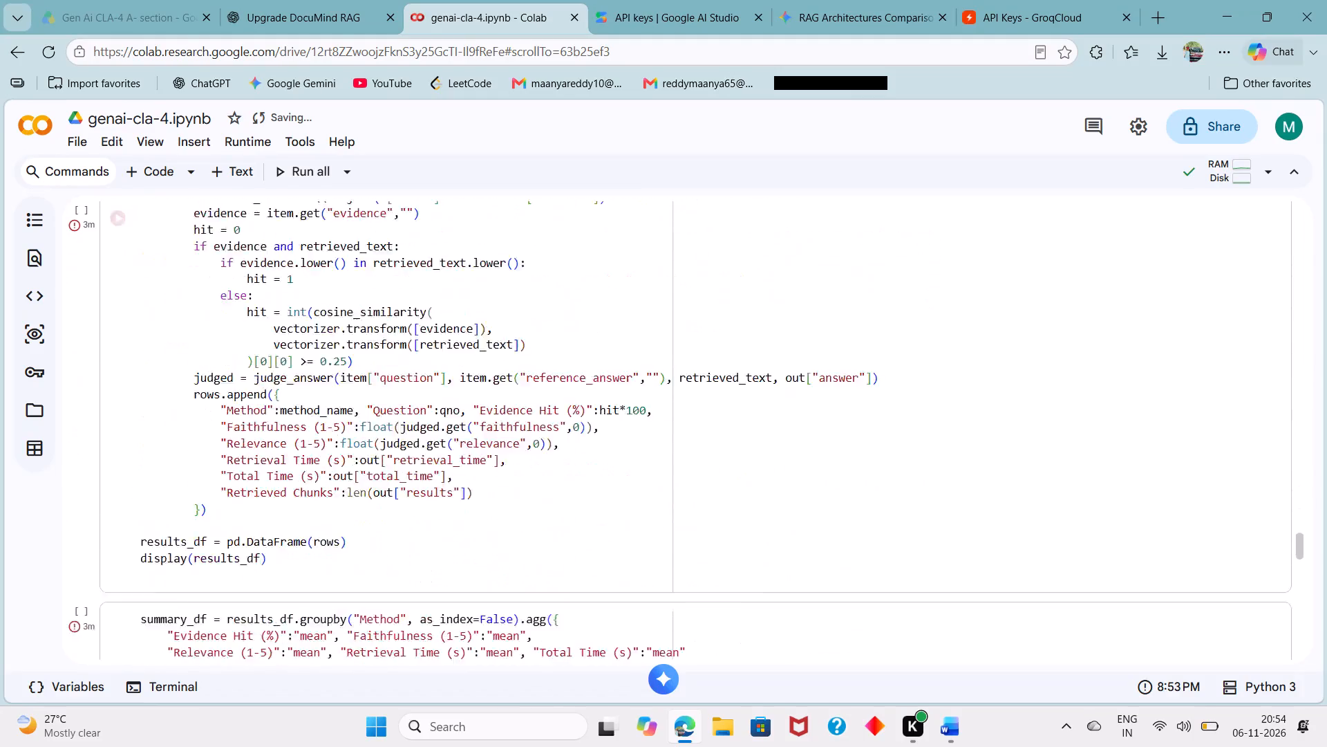
scroll(269, 386, down, 2)
scroll(269, 386, up, 13)
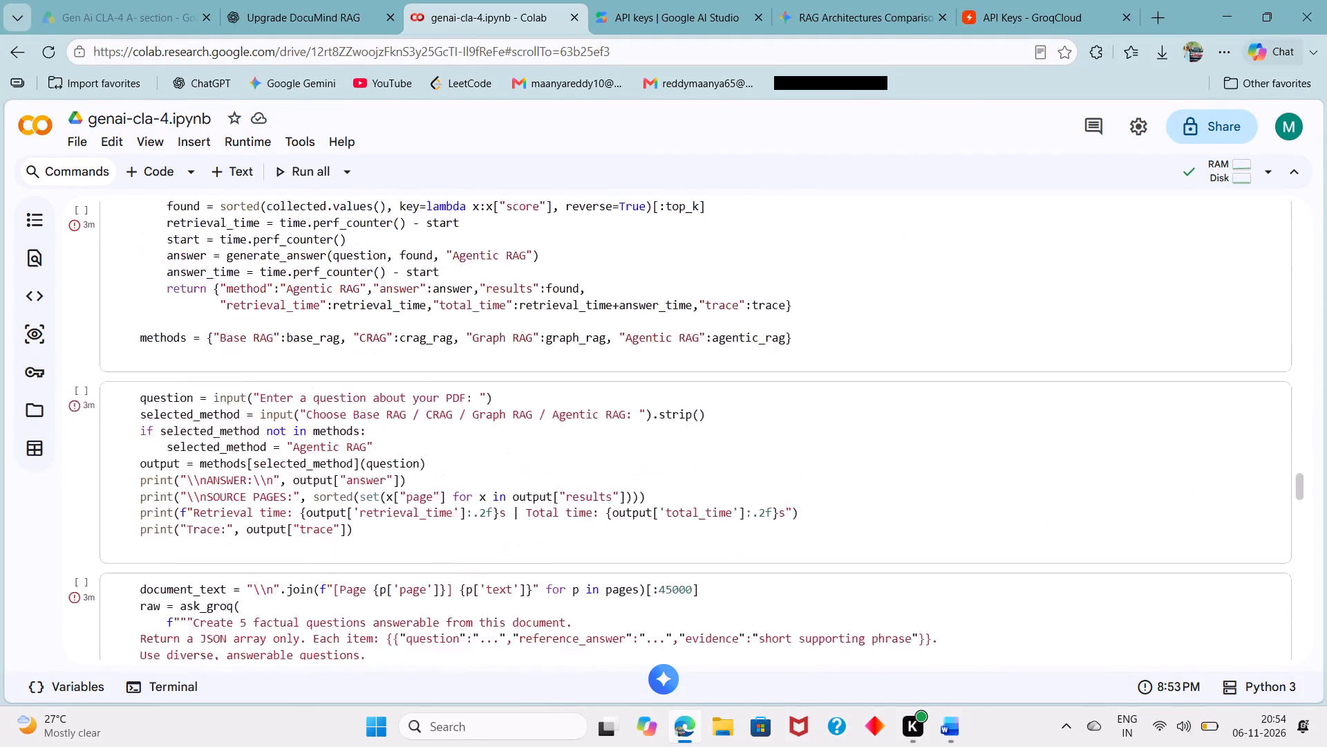
scroll(269, 386, up, 4)
Change the notebook runtime's hardware accelerator to T4 GPU and save the setting.
click(240, 146)
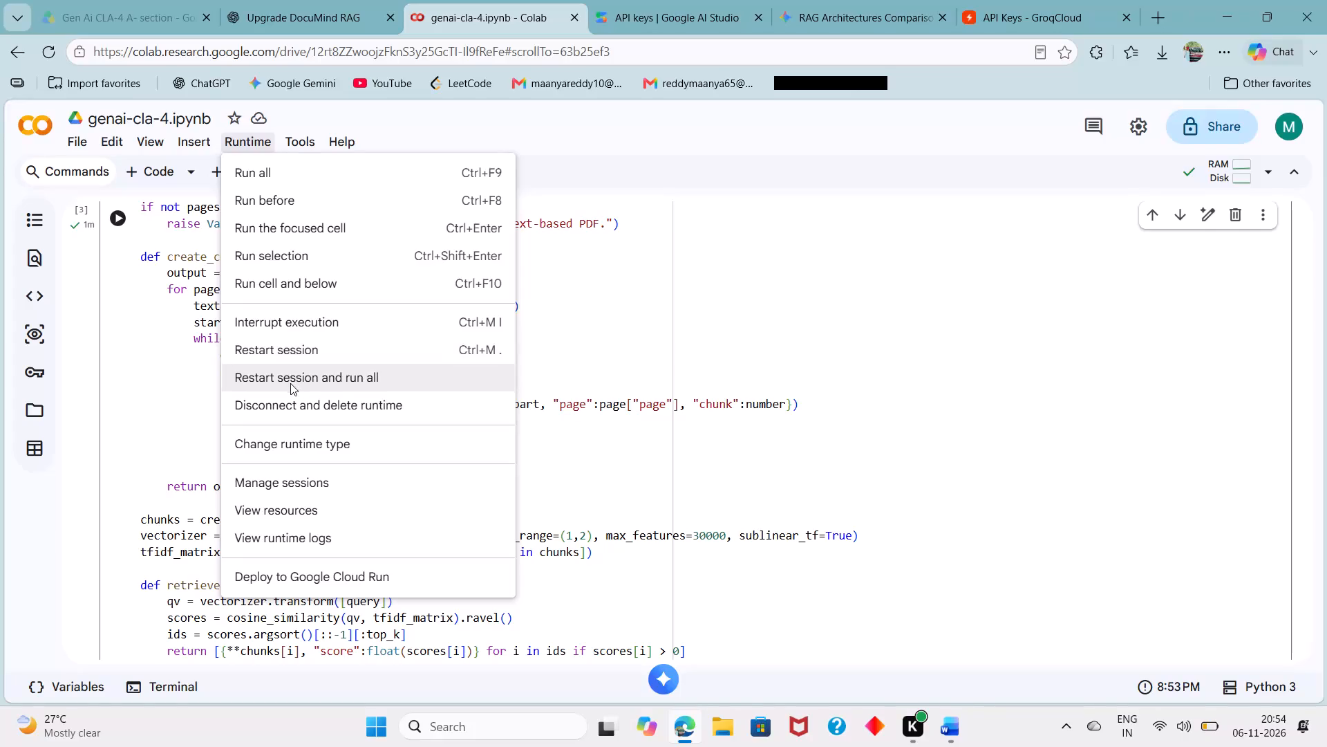
click(314, 454)
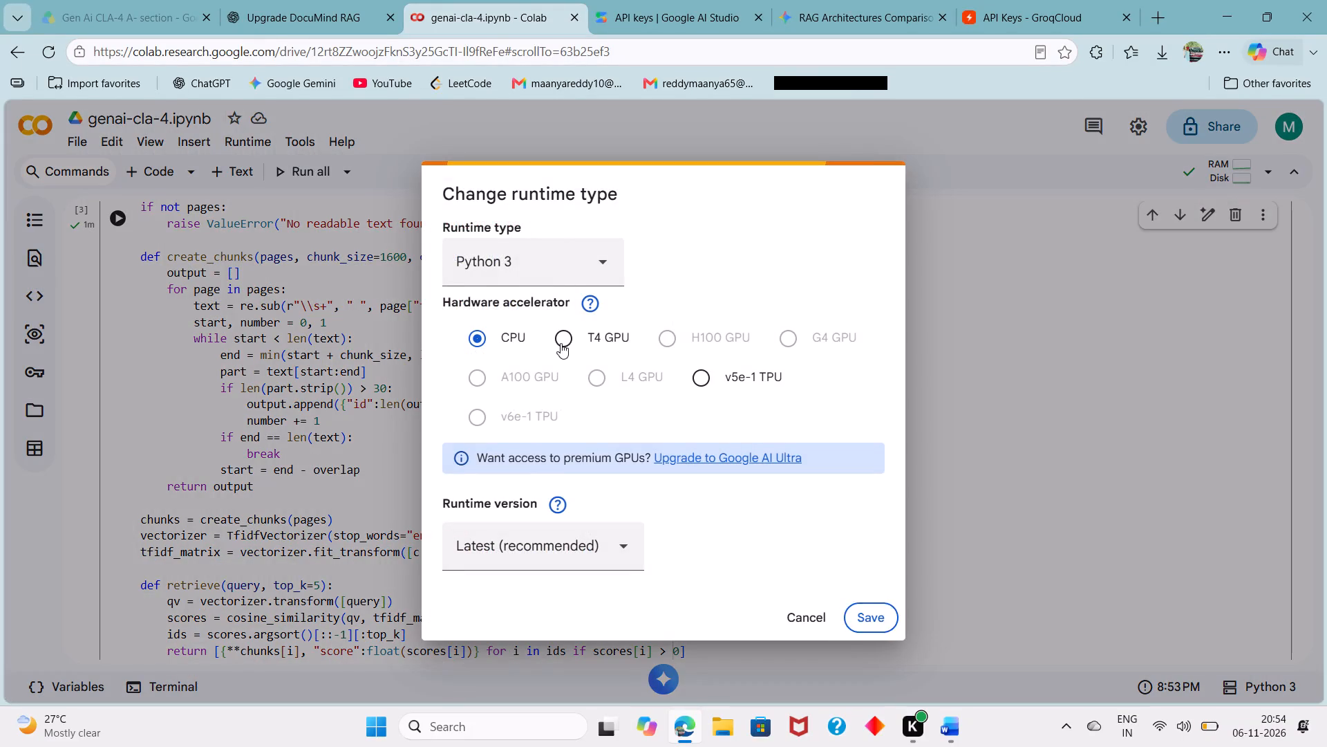
click(561, 343)
click(882, 454)
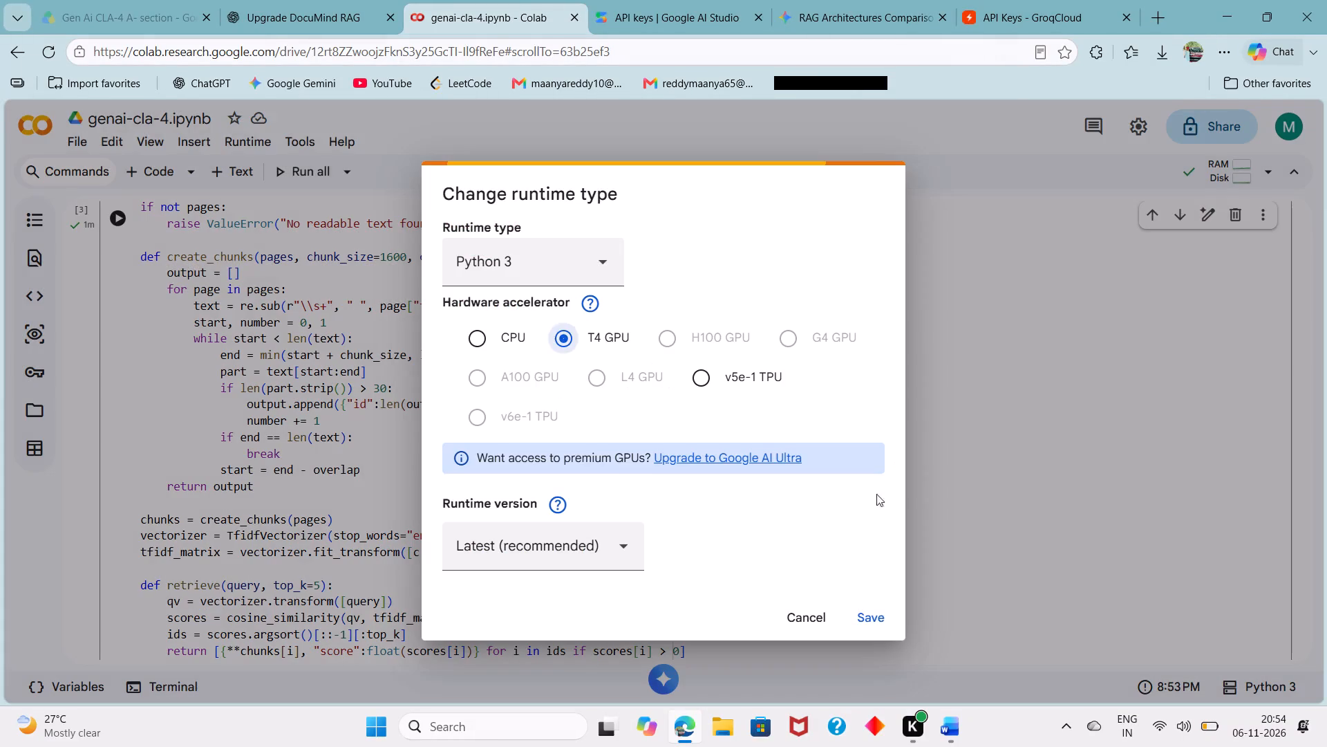
click(876, 630)
Look through the notebook's code cells, from the package installation and imports to the Graph RAG code.
scroll(514, 413, up, 10)
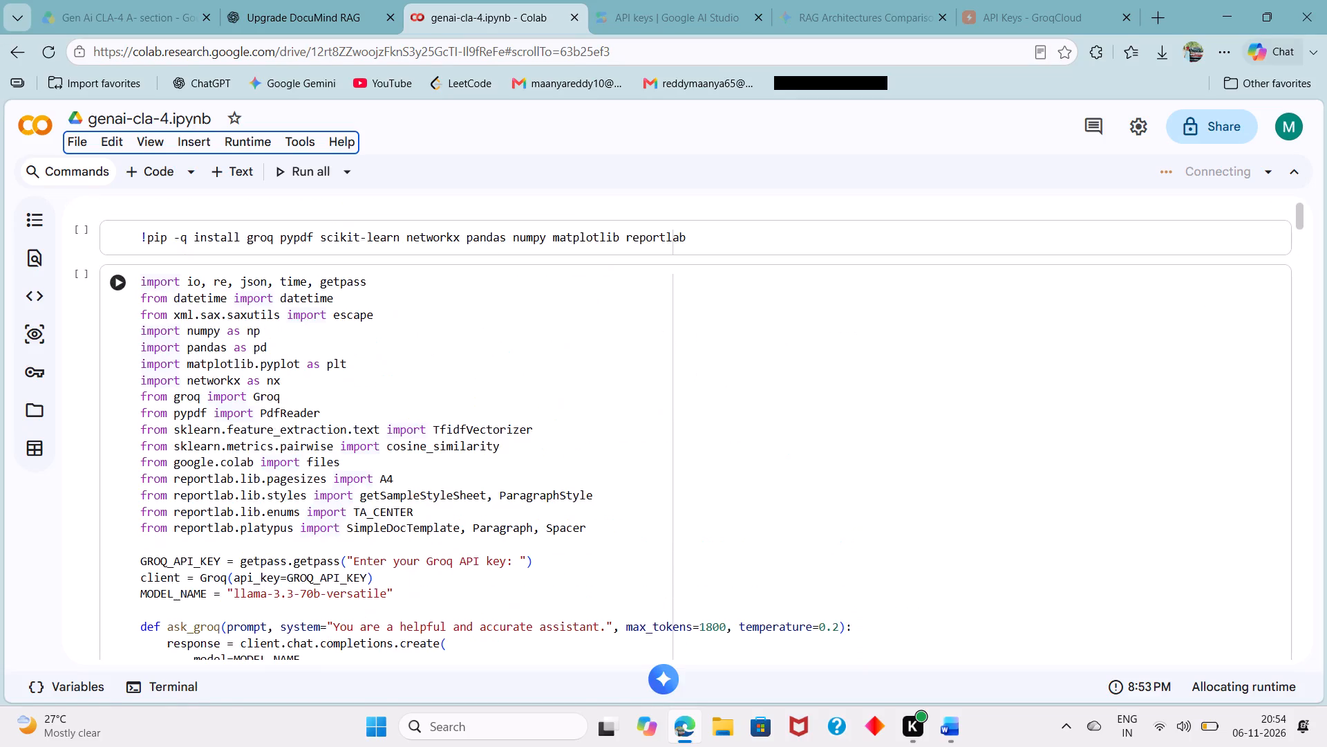
scroll(514, 413, up, 2)
scroll(514, 413, down, 9)
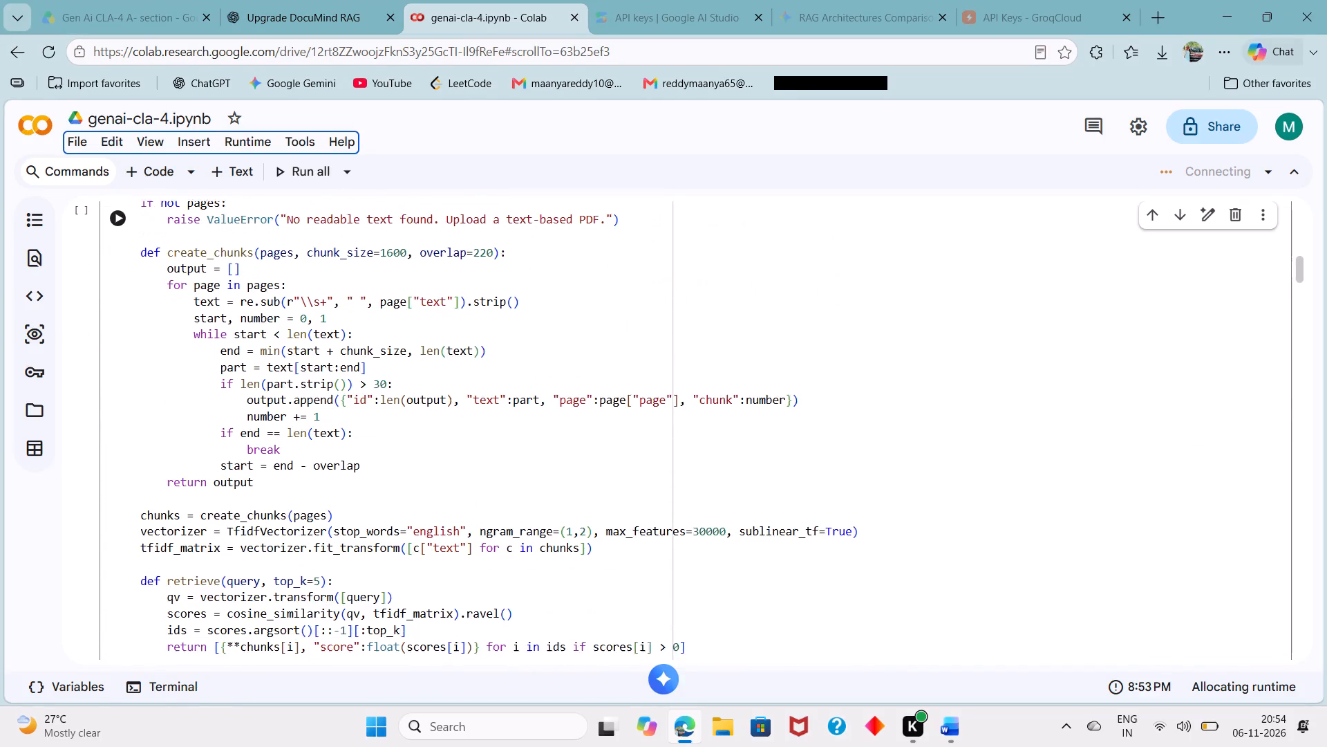
scroll(514, 413, down, 6)
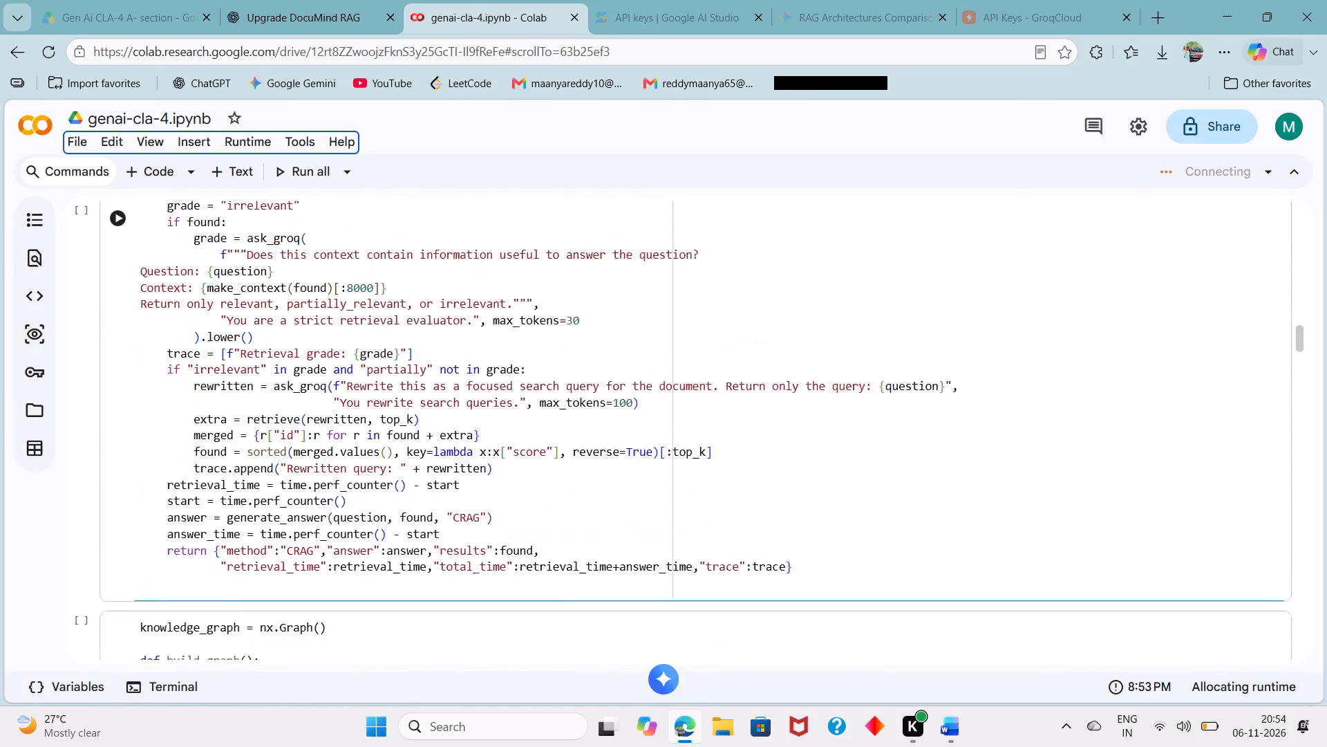
scroll(514, 413, down, 4)
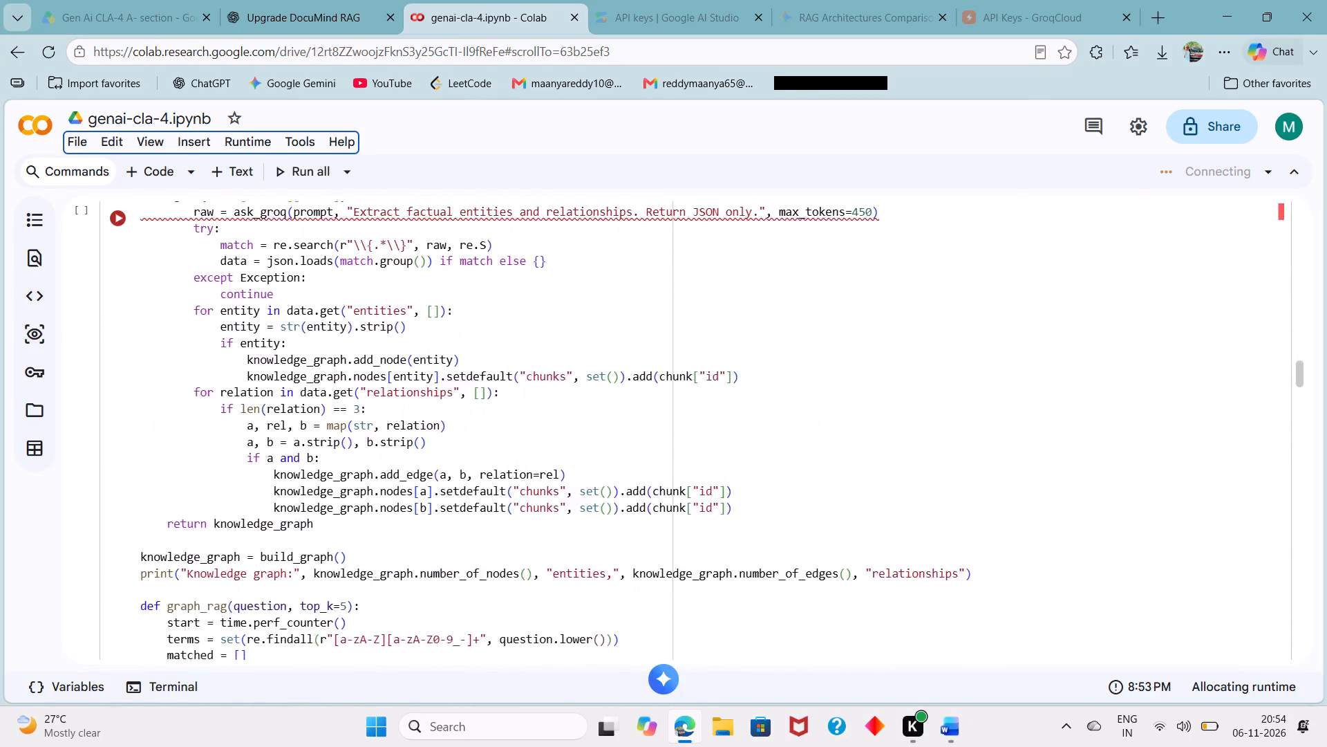
scroll(514, 413, down, 3)
scroll(514, 413, up, 10)
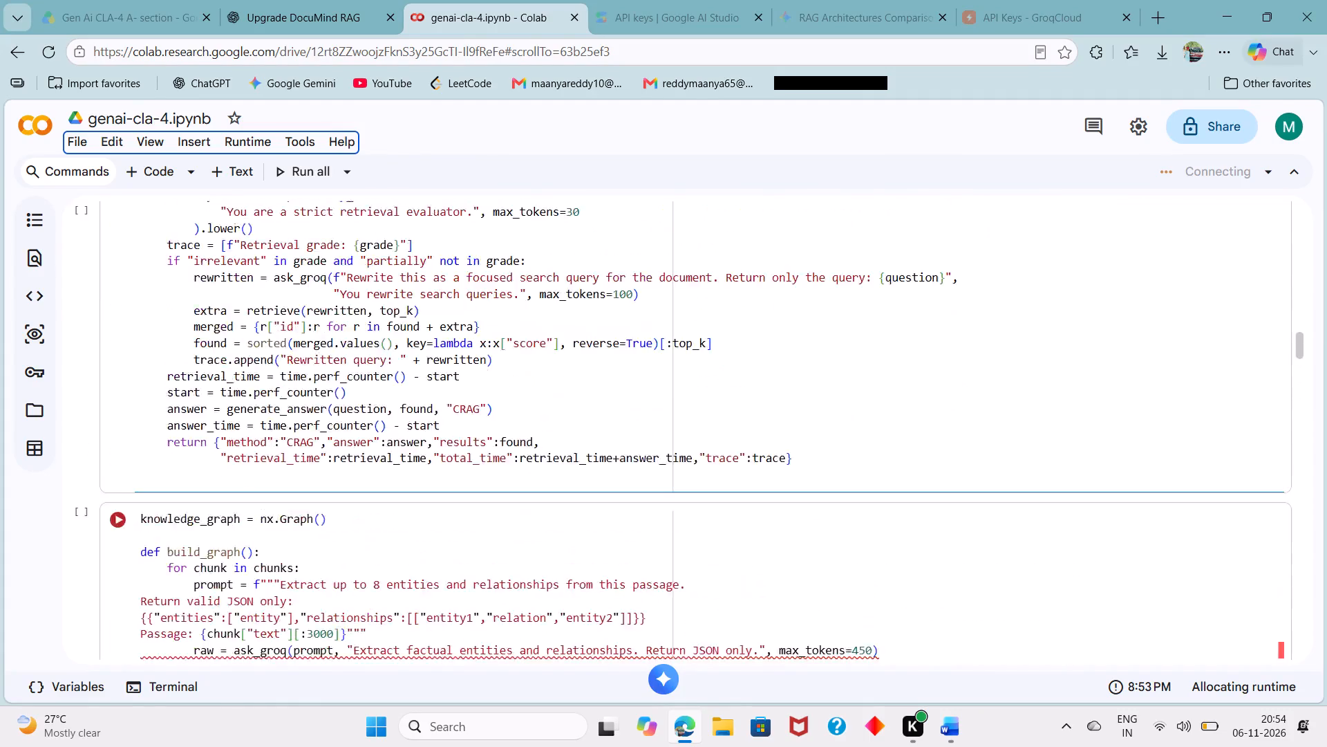
Clear all outputs of the genai-cla-4 notebook.
click(348, 174)
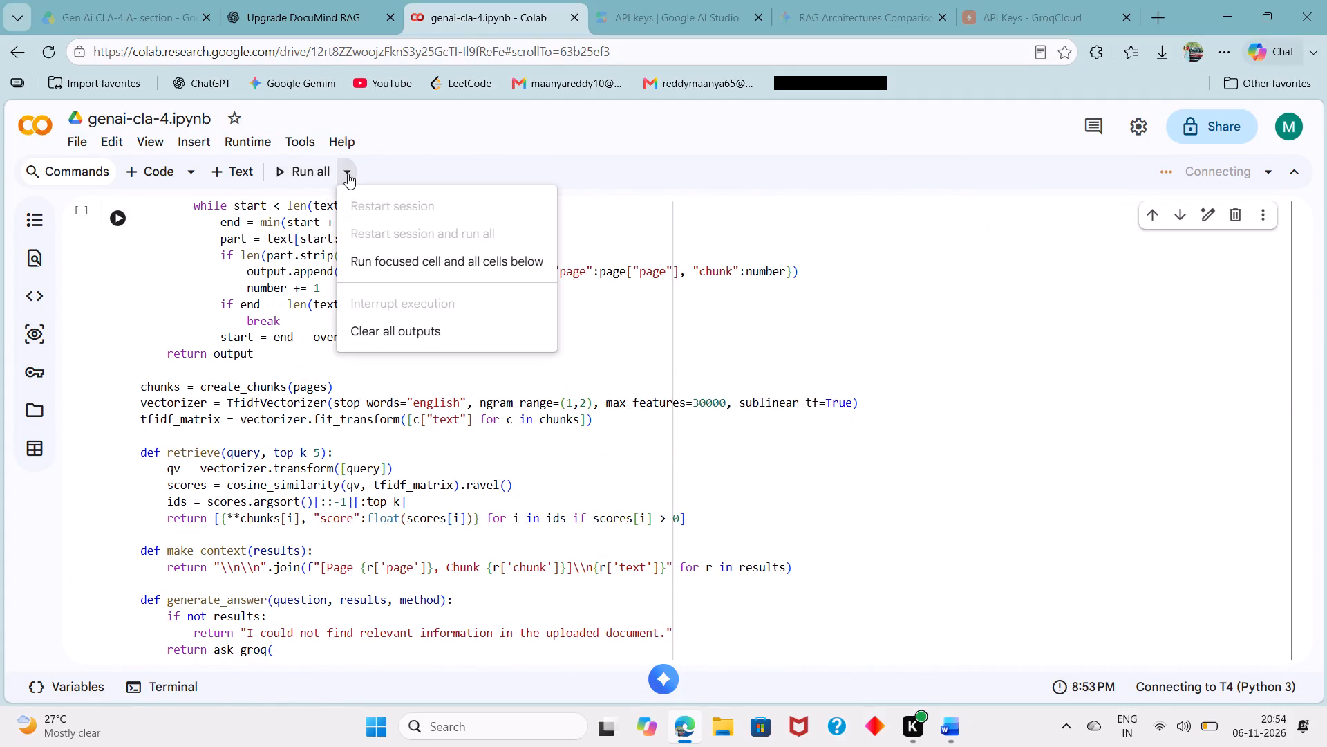
click(393, 342)
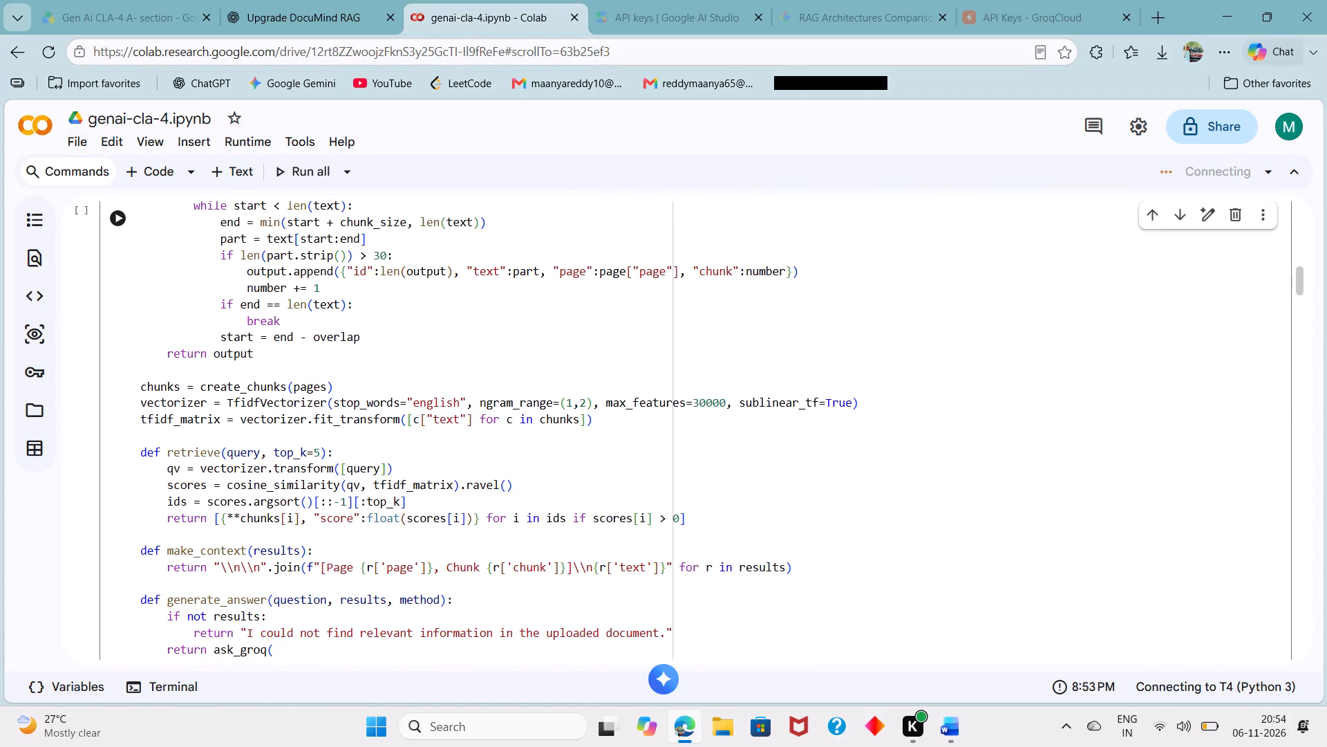
Look through the notebook's code from the PDF chunking functions past the Agentic RAG cell to the report generation cell.
scroll(484, 351, up, 9)
scroll(484, 351, down, 5)
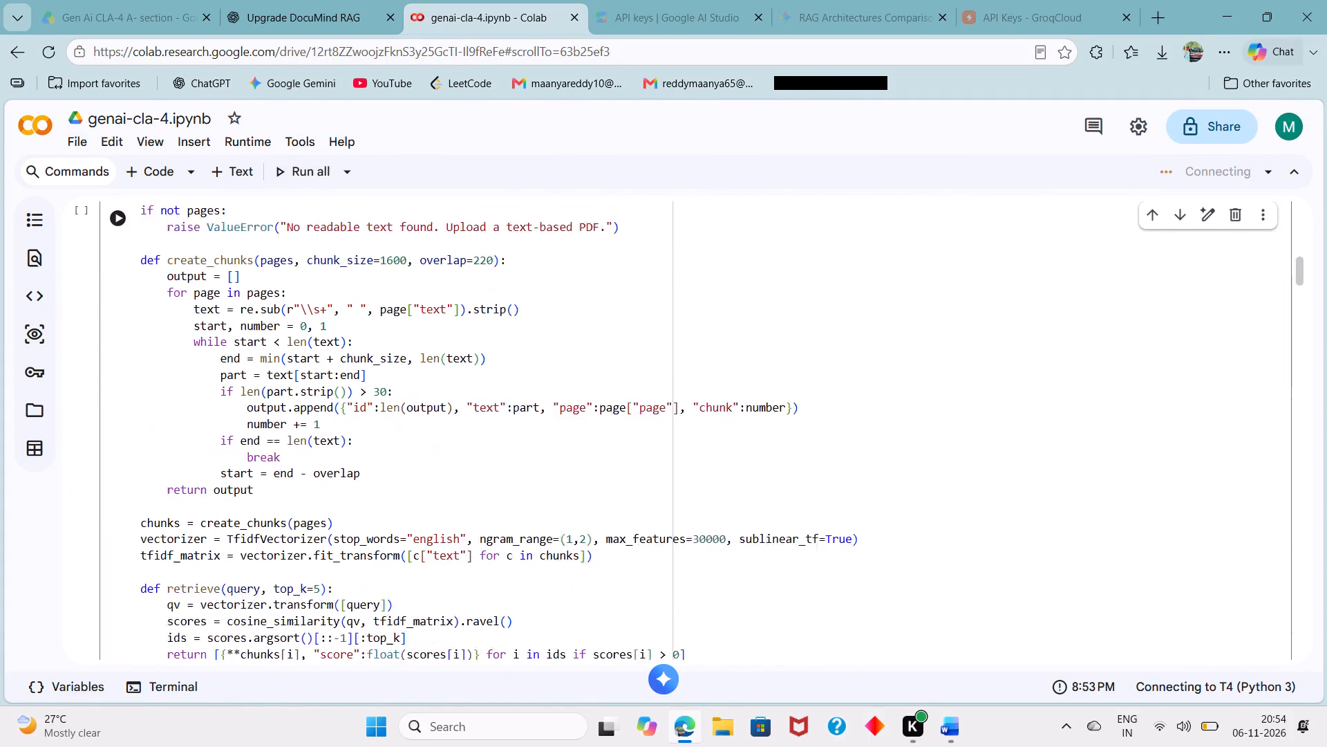
scroll(484, 351, down, 6)
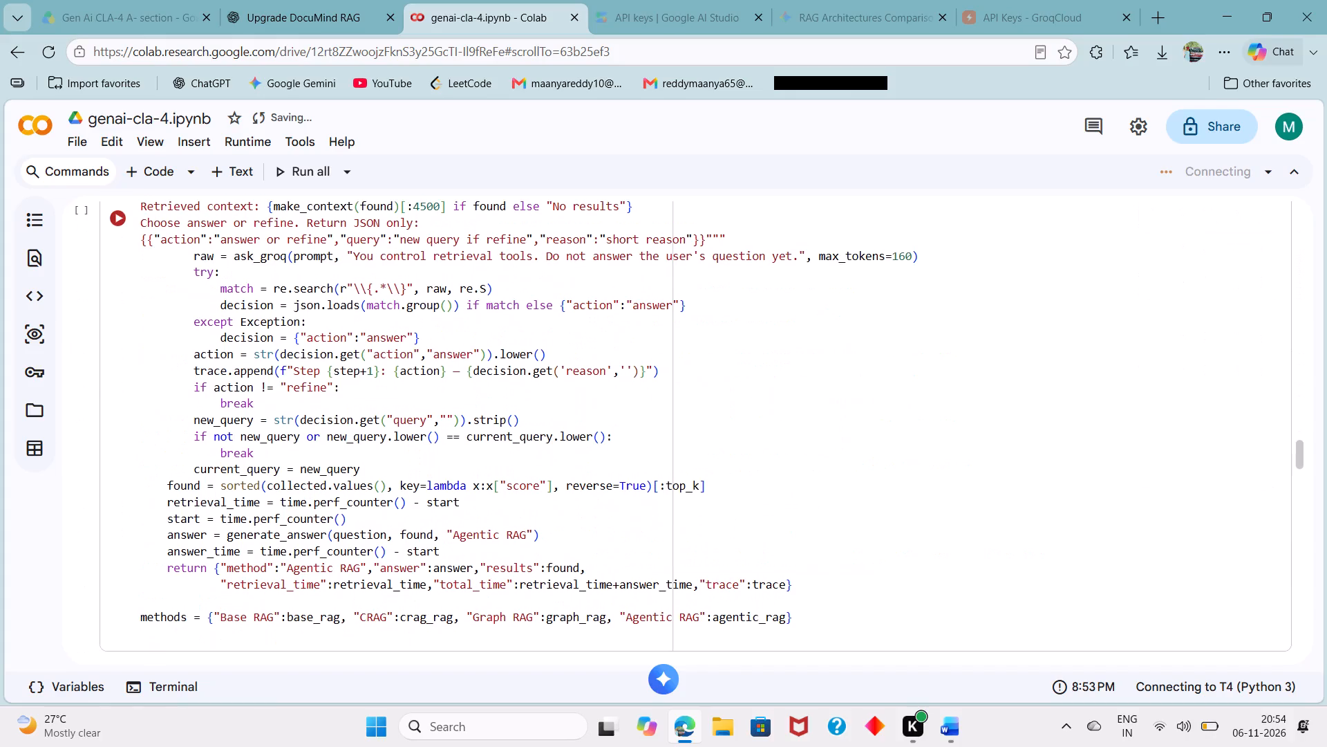
scroll(484, 351, up, 3)
scroll(484, 351, down, 2)
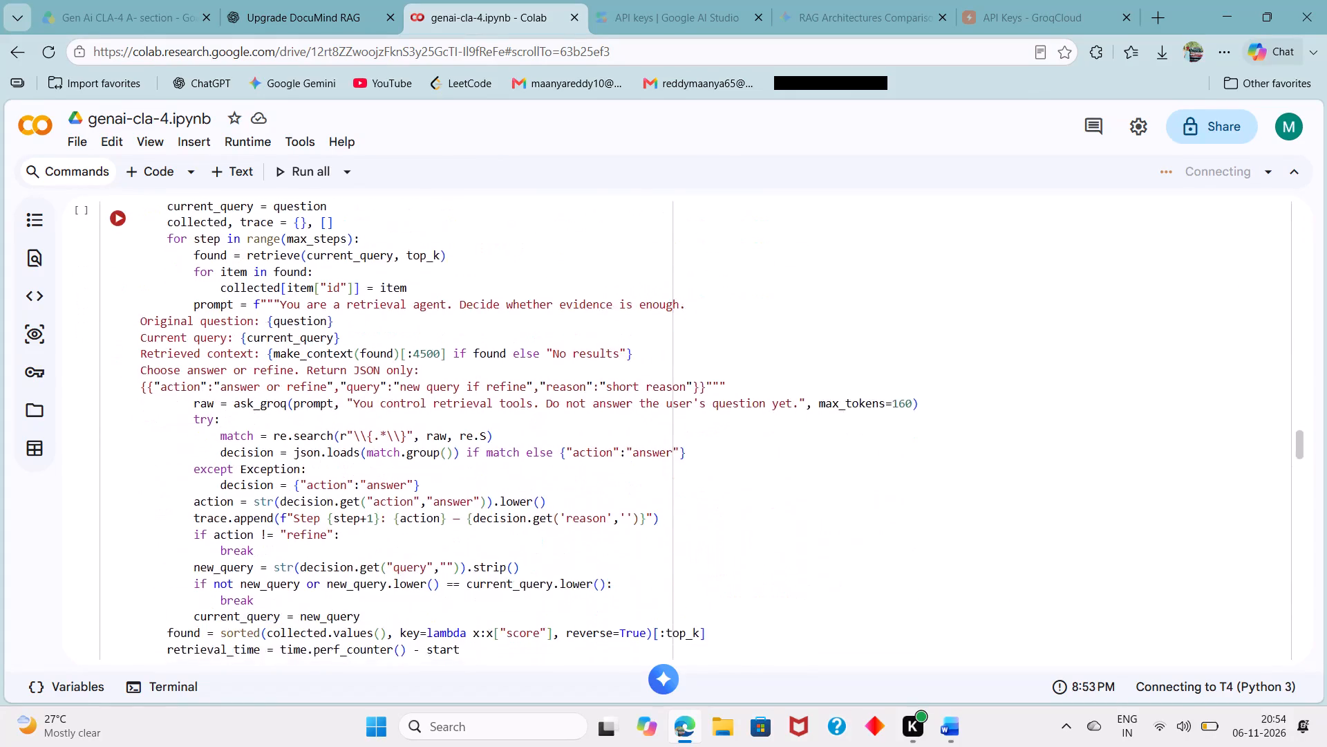
scroll(484, 351, down, 6)
scroll(484, 351, up, 8)
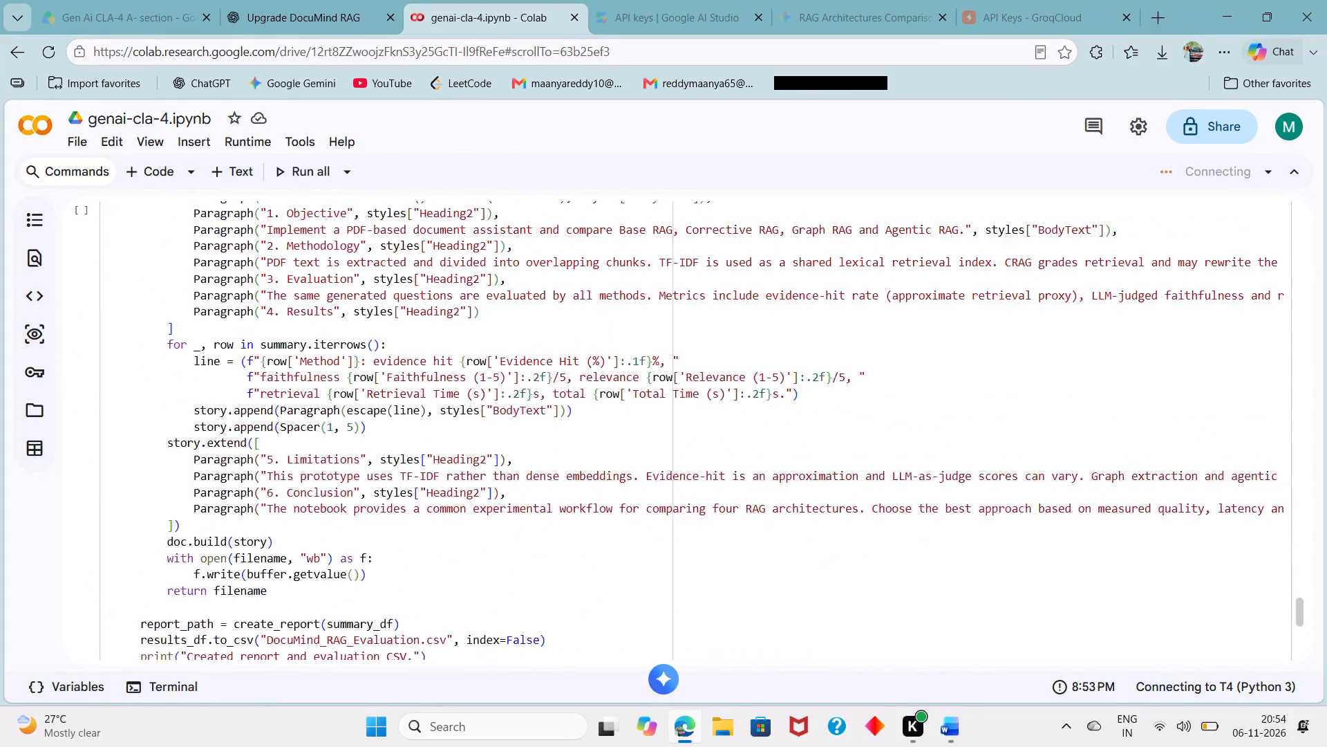
Delete all the code cells of the genai-cla-4 notebook, starting from the package installation cell.
scroll(484, 351, up, 15)
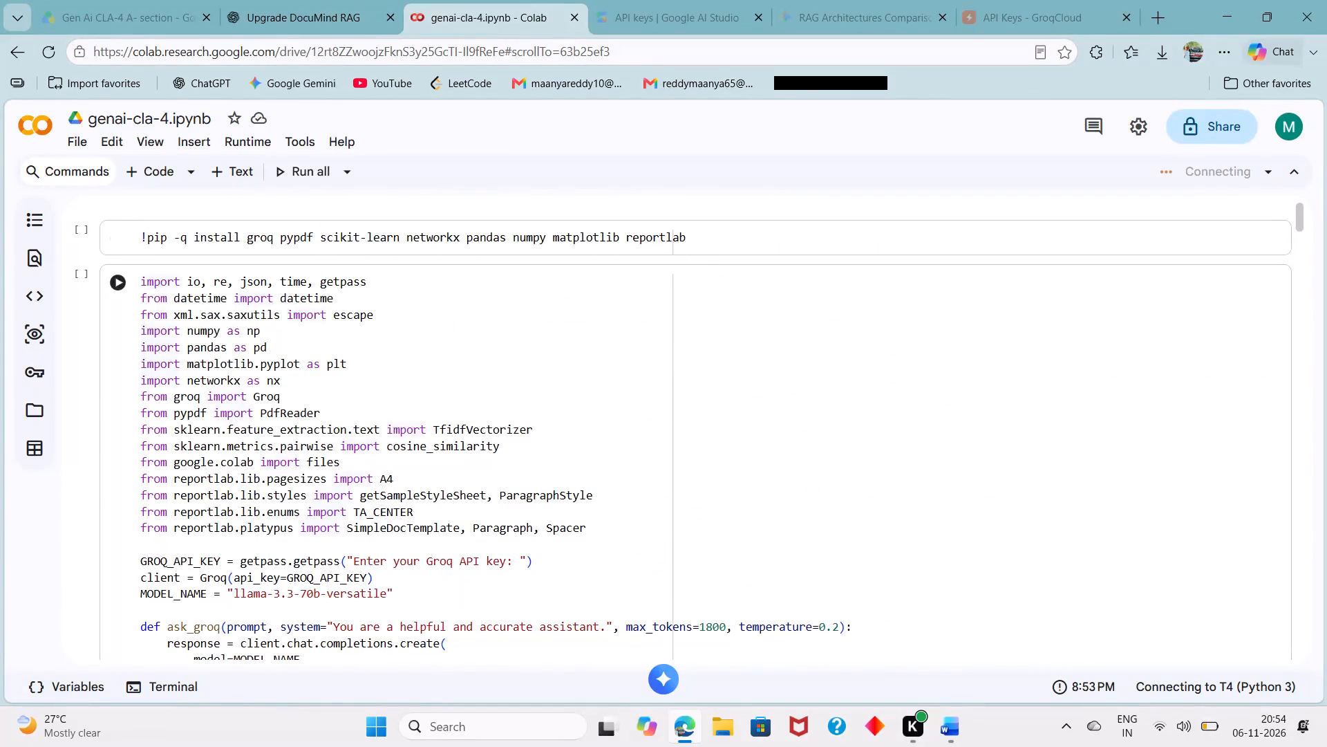
click(912, 232)
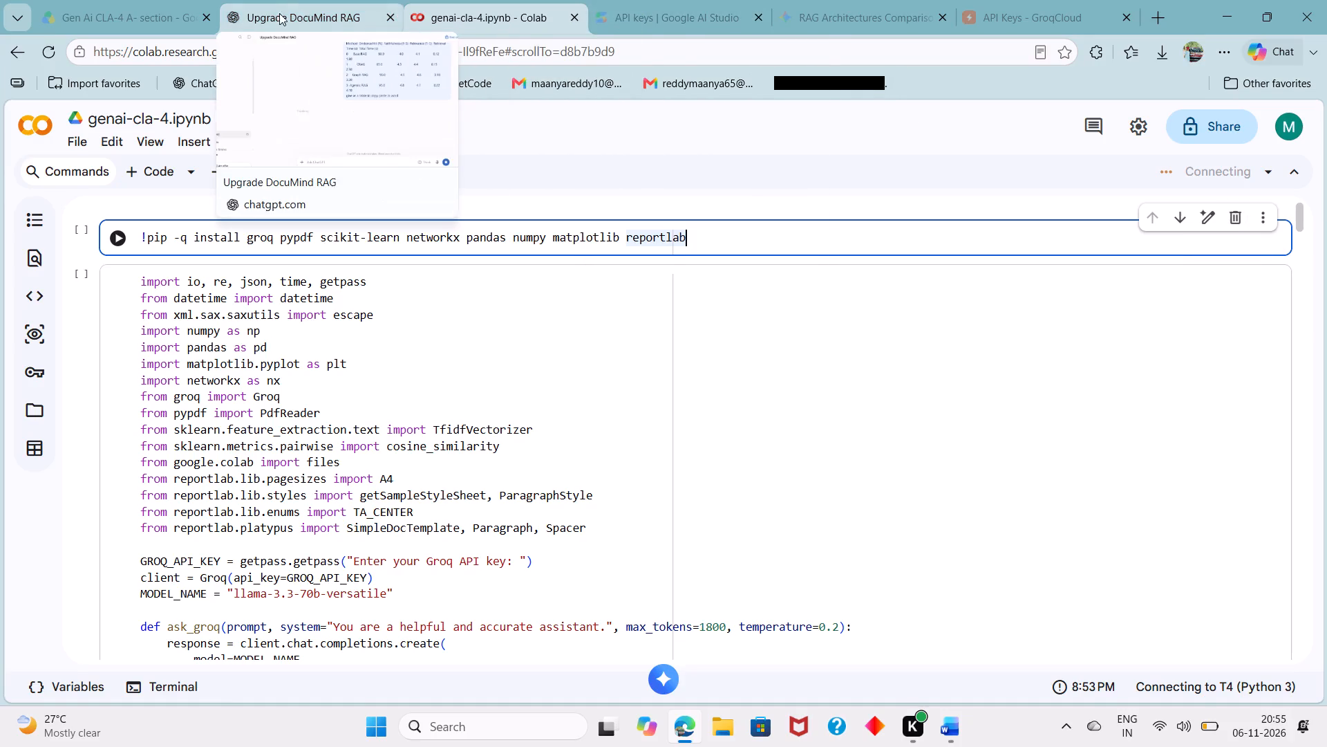
triple_click(1237, 221)
triple_click(1237, 221)
triple_click(1237, 221)
triple_click(1237, 221)
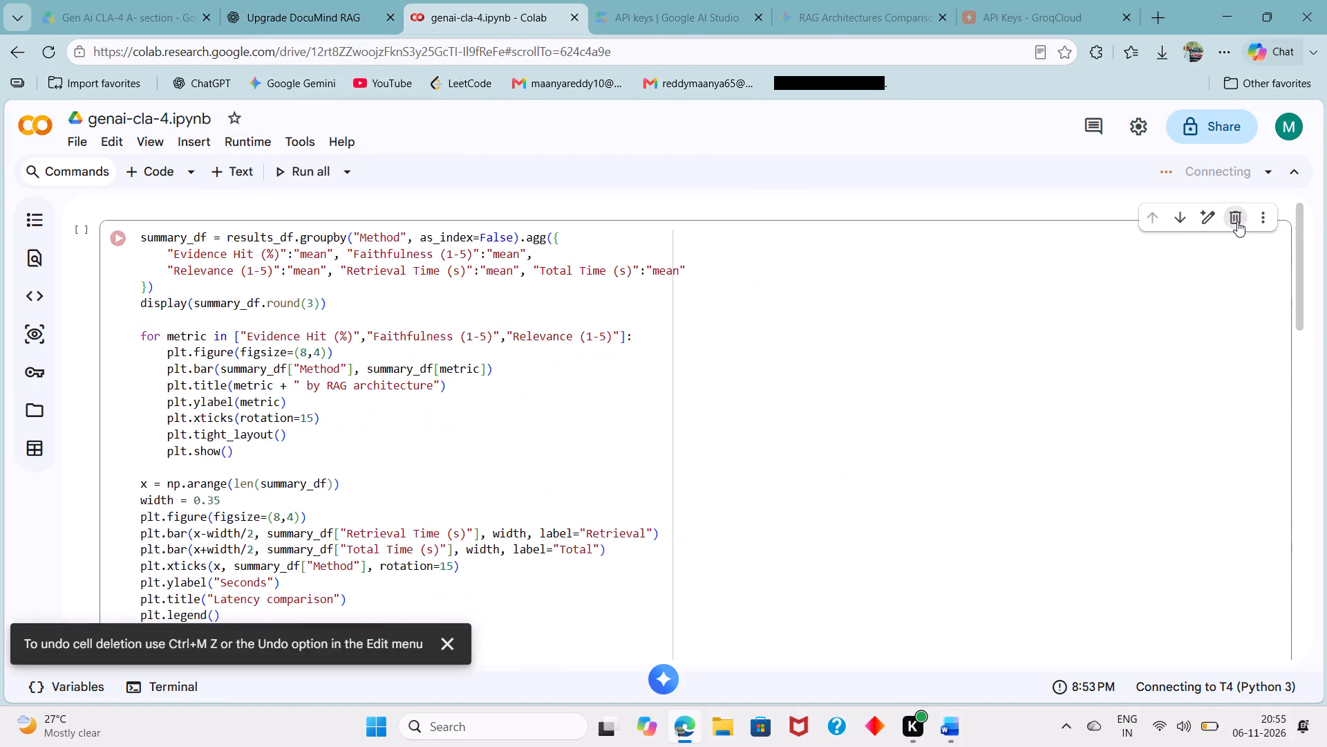
click(1237, 221)
scroll(646, 228, up, 3)
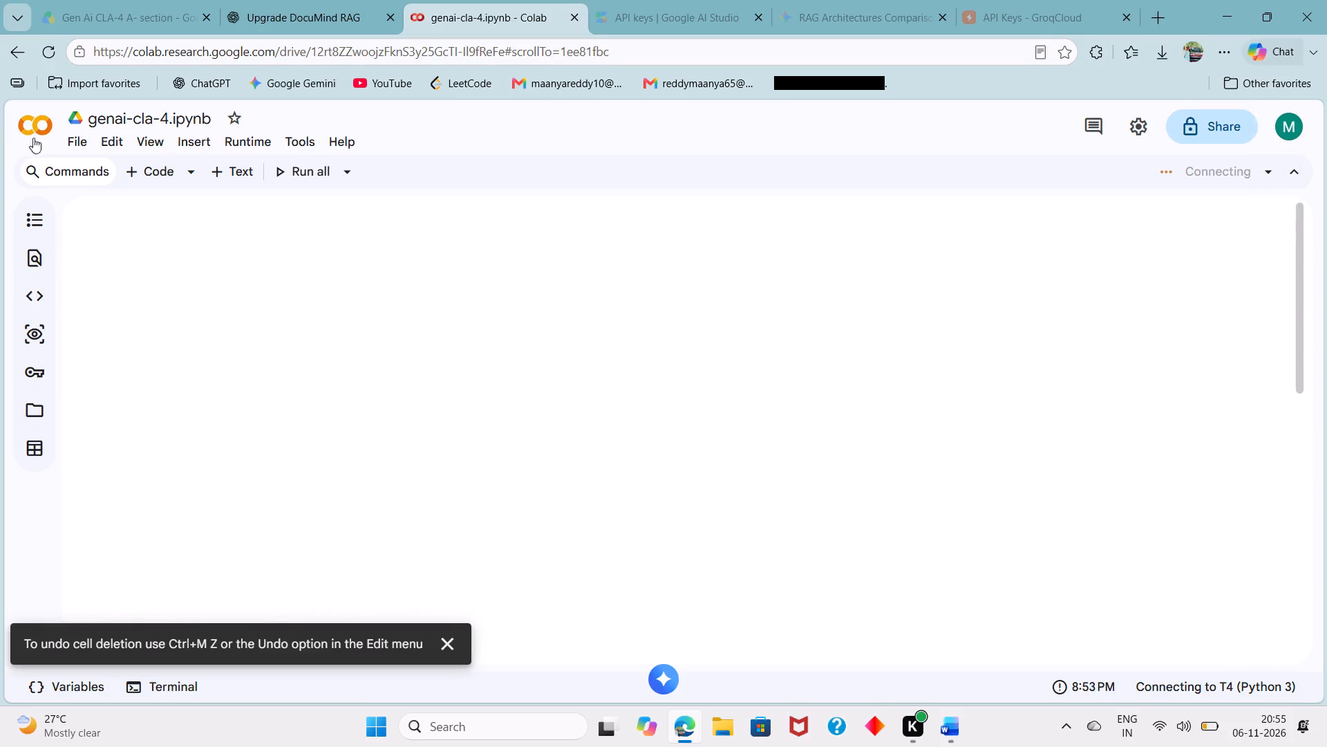
Upload the DocuMind_Agentic_RAG_Colab.ipynb notebook from the Downloads folder and open it.
click(62, 145)
click(79, 142)
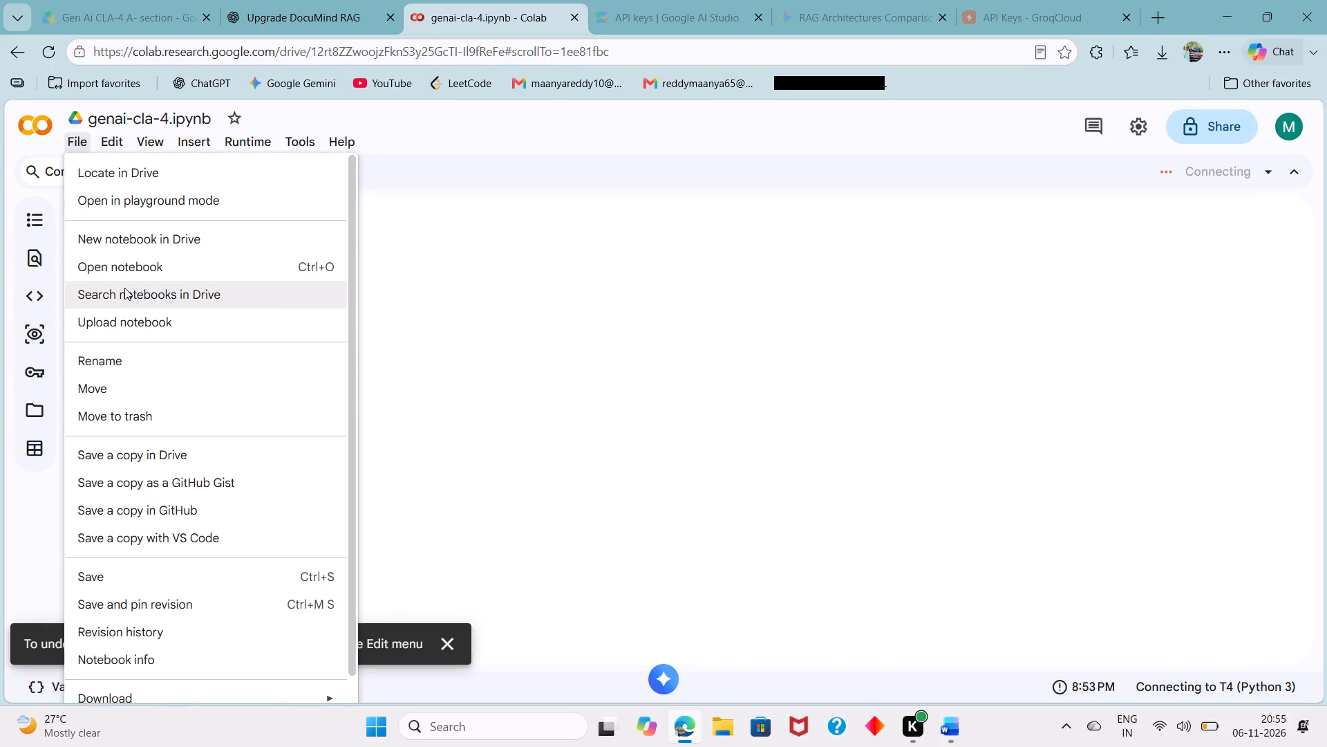
click(133, 326)
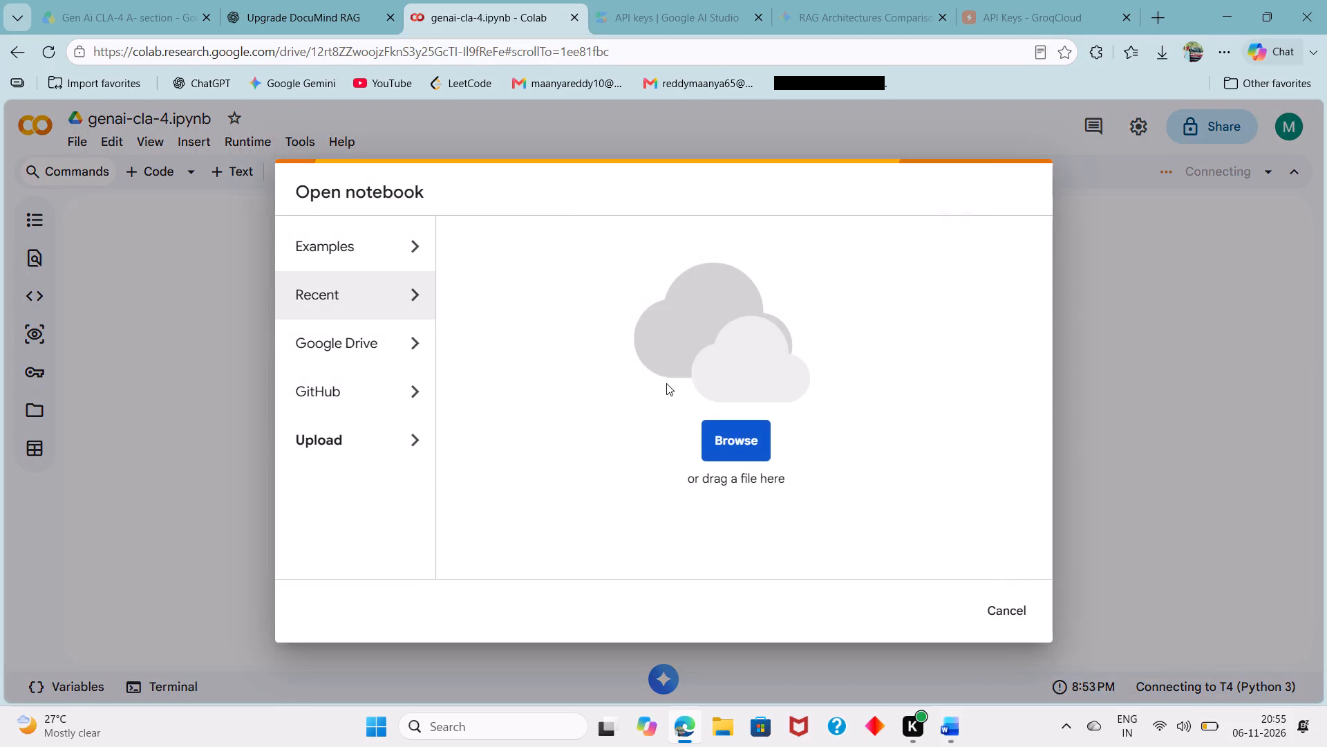
click(753, 442)
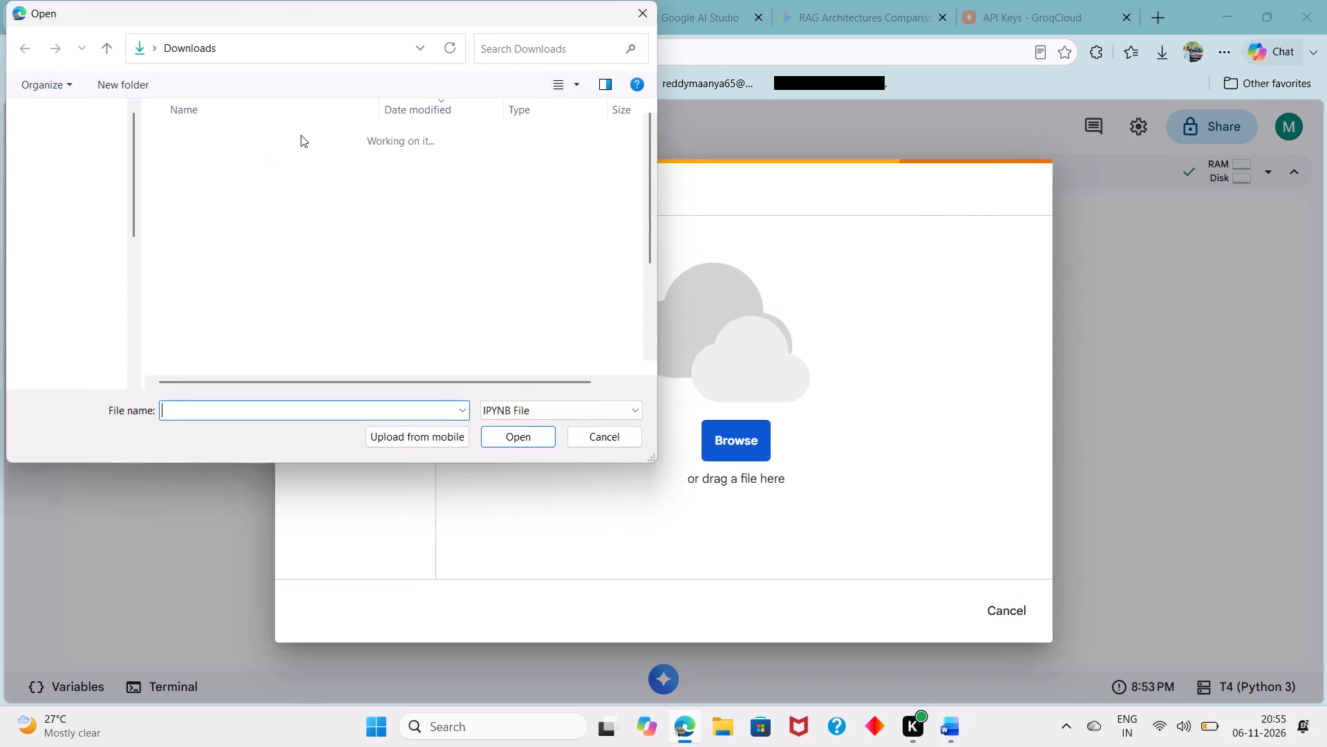
click(229, 159)
click(510, 445)
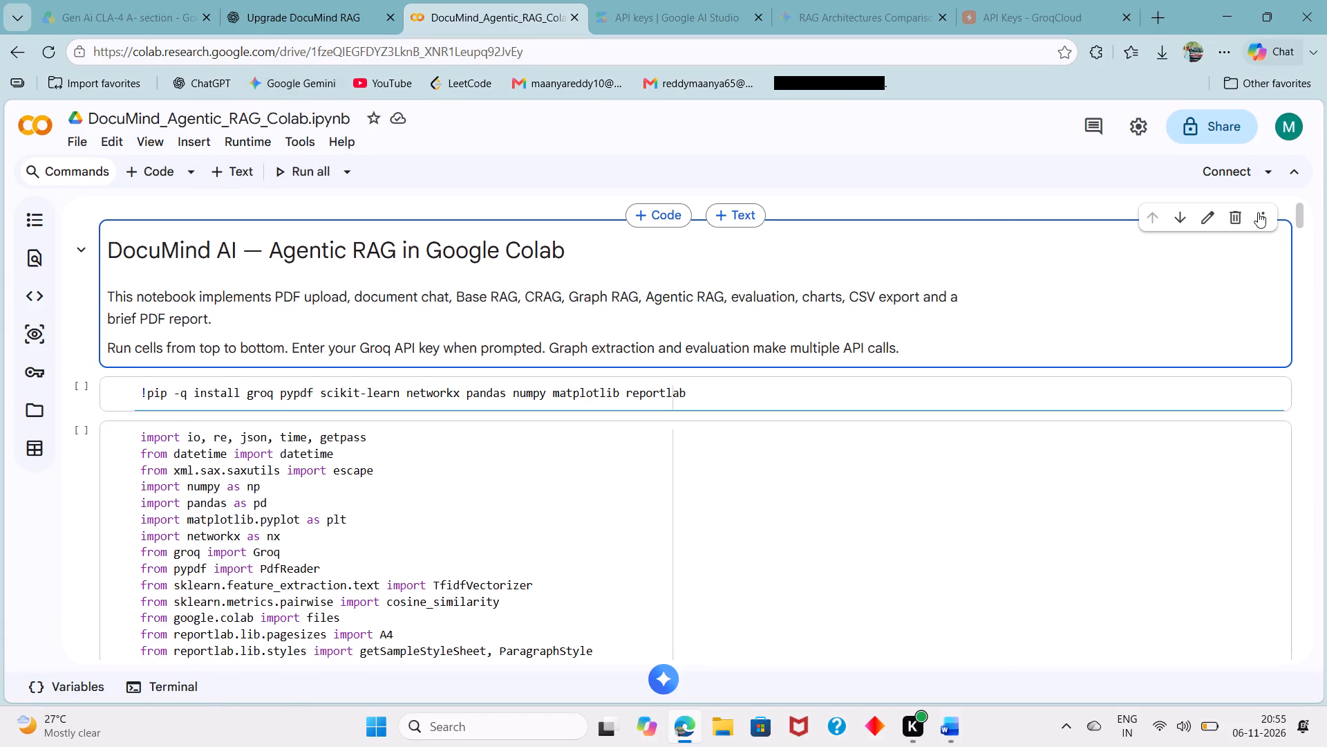
Delete the introductory text cell titled "DocuMind AI — Agentic RAG in Google Colab".
click(1234, 219)
Look through the uploaded notebook's sections, from the Groq API setup down to the PDF report and CSV export code.
scroll(876, 458, down, 2)
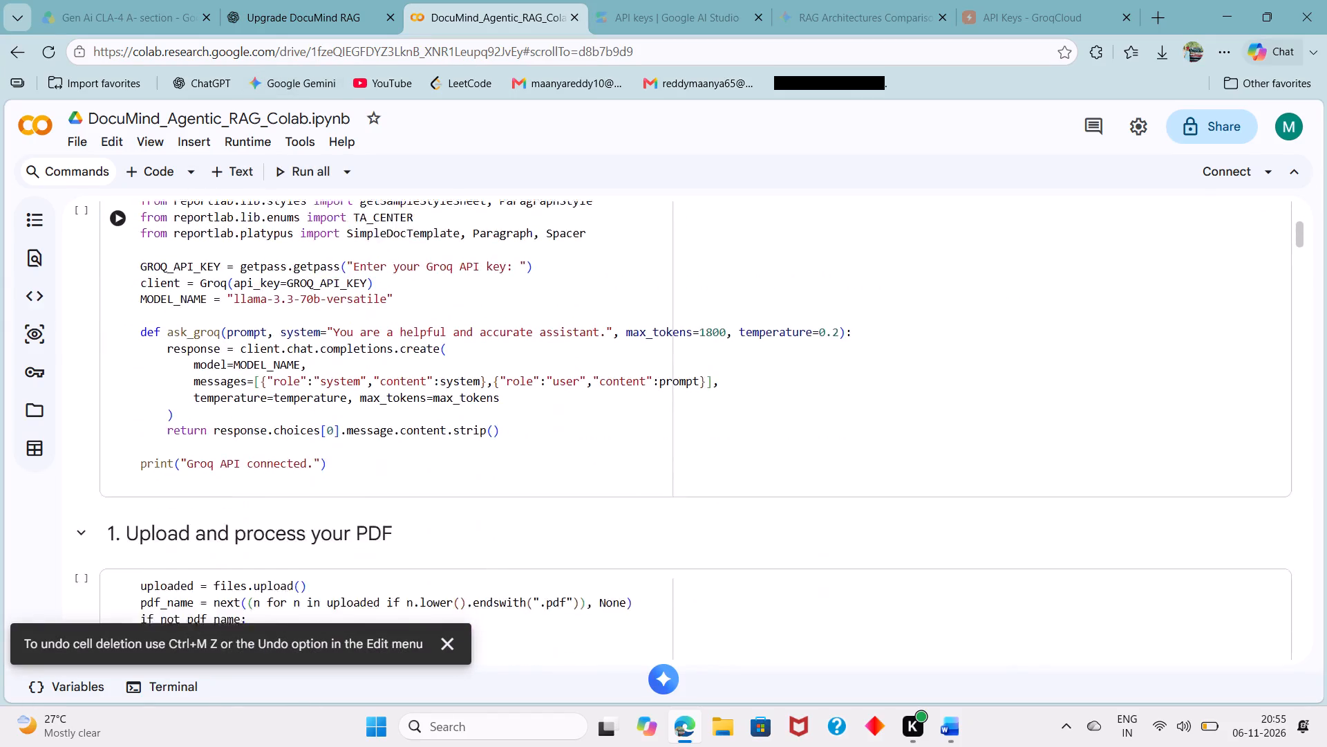
scroll(876, 458, down, 2)
click(867, 414)
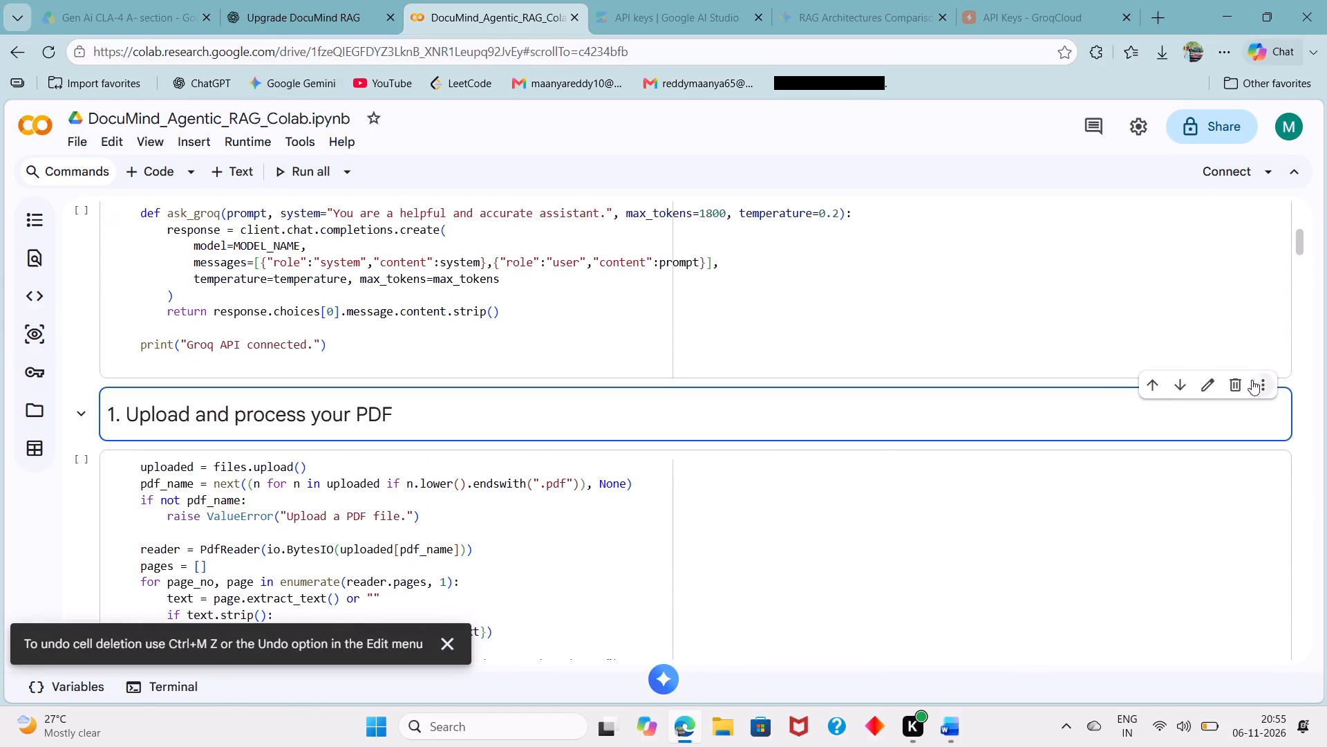
scroll(840, 470, down, 5)
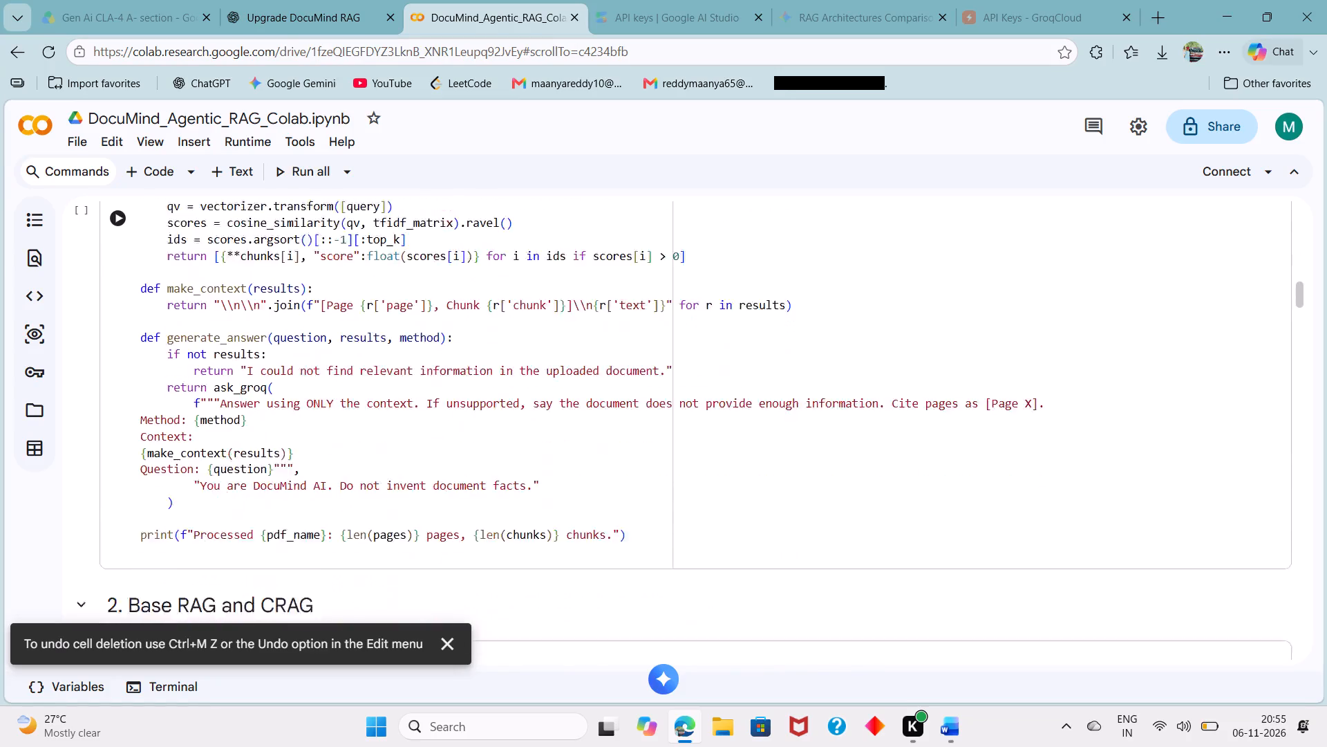
scroll(840, 470, down, 6)
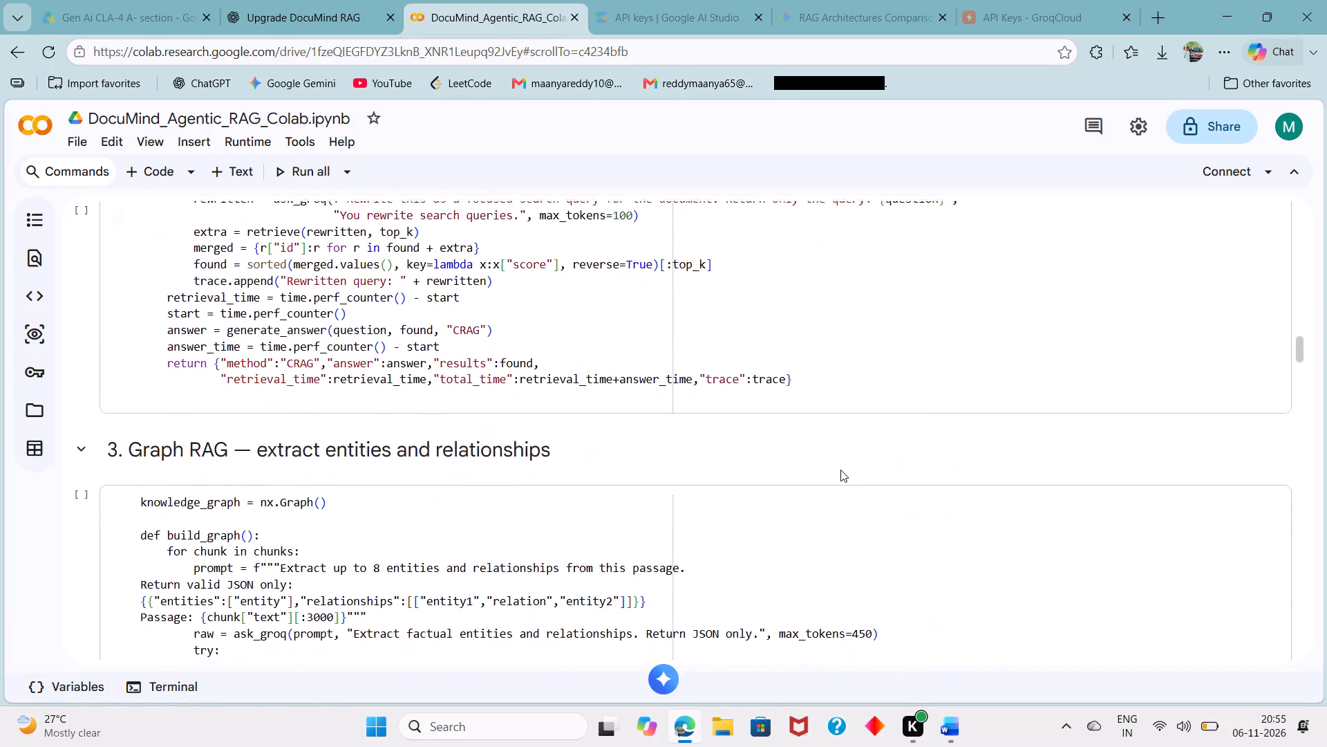
scroll(840, 470, down, 5)
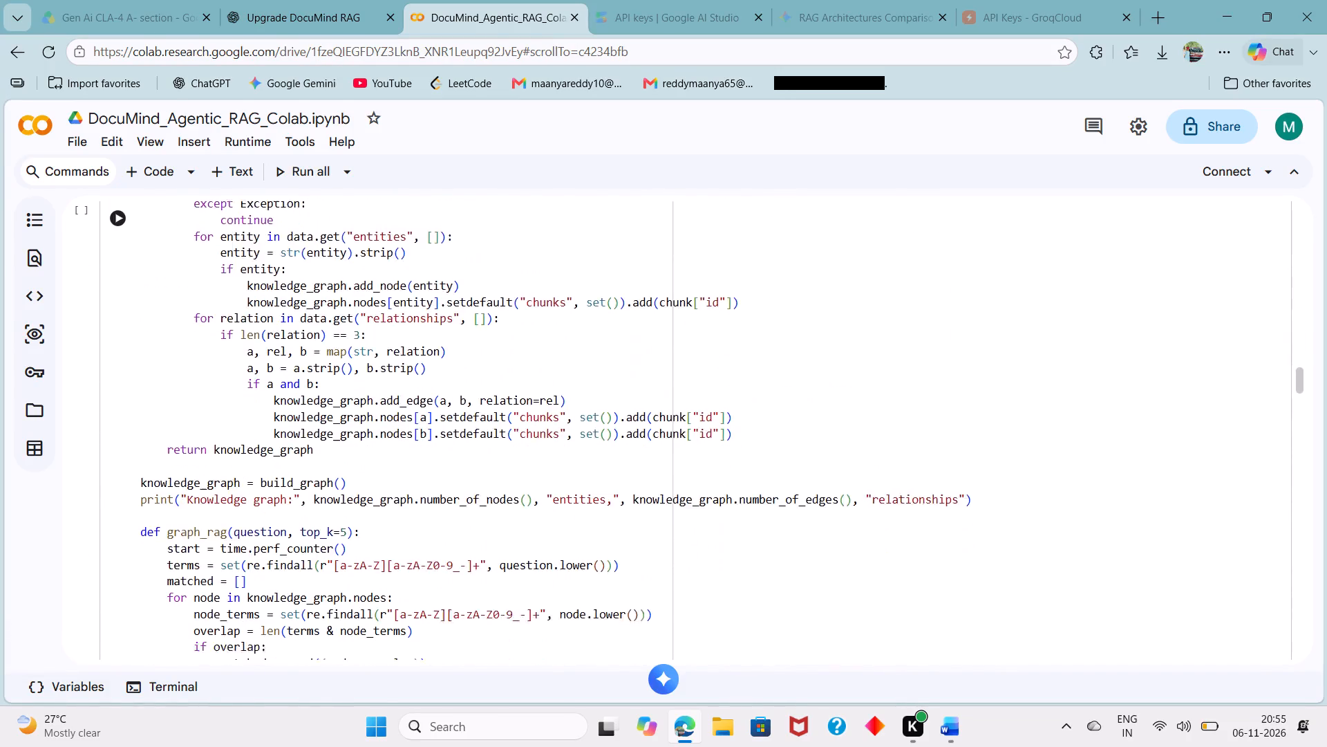
scroll(840, 470, down, 3)
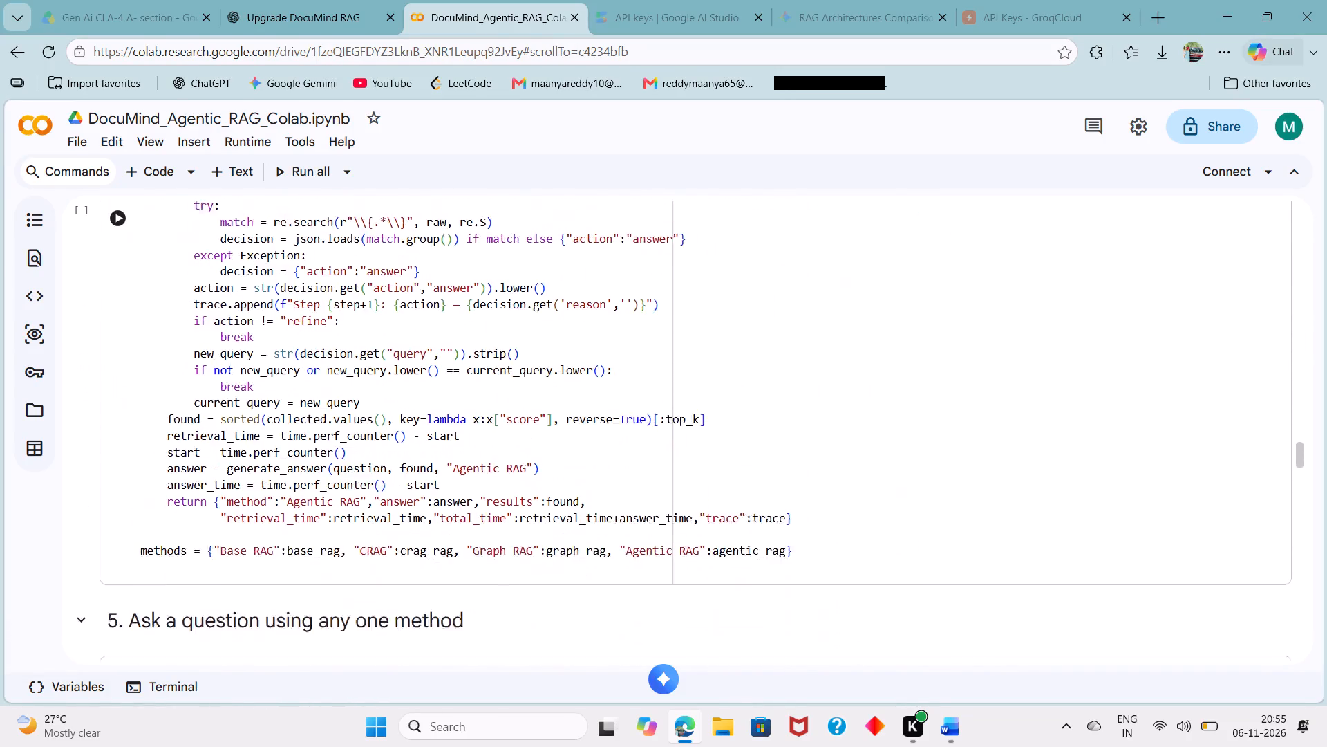
scroll(840, 470, down, 5)
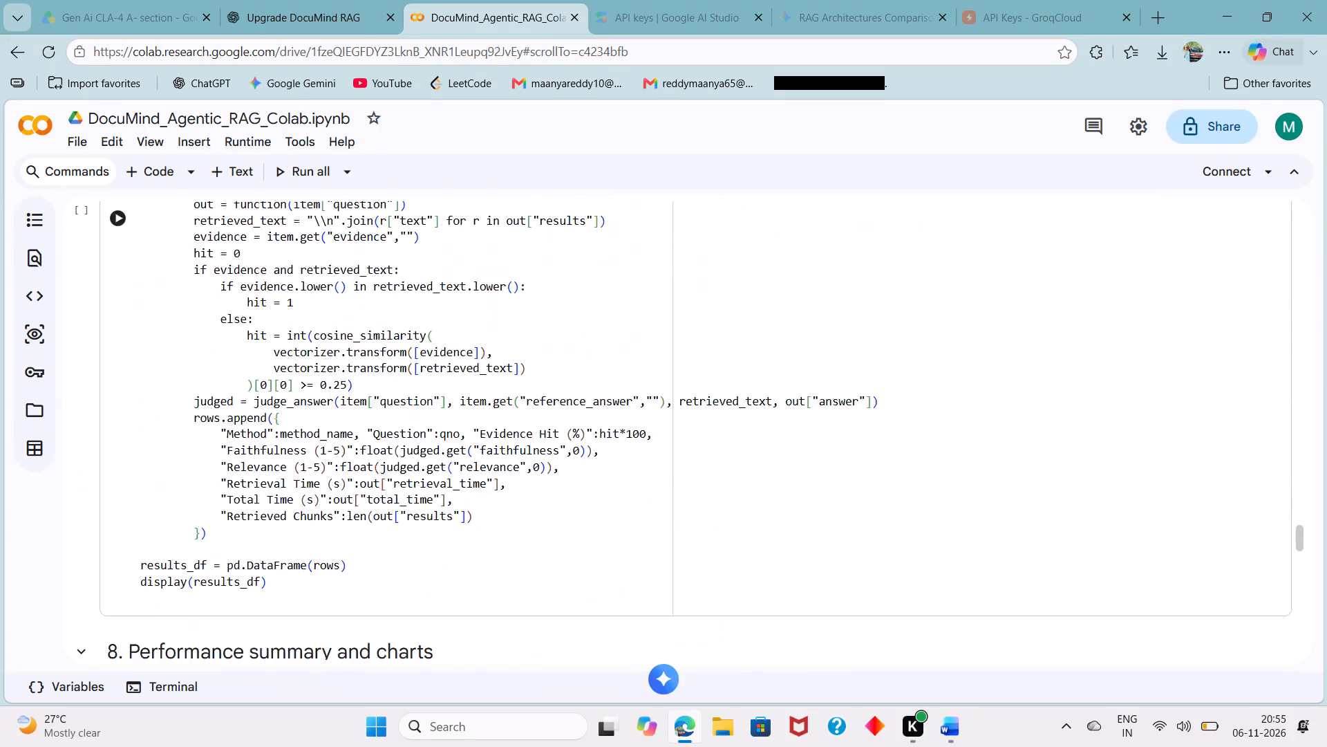
scroll(840, 470, down, 5)
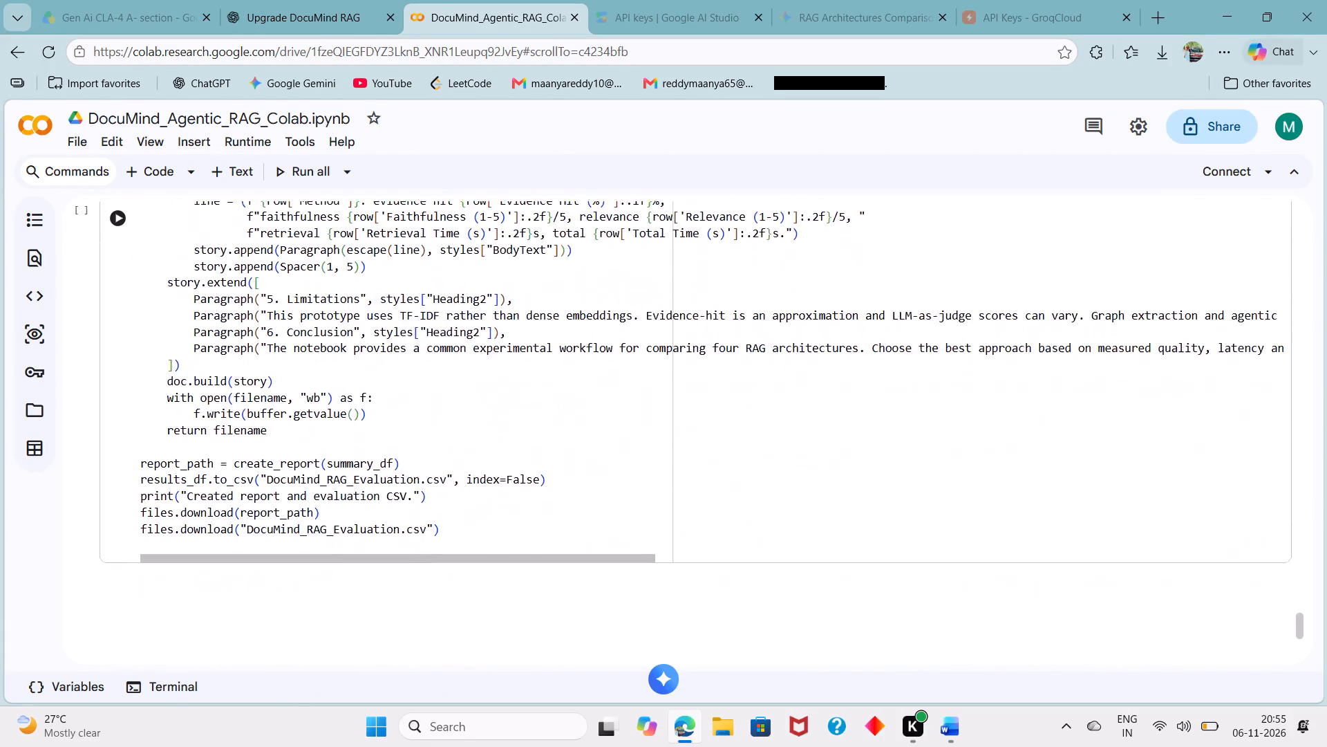
scroll(840, 470, down, 1)
Delete the heading cells "9. Generate a brief PDF project report and export results" and "8. Performance summary and charts".
scroll(840, 470, up, 4)
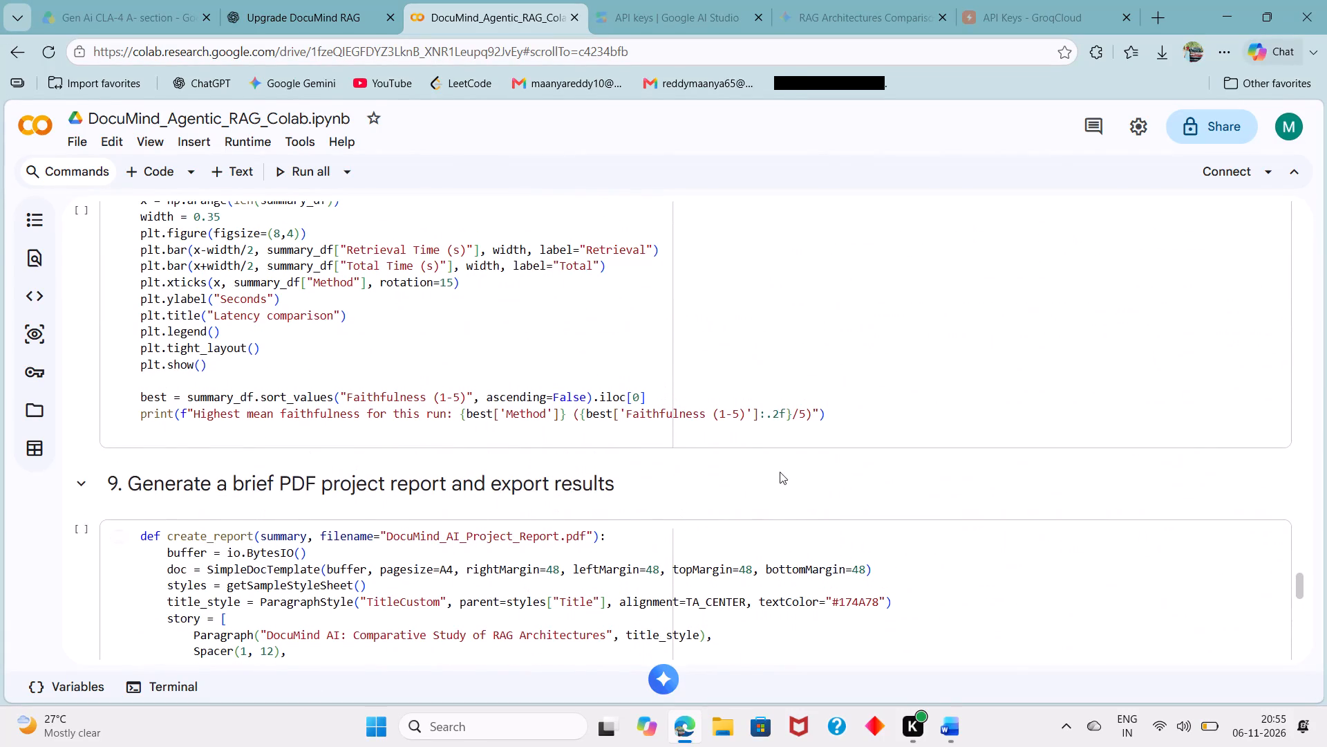
click(776, 471)
click(1230, 460)
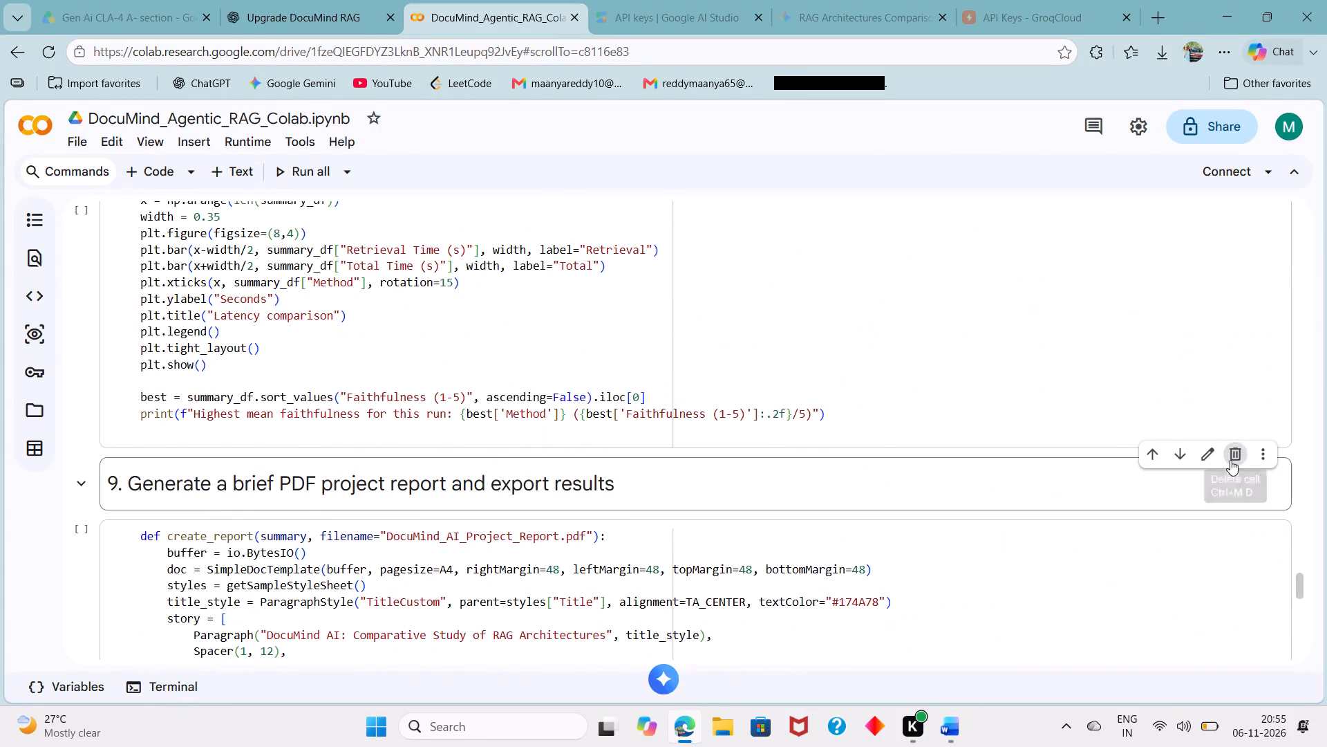
scroll(930, 387, up, 4)
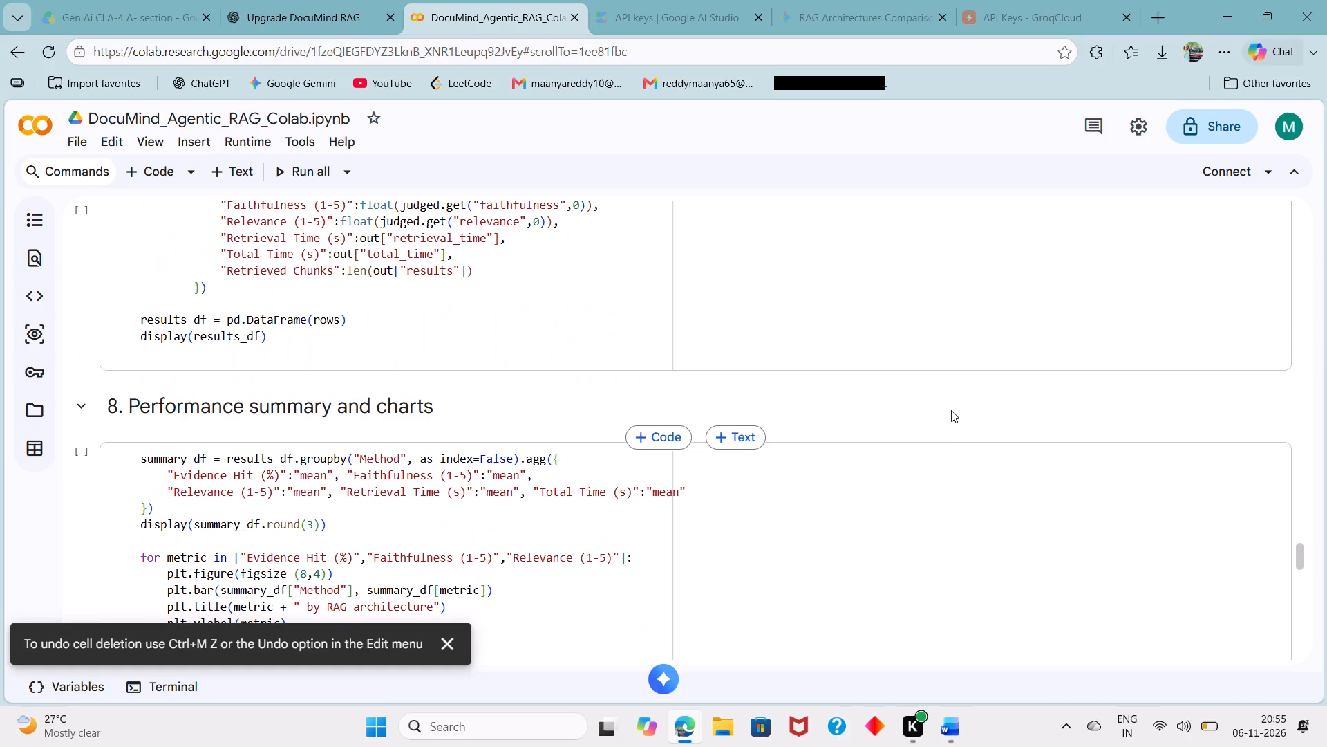
click(951, 410)
click(1234, 382)
Delete the heading cell "7. Evaluate Base RAG, CRAG, Graph RAG and Agentic RAG".
scroll(846, 387, up, 2)
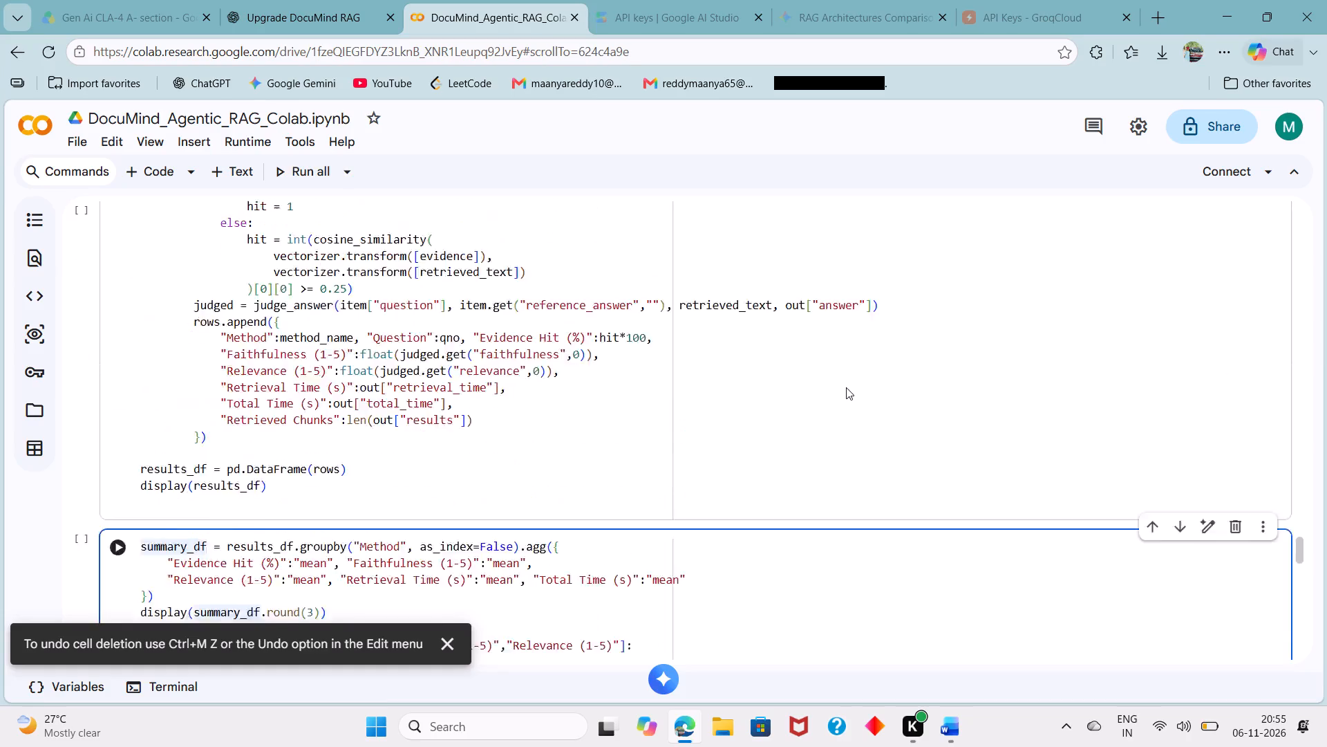
scroll(846, 387, up, 3)
click(782, 472)
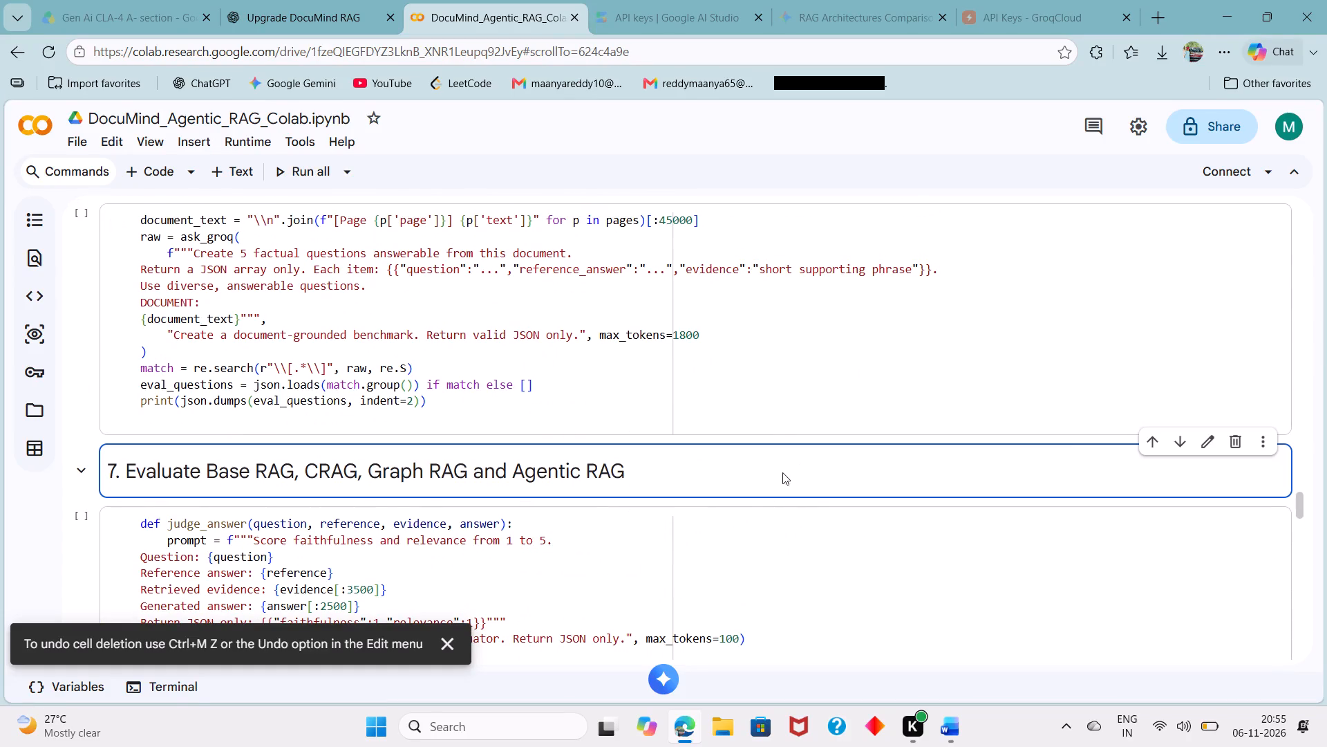
click(1225, 434)
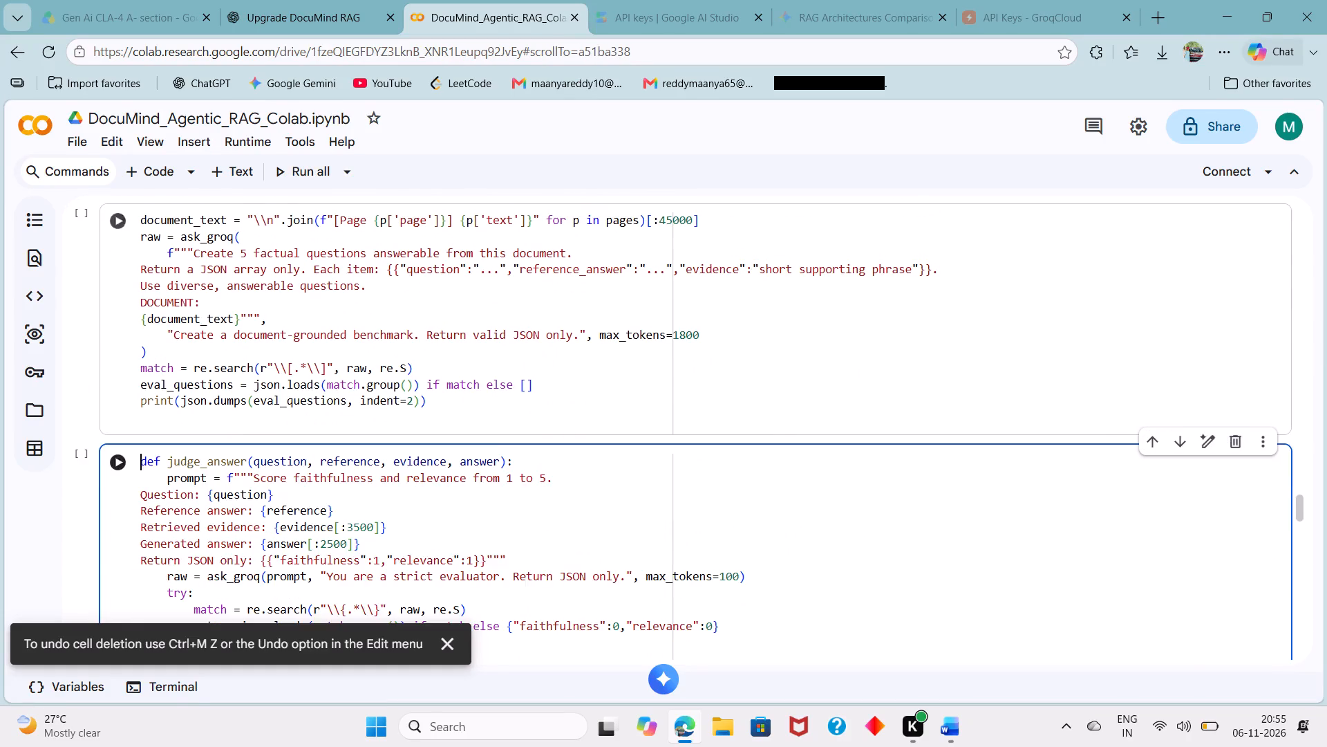
Delete the heading cells "6. Create a common evaluation question set" and "5. Ask a question using any one method".
scroll(853, 375, up, 3)
click(774, 490)
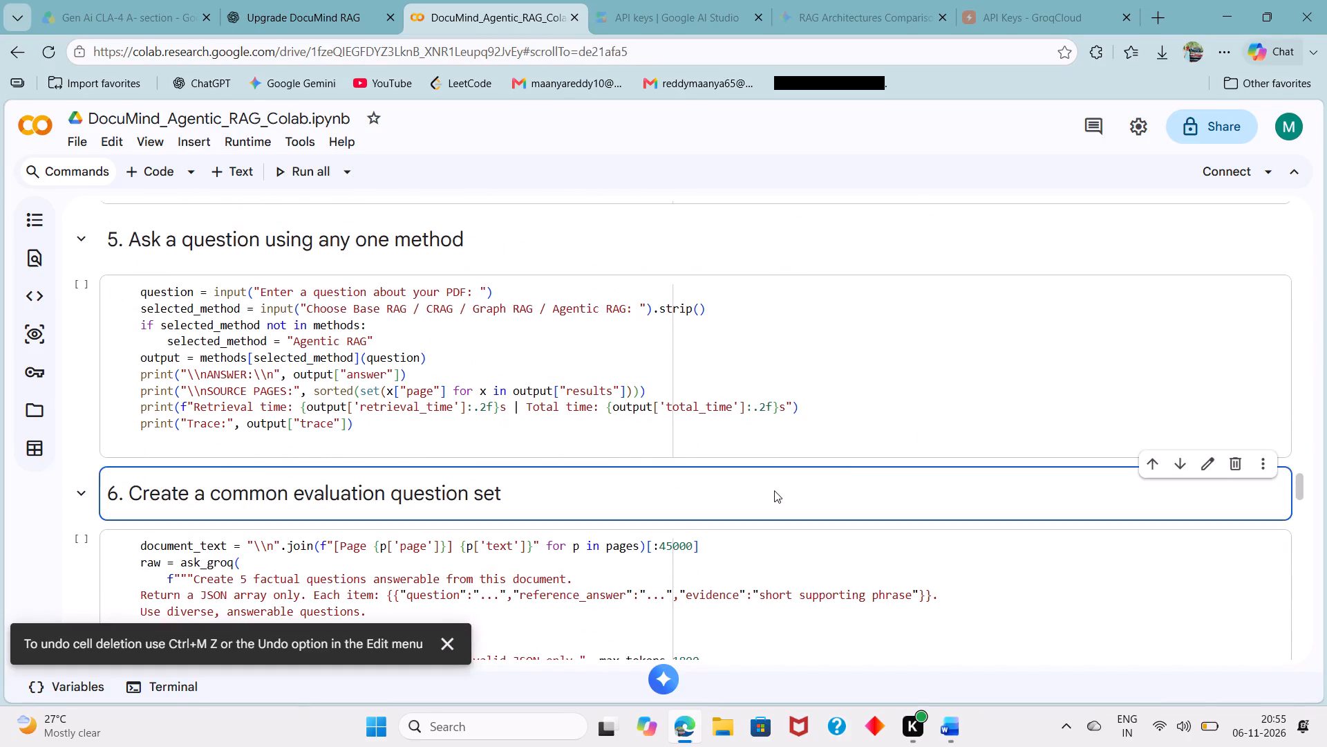
click(1232, 460)
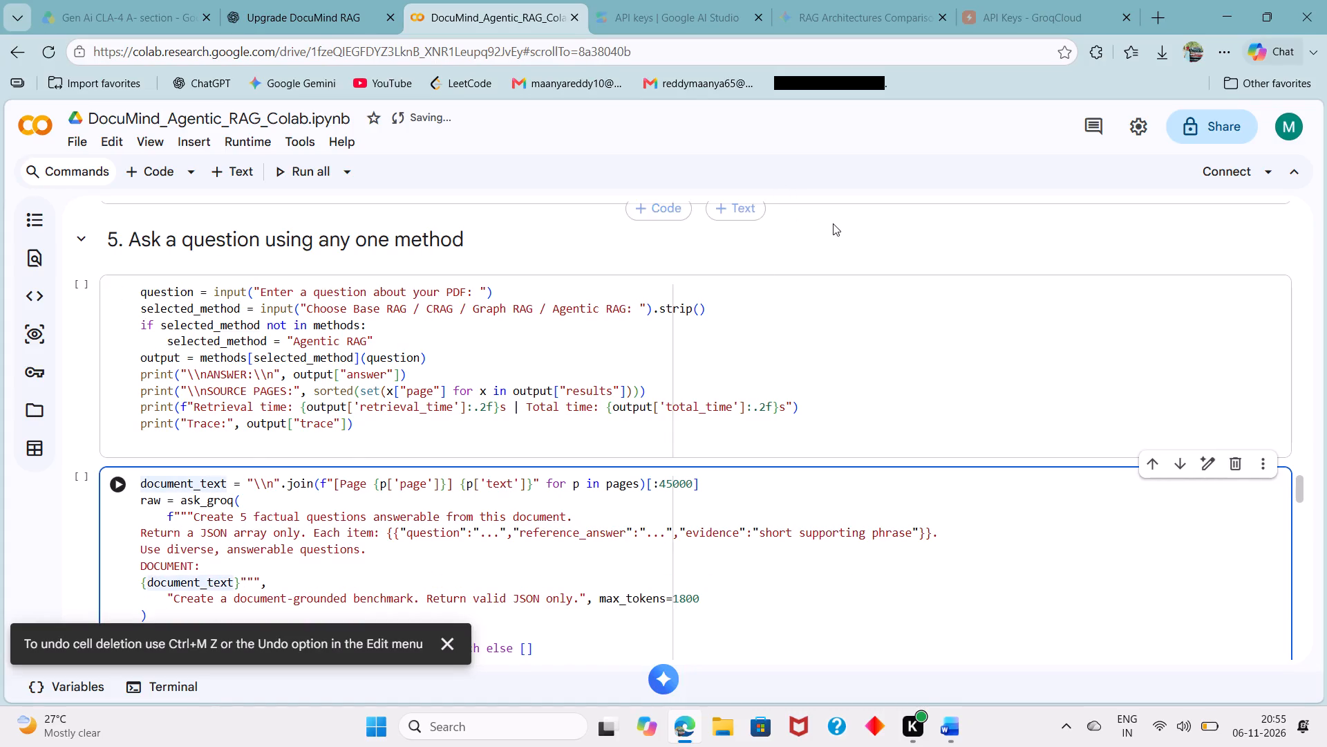
click(838, 224)
click(1230, 214)
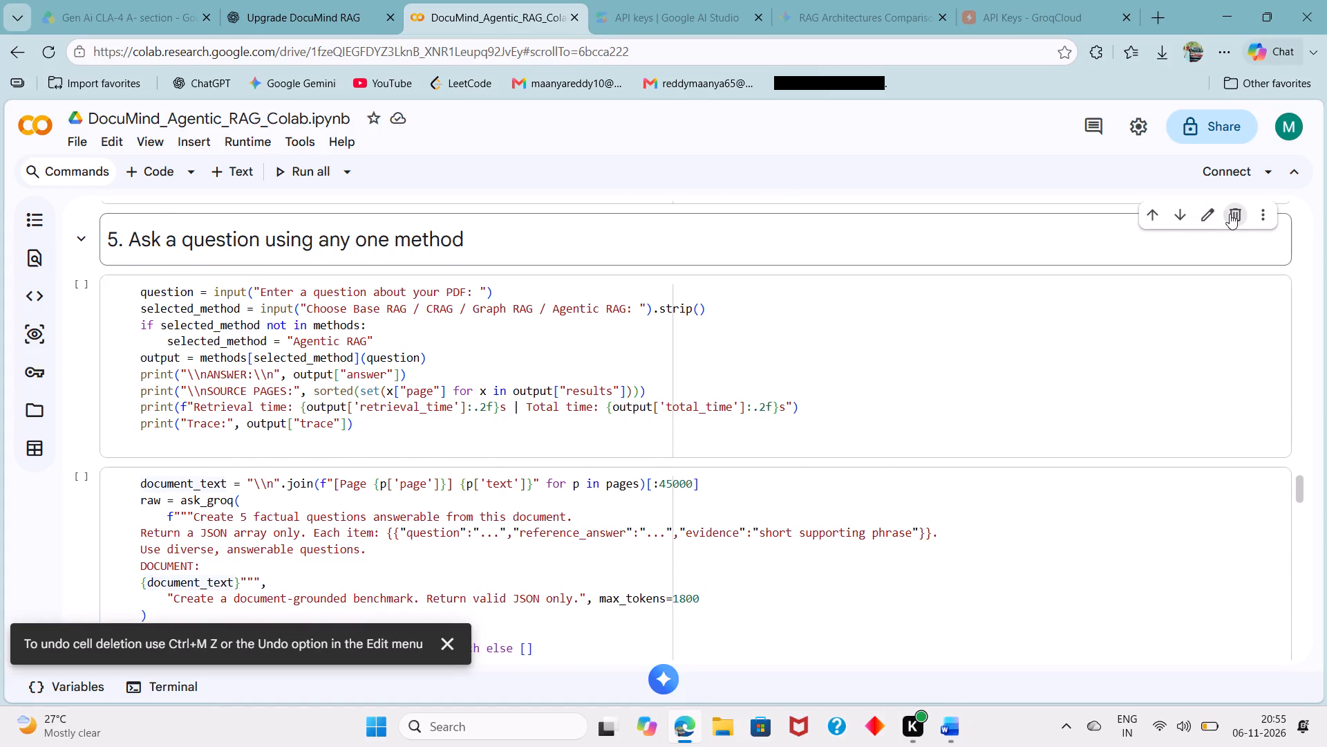
Delete the heading cells "4. Agentic RAG — LLM decides whether to search again" and "3. Graph RAG — extract entities and relationships".
scroll(960, 351, up, 5)
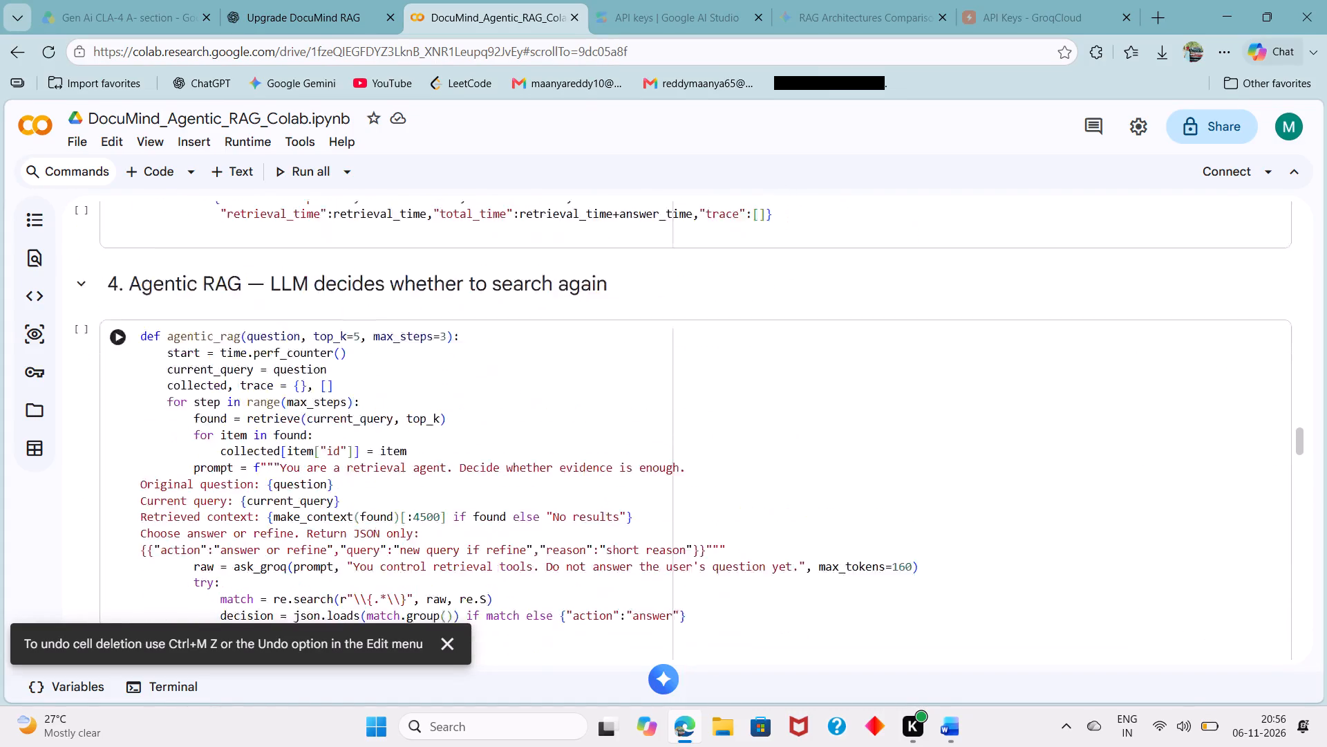
click(843, 382)
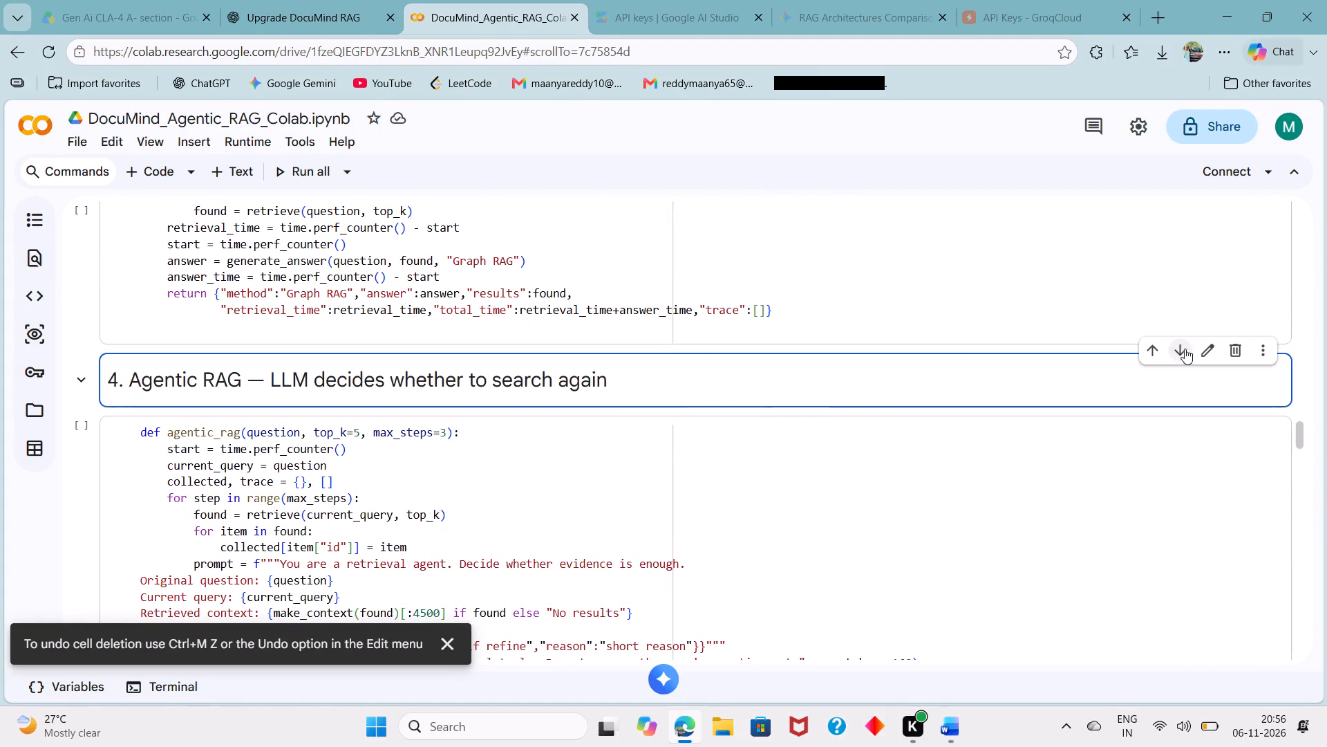
click(1232, 353)
scroll(765, 405, up, 4)
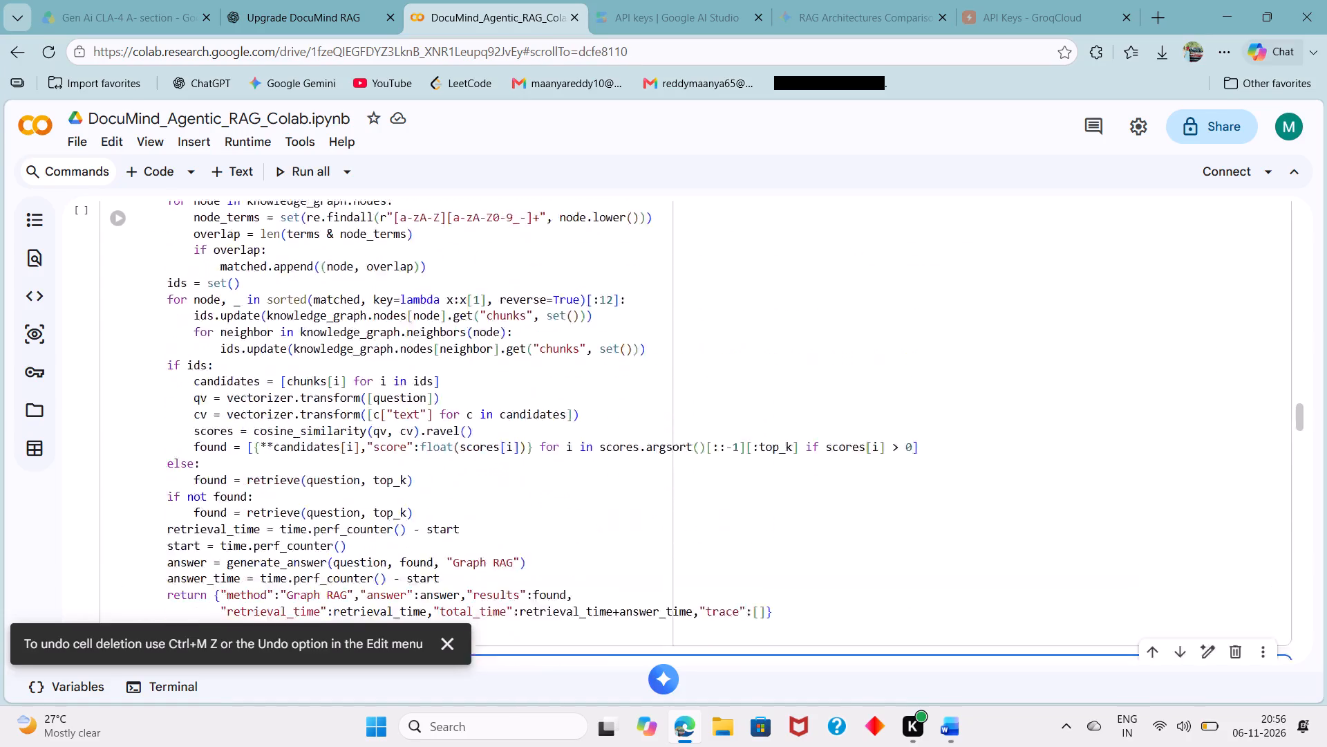
scroll(765, 405, up, 3)
scroll(765, 405, down, 3)
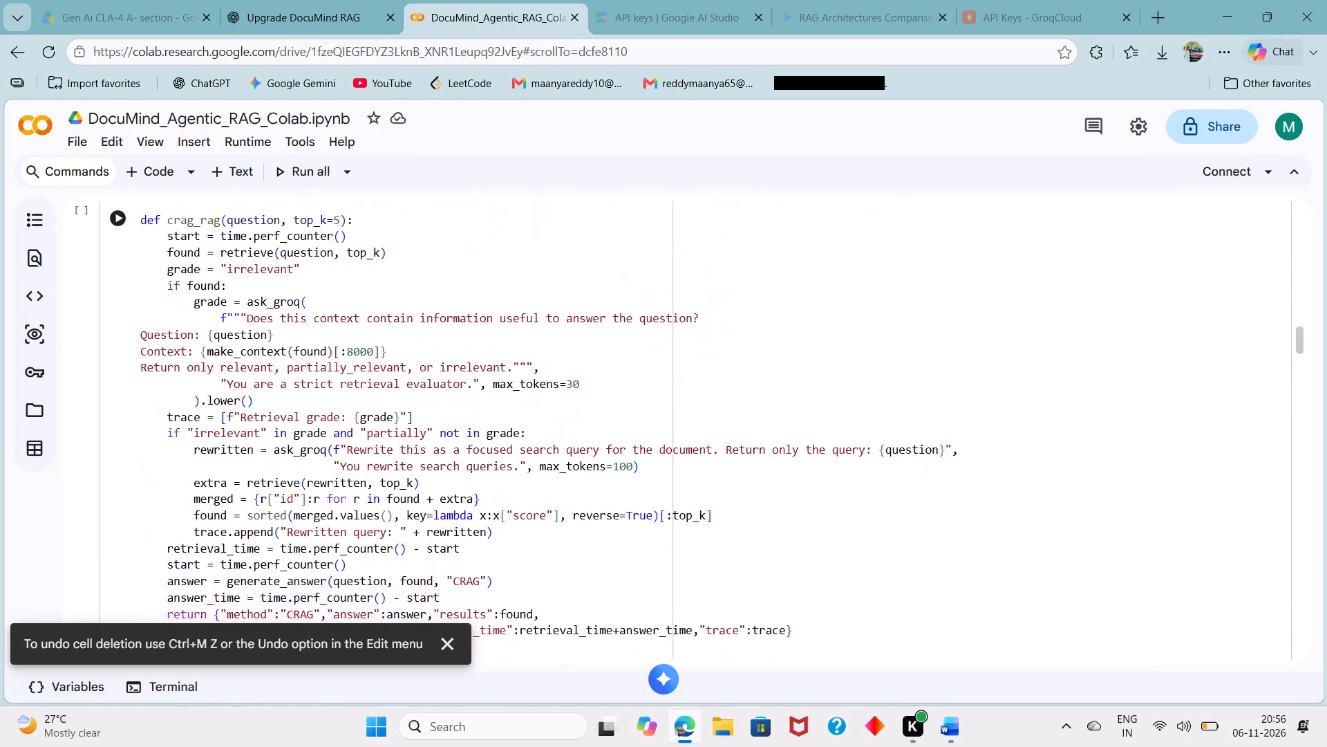
scroll(765, 405, down, 1)
click(704, 394)
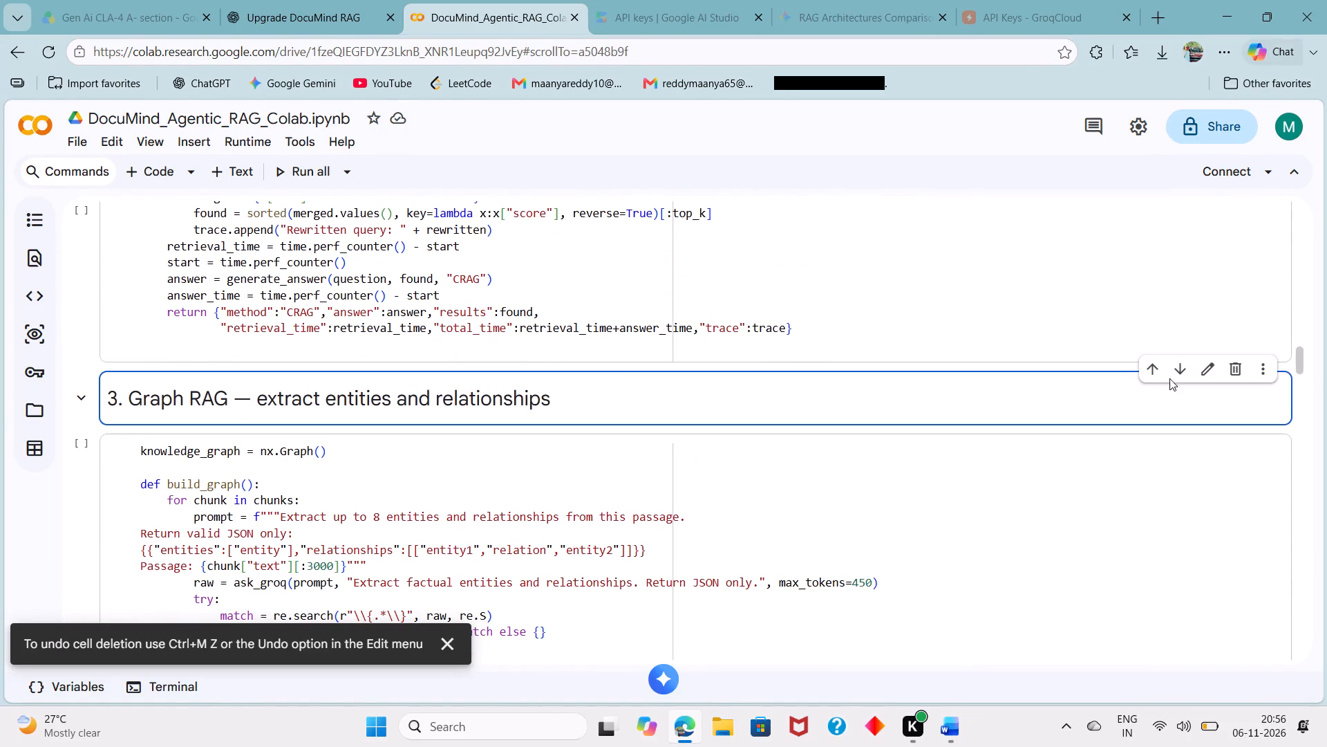
click(1240, 361)
Delete the heading cell "2. Base RAG and CRAG".
scroll(722, 365, up, 3)
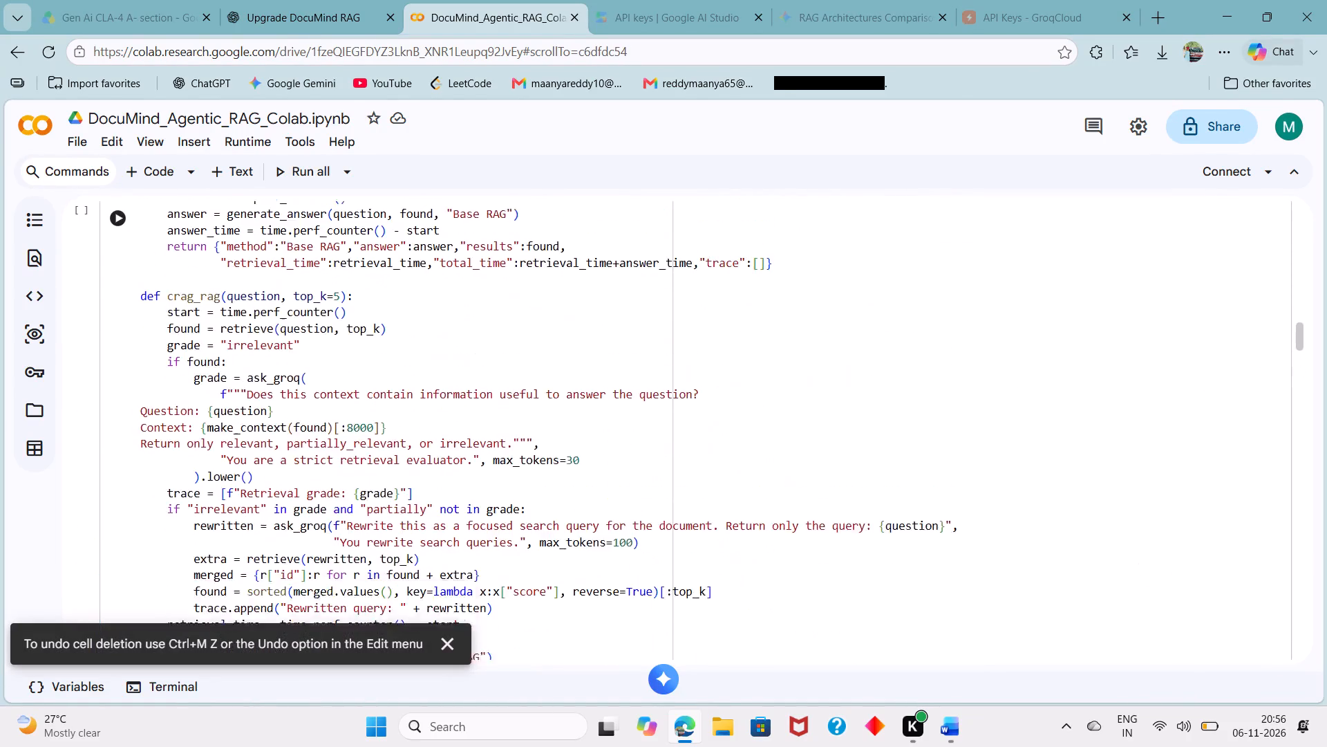
scroll(722, 365, up, 2)
scroll(662, 448, down, 1)
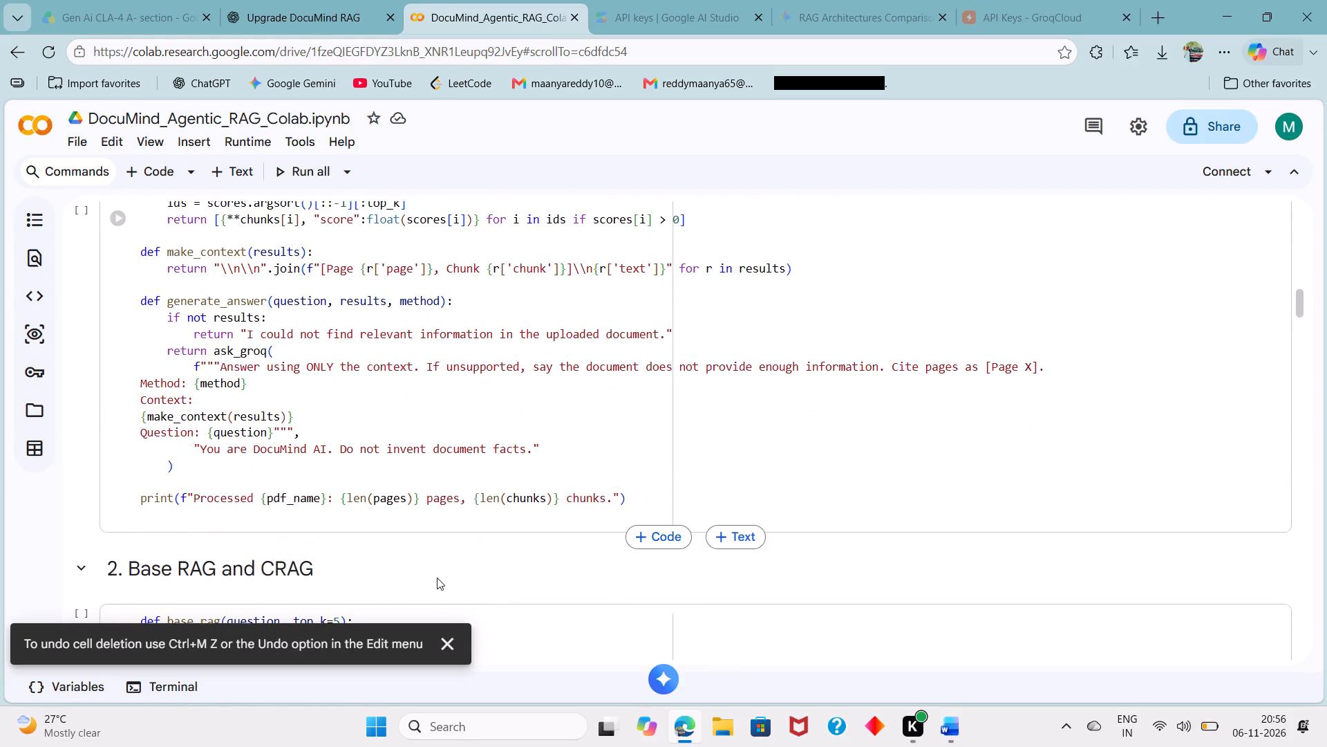
click(437, 578)
click(1238, 550)
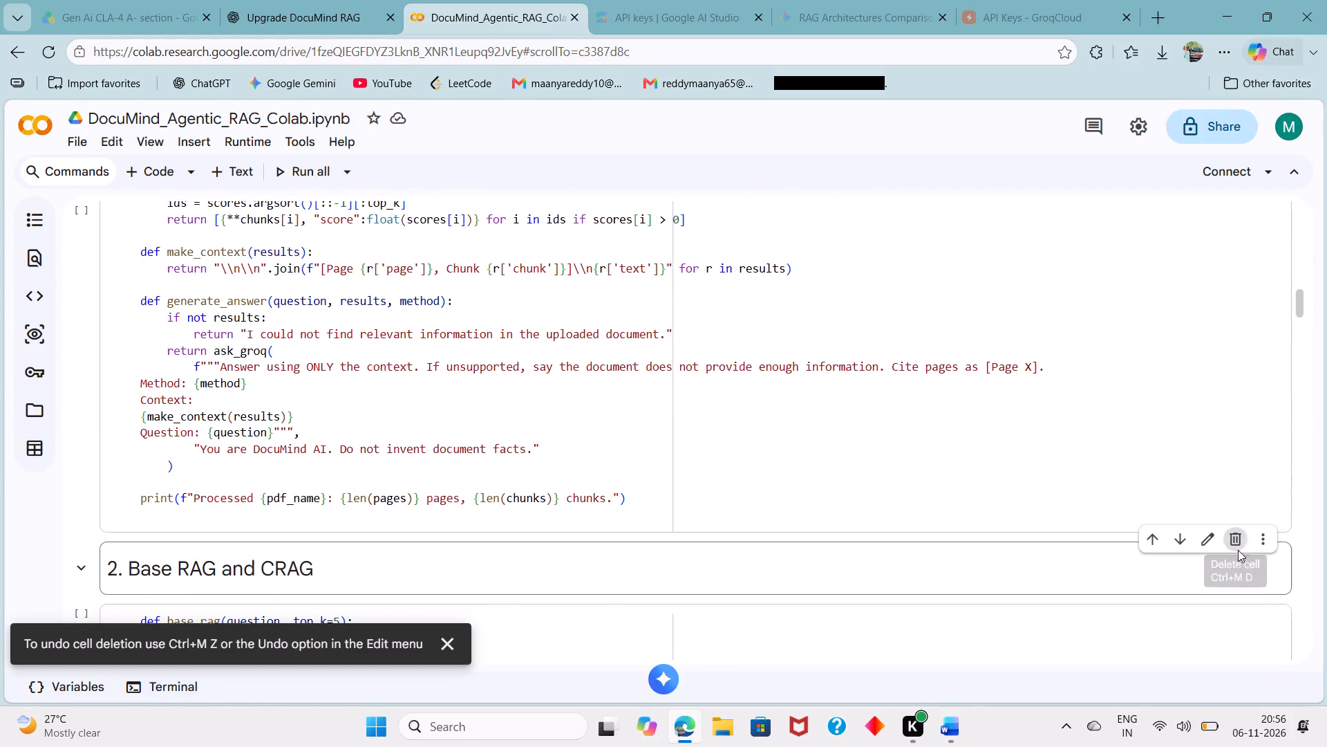
Delete the heading cell "1. Upload and process your PDF".
scroll(786, 380, up, 6)
scroll(786, 380, down, 1)
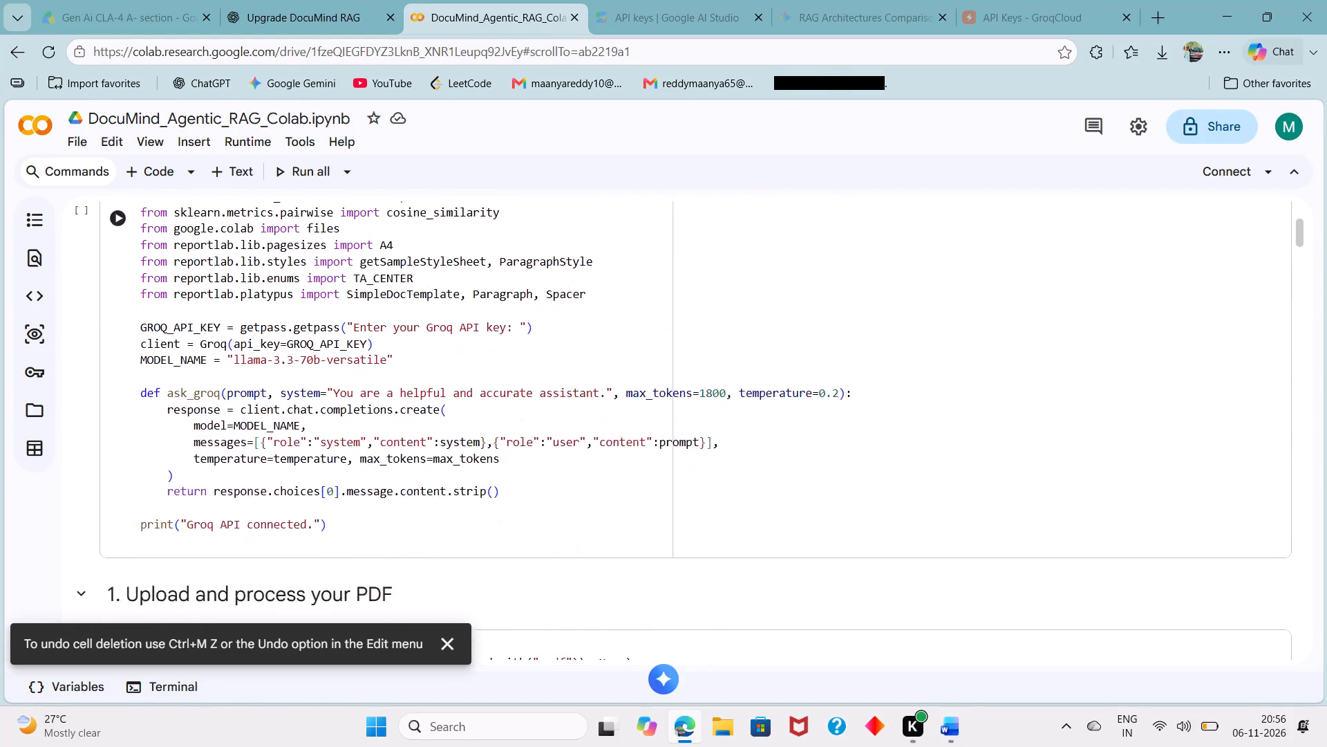
click(496, 479)
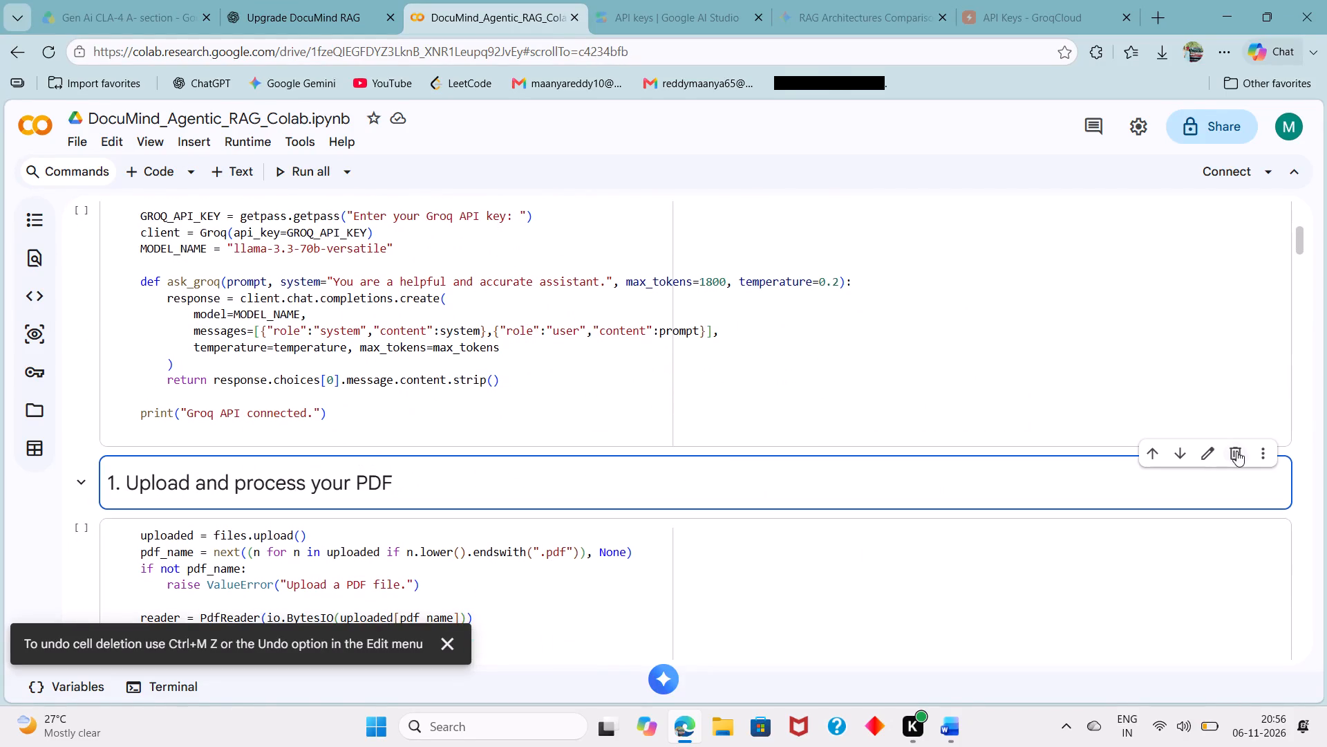
click(1236, 451)
Check the remaining code cells through to the end of the notebook and save it.
scroll(705, 403, up, 6)
scroll(705, 403, down, 5)
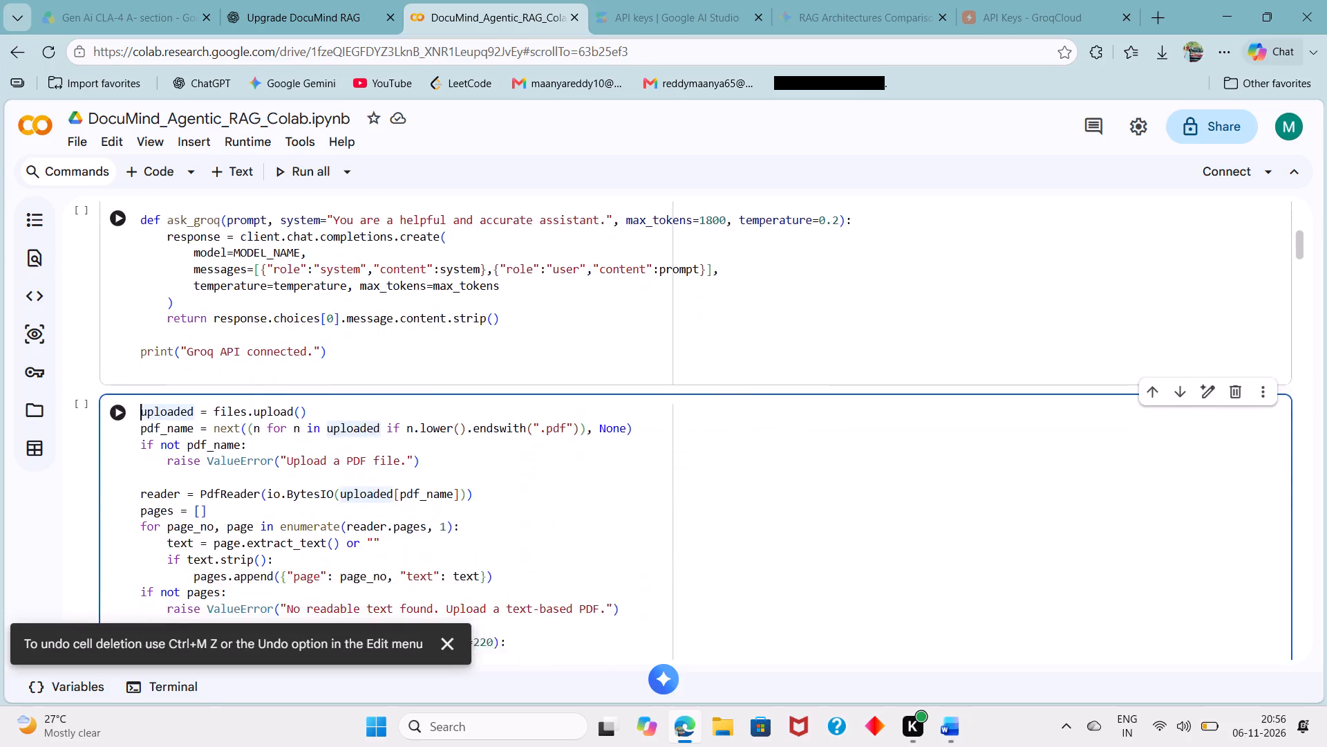
scroll(705, 403, down, 8)
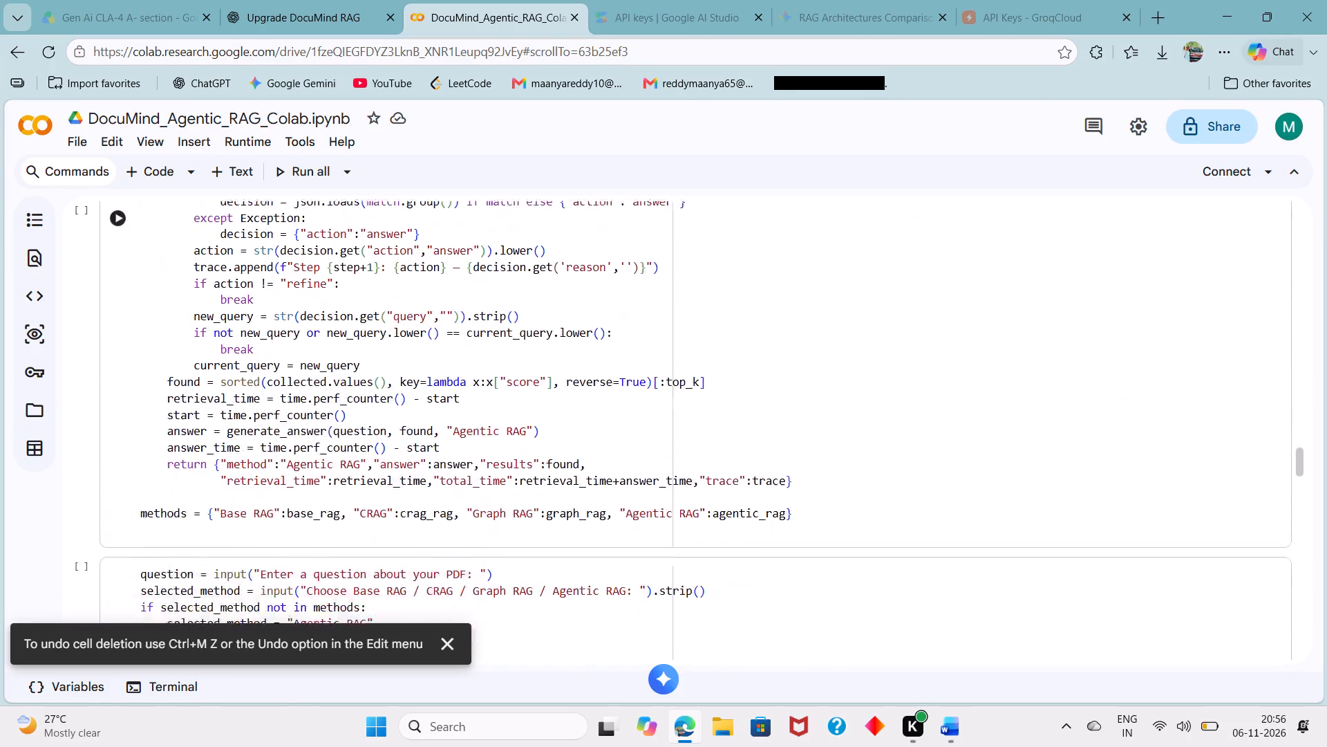
scroll(705, 403, down, 5)
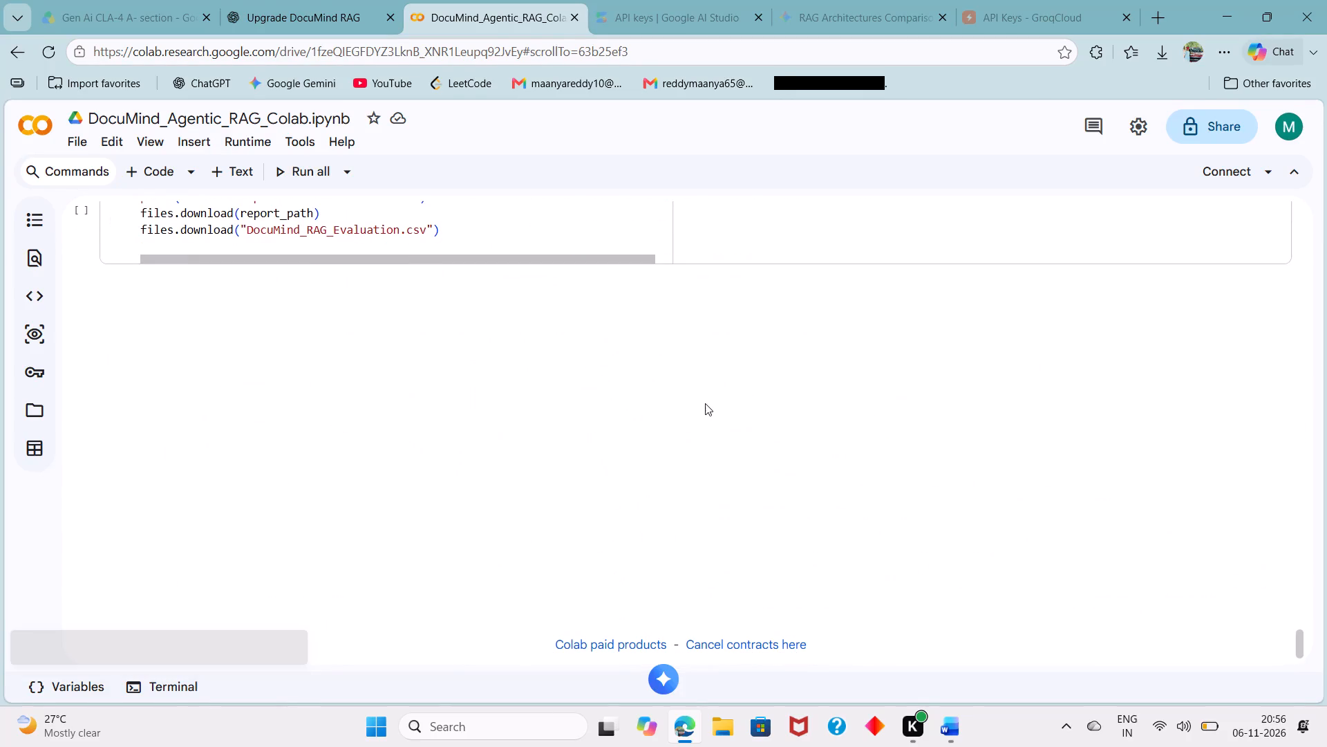
key(ctrl+s)
Rename the notebook as genai-cla-4.ipynb.
scroll(705, 403, up, 8)
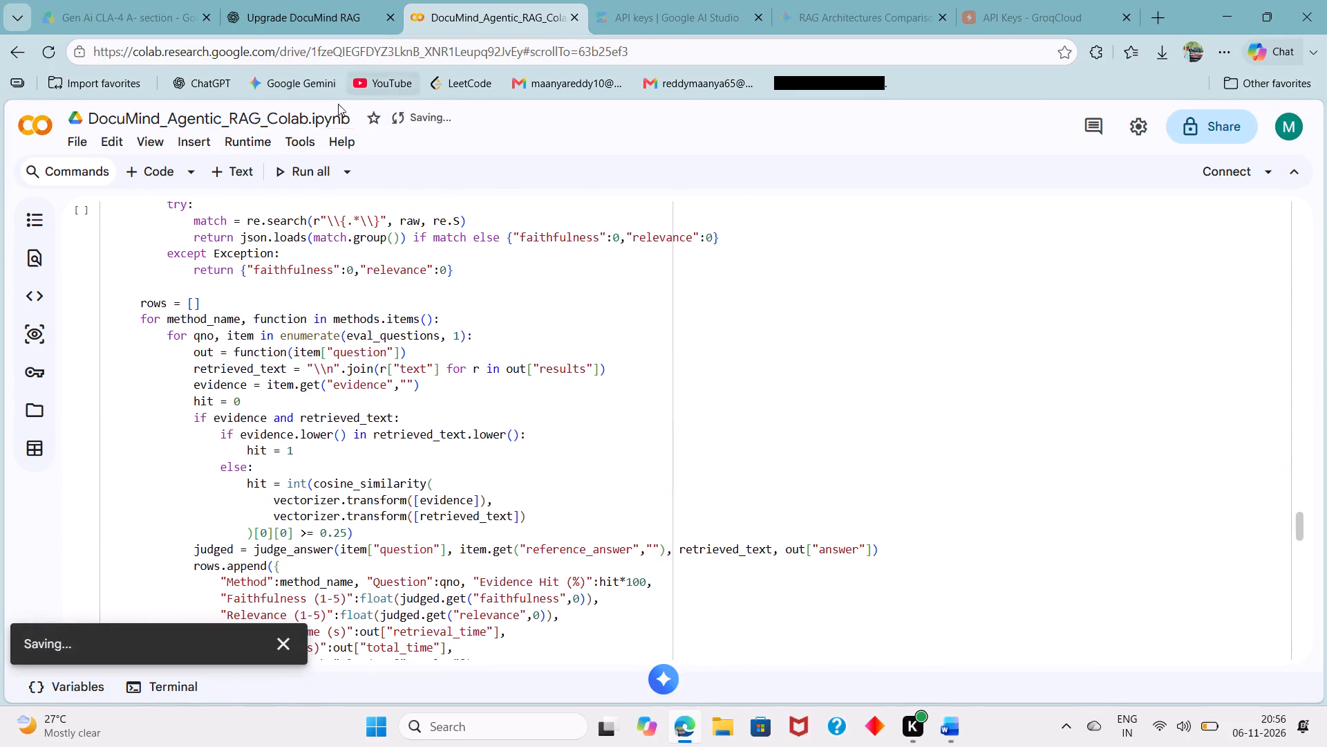
drag(307, 120, 82, 122)
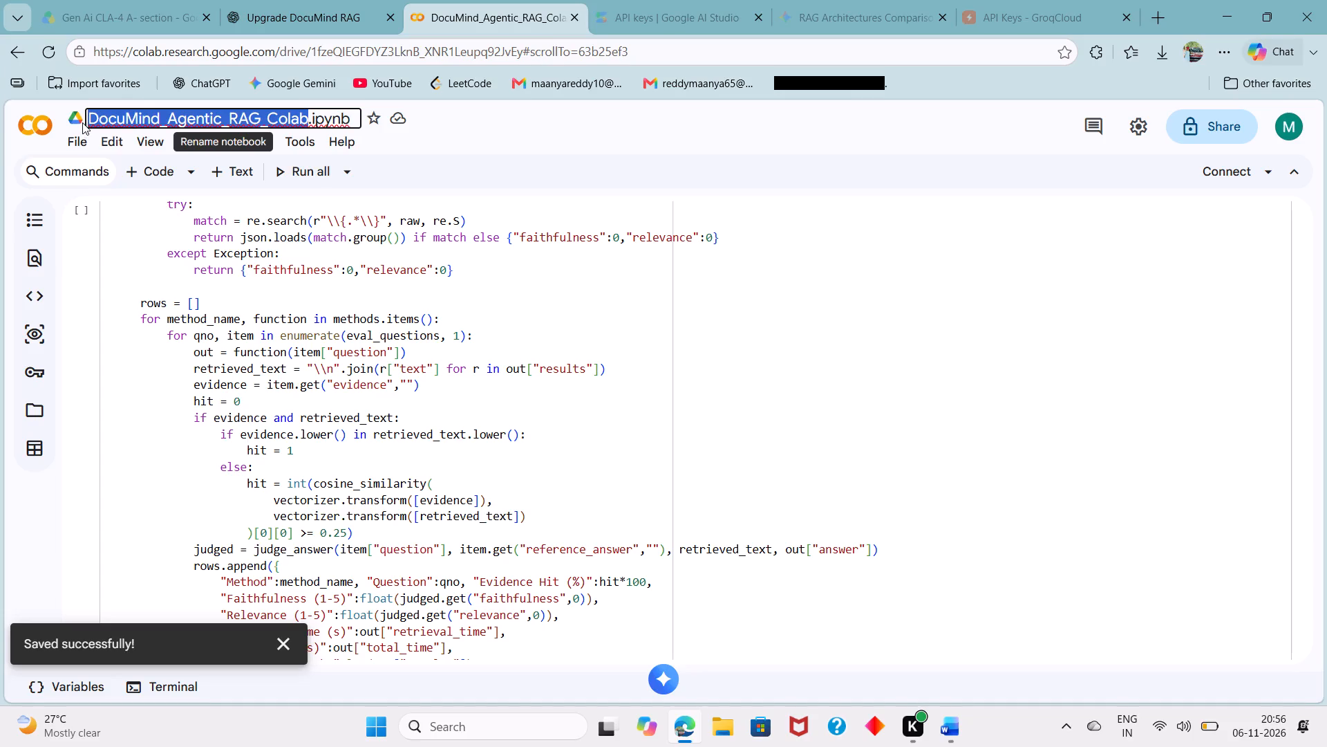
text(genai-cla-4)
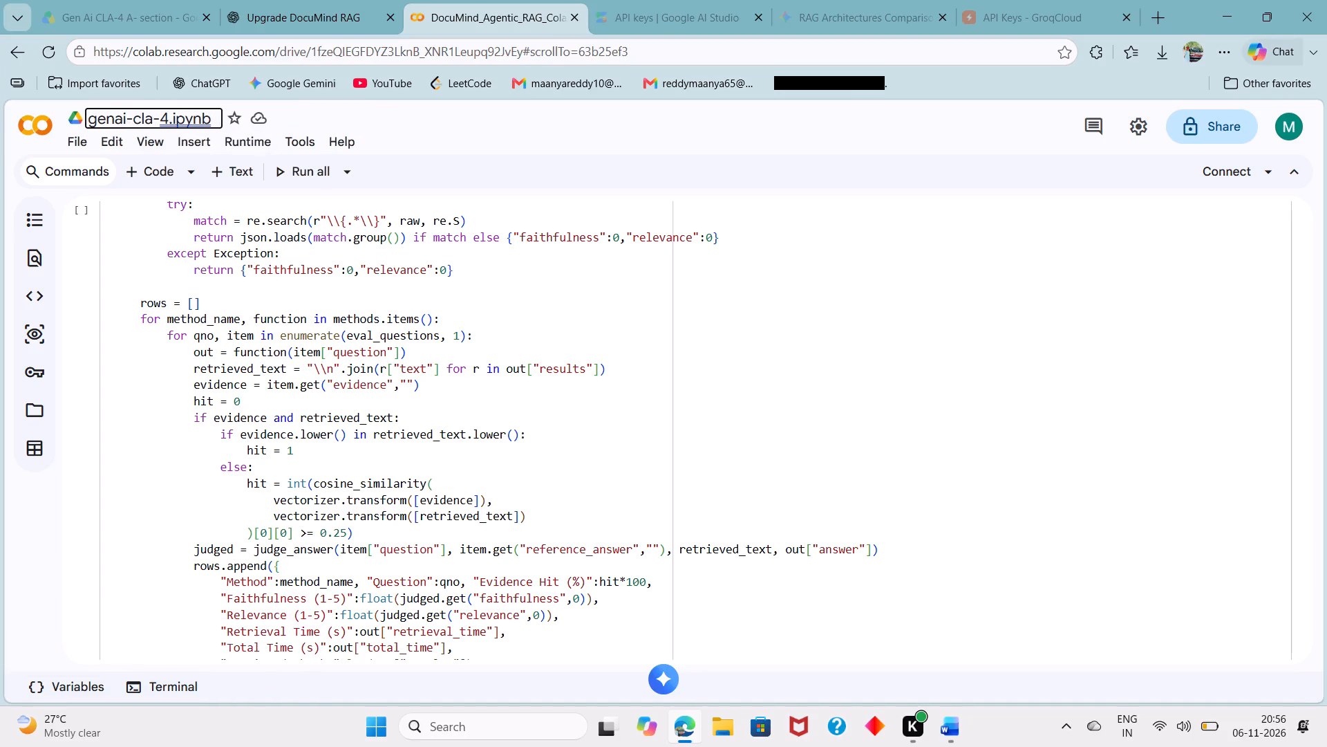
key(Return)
scroll(103, 270, up, 16)
scroll(103, 270, down, 8)
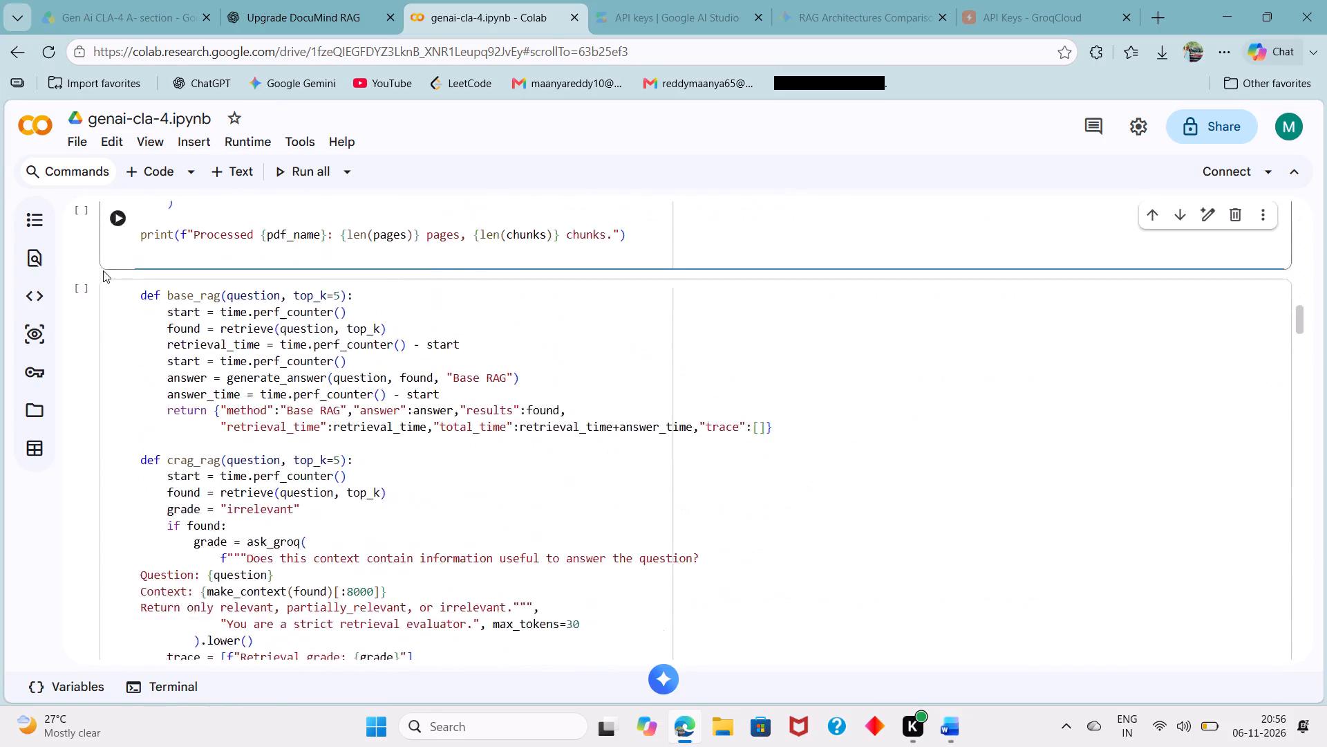
scroll(103, 270, down, 9)
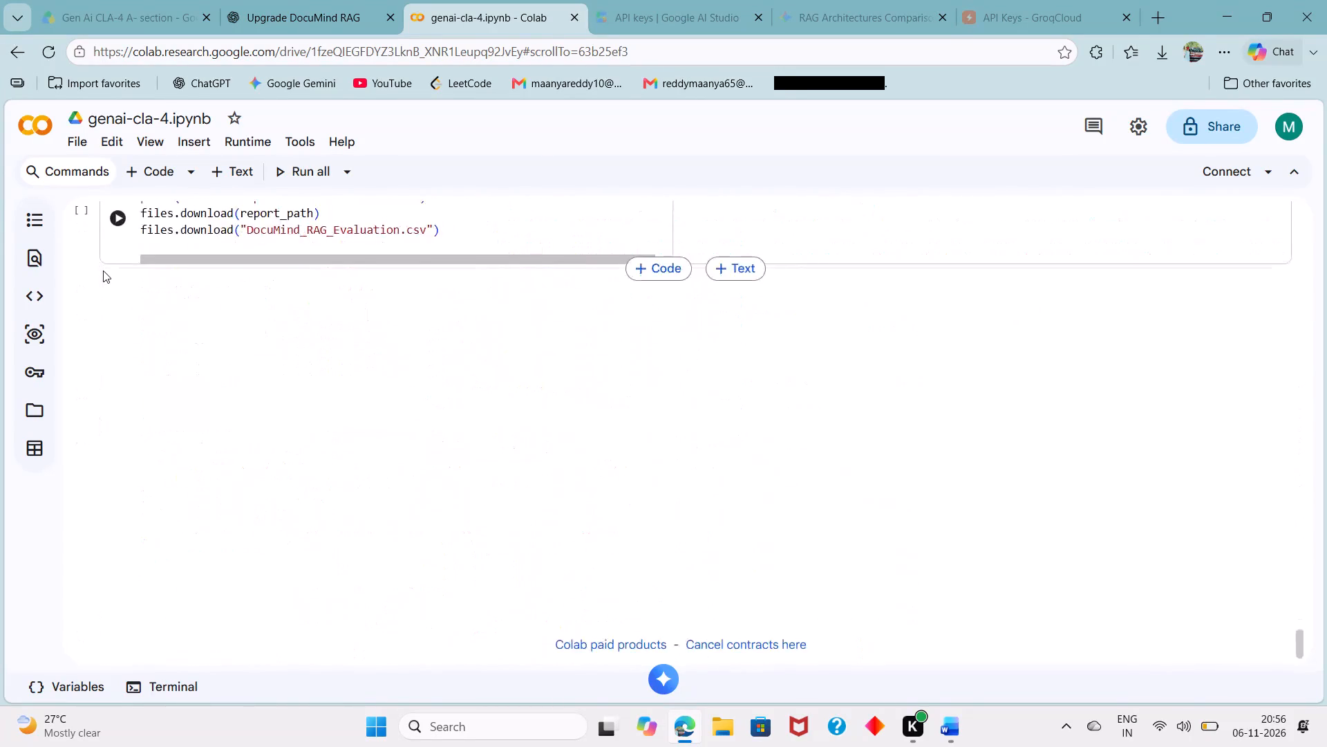
scroll(103, 270, up, 11)
click(76, 136)
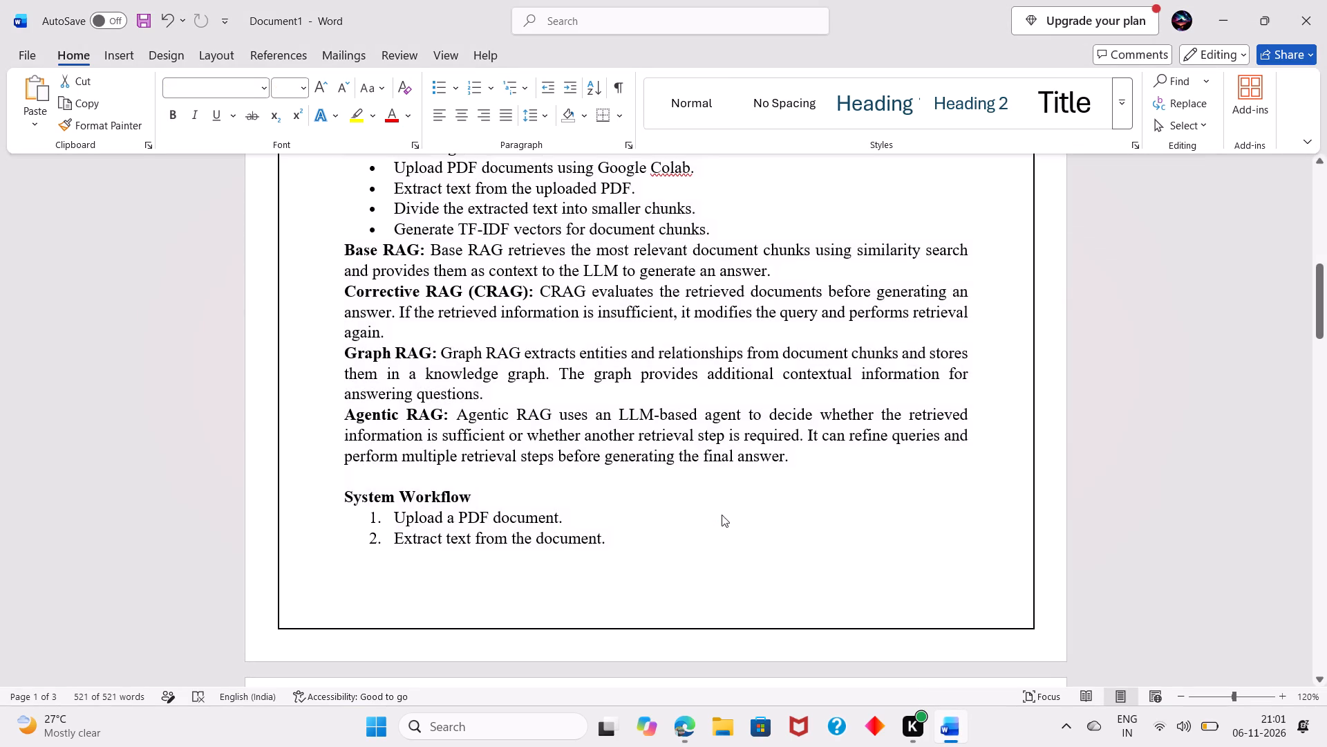
scroll(722, 515, up, 12)
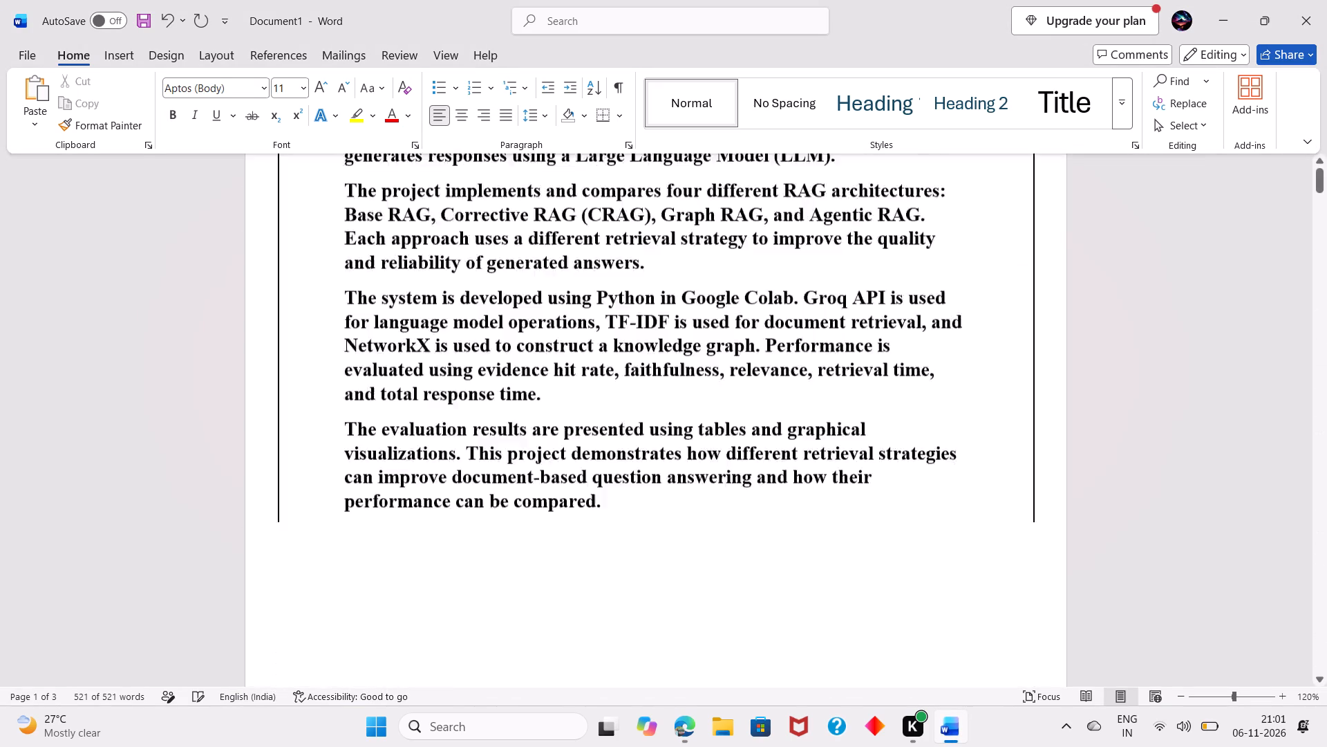
scroll(722, 515, up, 2)
Format the whole document in Times New Roman at size 12 and remove its bold formatting.
key(ctrl+a)
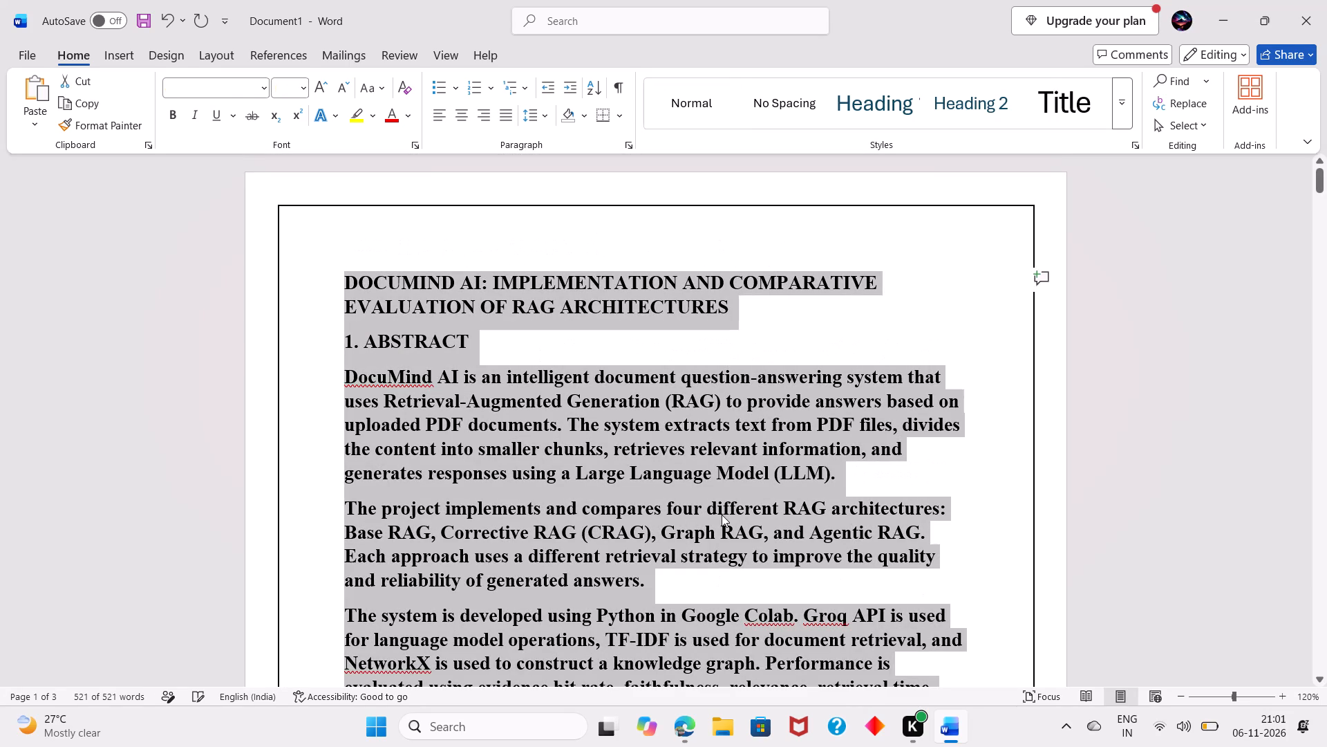
click(261, 91)
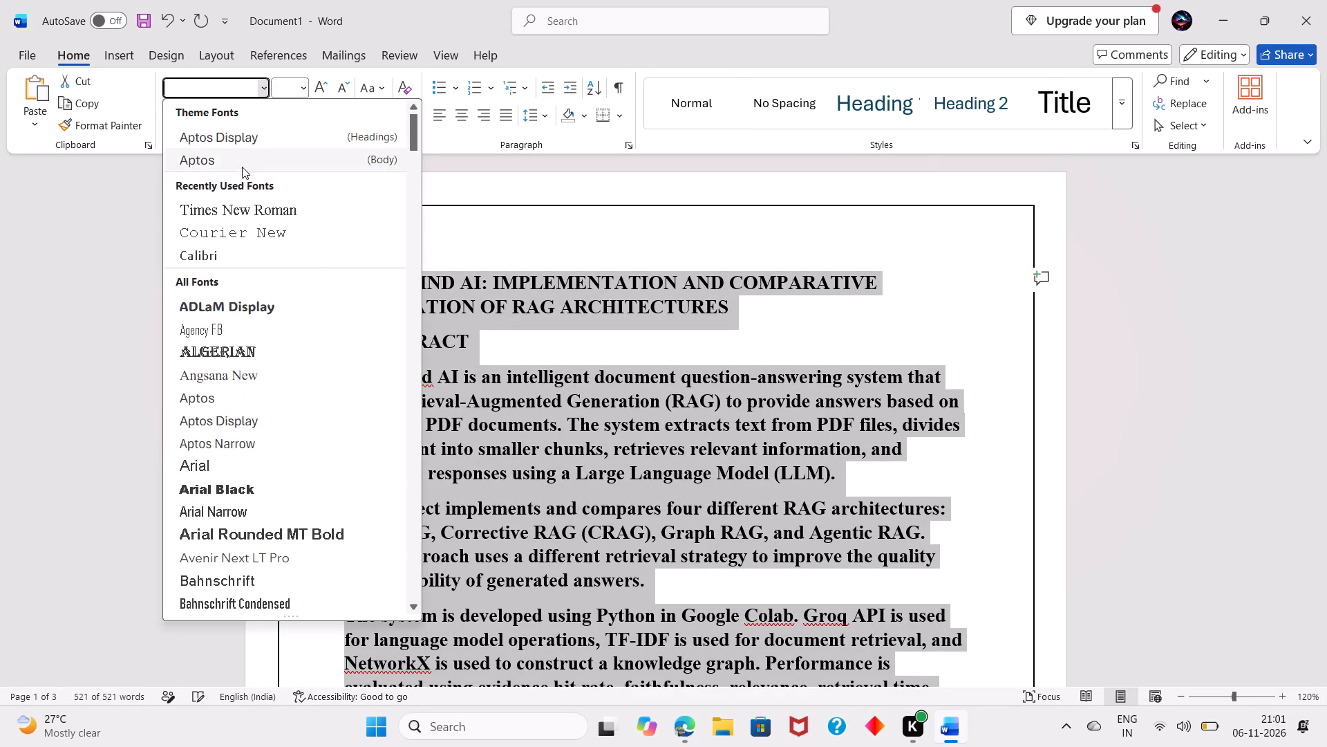
click(229, 207)
click(302, 86)
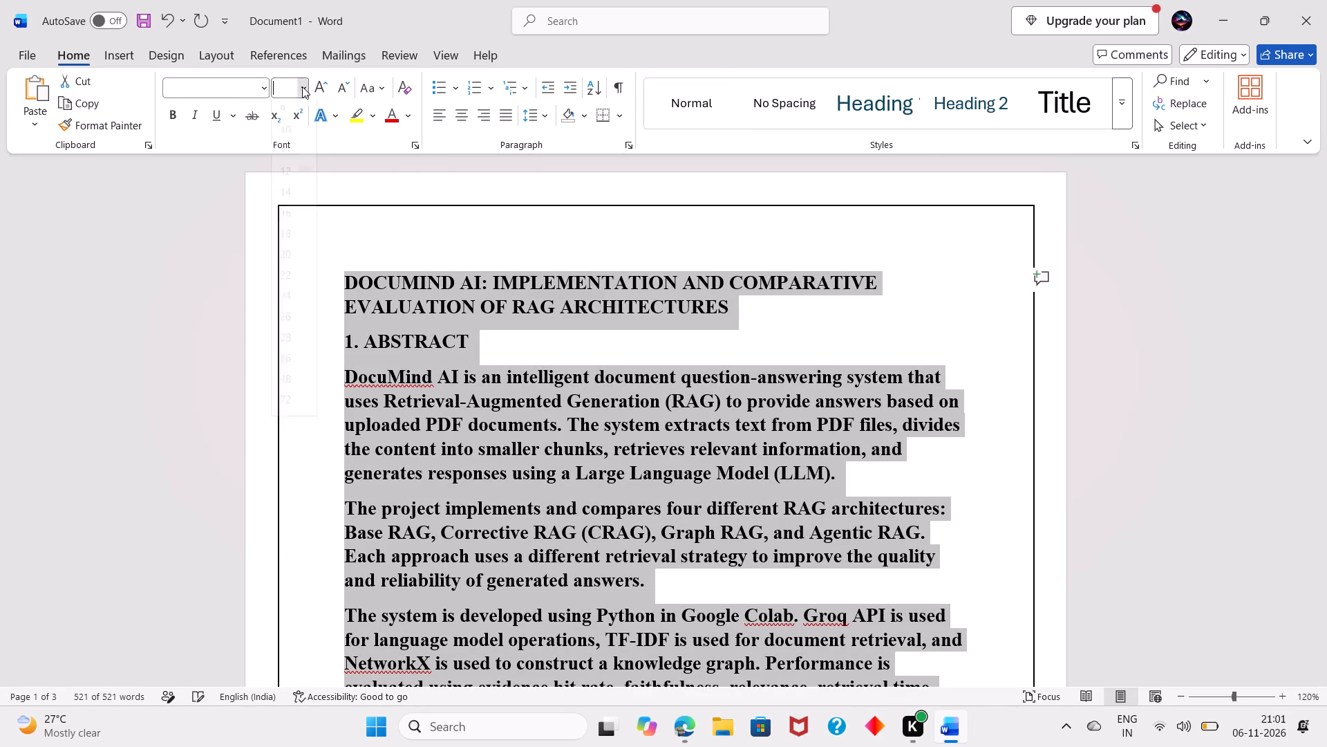
click(287, 194)
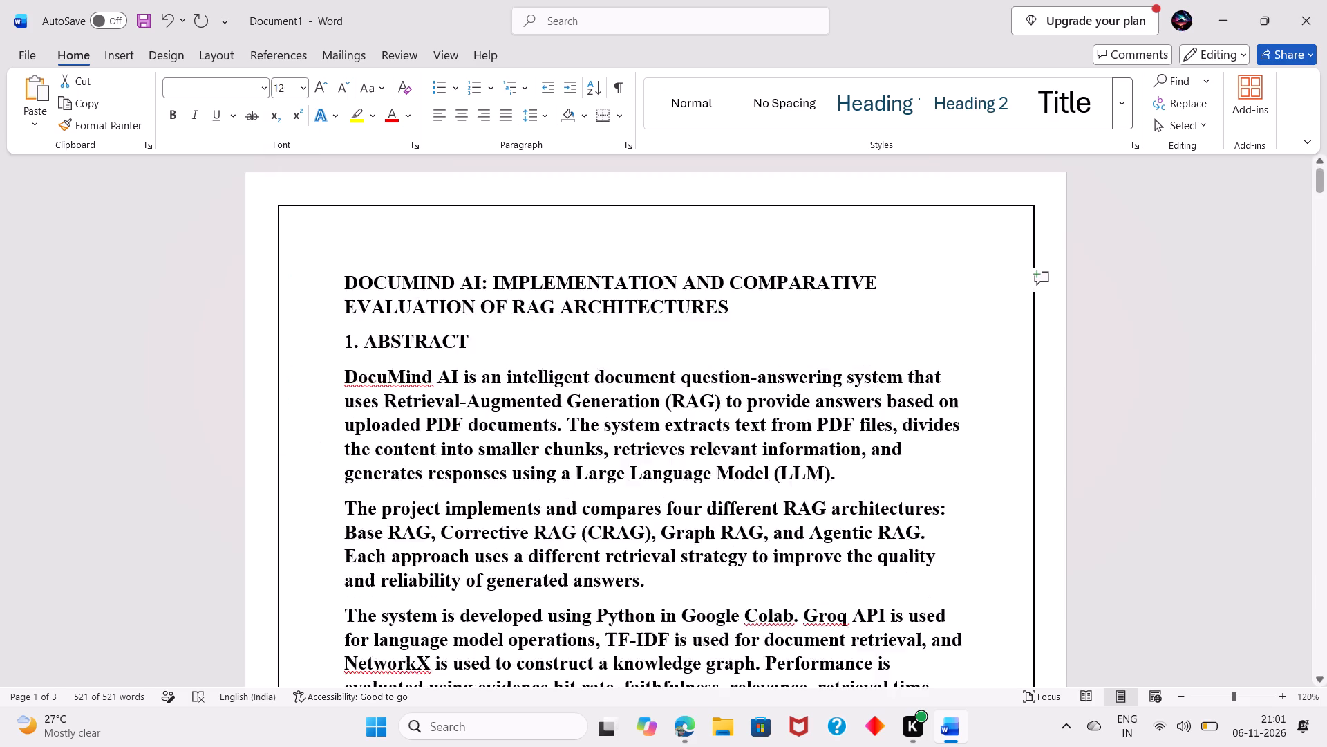
click(173, 120)
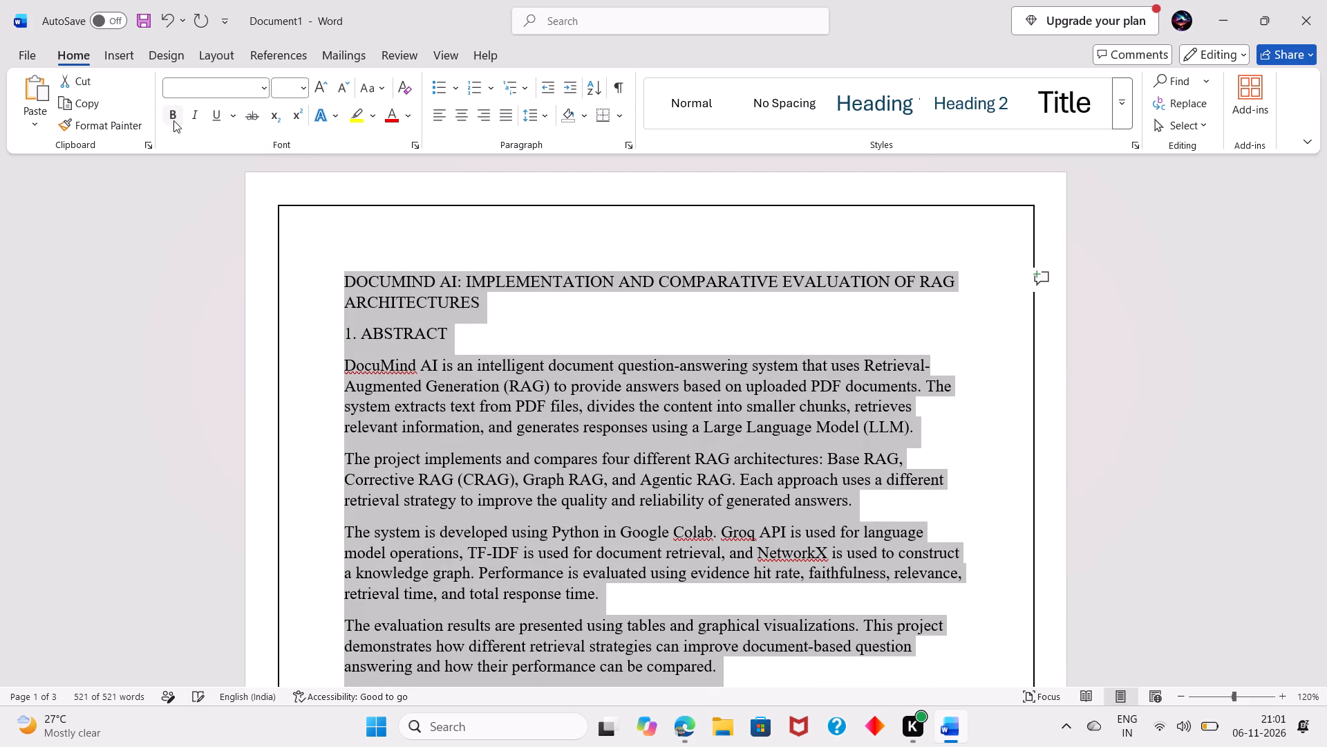
click(514, 237)
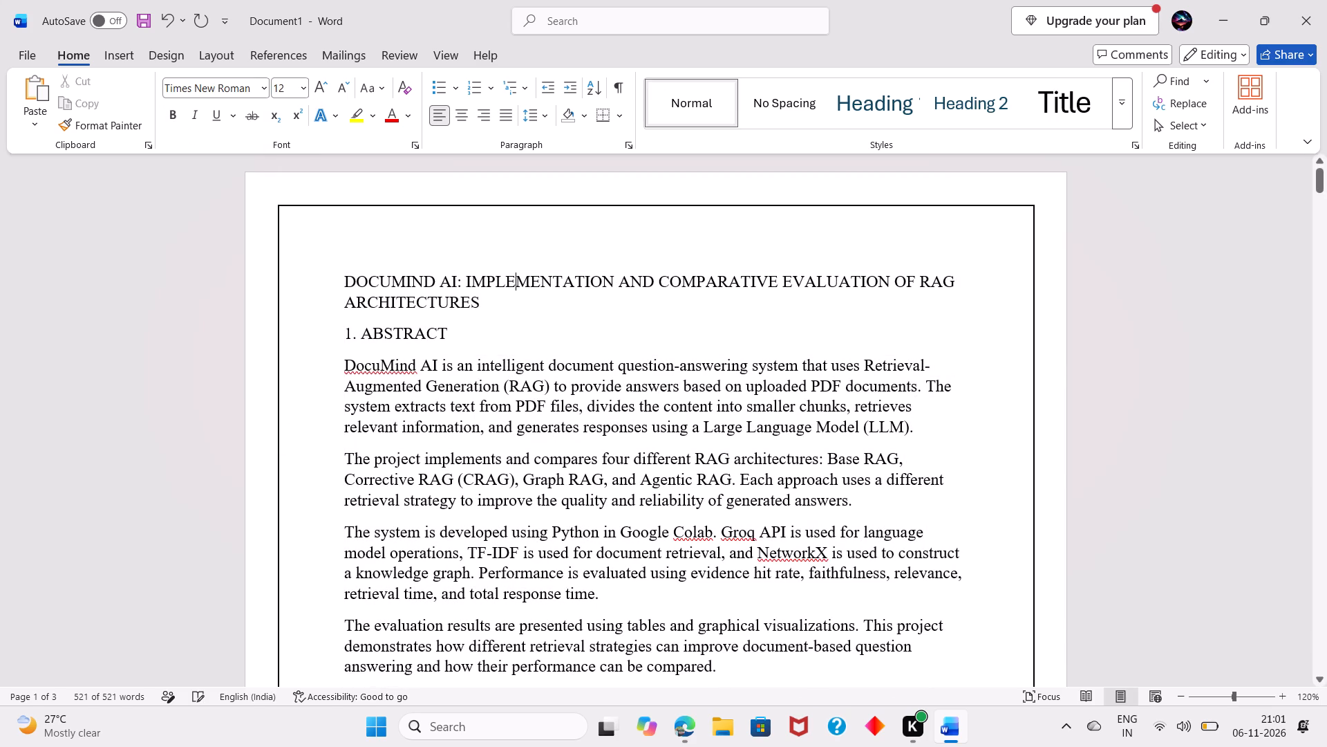
Make the report title bold, size 14 and centred.
drag(343, 277, 499, 301)
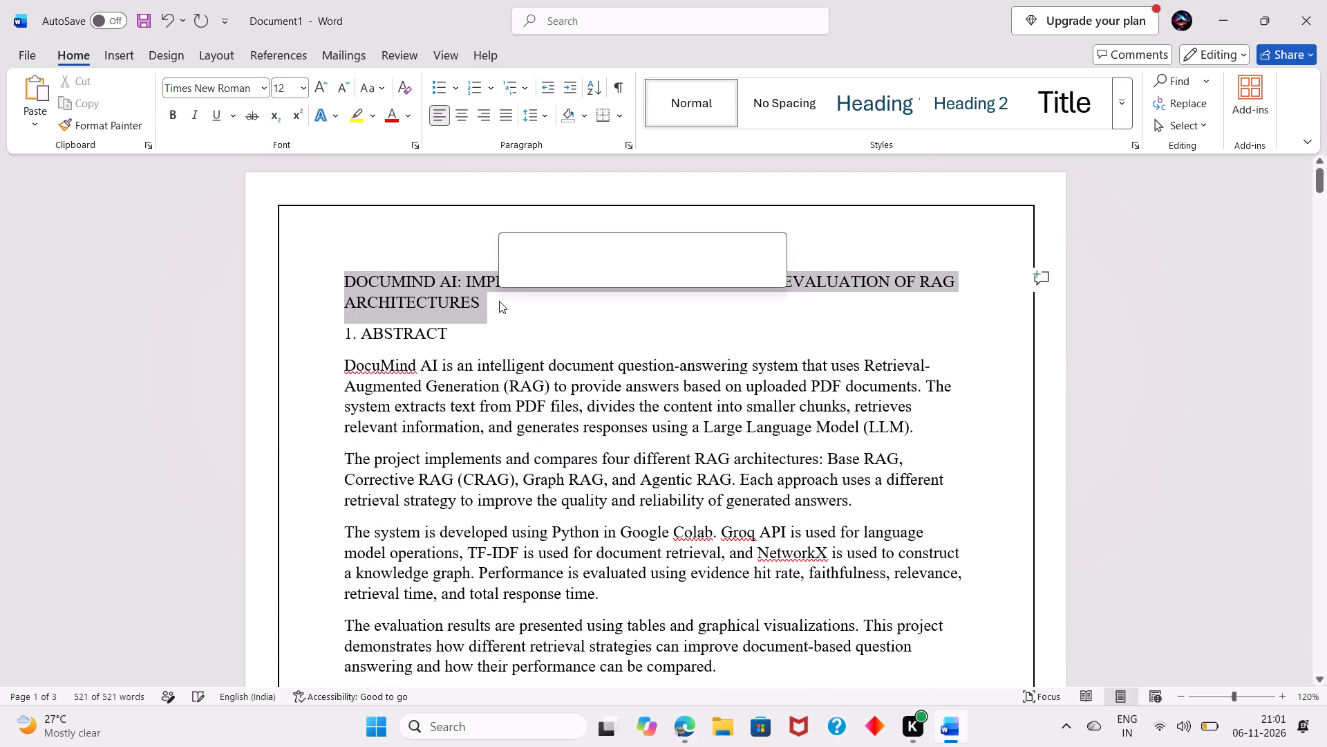
click(171, 116)
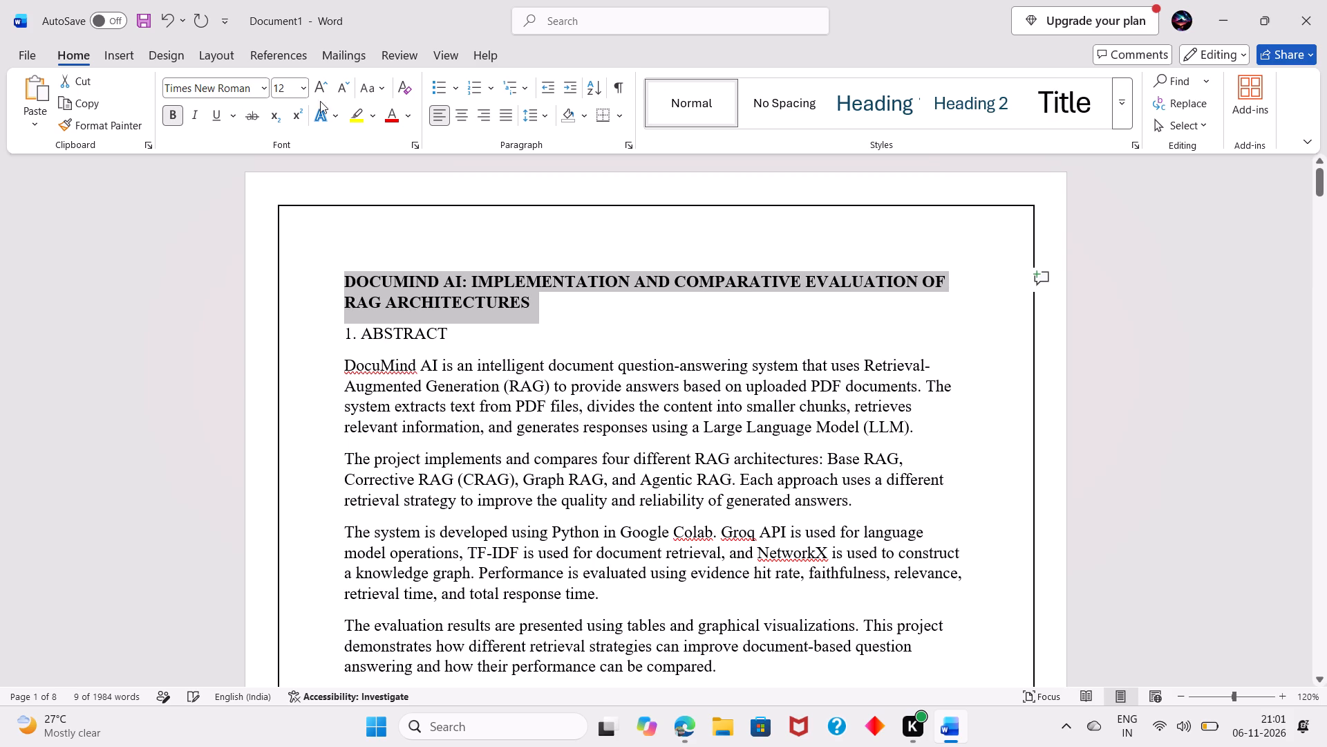
click(303, 90)
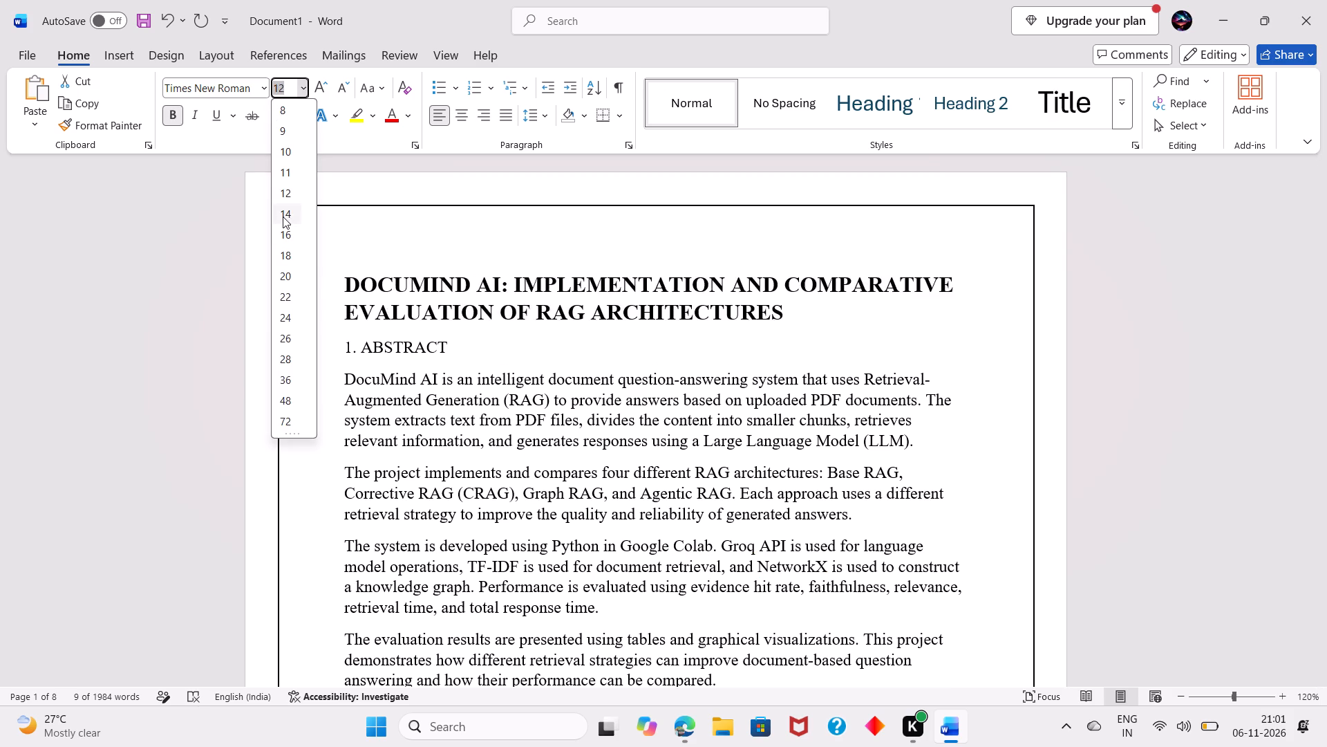
click(283, 216)
click(466, 122)
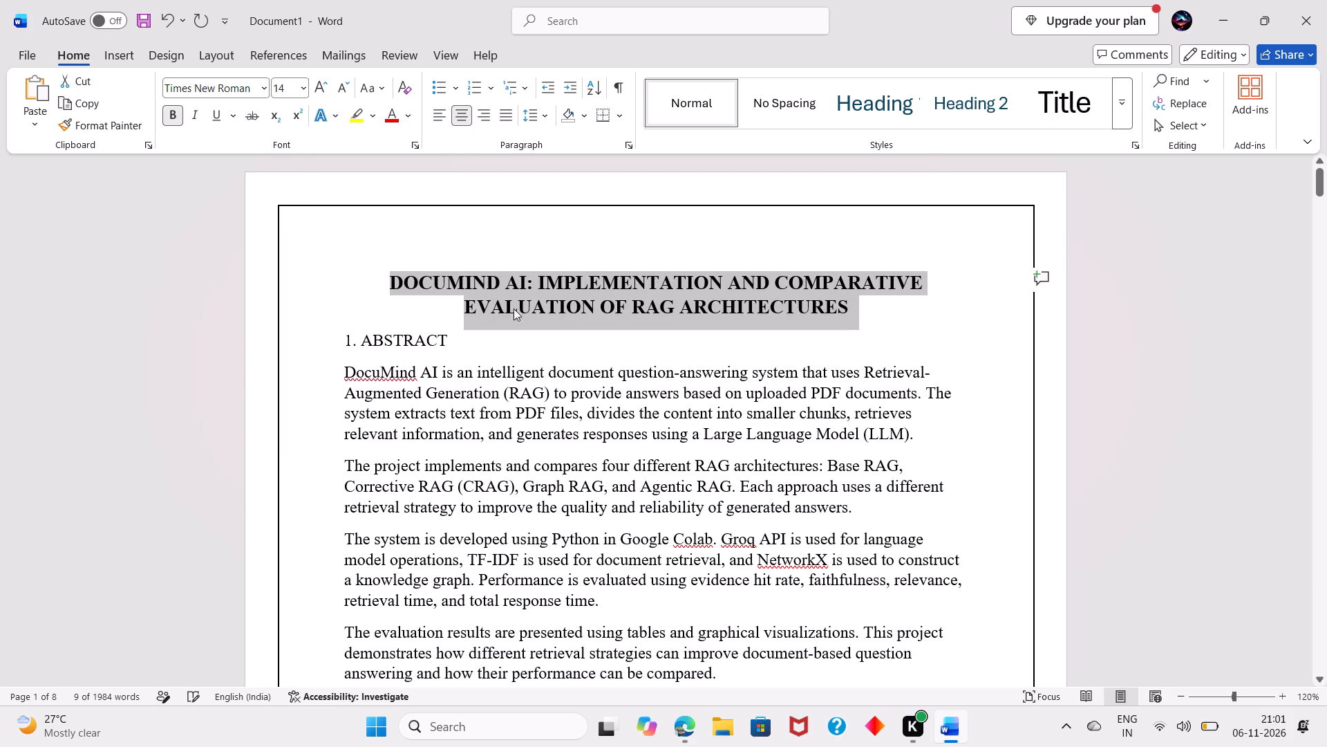
Justify all the text in the document.
click(518, 351)
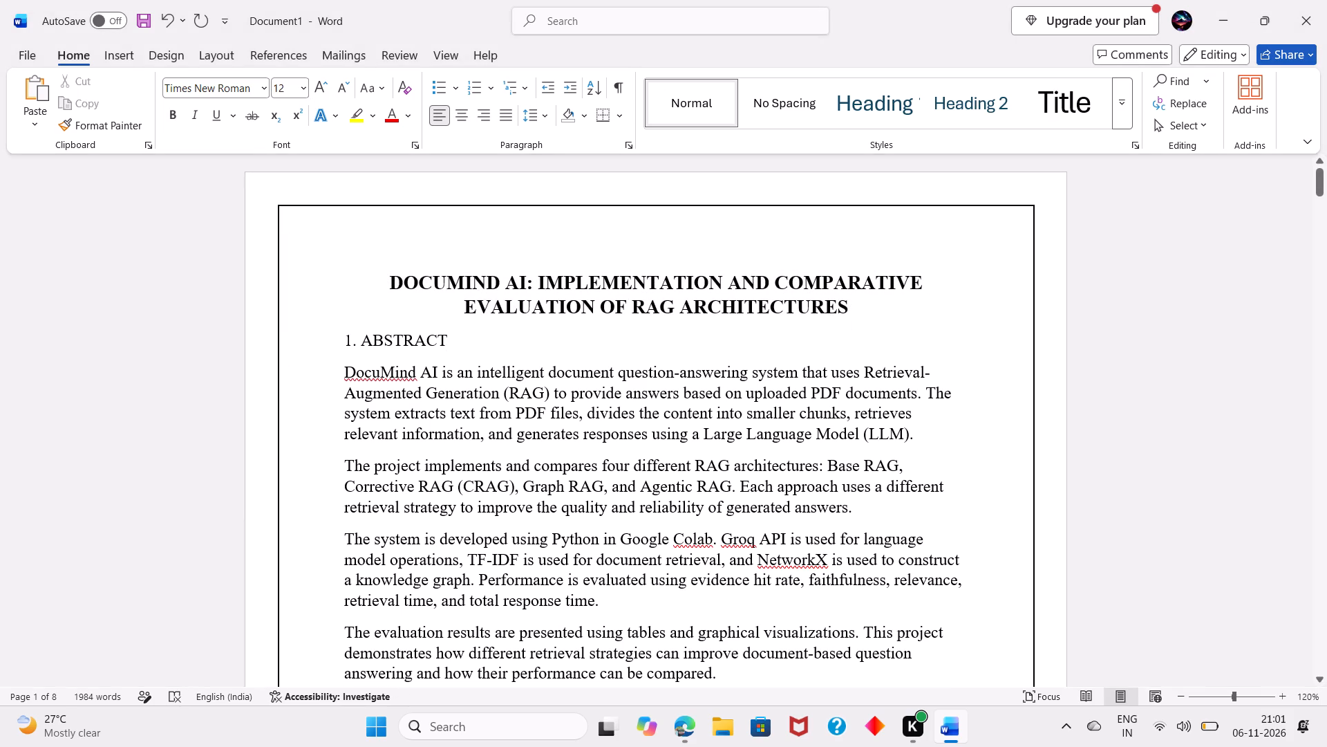
key(ctrl+a)
click(505, 113)
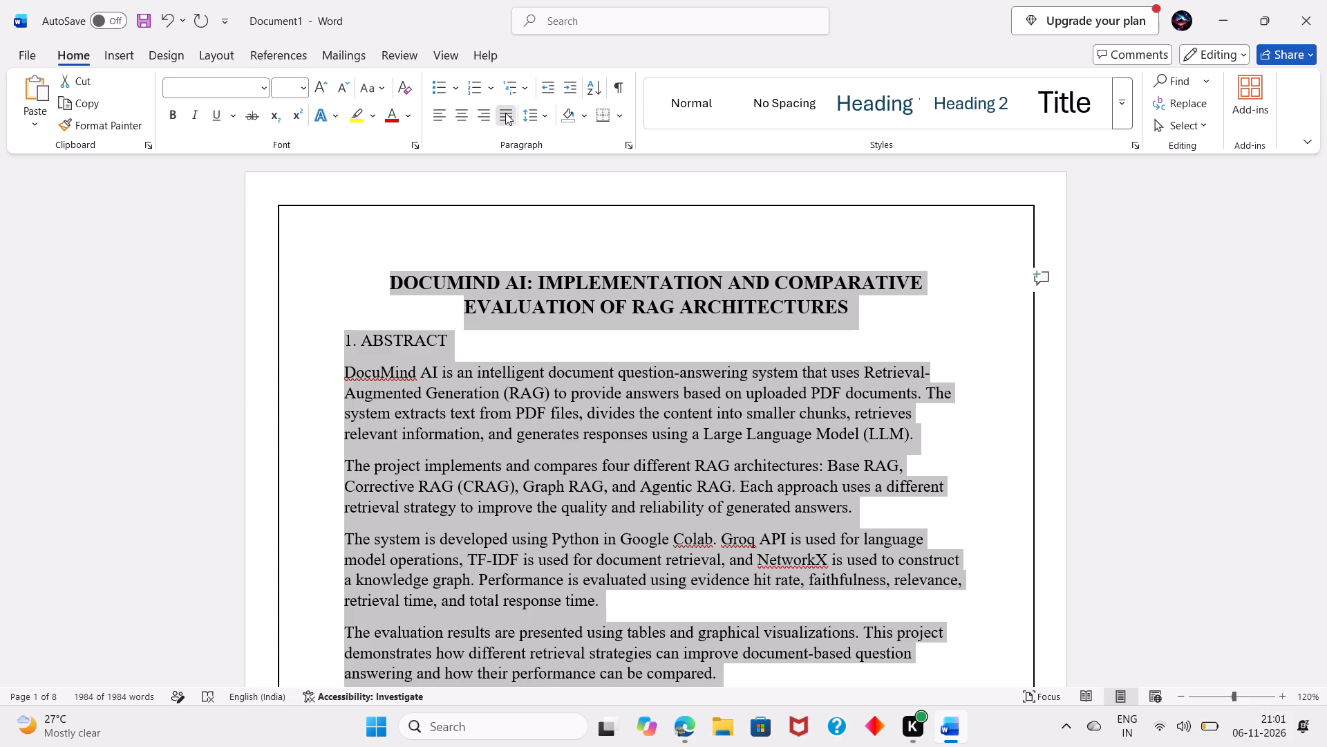
Centre the two-line report title again.
click(471, 338)
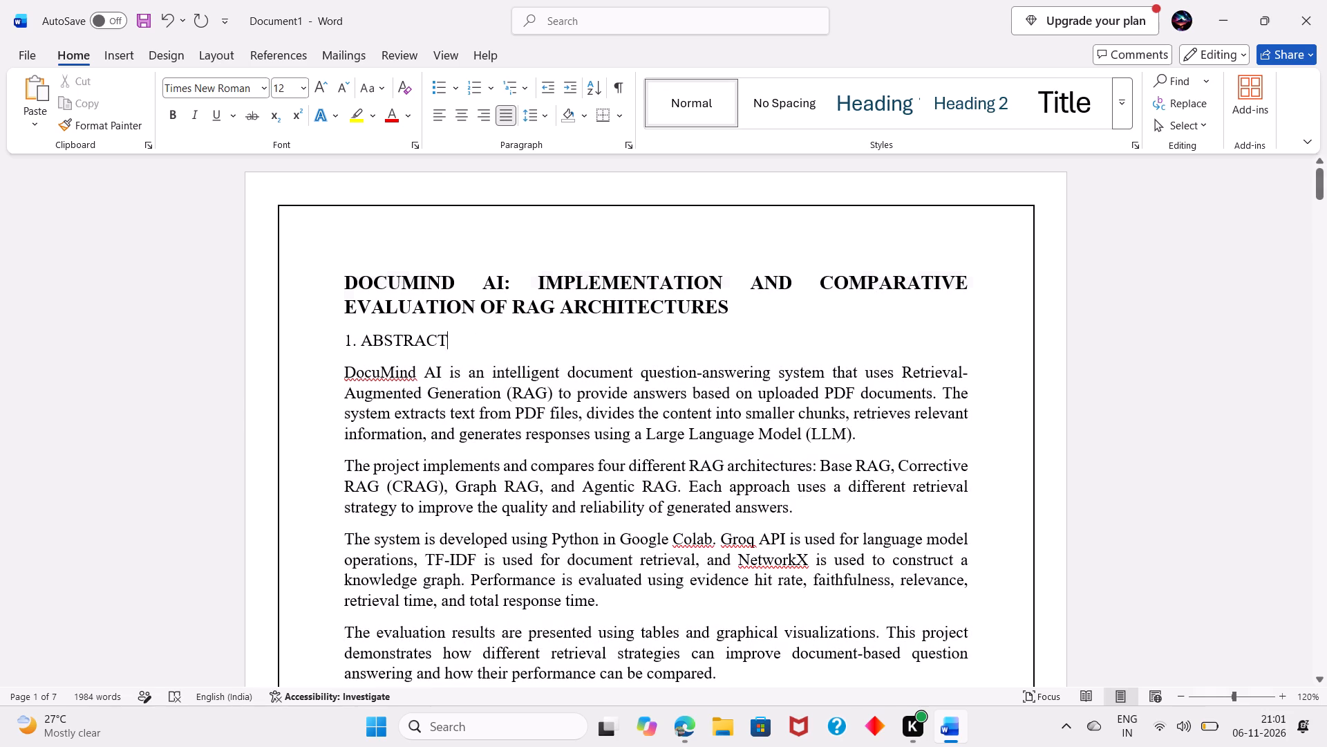
drag(343, 282, 717, 306)
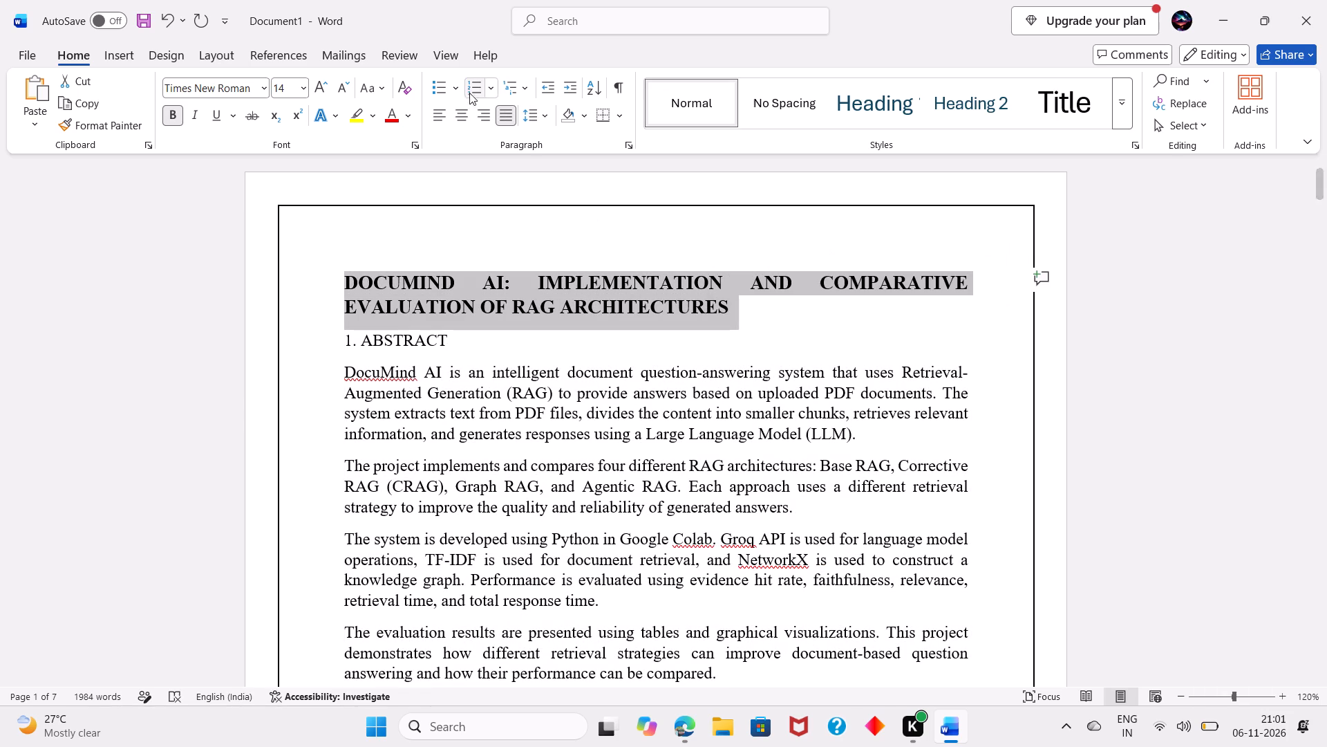
click(456, 118)
click(523, 356)
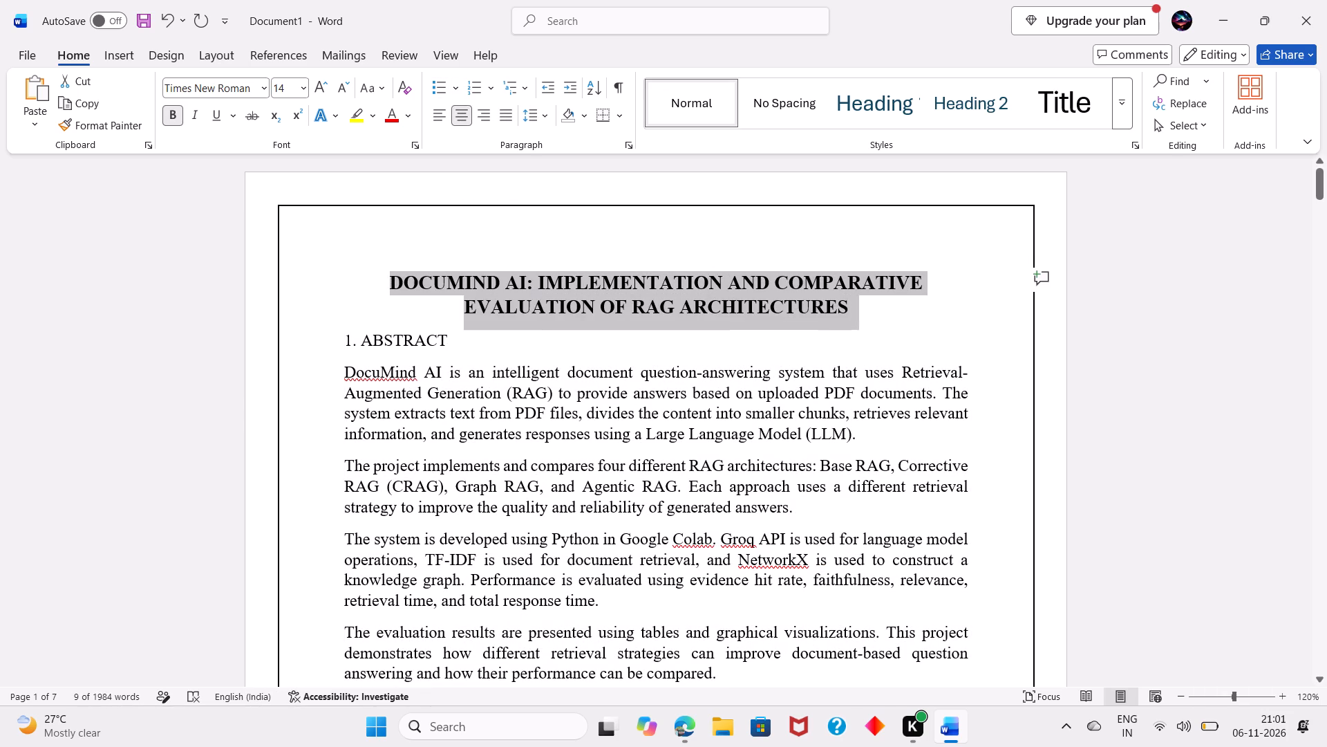
Remove the number "1." from the ABSTRACT heading and make the heading bold.
click(363, 340)
key(BackSpace)
key(BackSpace)
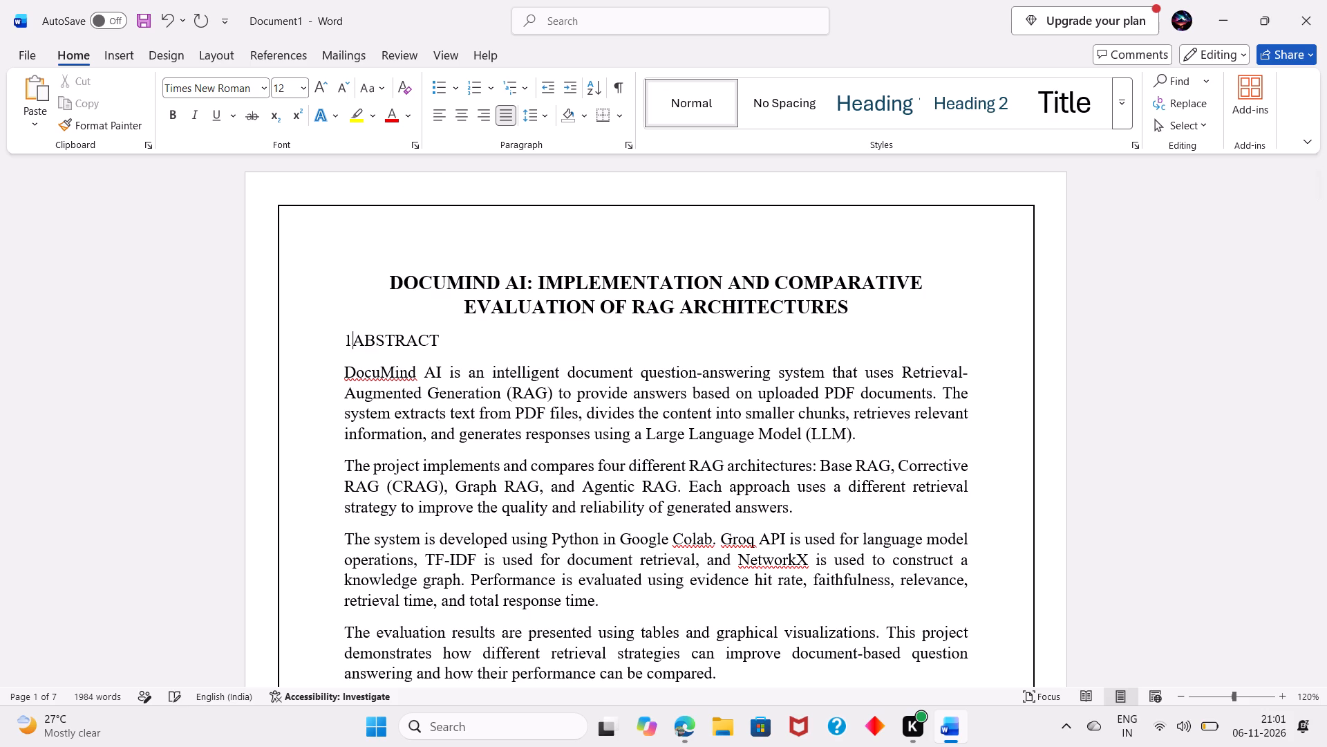
key(BackSpace)
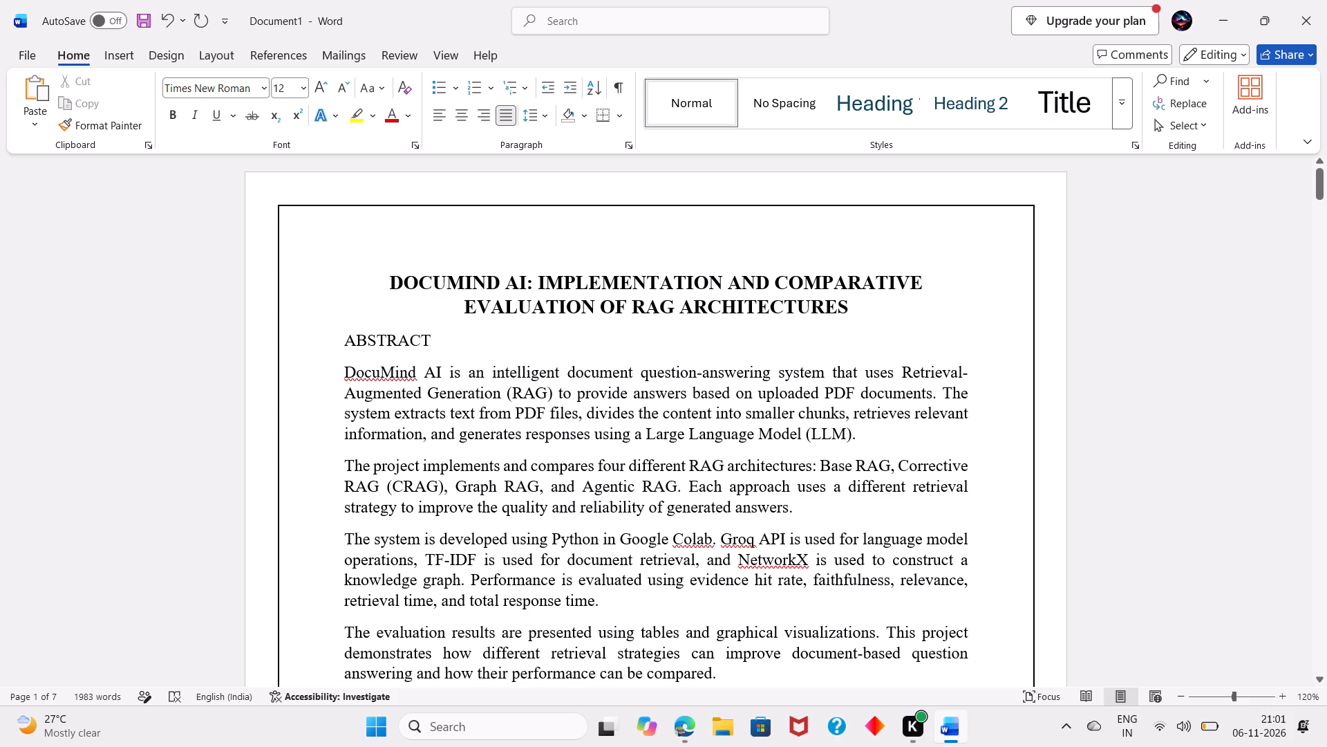
drag(343, 338, 605, 738)
click(594, 454)
scroll(594, 454, up, 6)
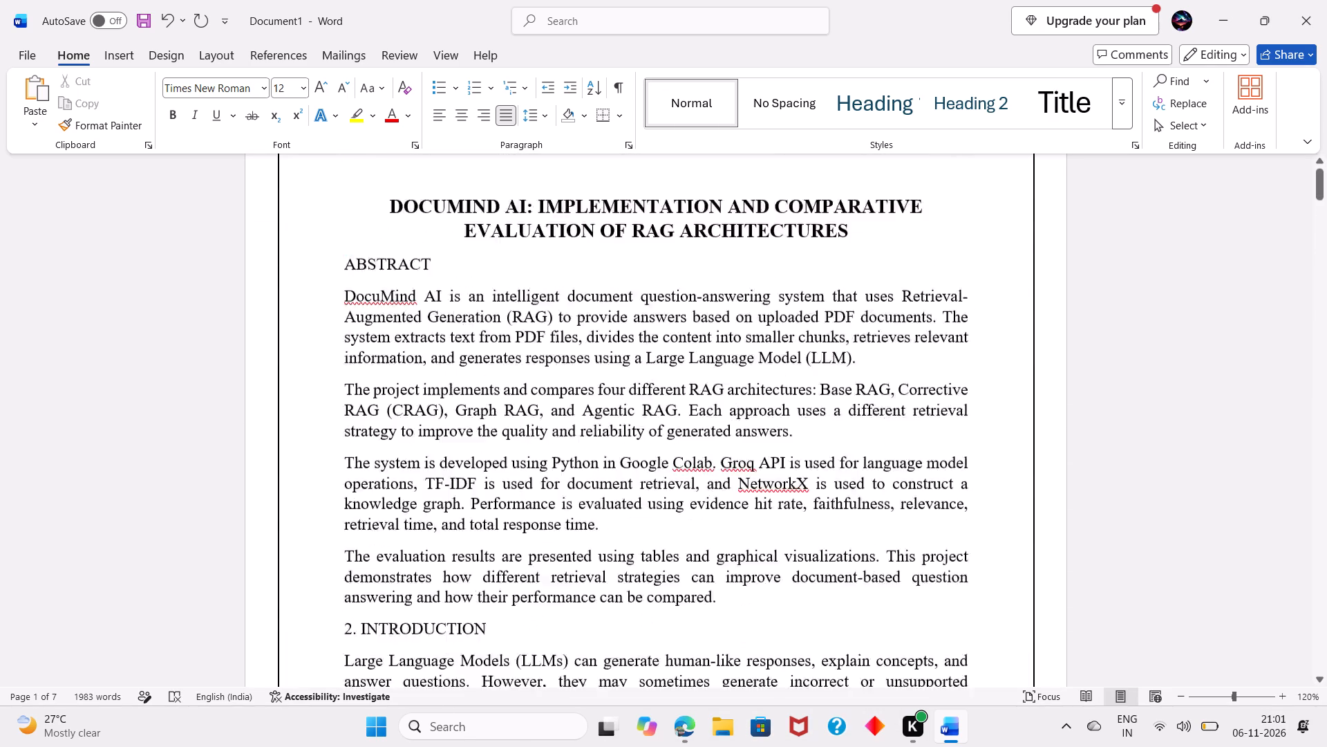
scroll(594, 454, up, 4)
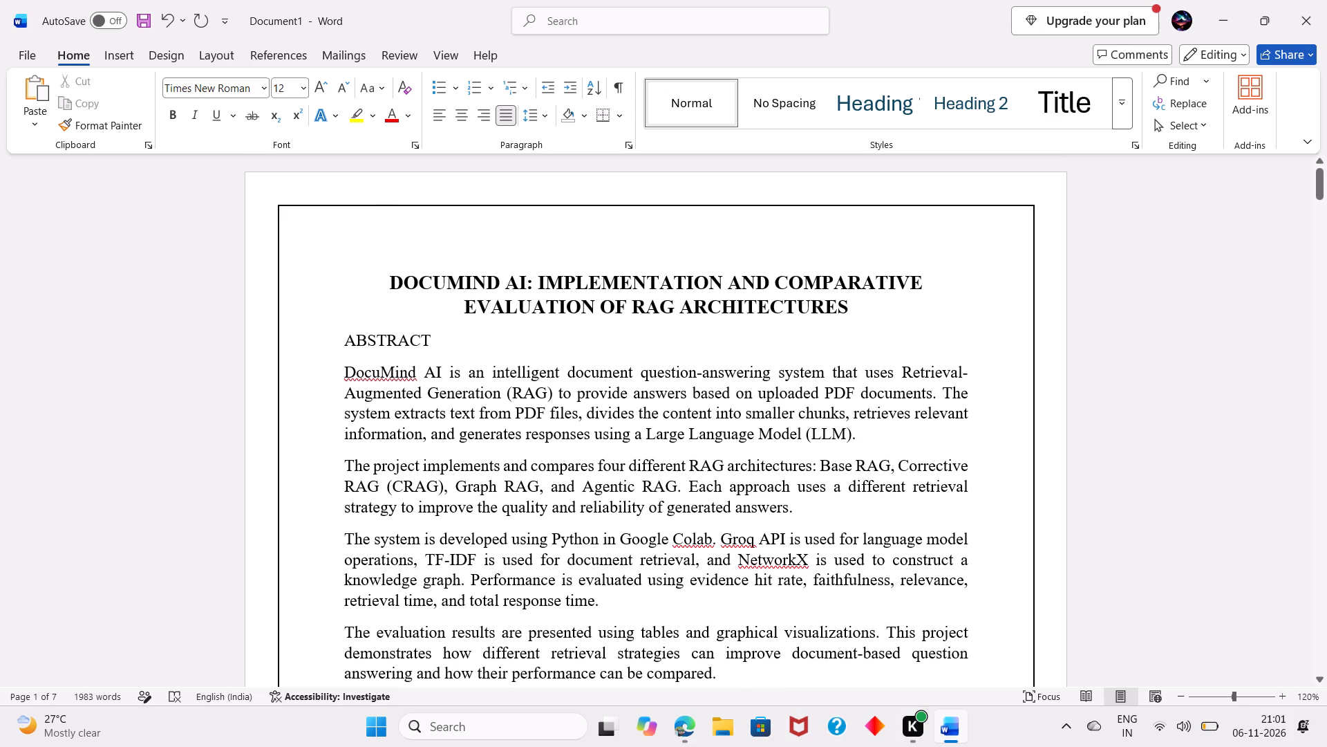
drag(341, 342, 444, 339)
click(456, 315)
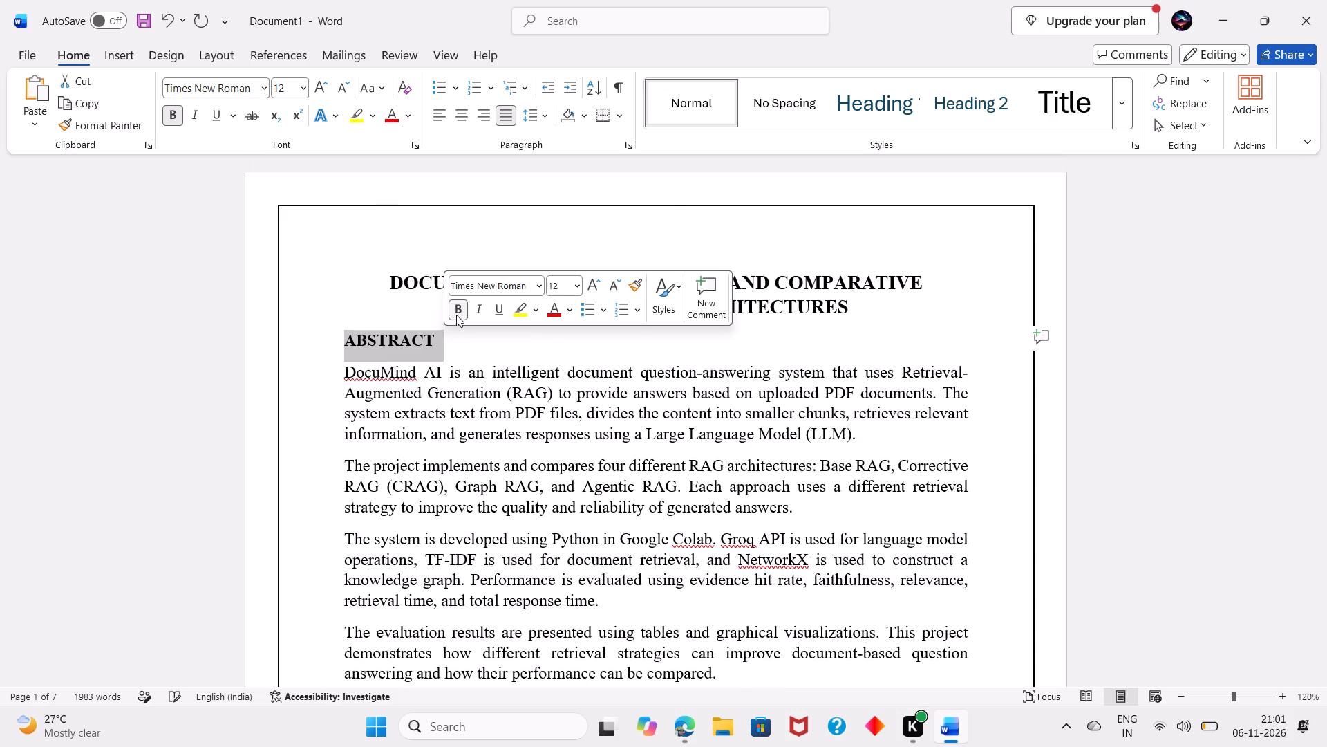
click(446, 432)
scroll(446, 432, down, 2)
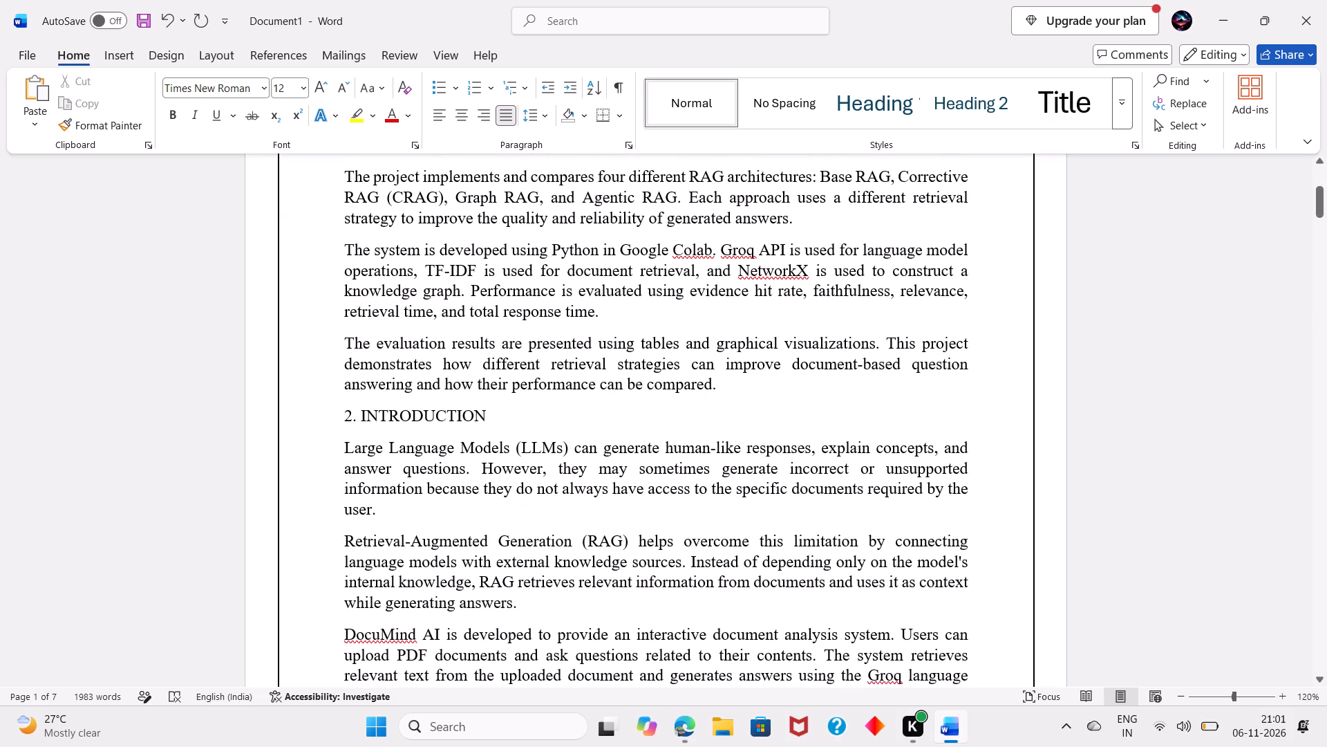
Remove the number "2." from the INTRODUCTION heading and make the heading bold.
click(357, 410)
key(Right)
key(BackSpace)
key(BackSpace)
key(BackSpace)
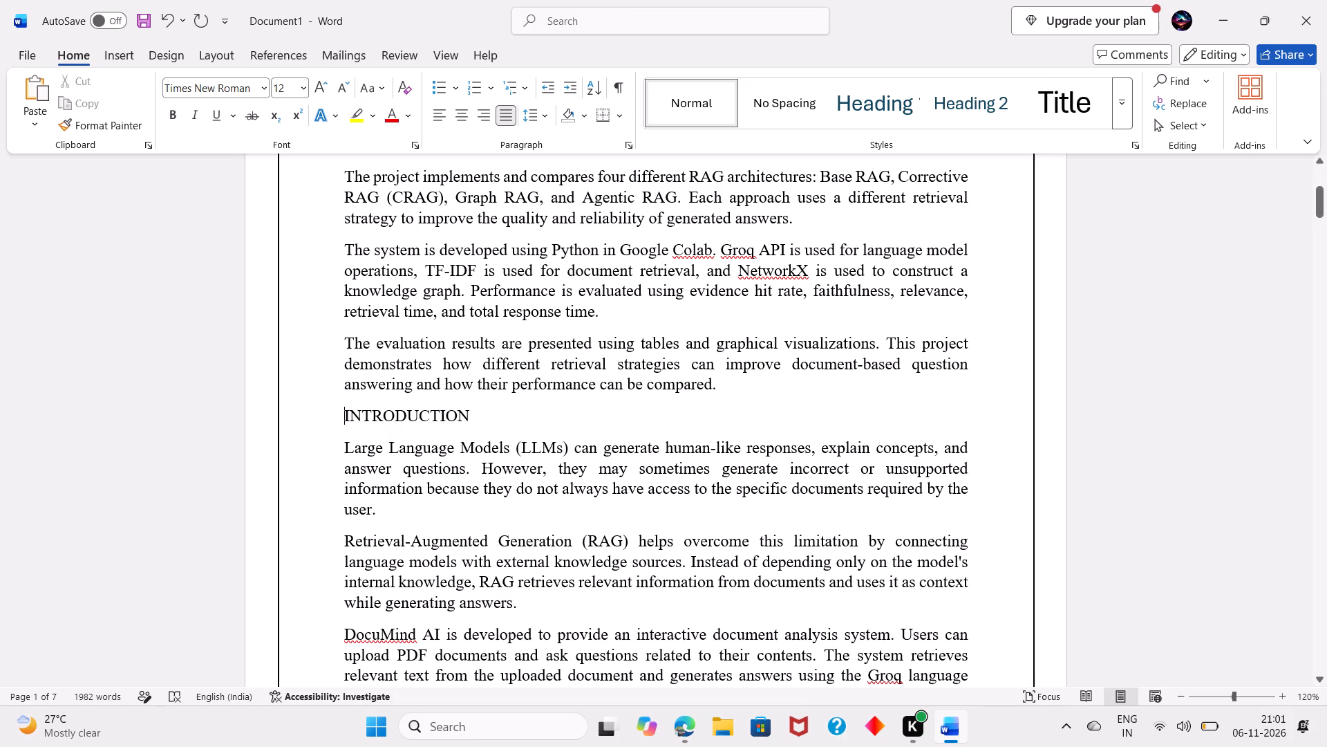
drag(342, 413, 495, 417)
click(507, 387)
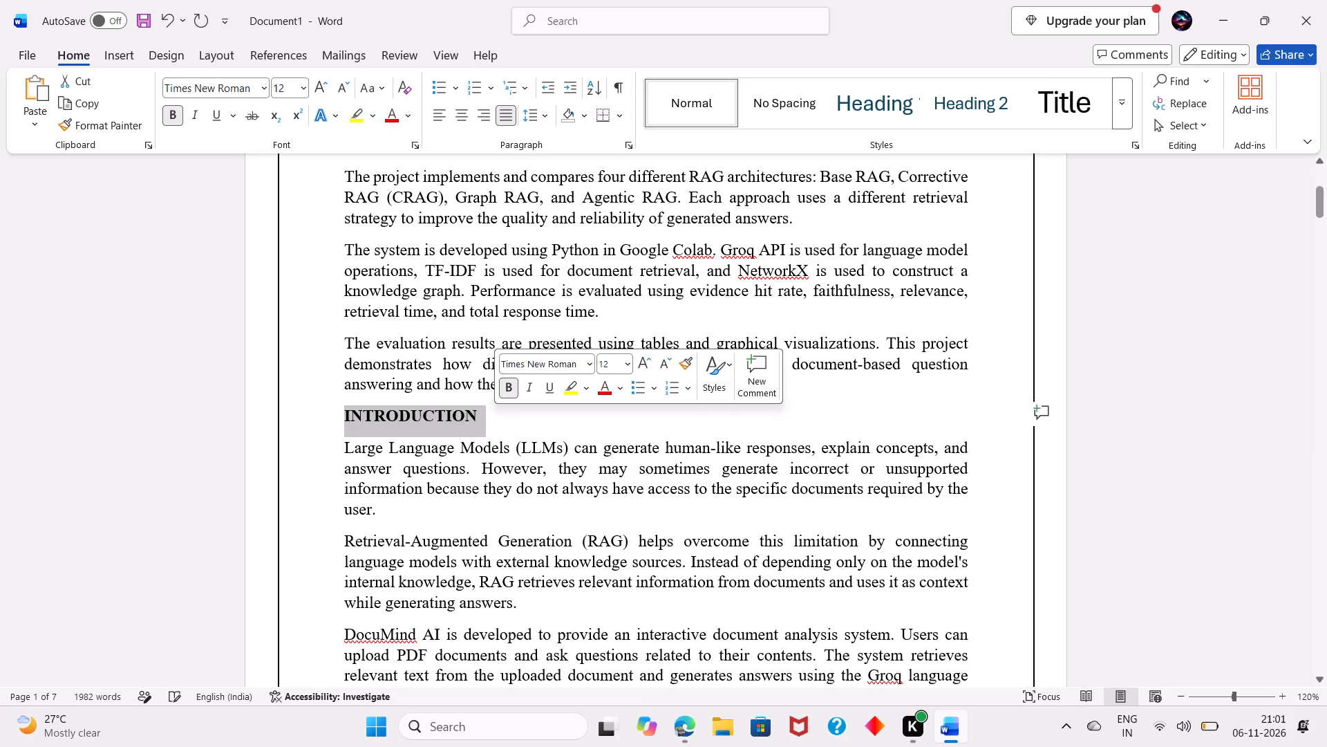
click(471, 542)
Remove the number "2.1" from the Objectives subheading and make the subheading bold.
scroll(471, 542, down, 1)
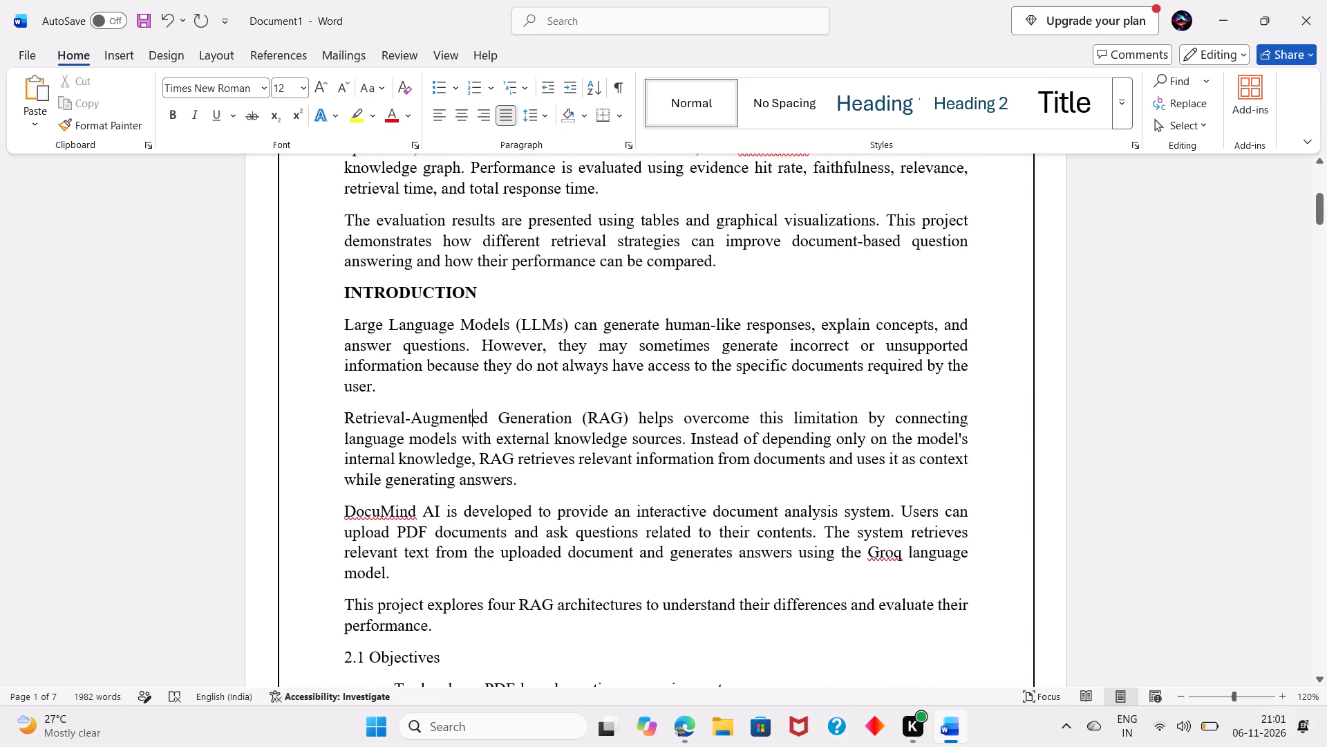
scroll(408, 384, down, 1)
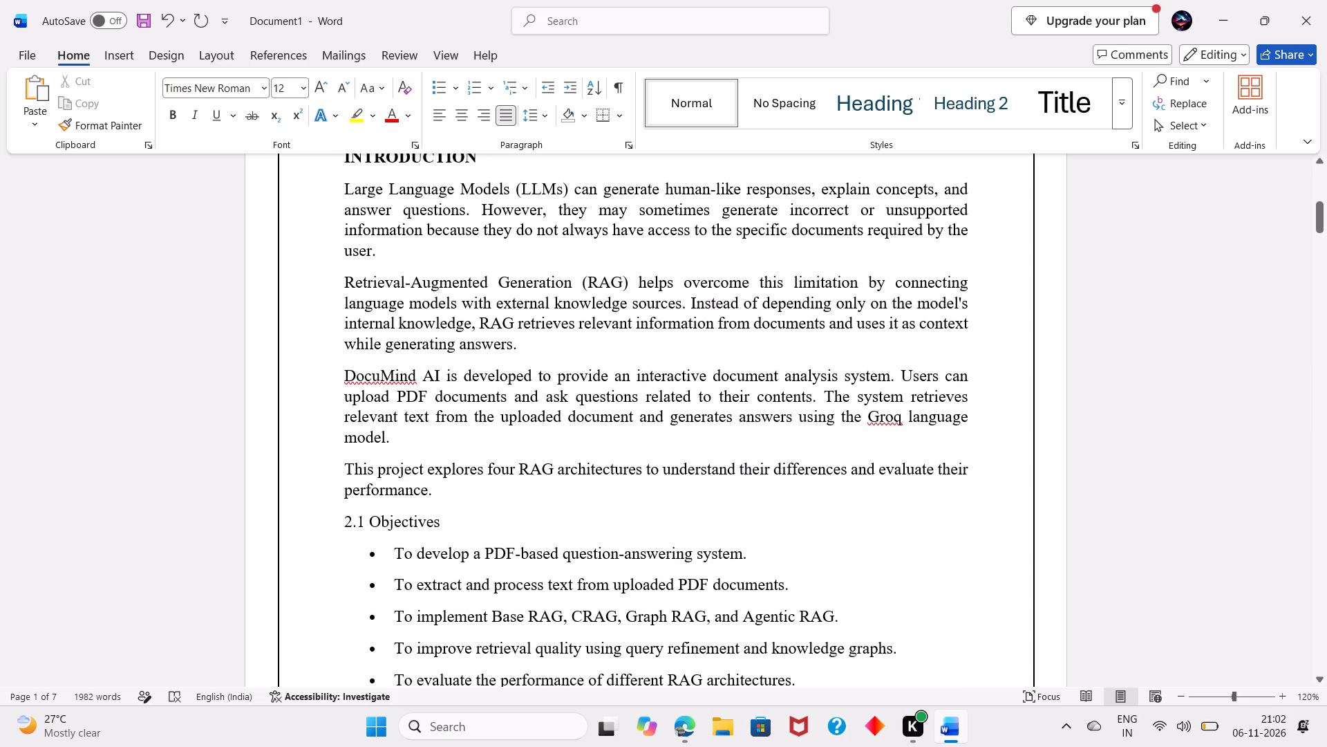
click(368, 520)
key(BackSpace)
key(BackSpace)
key(BackSpace)
key(BackSpace)
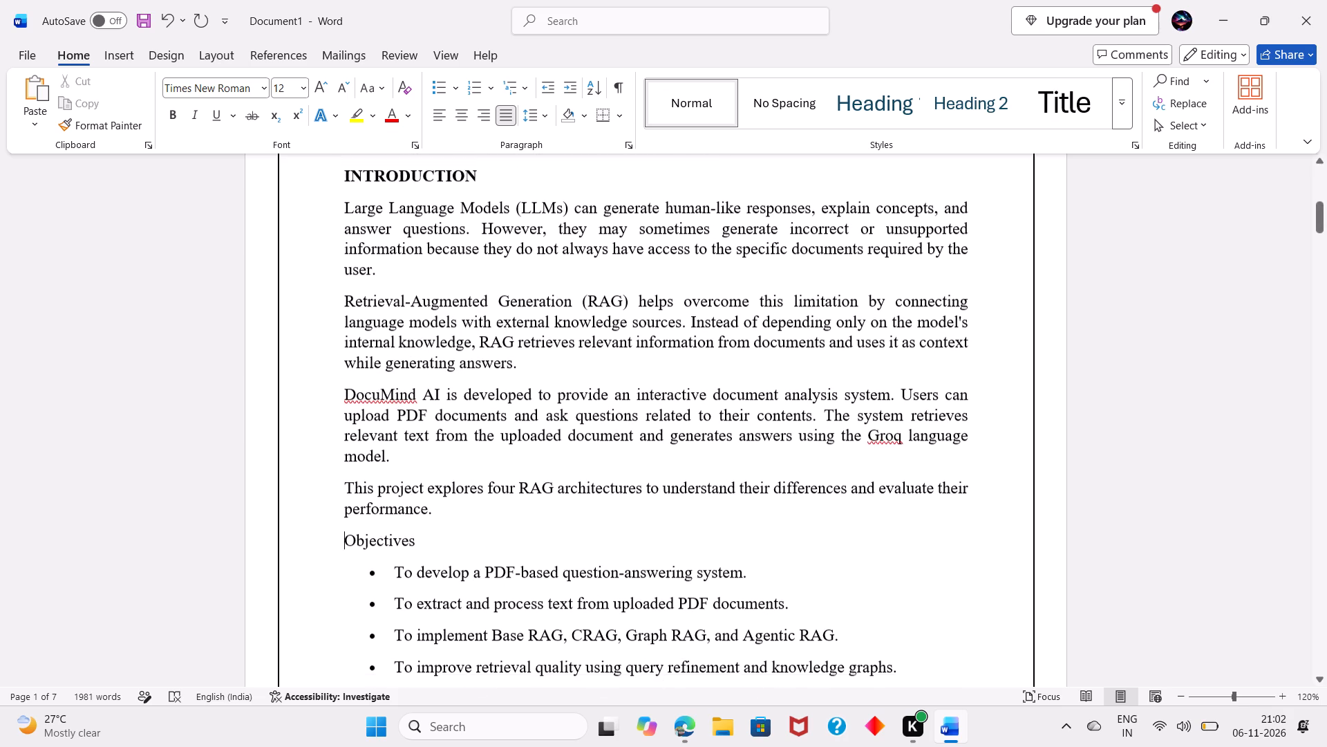
drag(342, 497, 420, 496)
click(435, 461)
click(451, 510)
Remove the number "3." from the TECHNOLOGIES USED heading, keeping its wording intact, and make the heading bold.
scroll(451, 510, down, 3)
click(366, 544)
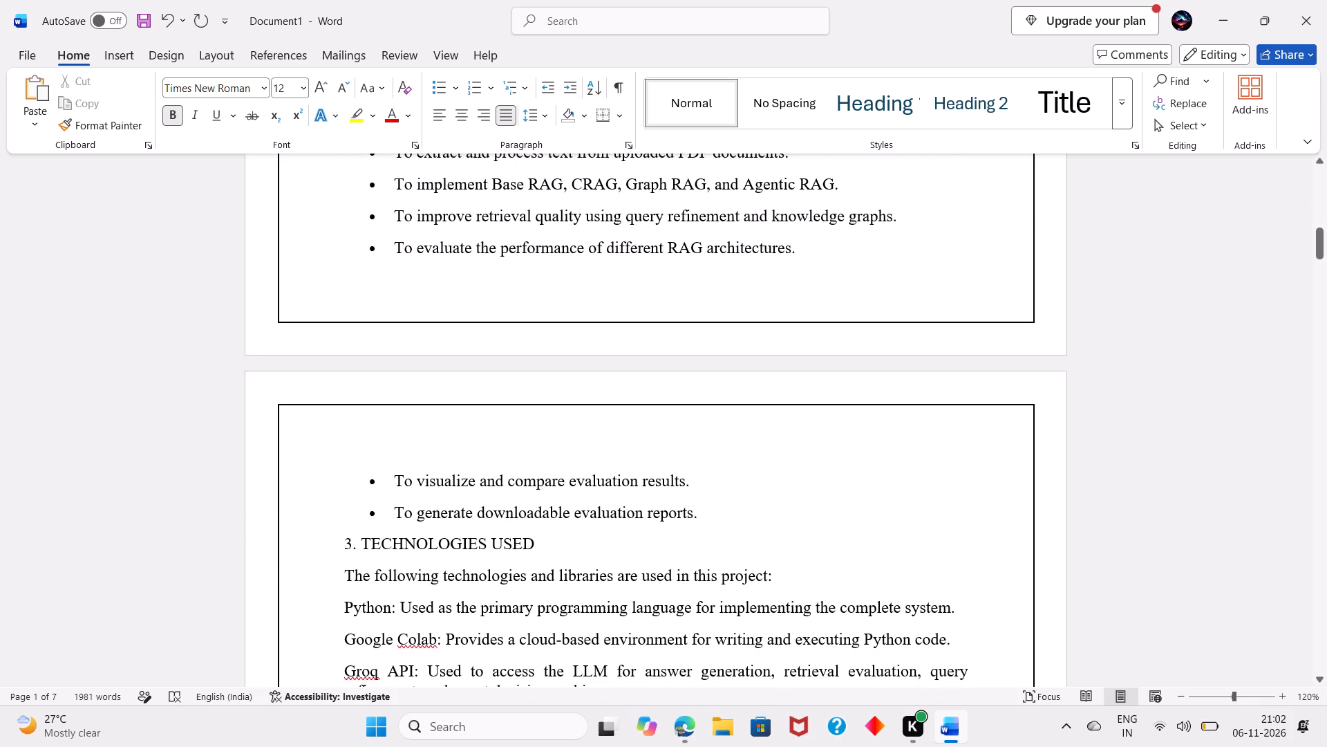
key(BackSpace)
key(BackSpace)
key(BackSpace)
key(BackSpace)
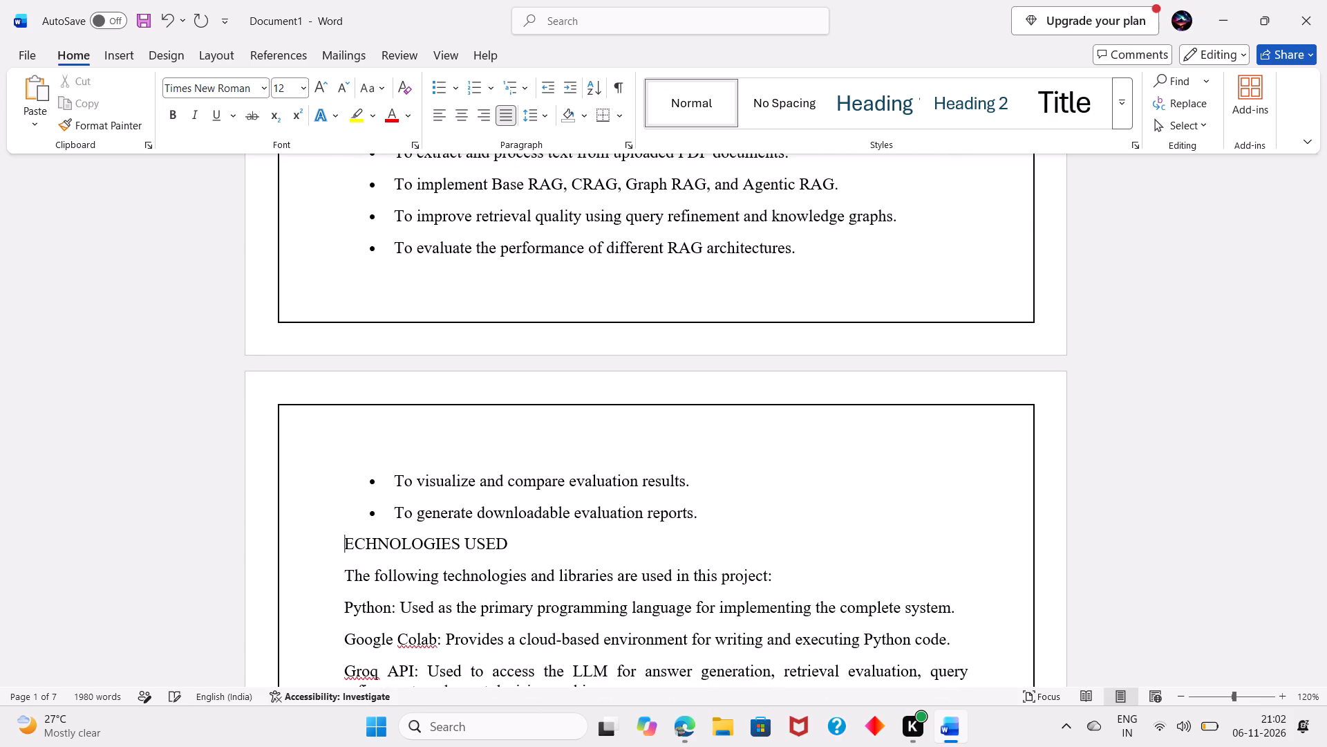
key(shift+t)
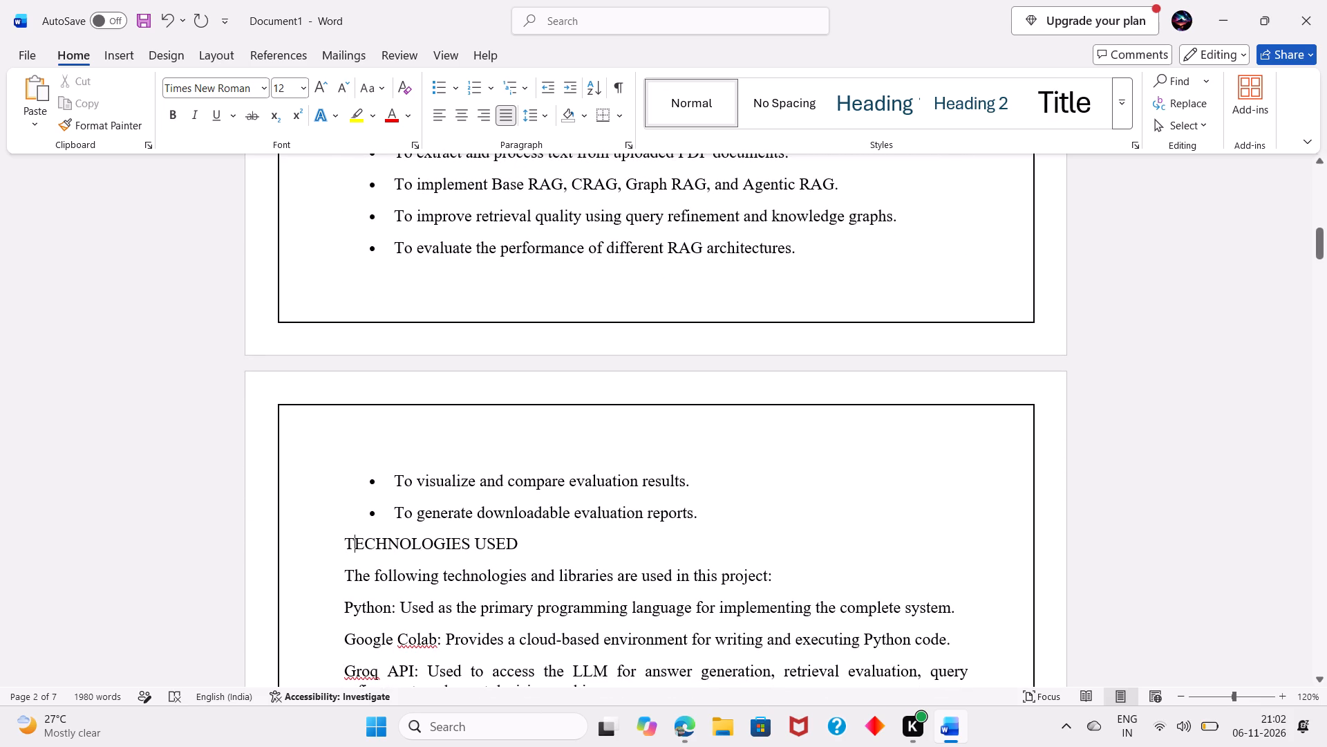
drag(345, 540, 518, 538)
click(528, 506)
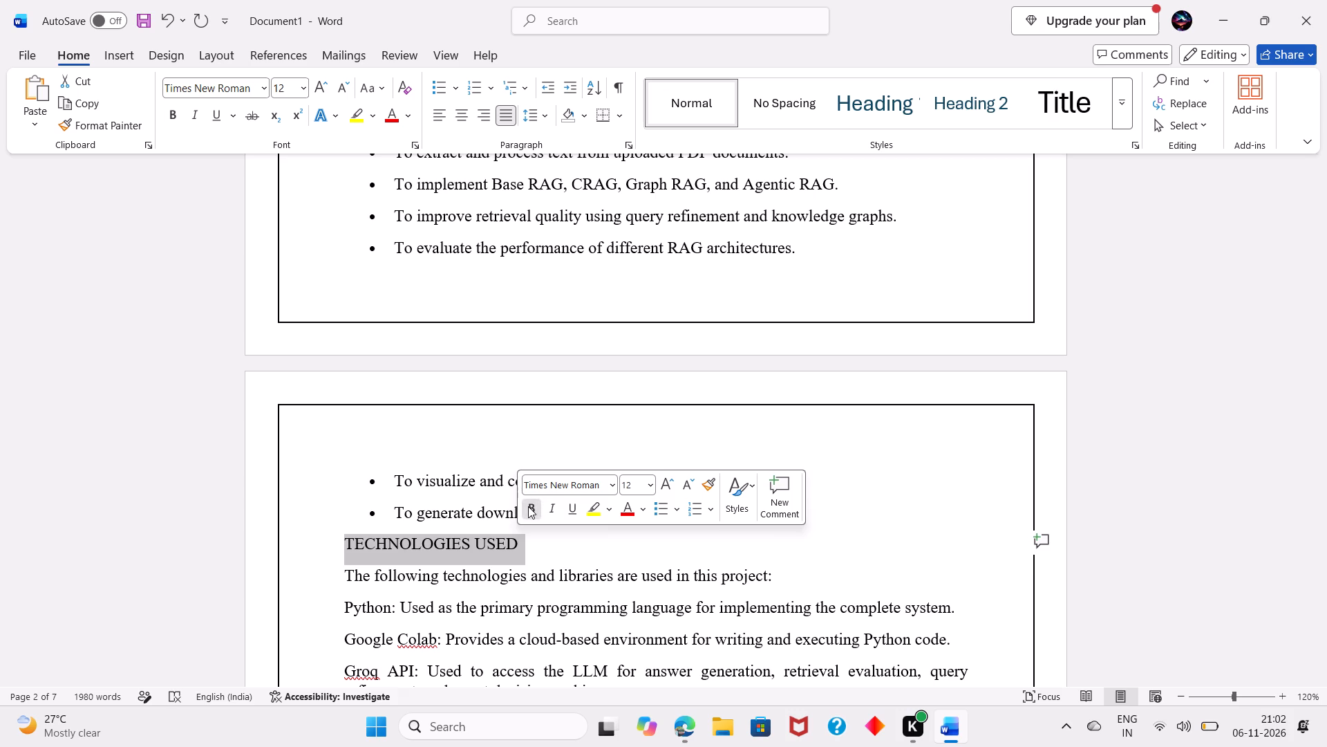
Make the METHODOLOGY heading bold and remove its number "4.".
scroll(563, 540, down, 3)
scroll(563, 540, up, 1)
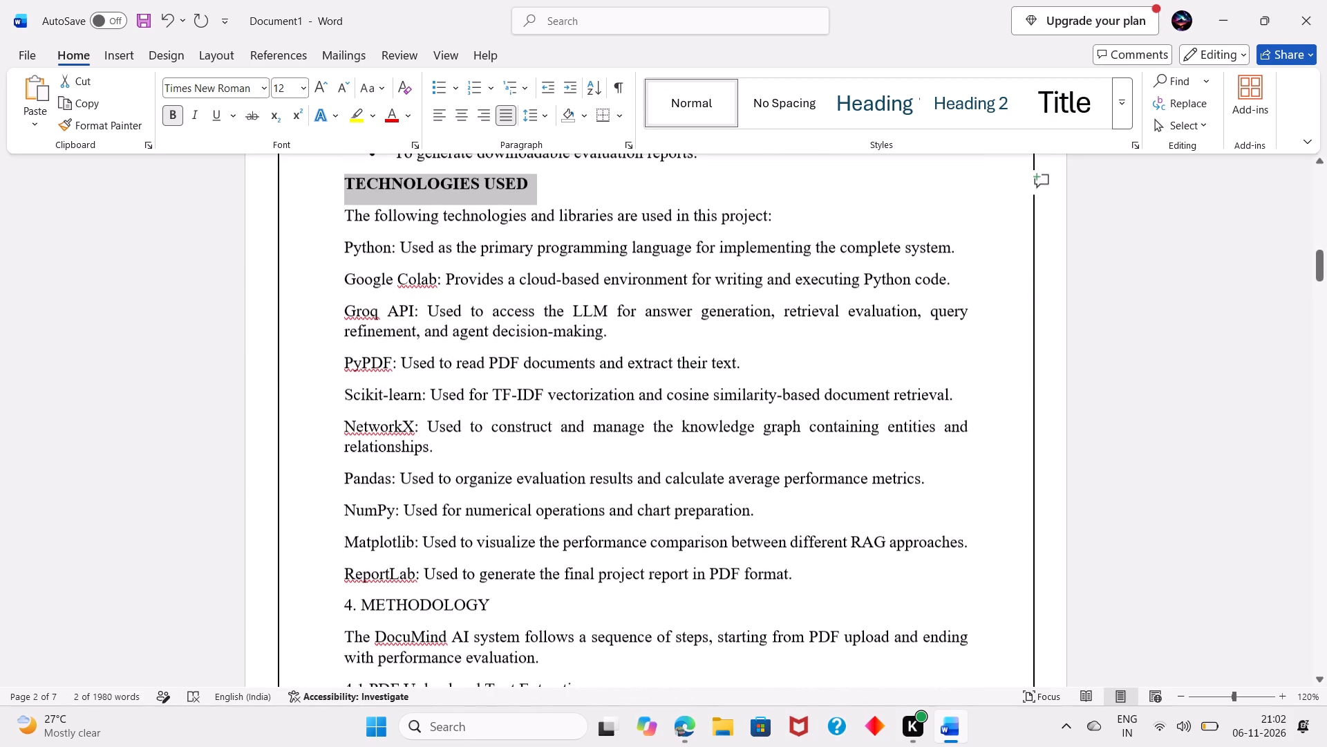
scroll(524, 531, down, 1)
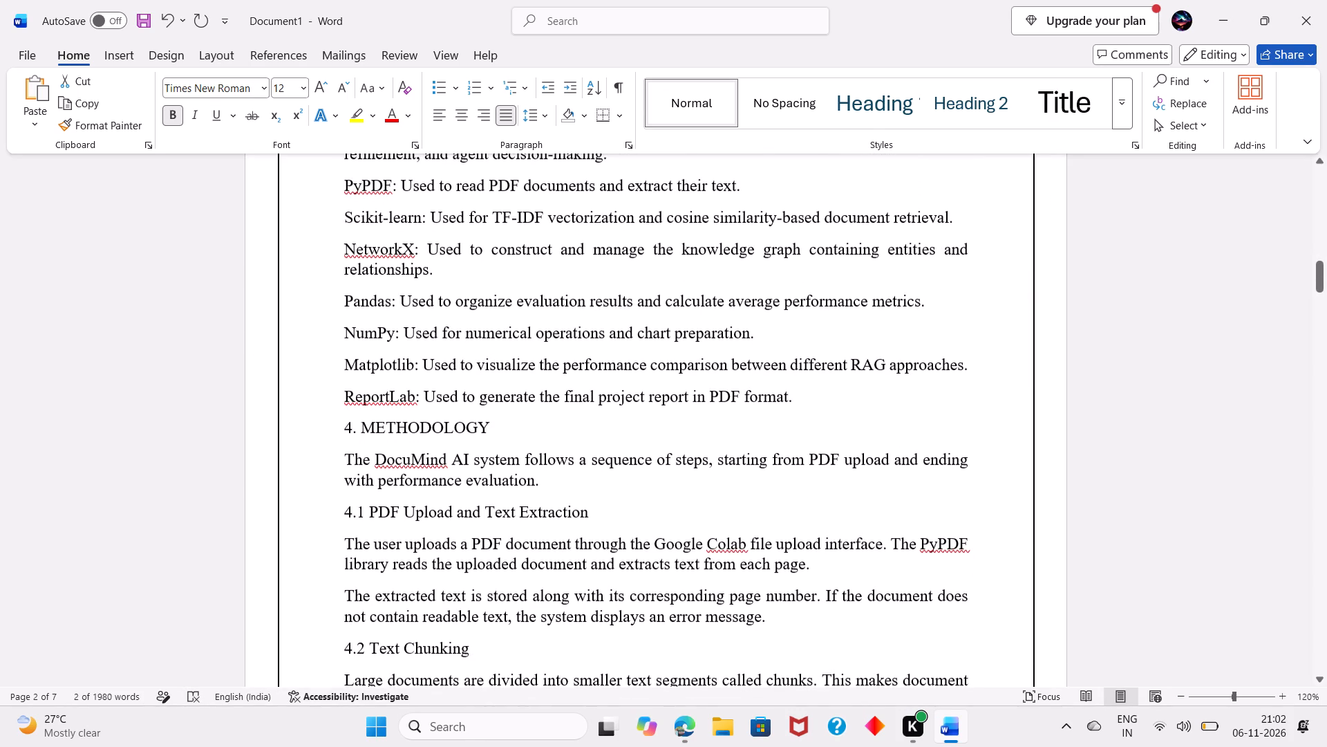
drag(344, 423, 480, 418)
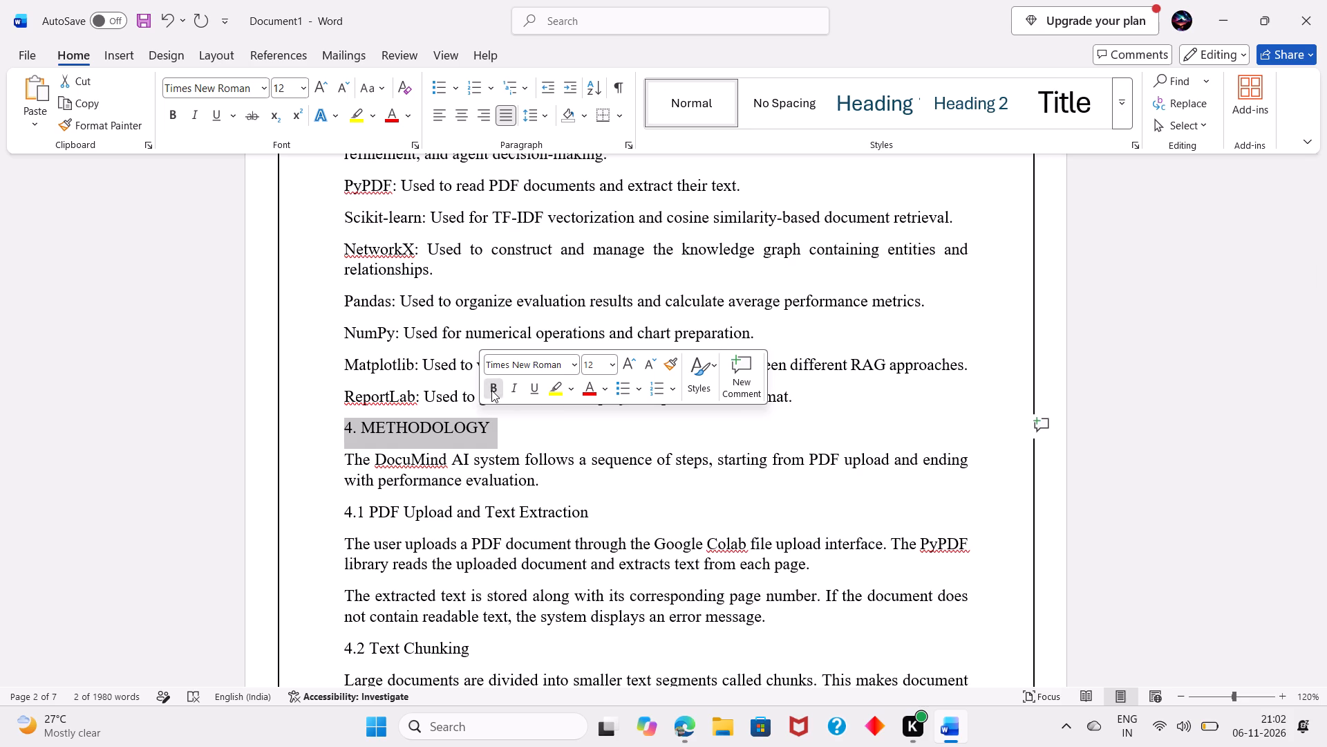
click(491, 390)
click(510, 430)
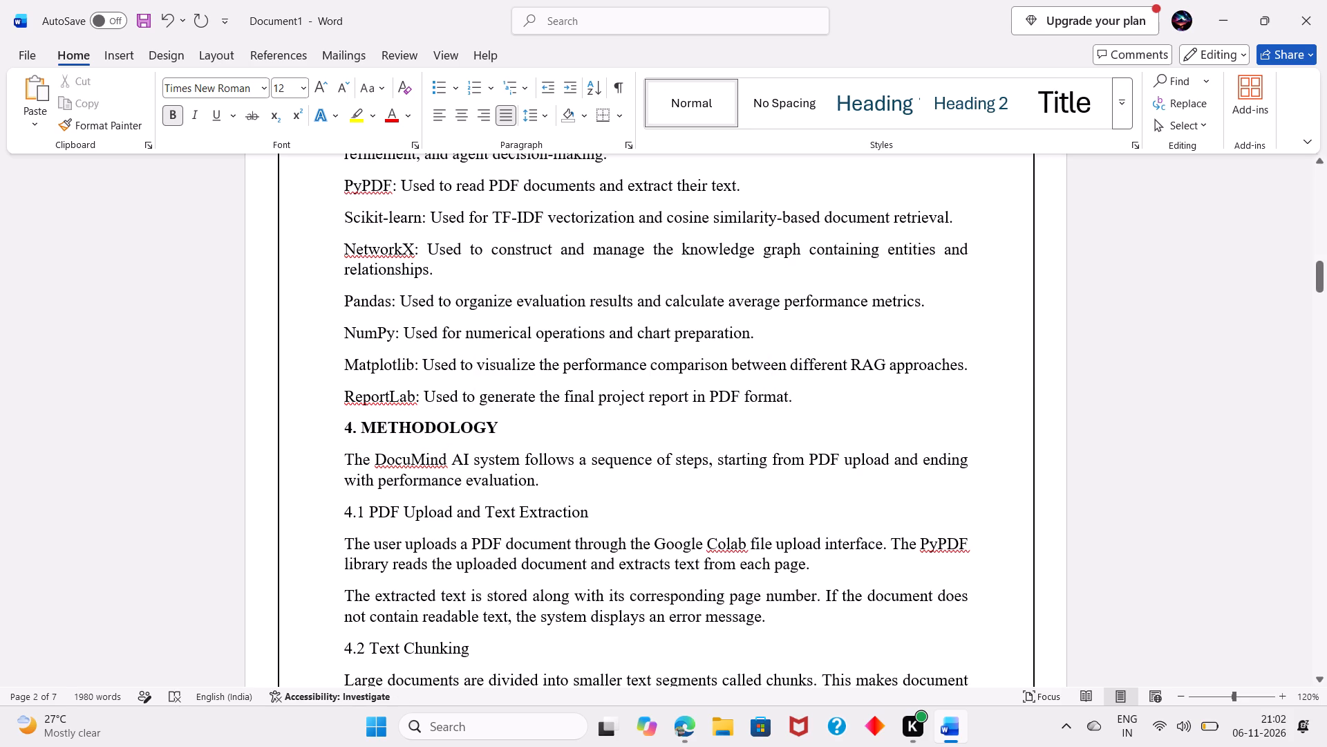
click(359, 426)
key(BackSpace)
key(BackSpace)
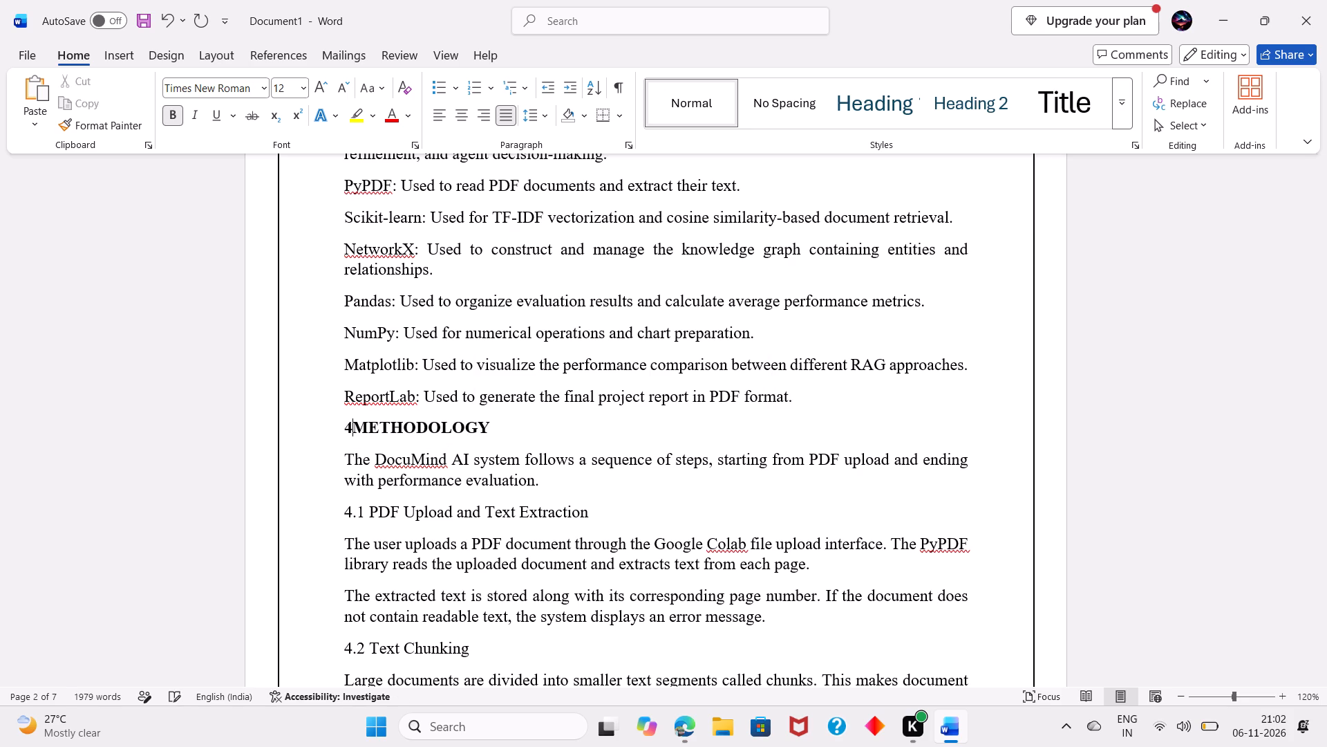
key(BackSpace)
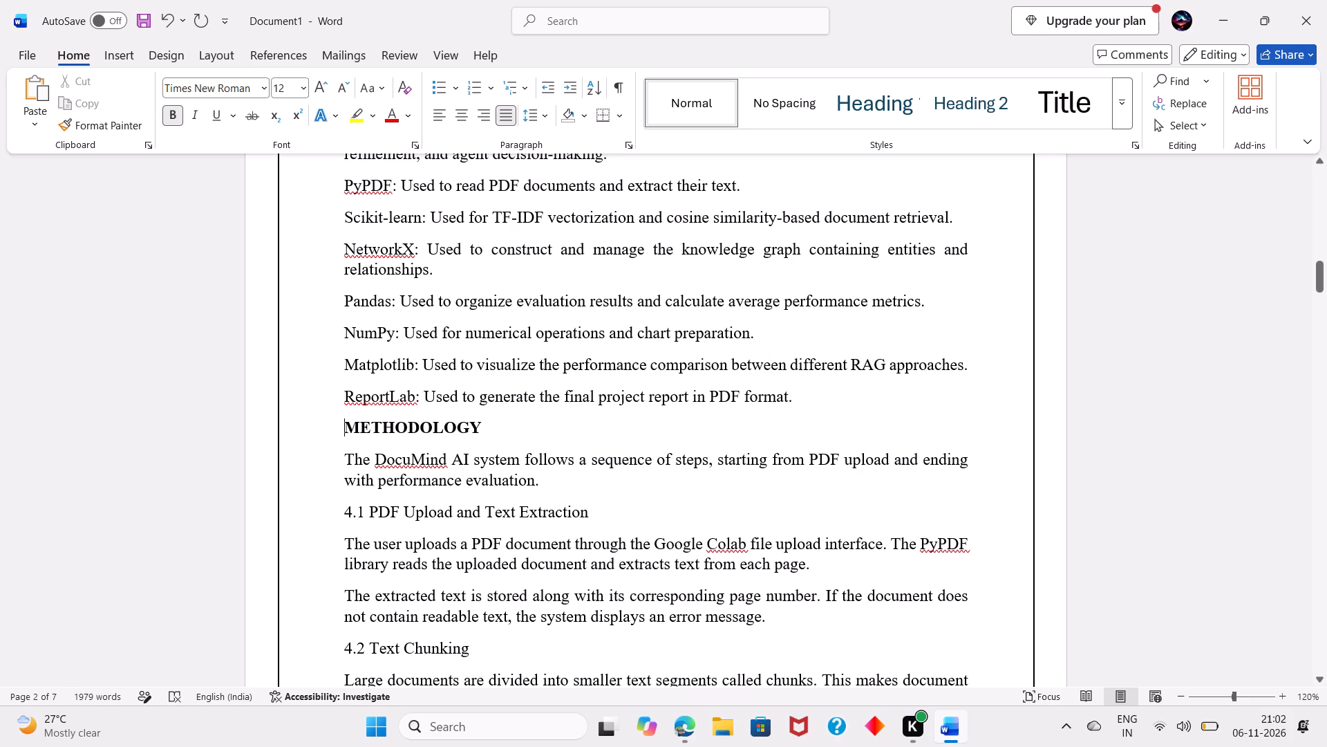
Remove the number "4.1" from the PDF Upload and Text Extraction subheading and end it with a colon.
click(369, 511)
key(BackSpace)
key(BackSpace)
key(BackSpace)
key(BackSpace)
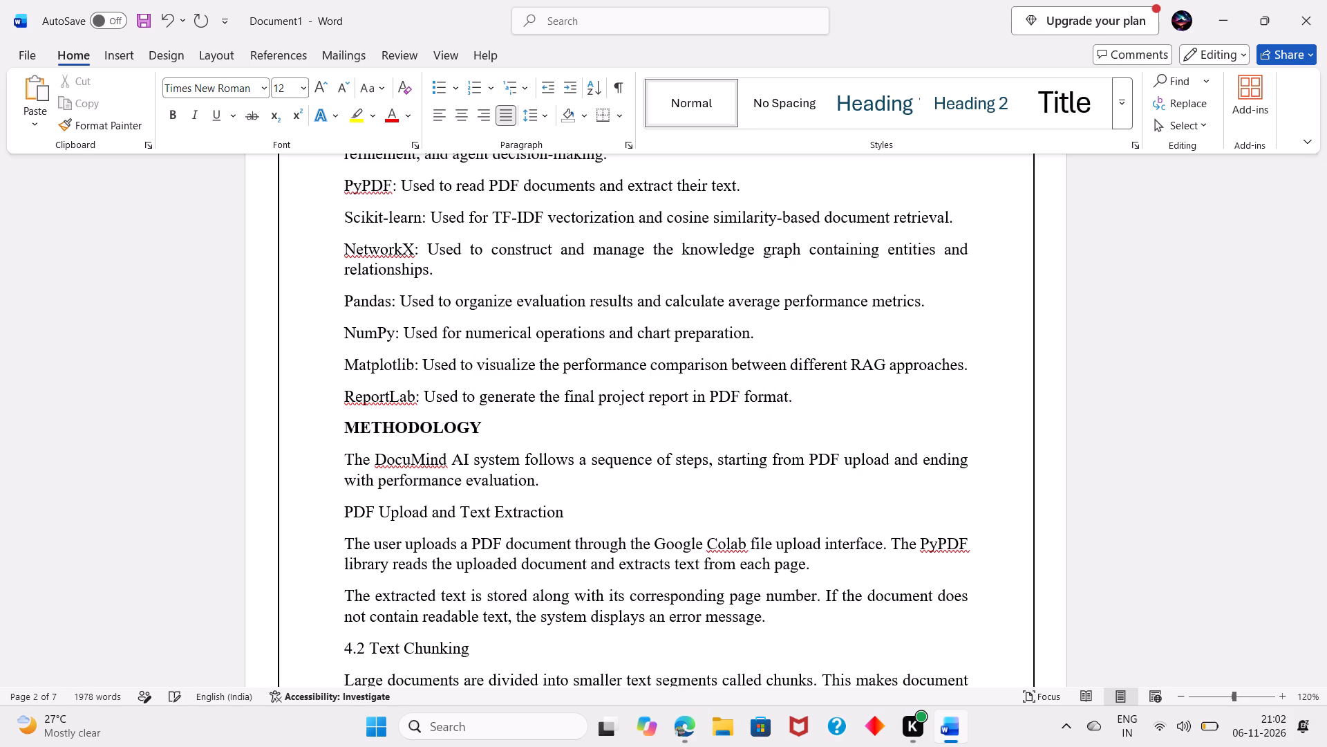
click(562, 508)
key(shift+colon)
Remove the number "4.2" from the Text Chunking subheading and end it with a colon.
scroll(562, 508, down, 1)
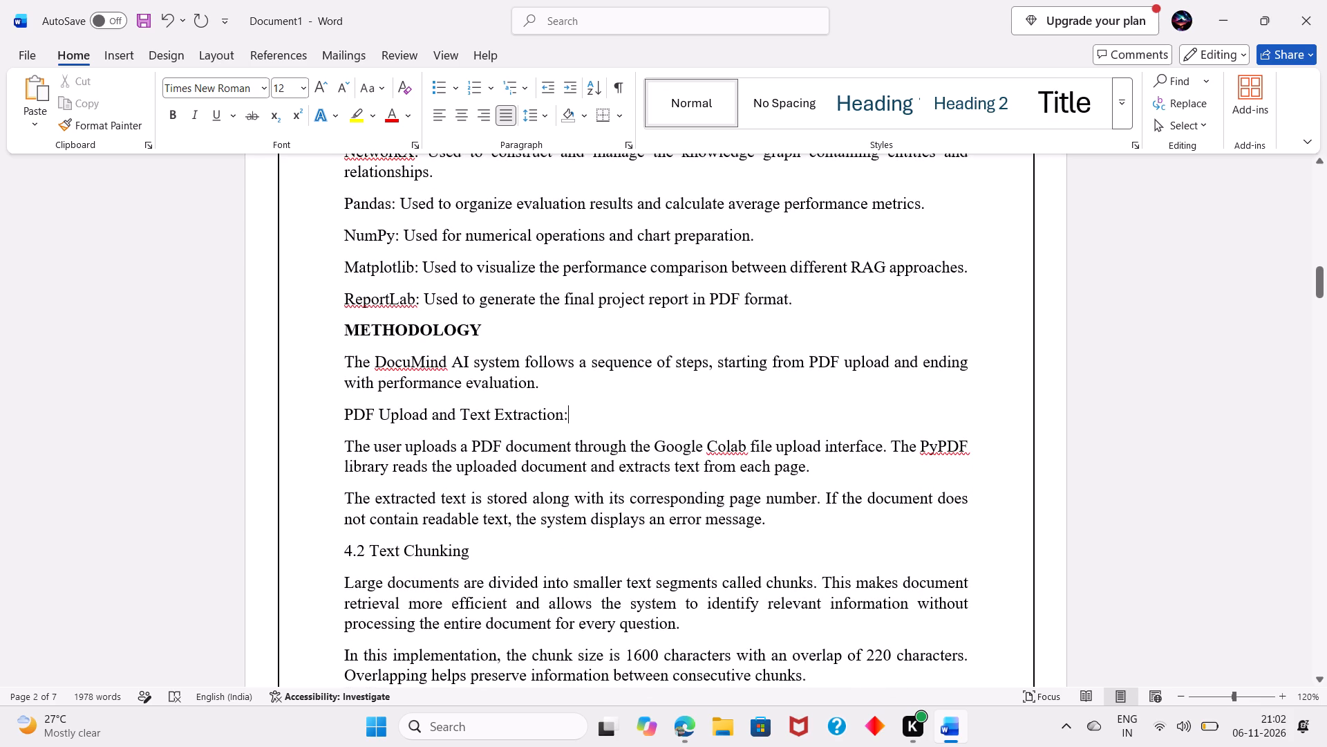
click(368, 546)
key(BackSpace)
key(BackSpace)
key(BackSpace)
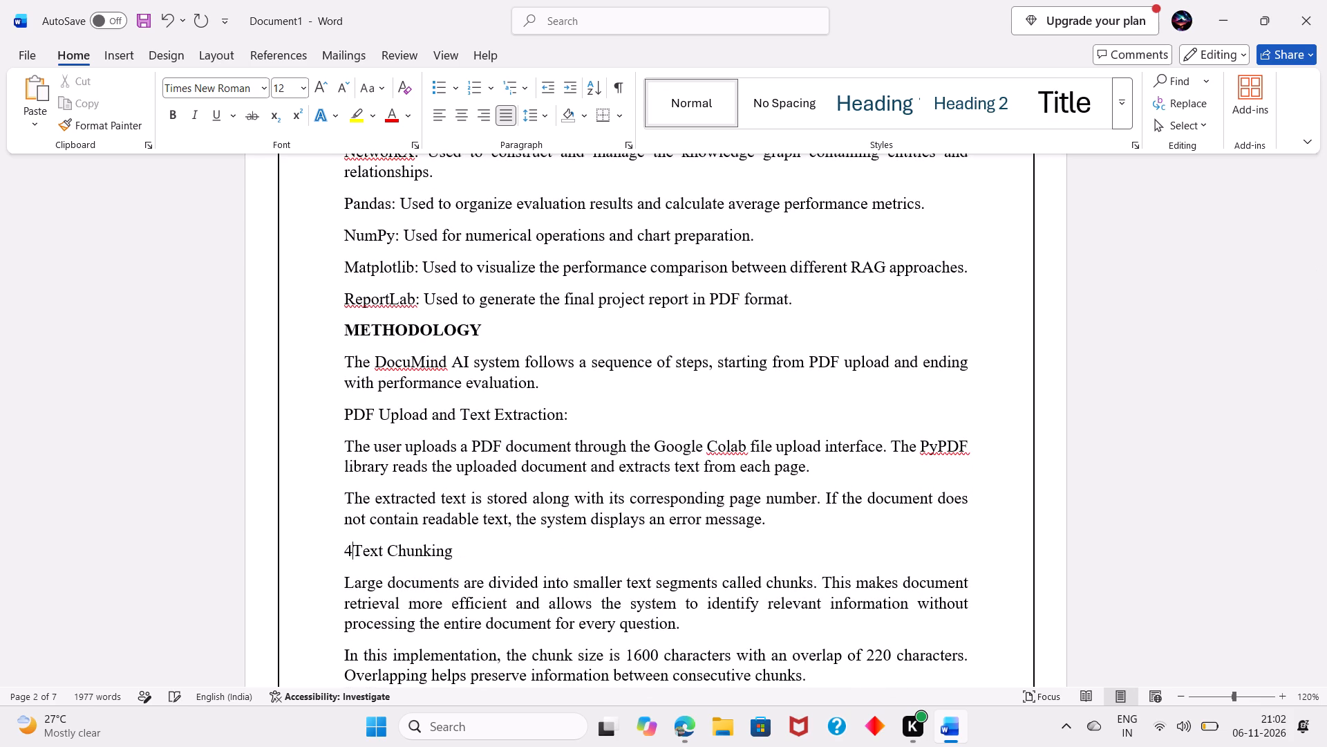
key(BackSpace)
click(450, 551)
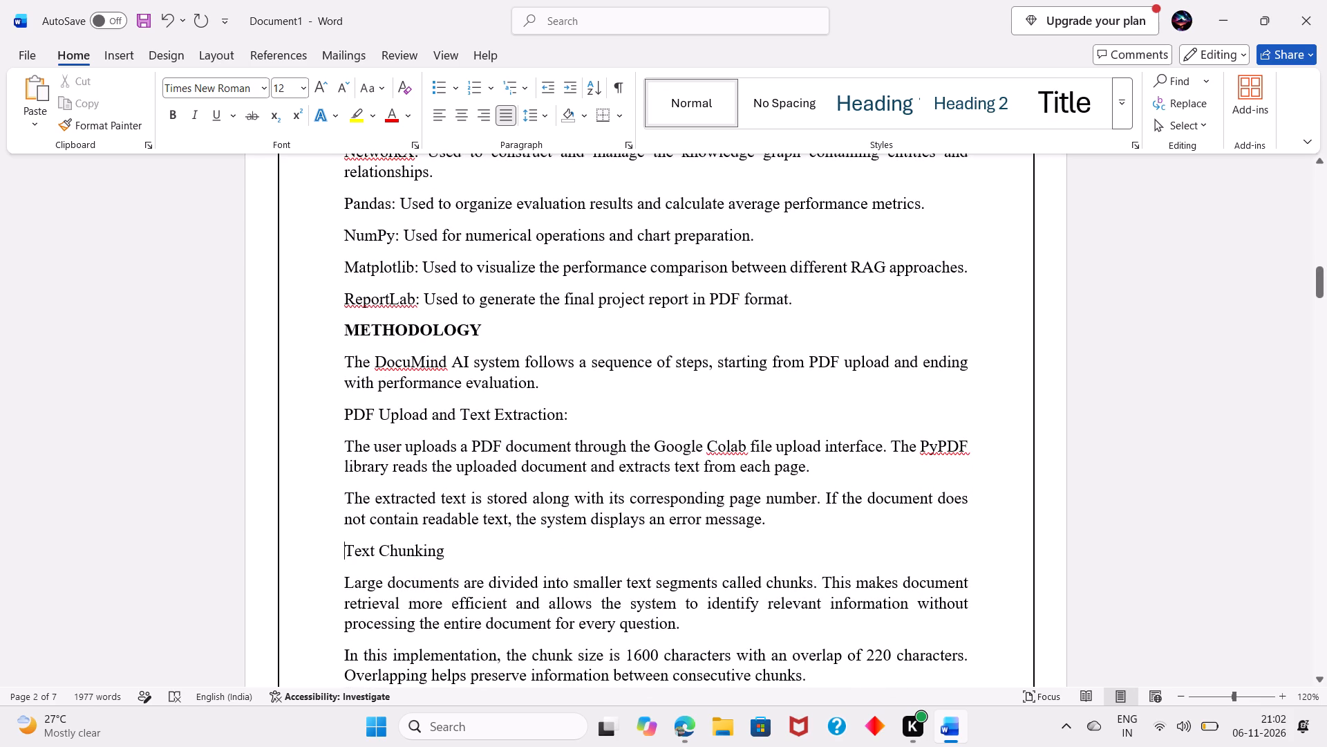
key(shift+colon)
Remove the number "4.3" from the TF-IDF Vectorization subheading and end it with a colon.
scroll(450, 551, down, 1)
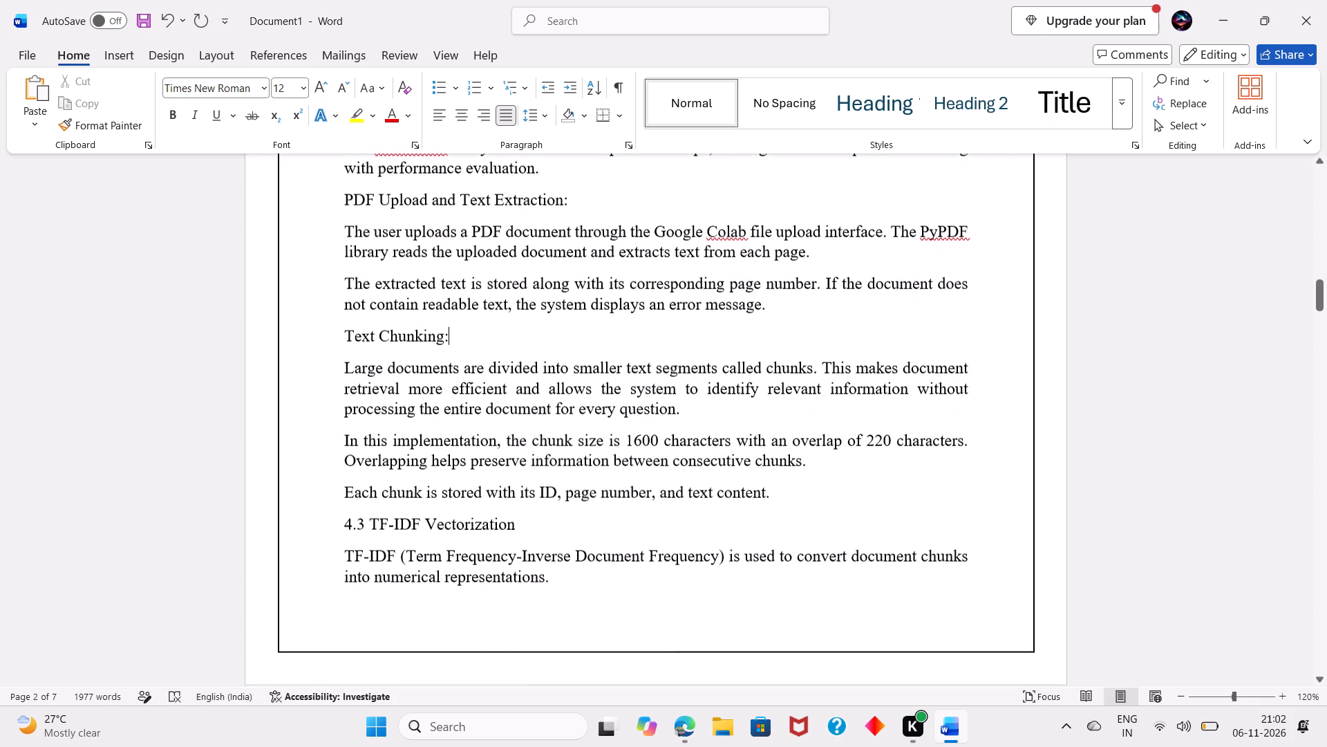
click(370, 517)
key(BackSpace)
key(BackSpace)
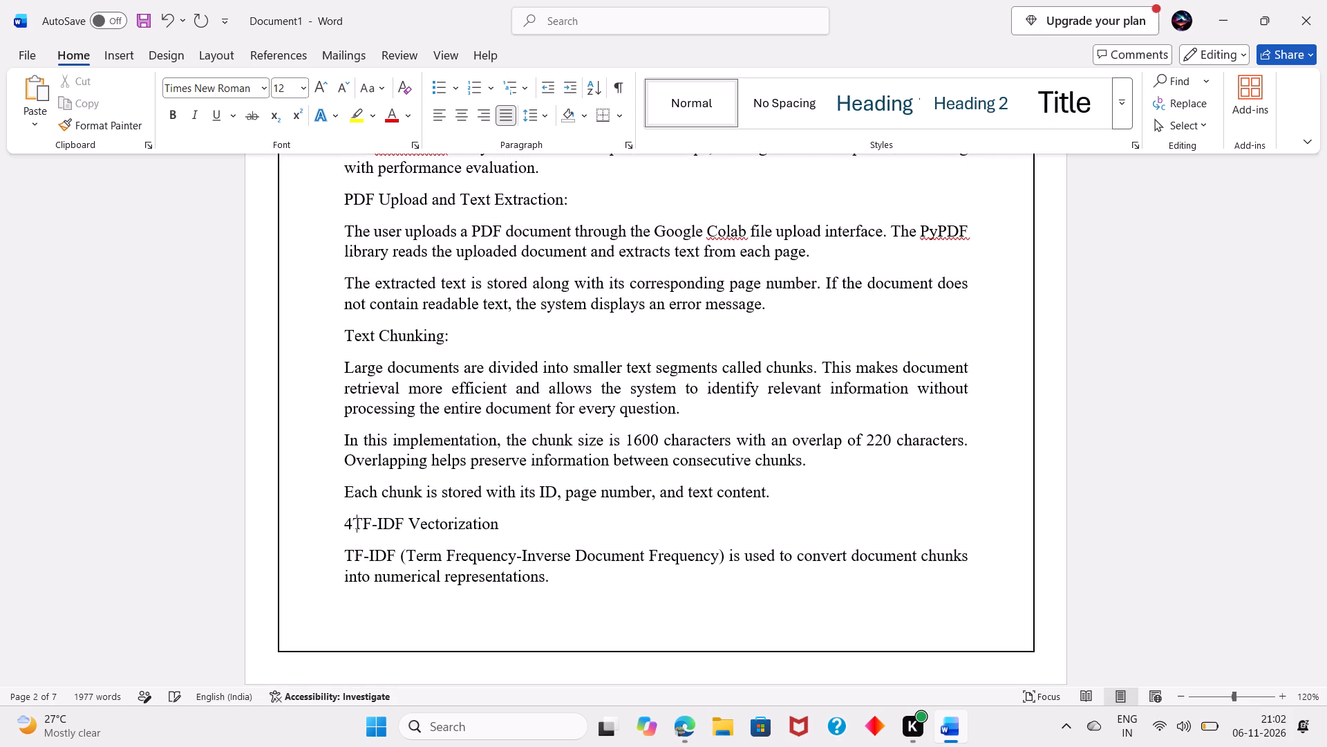
key(BackSpace)
key(BackSpace)
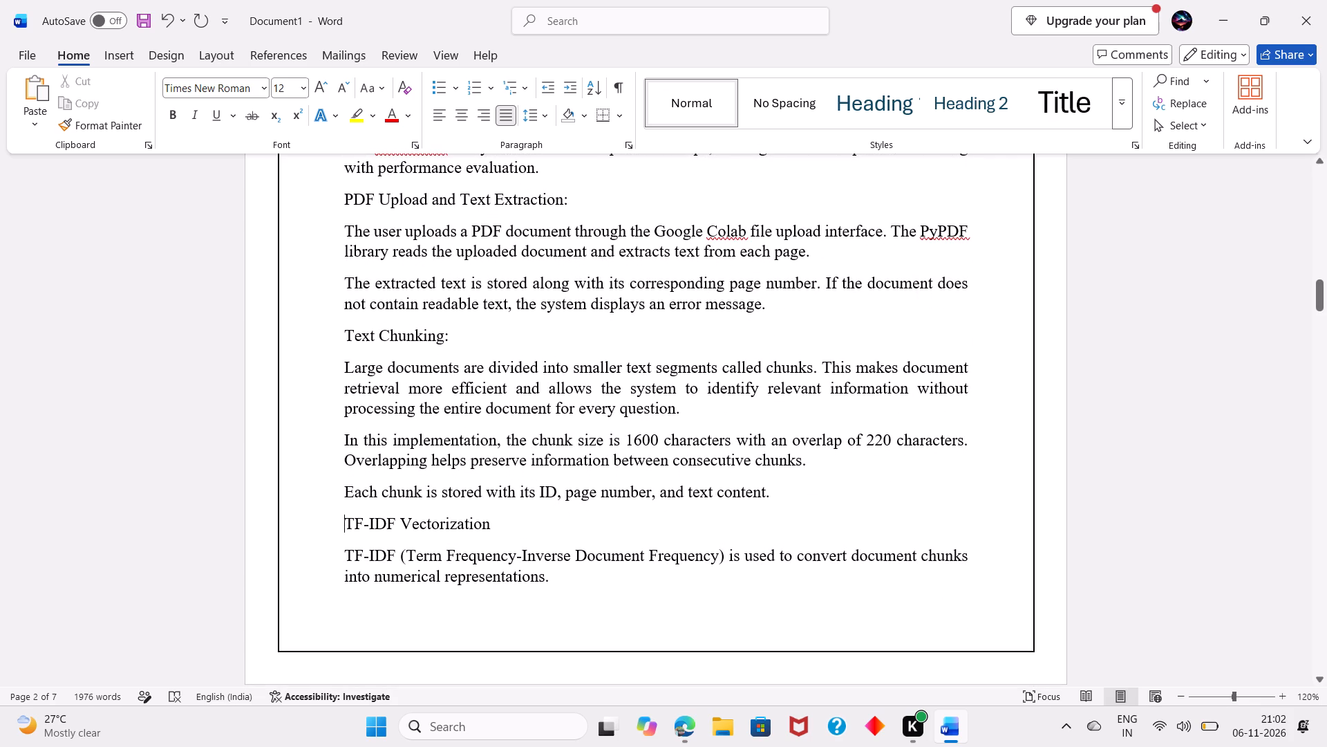
click(492, 528)
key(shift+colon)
Remove the number "4.4" from the Base RAG subheading and end it with a colon.
scroll(492, 528, down, 1)
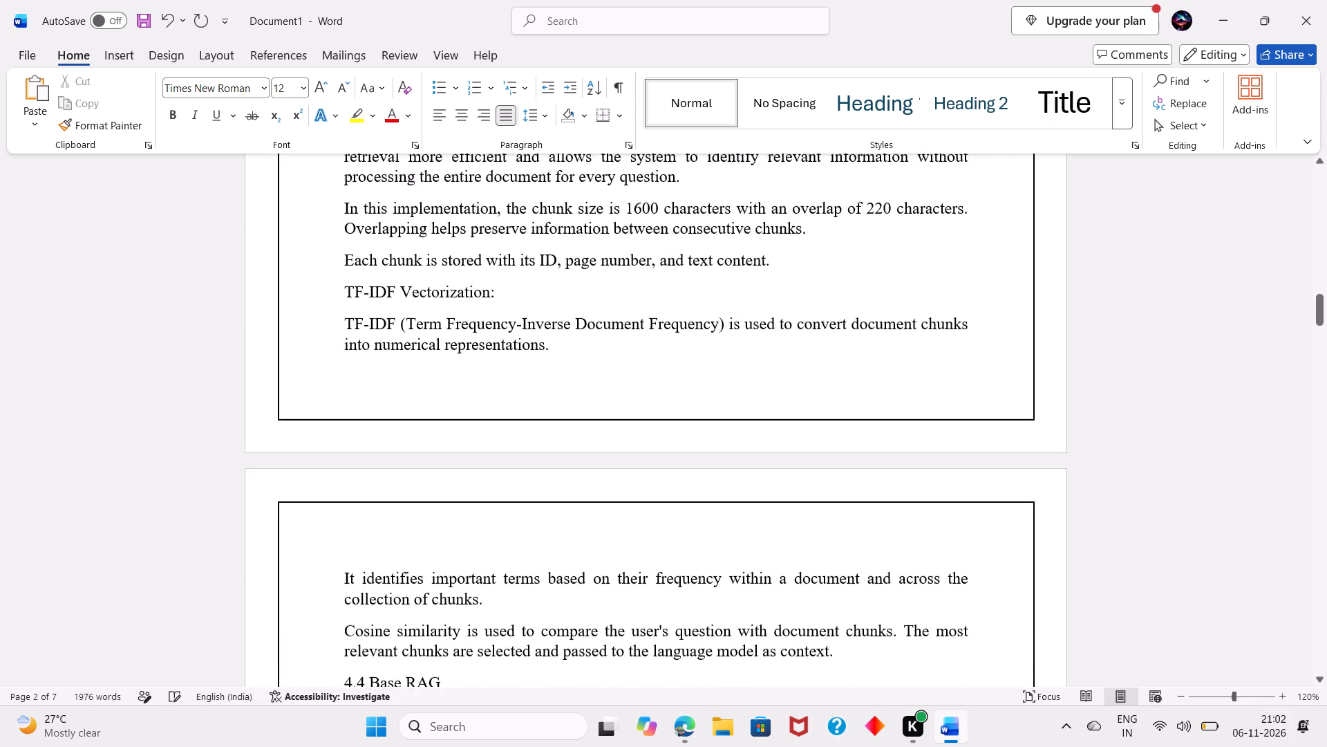
scroll(492, 528, down, 1)
click(370, 488)
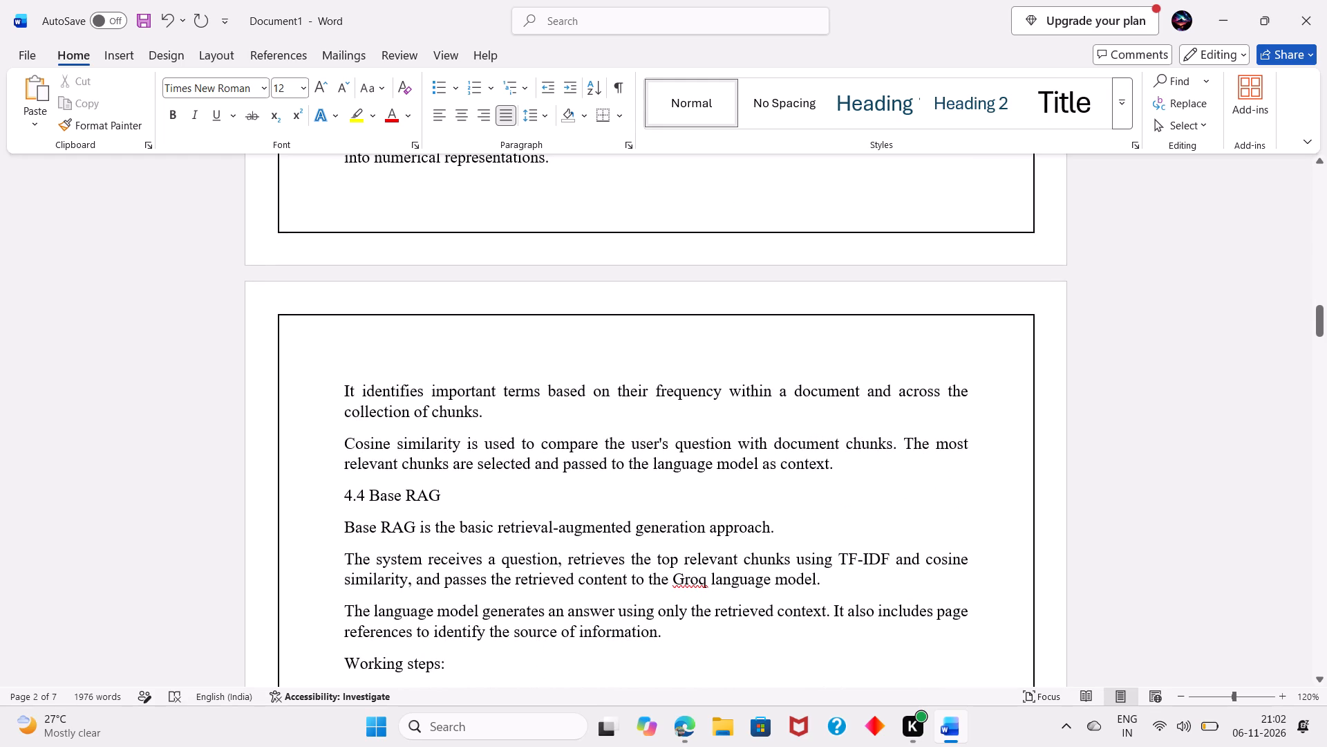
key(BackSpace)
key(BackSpace)
key(BackSpace)
key(BackSpace)
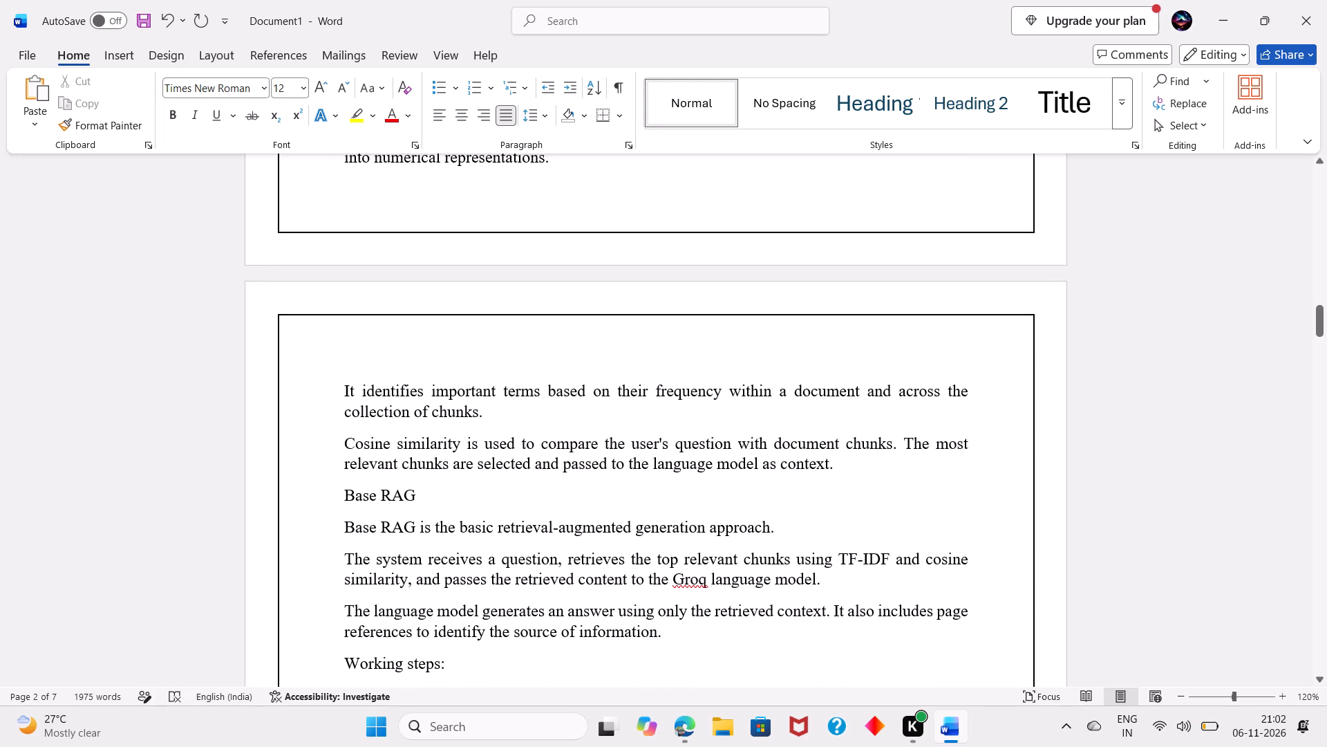
click(419, 493)
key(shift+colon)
Remove the number "4.5" from the Corrective RAG (CRAG) subheading and end it with a colon.
scroll(419, 493, down, 1)
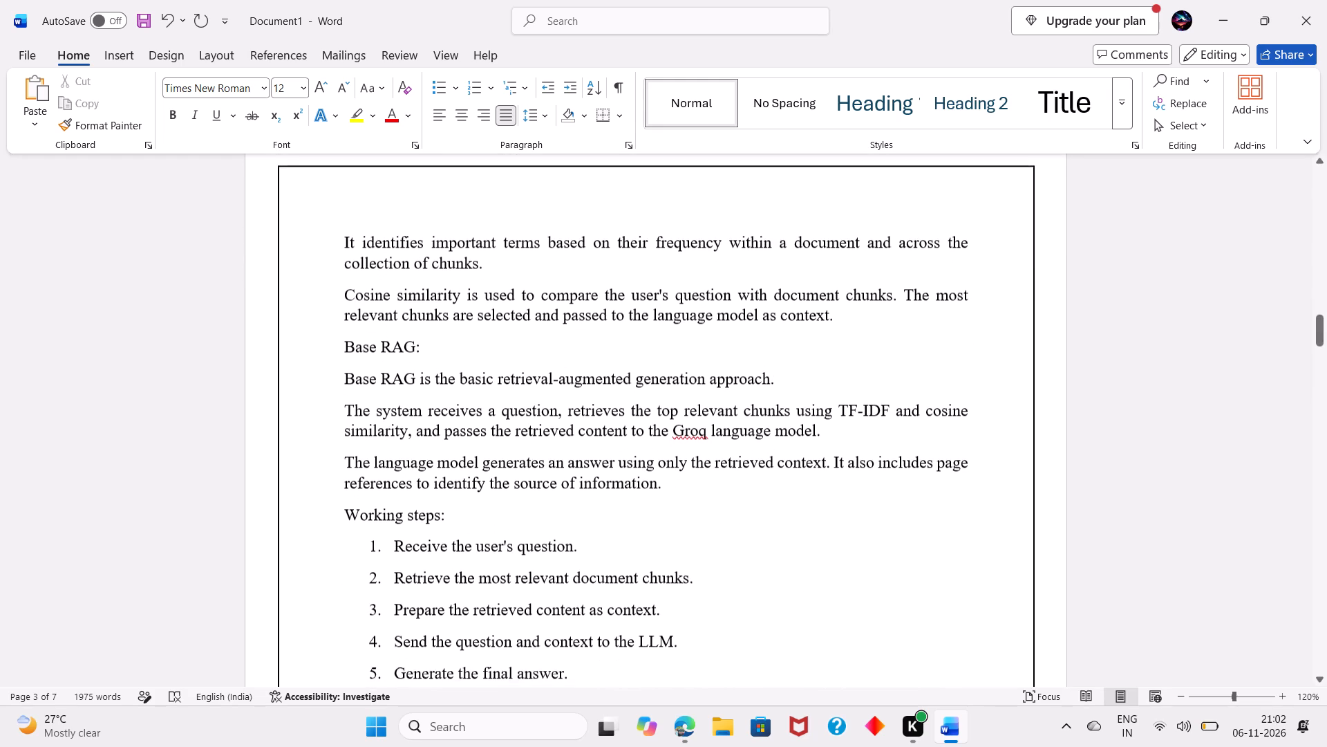
scroll(372, 481, down, 1)
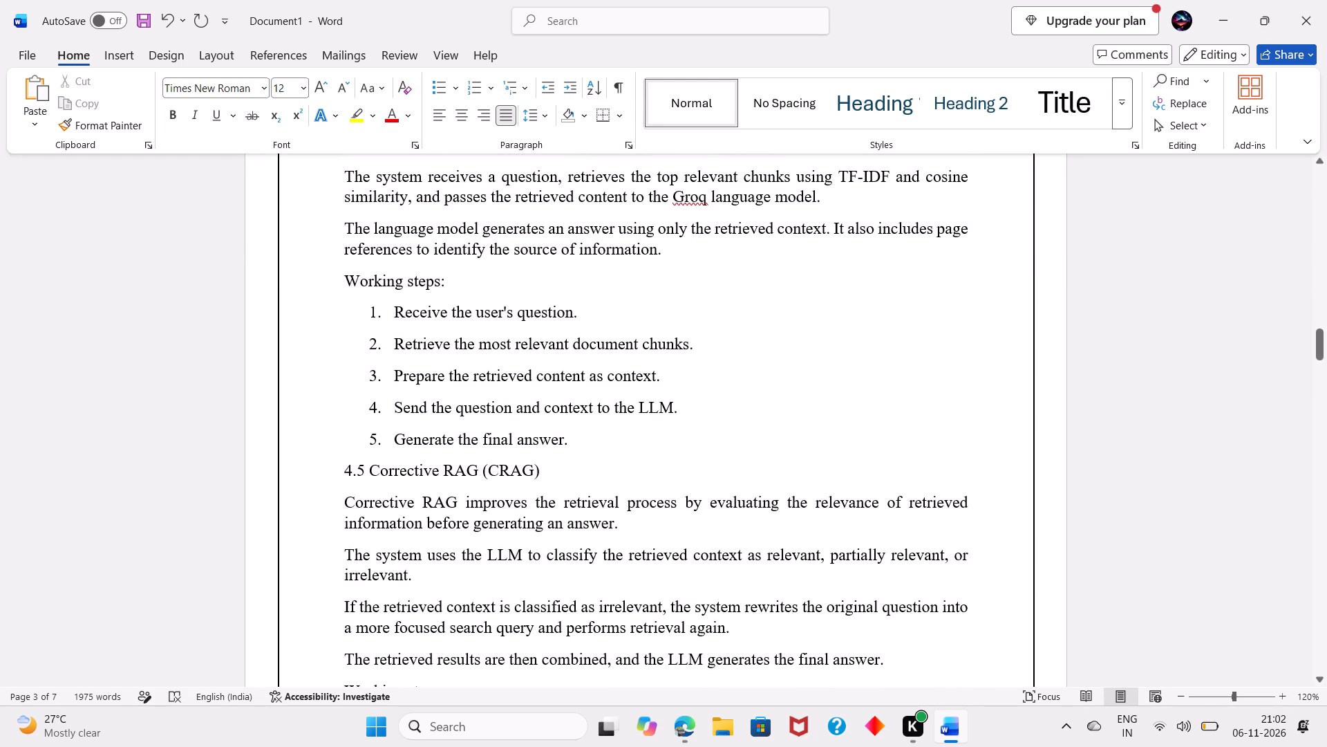
click(368, 468)
key(BackSpace)
key(BackSpace)
key(BackSpace)
key(BackSpace)
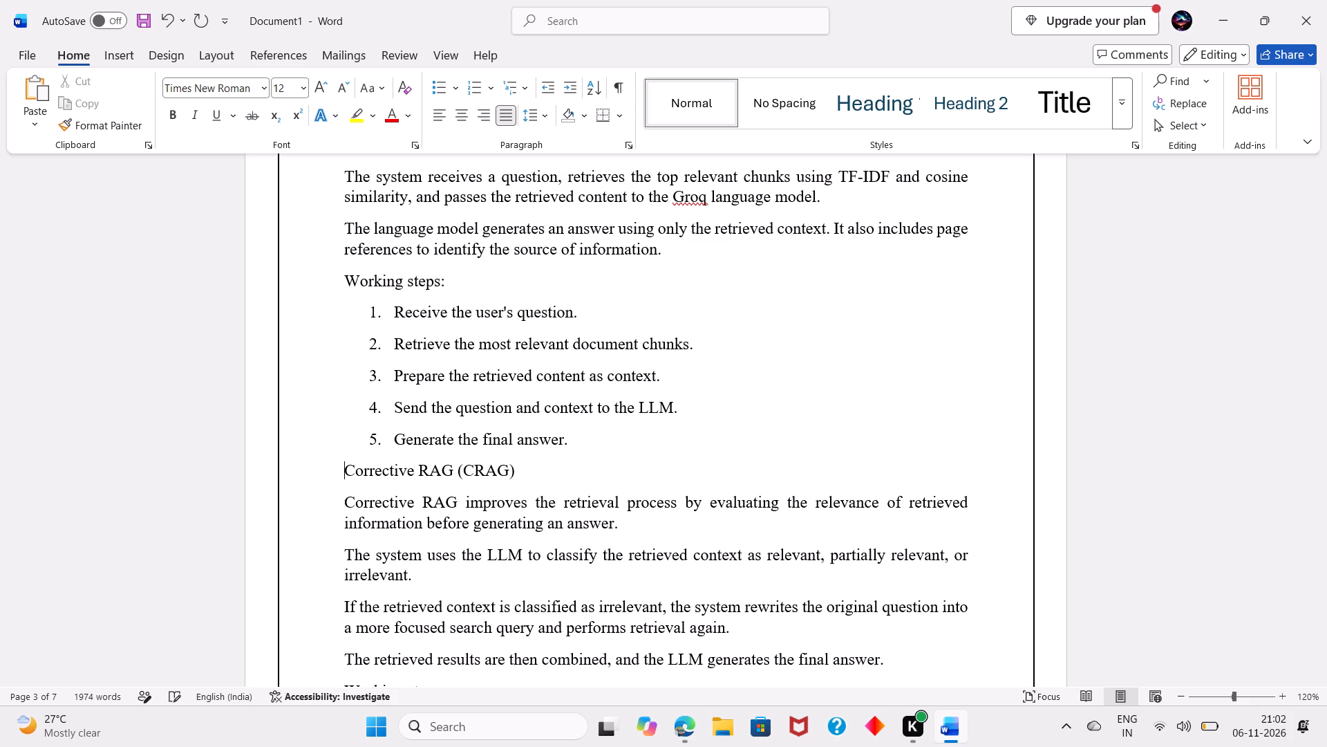
click(523, 467)
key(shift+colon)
Remove the number "4.6" from the Graph RAG subheading and end it with a colon.
scroll(523, 467, down, 1)
scroll(464, 535, down, 2)
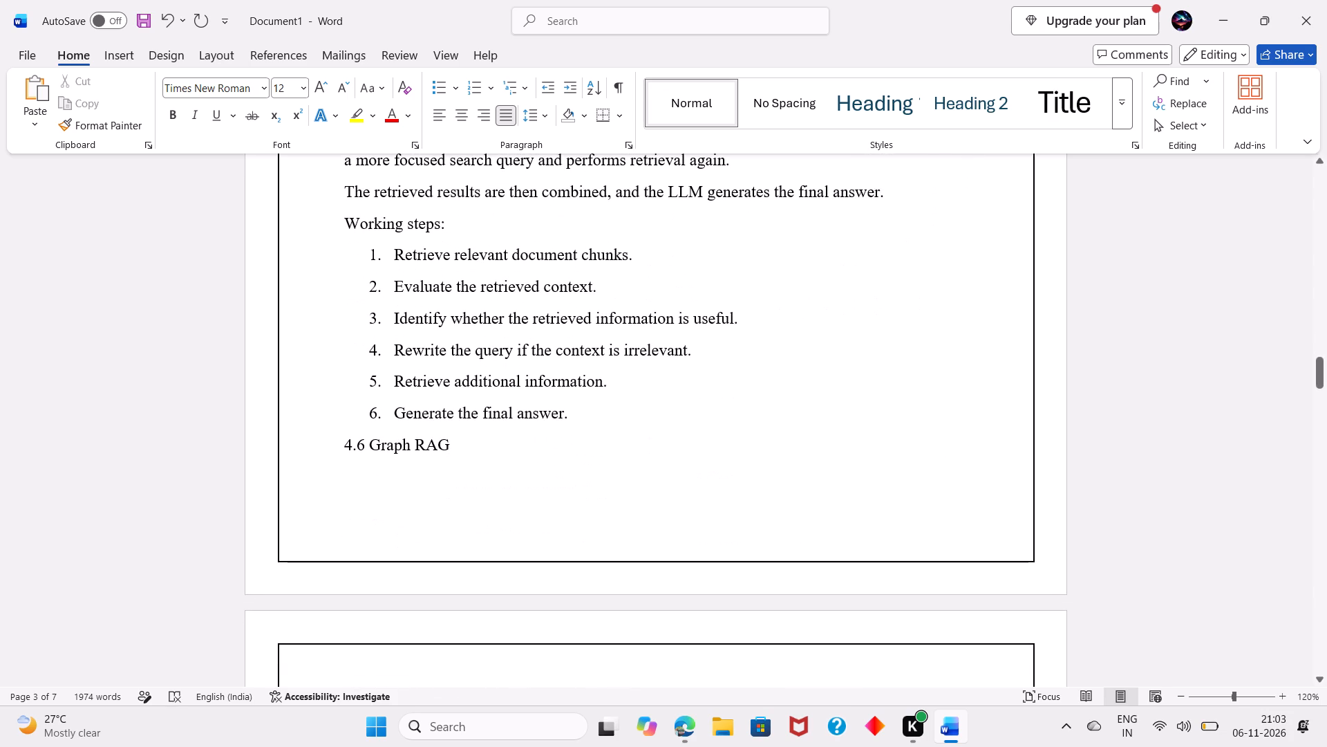
click(371, 439)
key(BackSpace)
key(BackSpace)
key(BackSpace)
key(BackSpace)
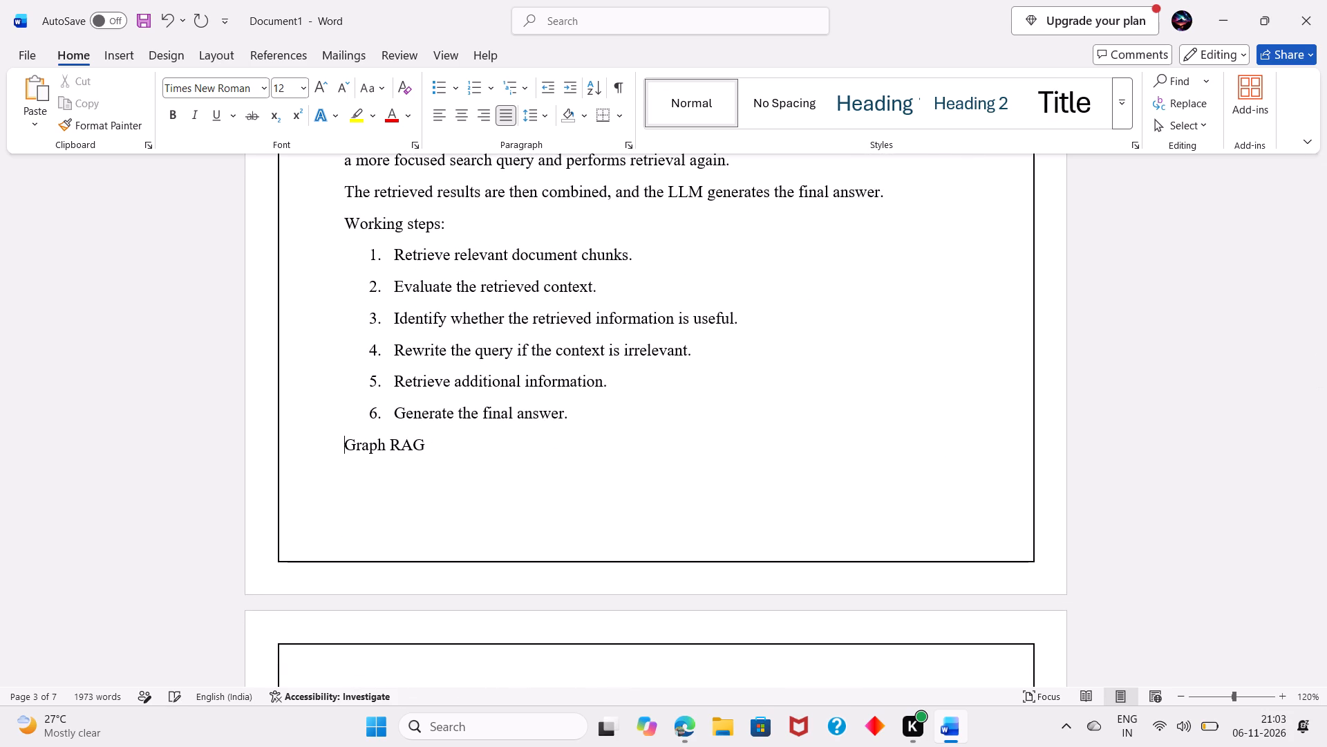
click(432, 444)
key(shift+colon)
Insert blank lines after the Corrective RAG working steps so the Graph RAG subheading starts on the following page.
click(570, 414)
key(Return)
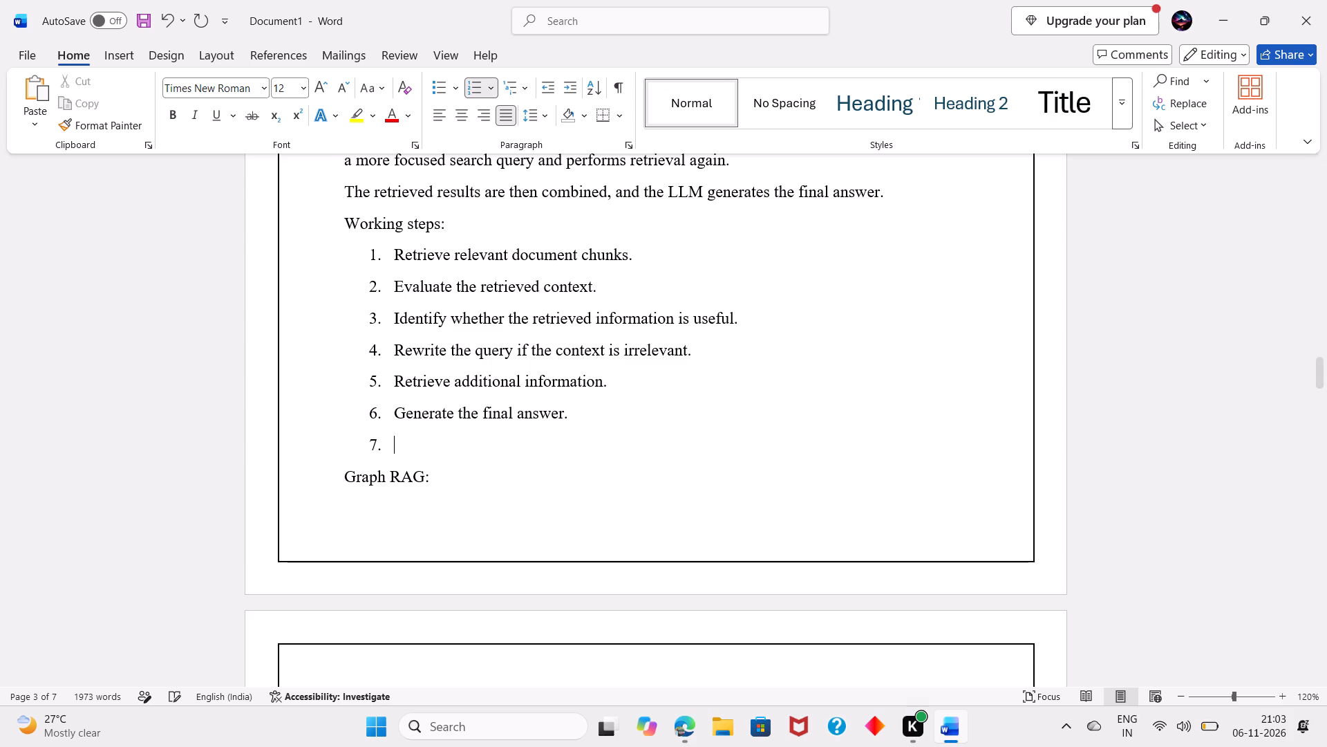
key(Return)
key(Return)
Remove the number "4.7" from the Agentic RAG subheading and end it with a colon.
scroll(570, 414, down, 1)
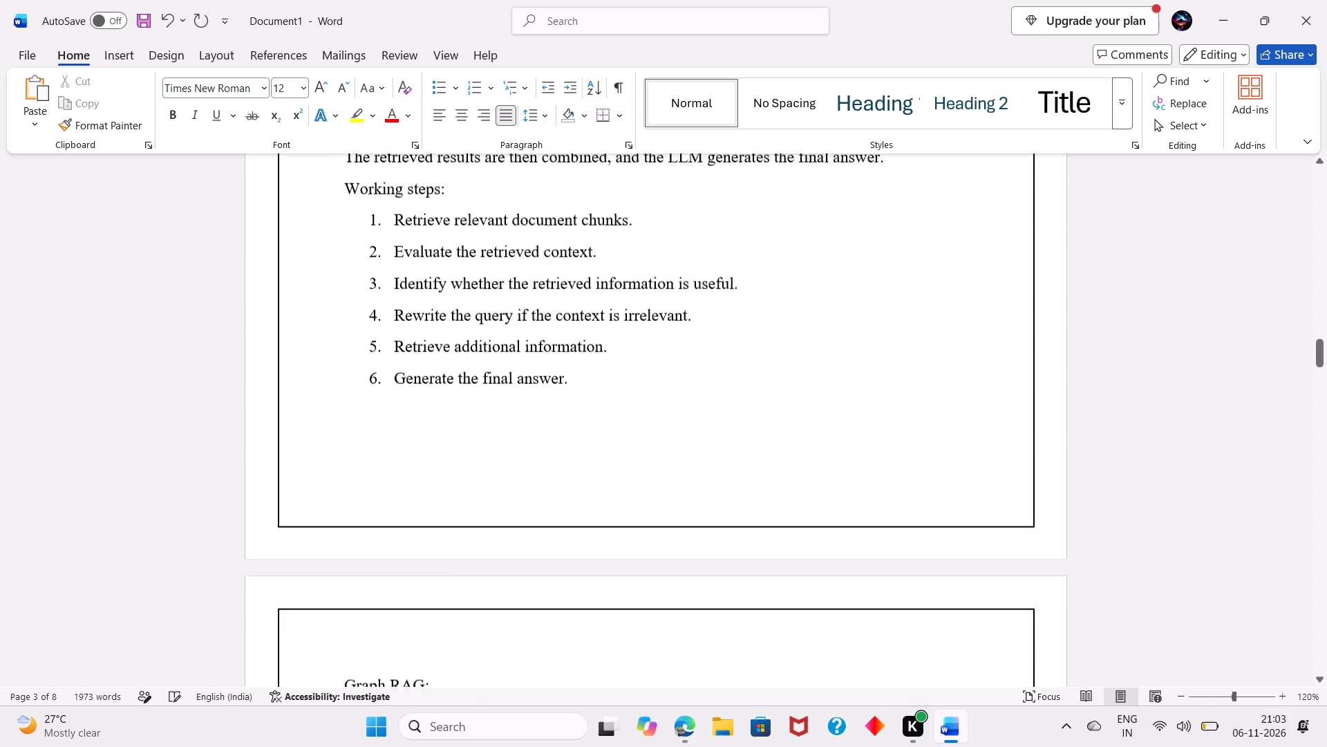
scroll(570, 414, down, 2)
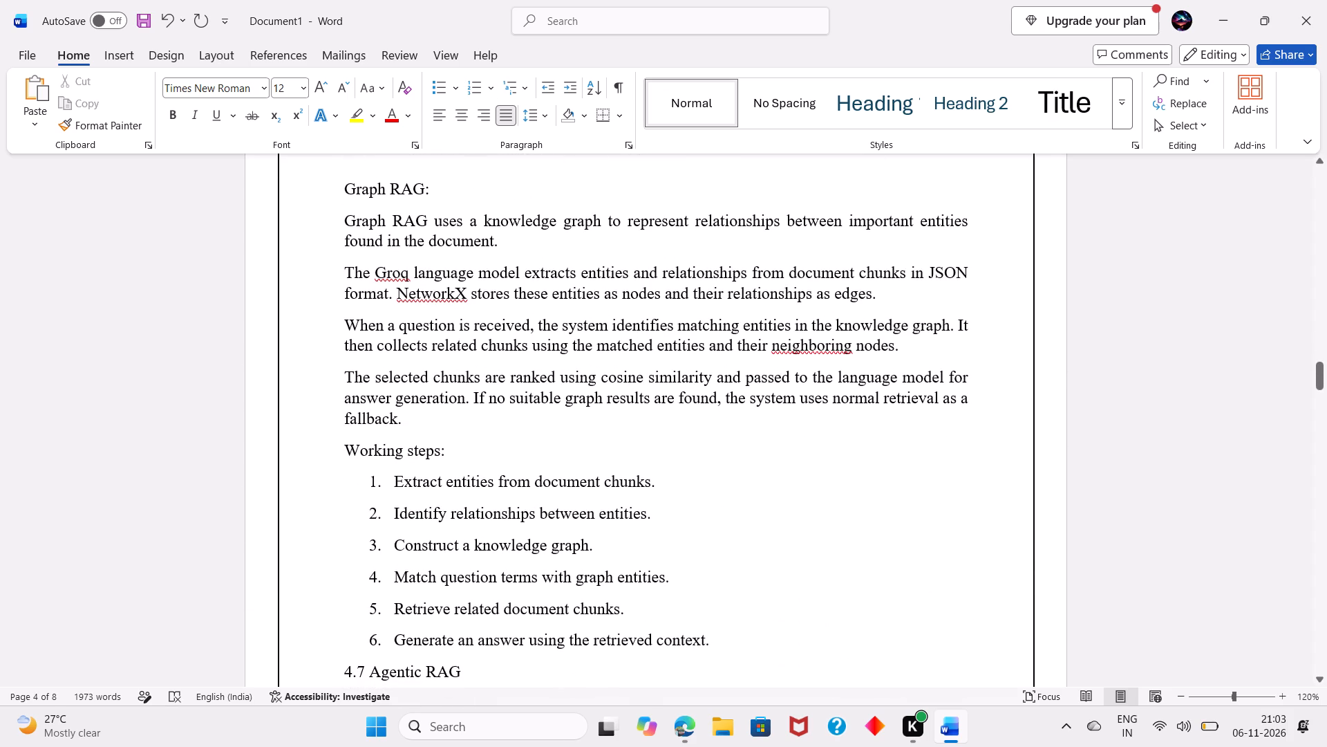
scroll(348, 445, down, 1)
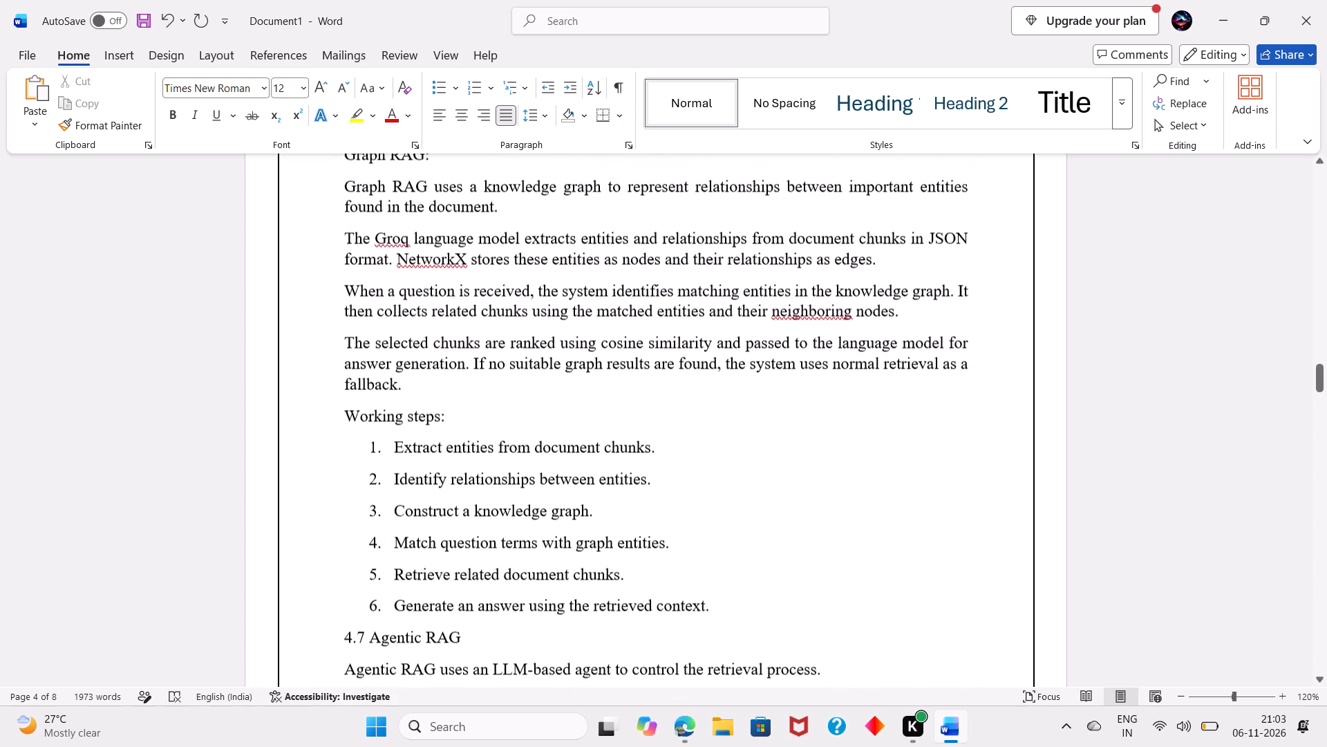
scroll(348, 445, down, 1)
click(372, 531)
key(BackSpace)
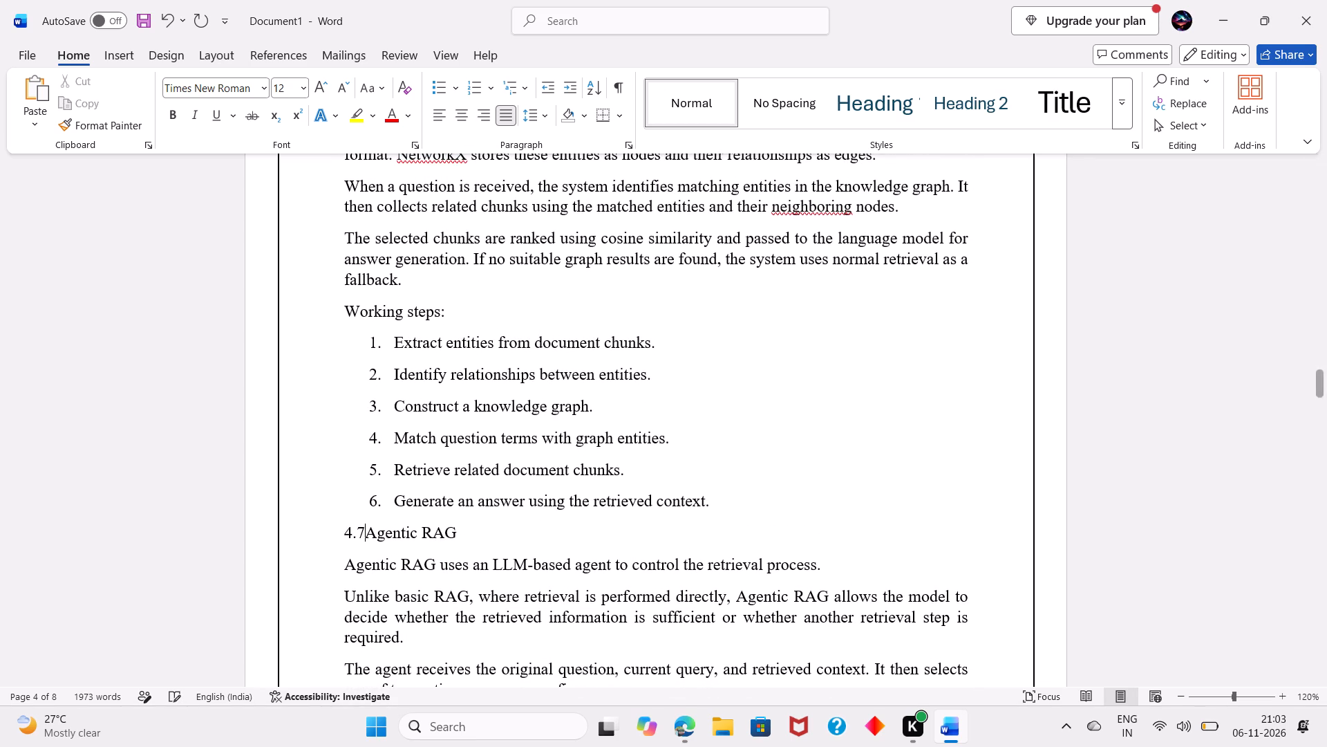
key(BackSpace)
key(BackSpace)
key(BackSpace)
click(442, 533)
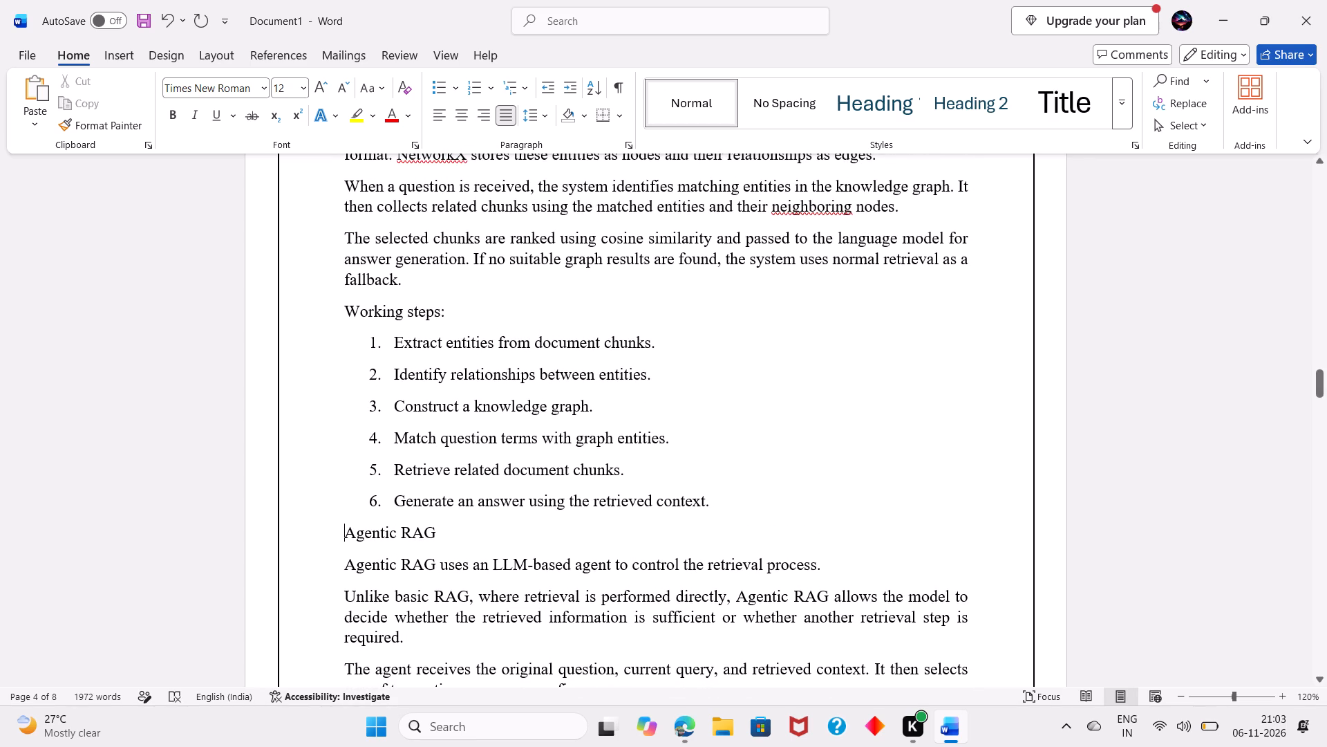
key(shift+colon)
Remove the number "5." from the PERFORMANCE EVALUATION heading and make the heading bold.
scroll(442, 533, down, 3)
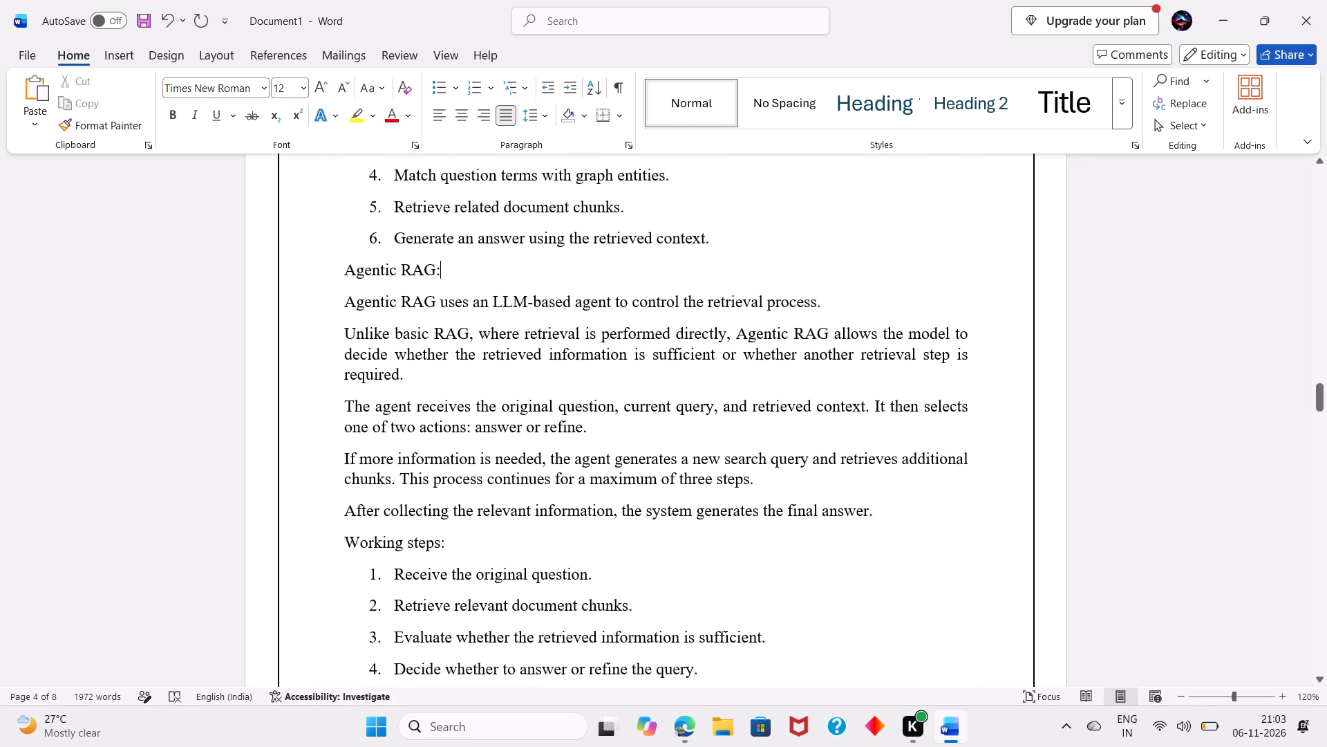
scroll(442, 533, down, 1)
scroll(398, 481, down, 3)
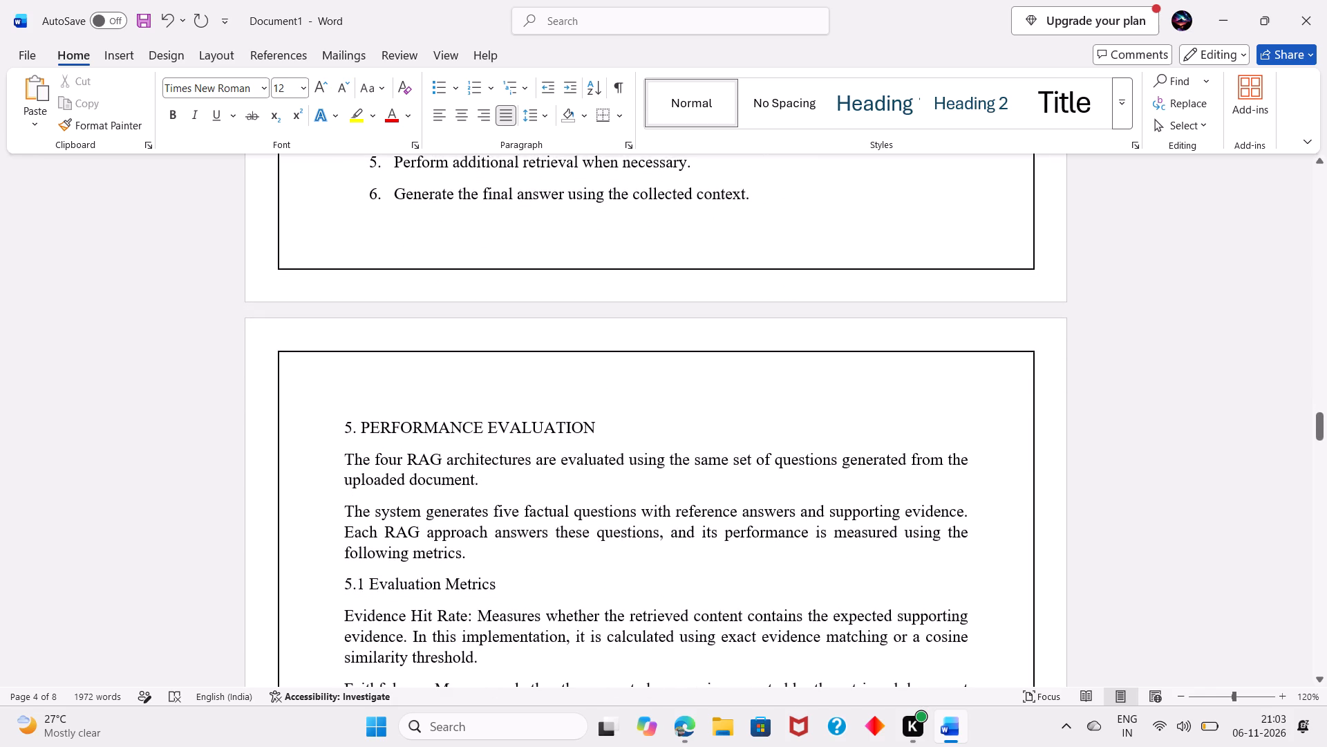
click(362, 428)
key(BackSpace)
key(BackSpace)
key(BackSpace)
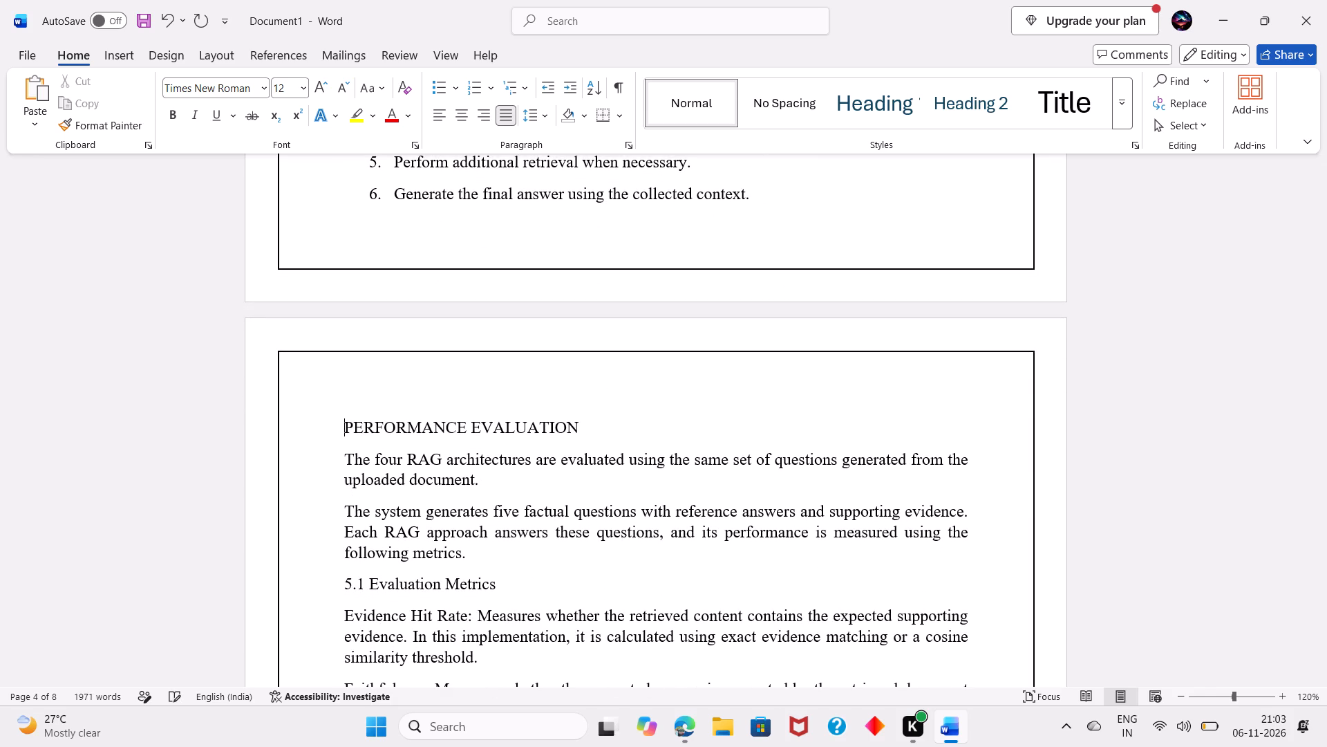
drag(583, 425, 366, 418)
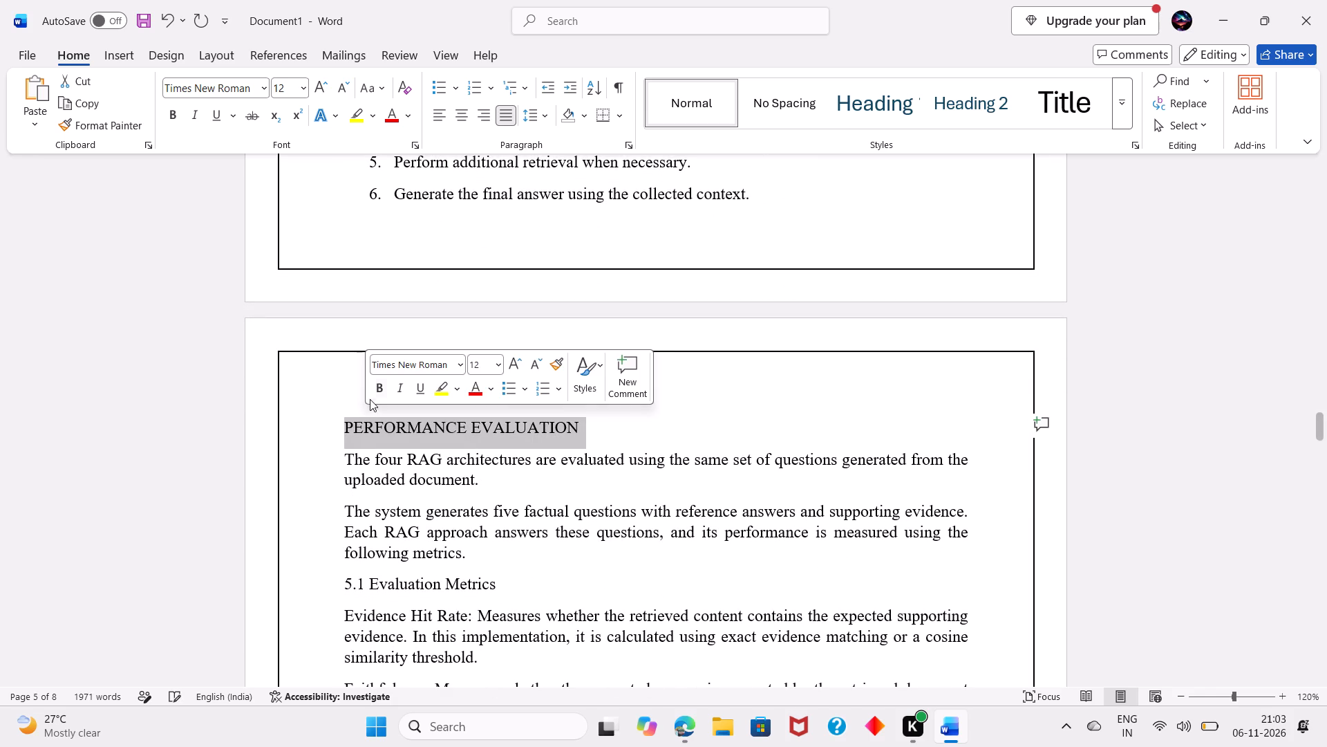
click(373, 389)
Remove the number "5.1" from the Evaluation Metrics subheading.
scroll(408, 511, down, 1)
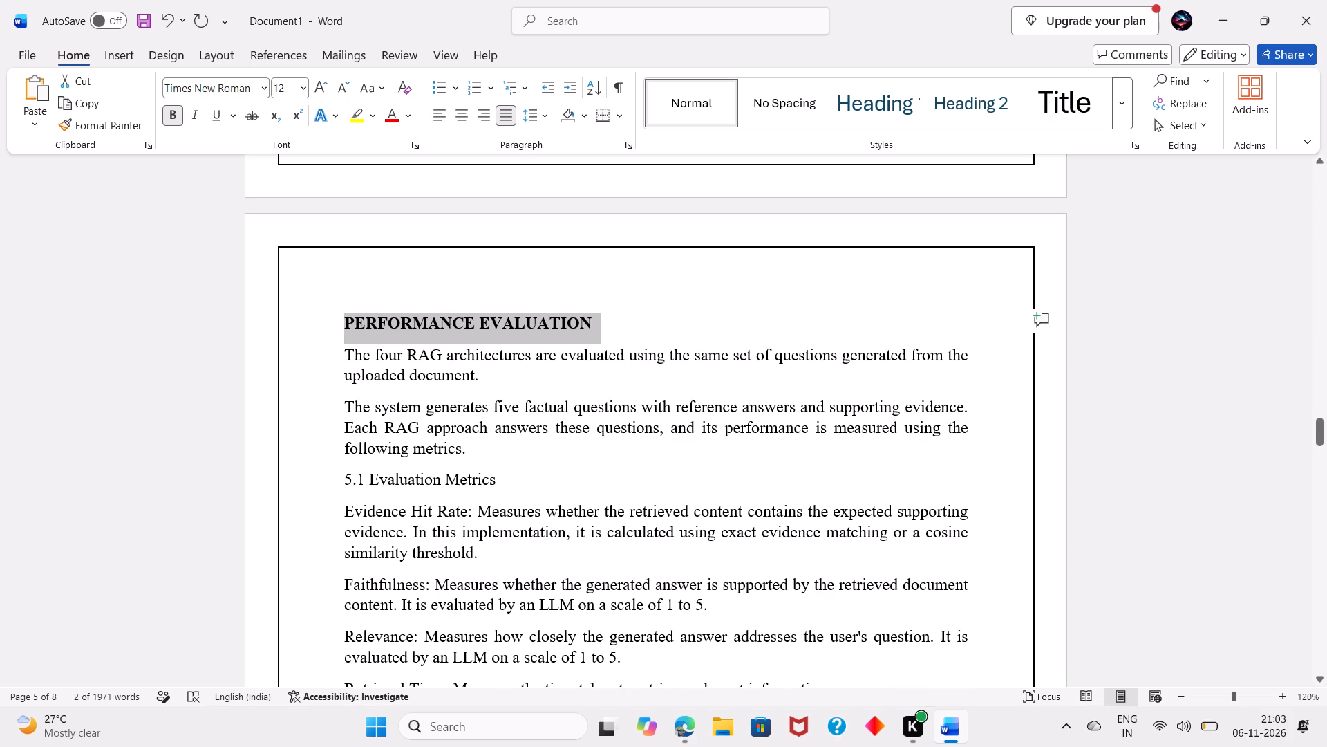
click(370, 479)
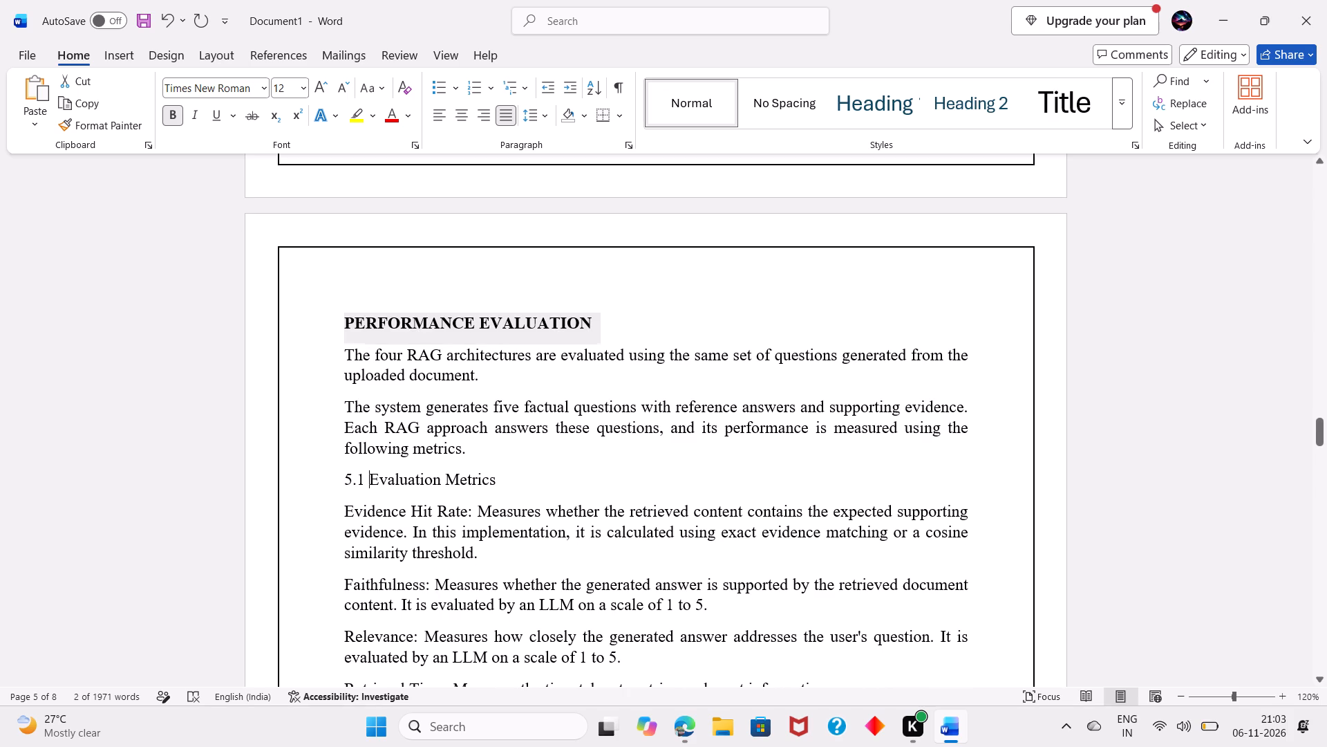
key(BackSpace)
key(BackSpace)
key(BackSpace)
key(BackSpace)
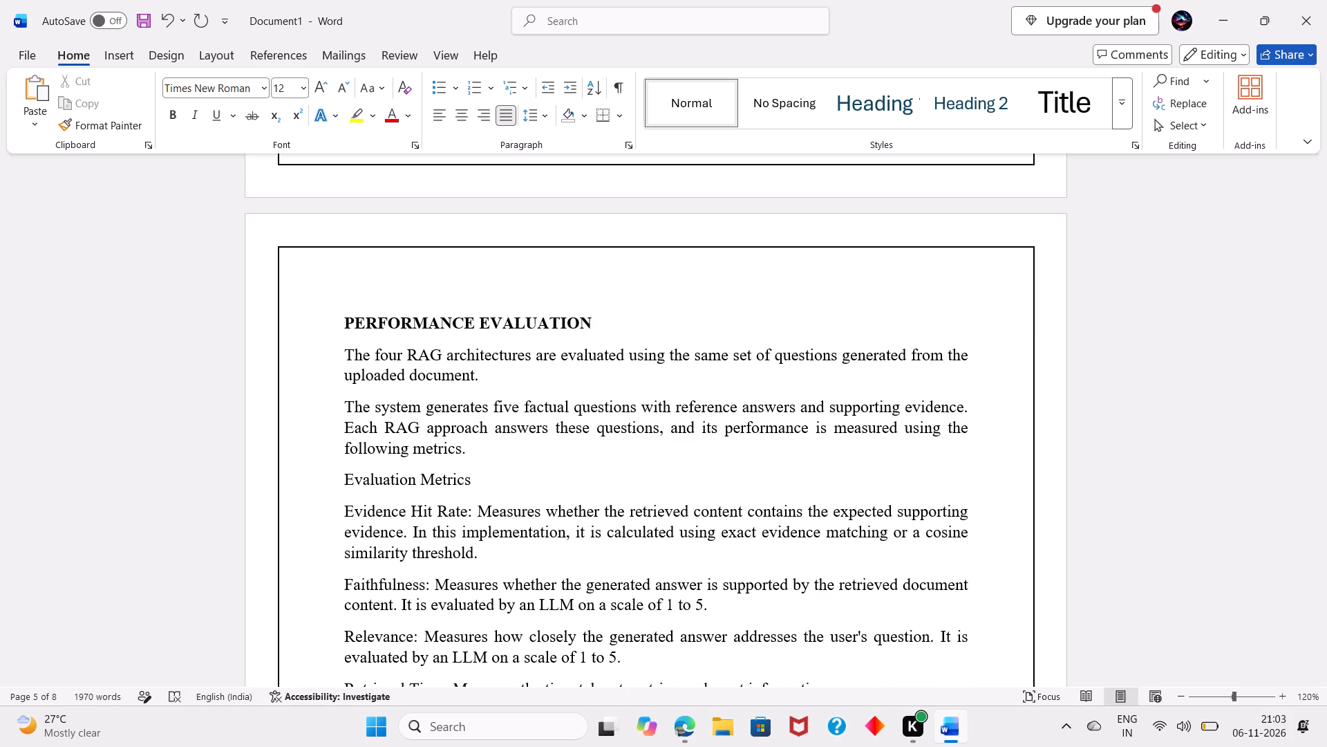
Remove the number "5.2" from the Comparative Results subheading.
scroll(370, 479, down, 1)
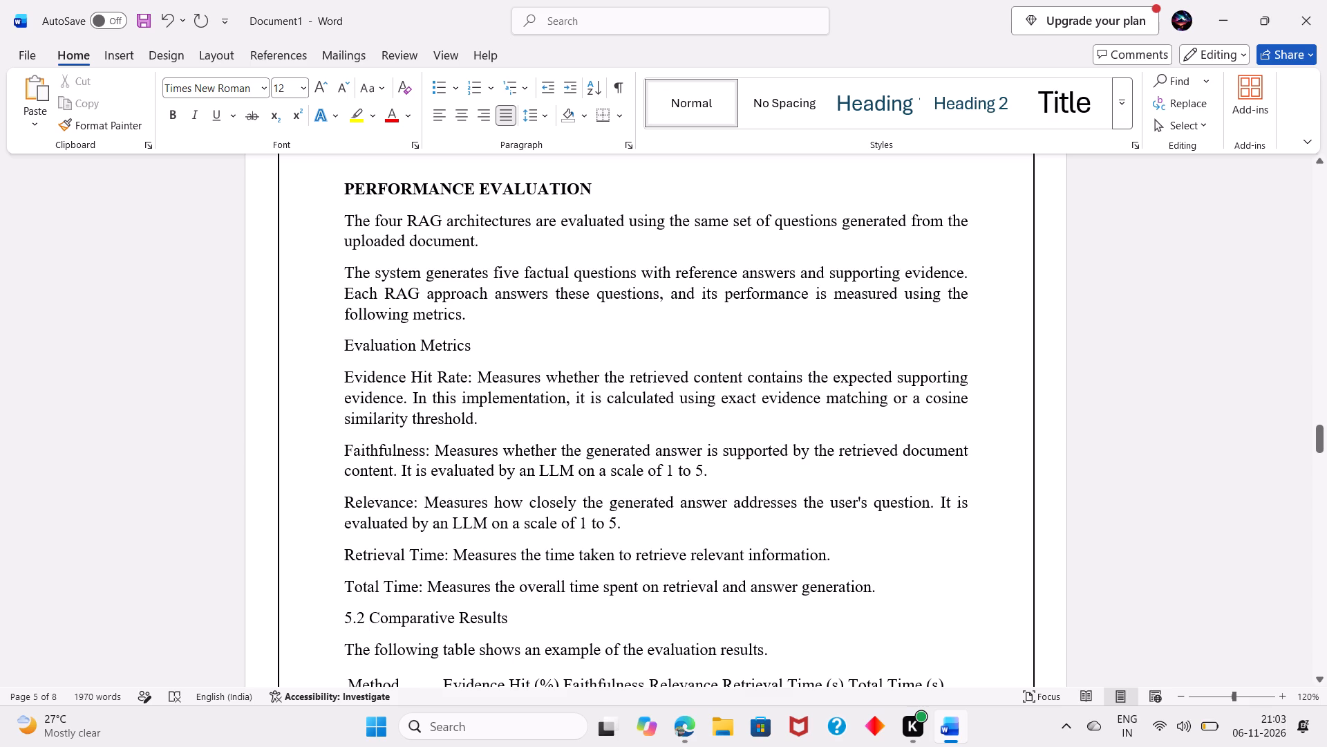
scroll(364, 338, down, 1)
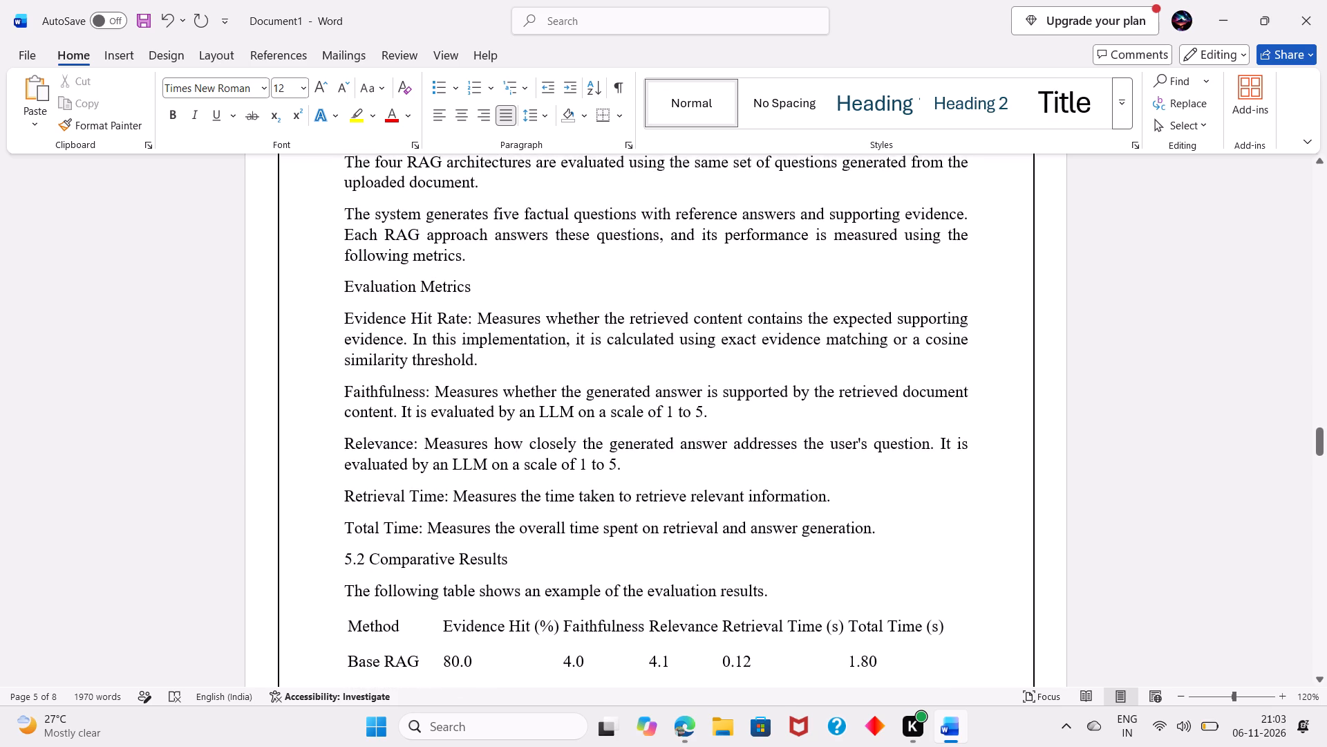
scroll(364, 338, down, 2)
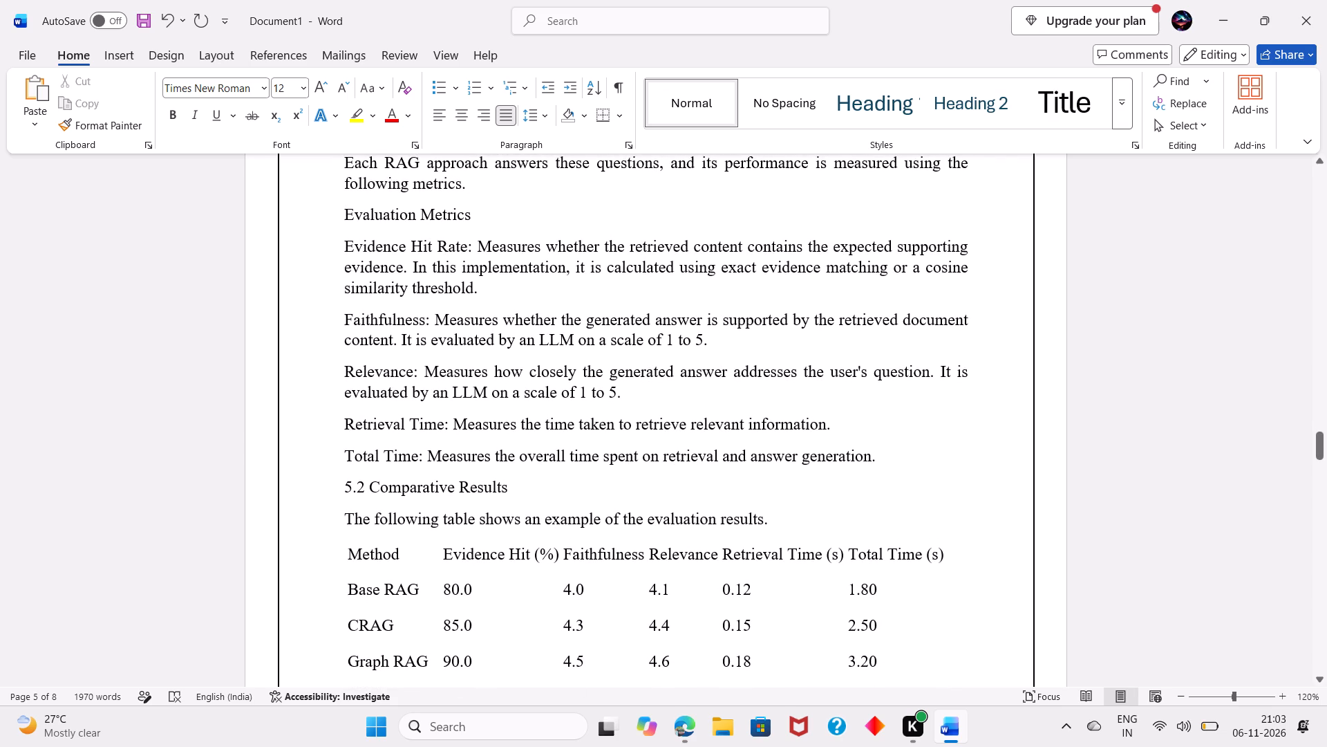
click(367, 484)
key(BackSpace)
key(BackSpace)
key(BackSpace)
key(BackSpace)
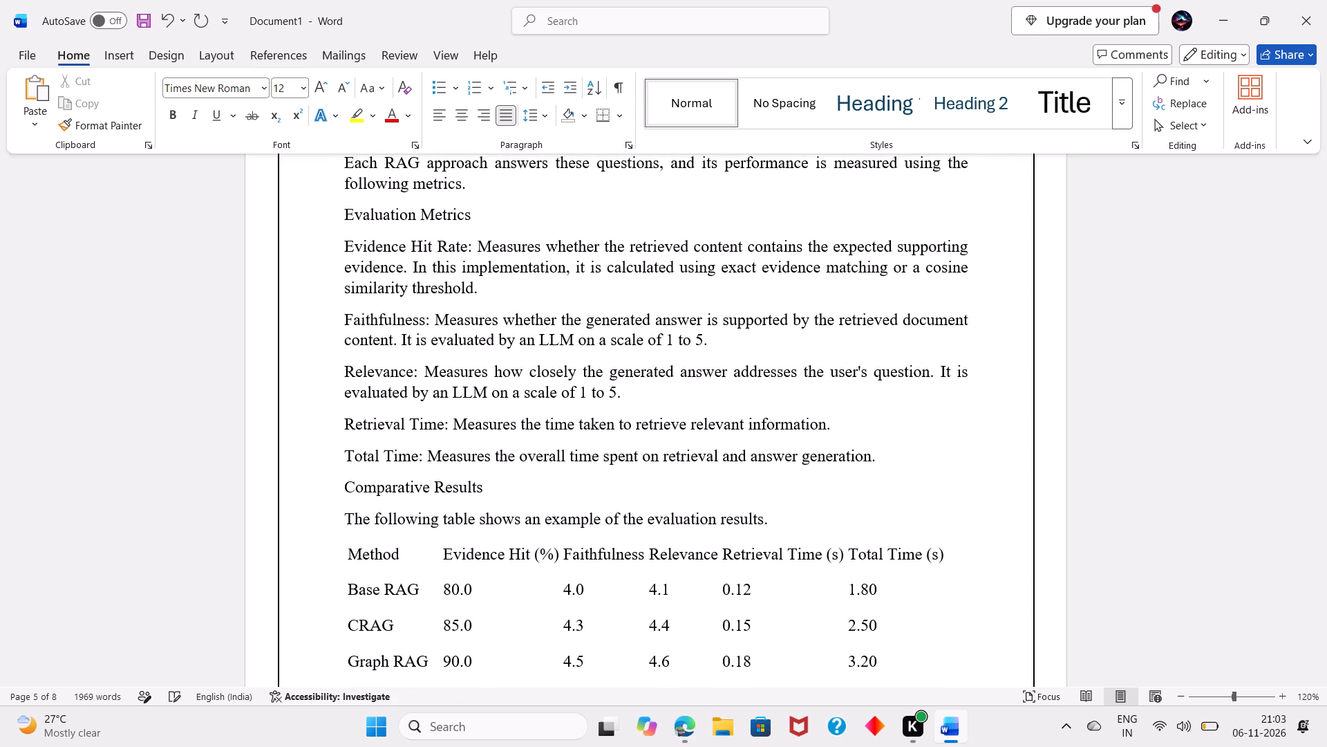
Apply all borders to the whole evaluation results table under Comparative Results.
scroll(367, 484, down, 1)
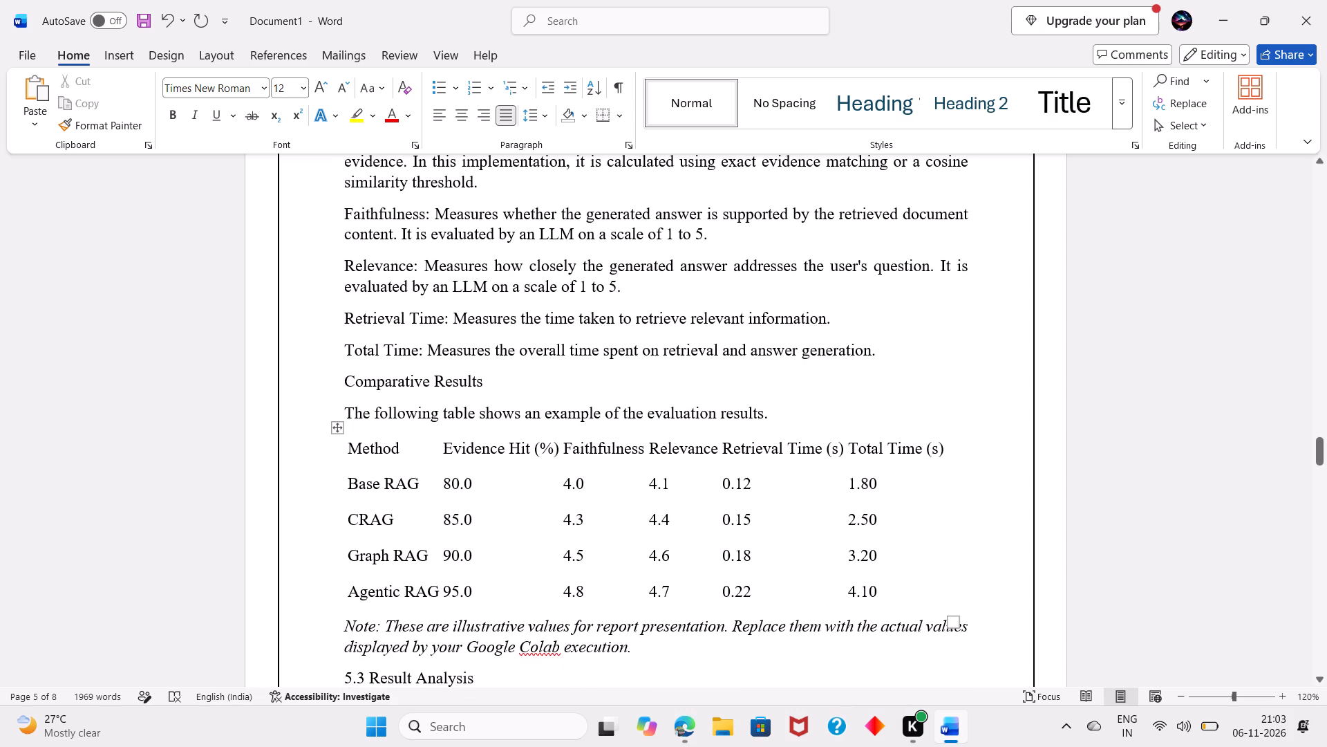
click(341, 427)
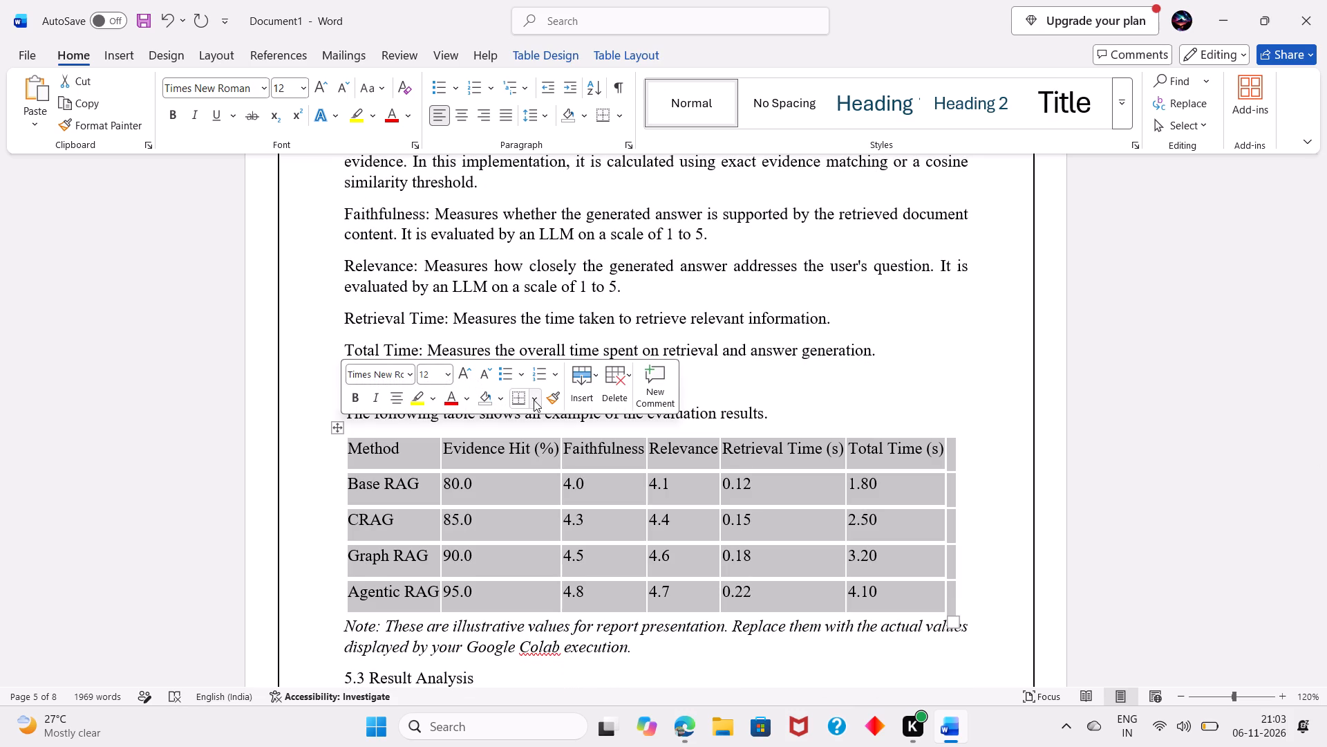
click(534, 400)
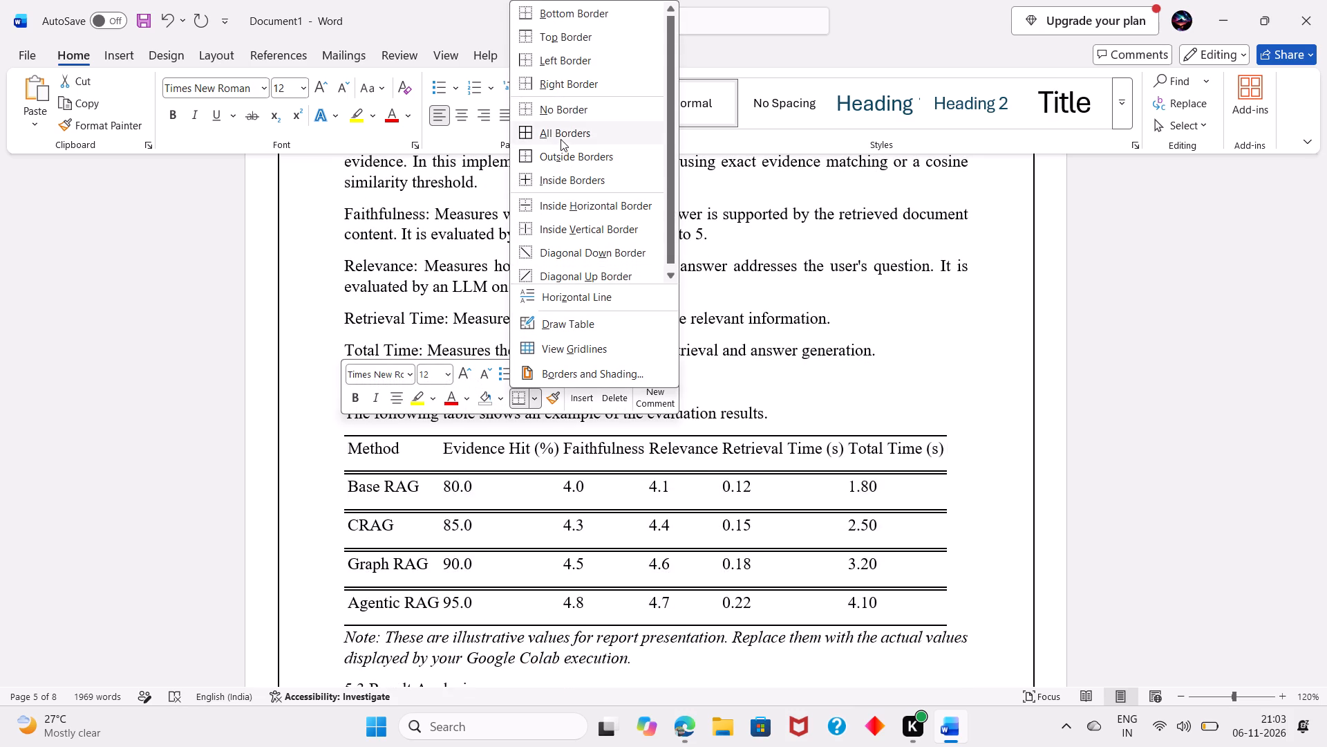
click(560, 139)
click(765, 390)
Delete the italic note about illustrative values below the results table and leave a blank line in its place.
scroll(765, 390, down, 1)
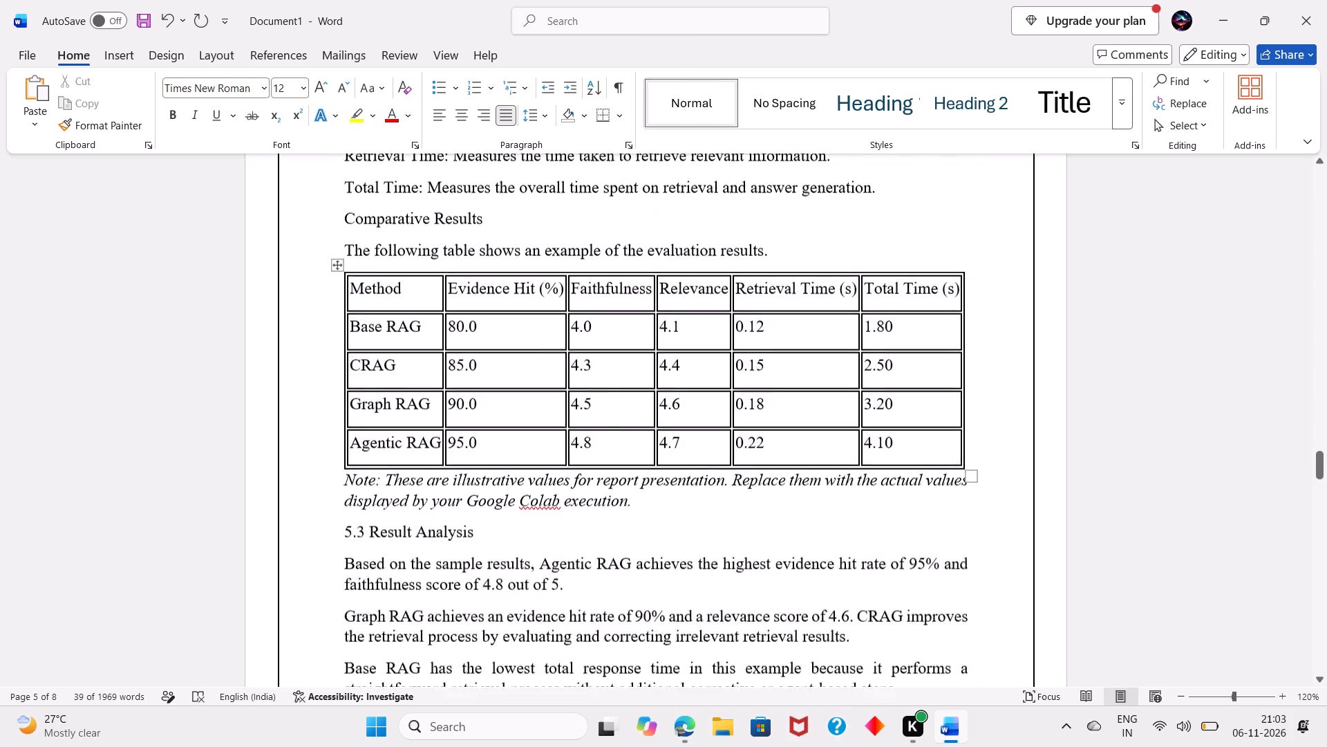
scroll(765, 390, down, 1)
drag(345, 331, 572, 345)
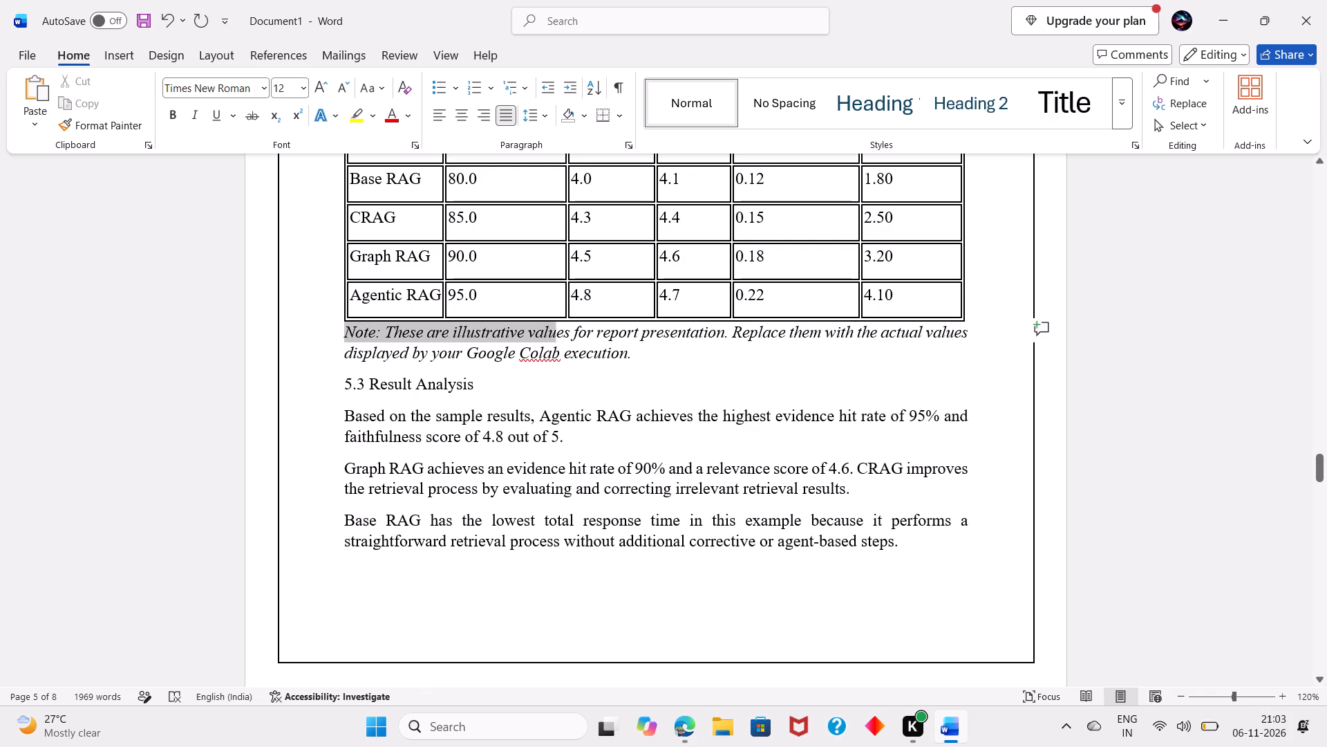
drag(572, 345, 645, 363)
key(BackSpace)
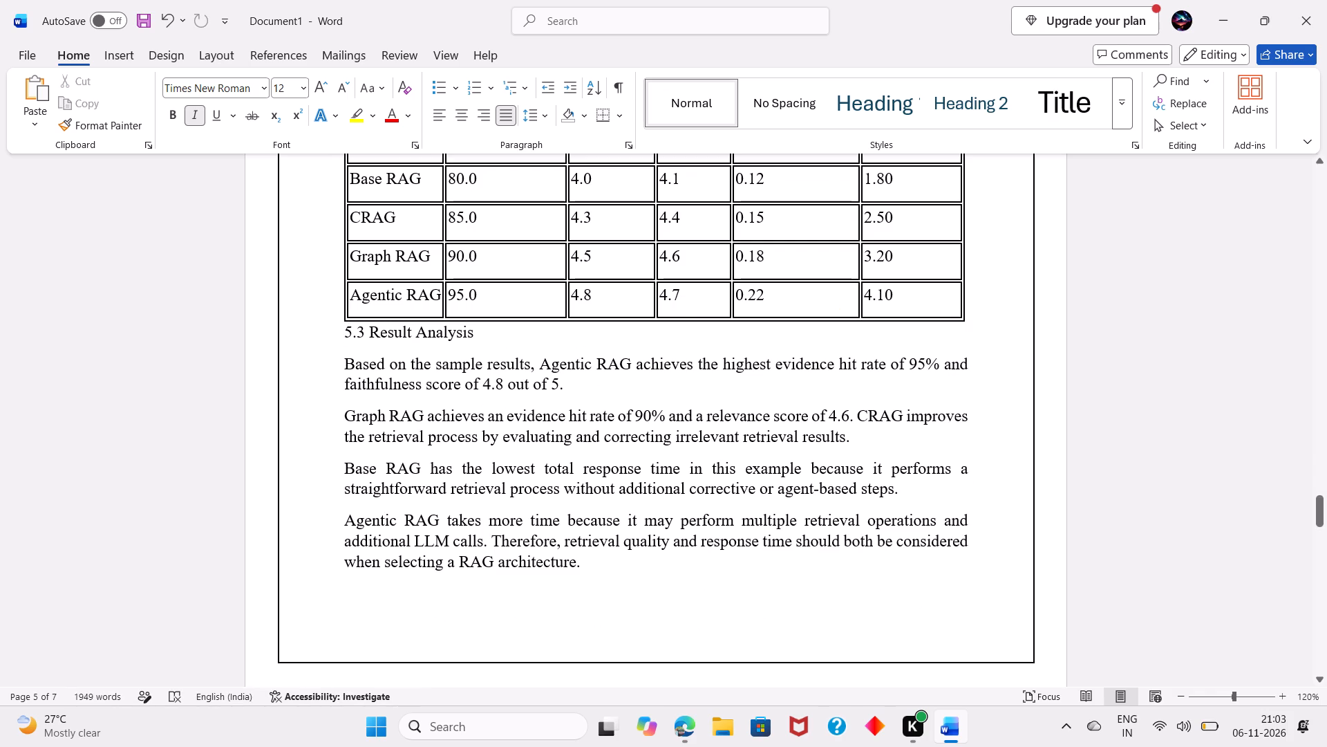
key(Return)
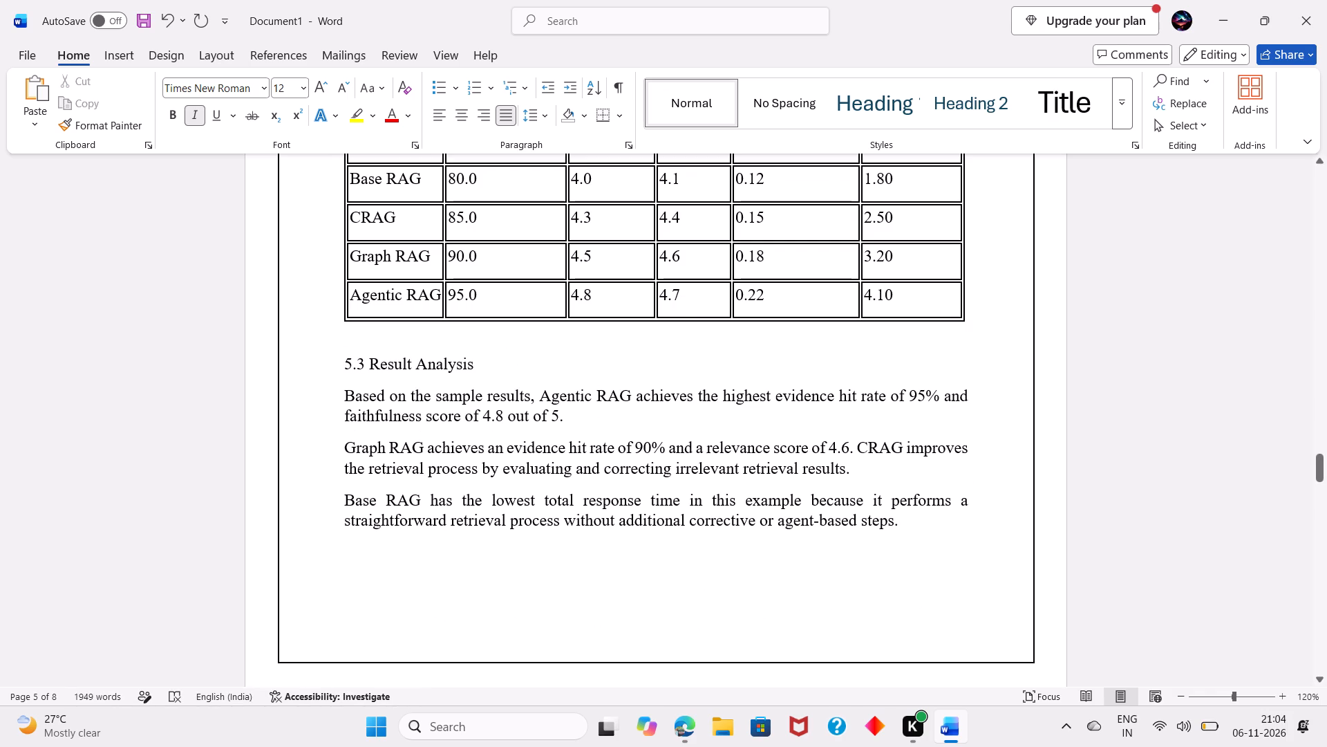
Remove the number "5.3" from the Result Analysis subheading.
click(369, 362)
key(BackSpace)
key(BackSpace)
key(BackSpace)
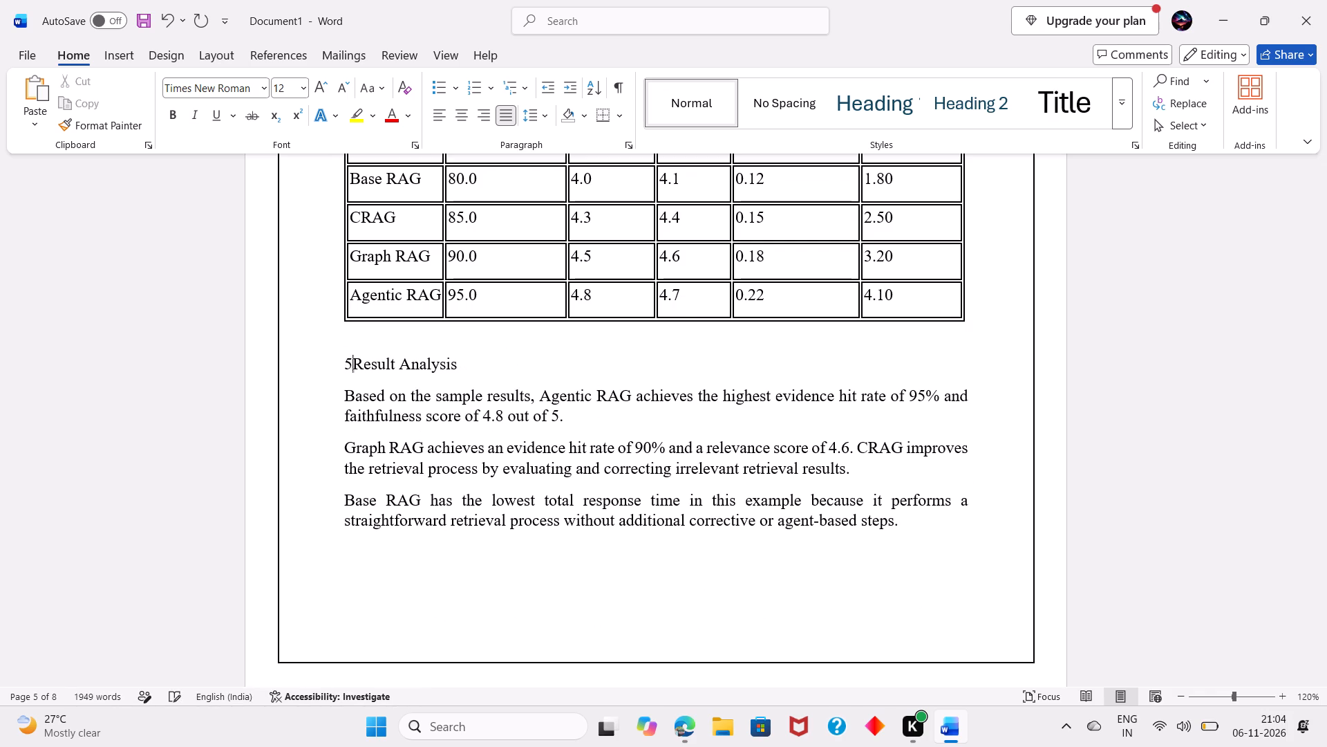
key(BackSpace)
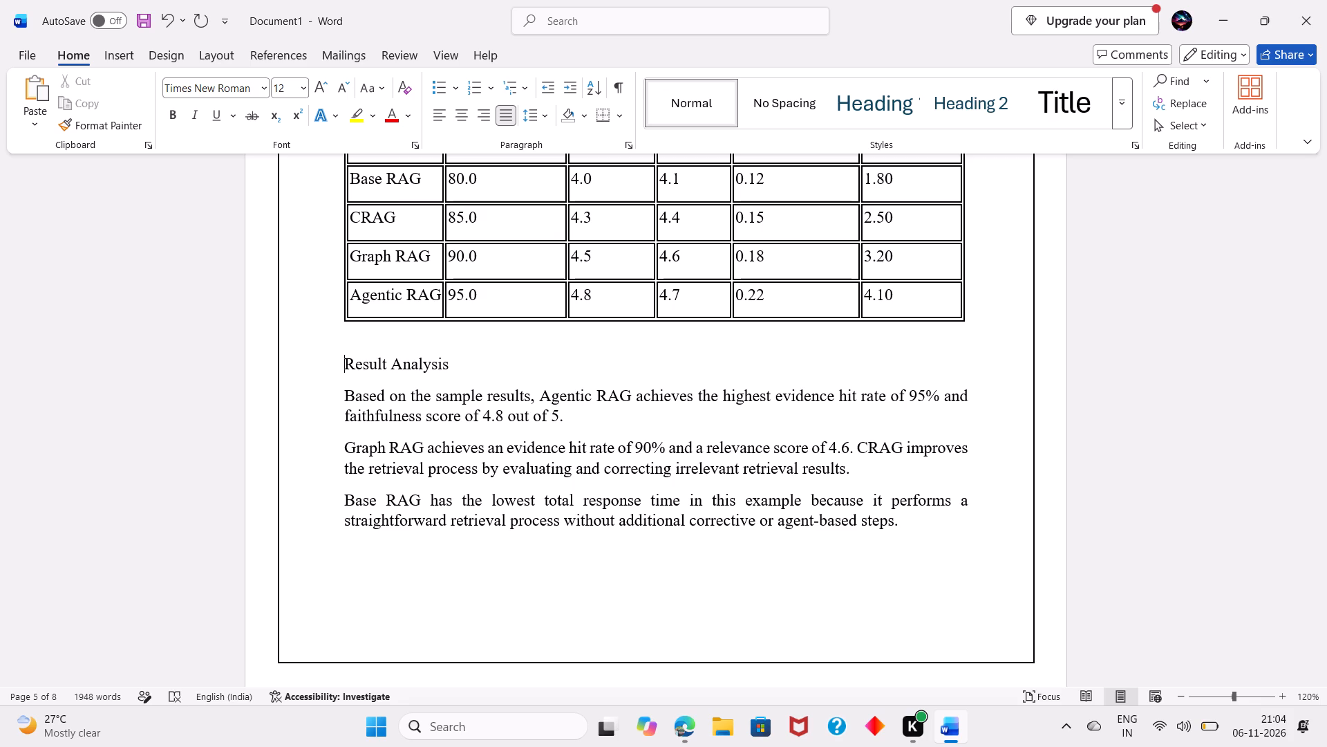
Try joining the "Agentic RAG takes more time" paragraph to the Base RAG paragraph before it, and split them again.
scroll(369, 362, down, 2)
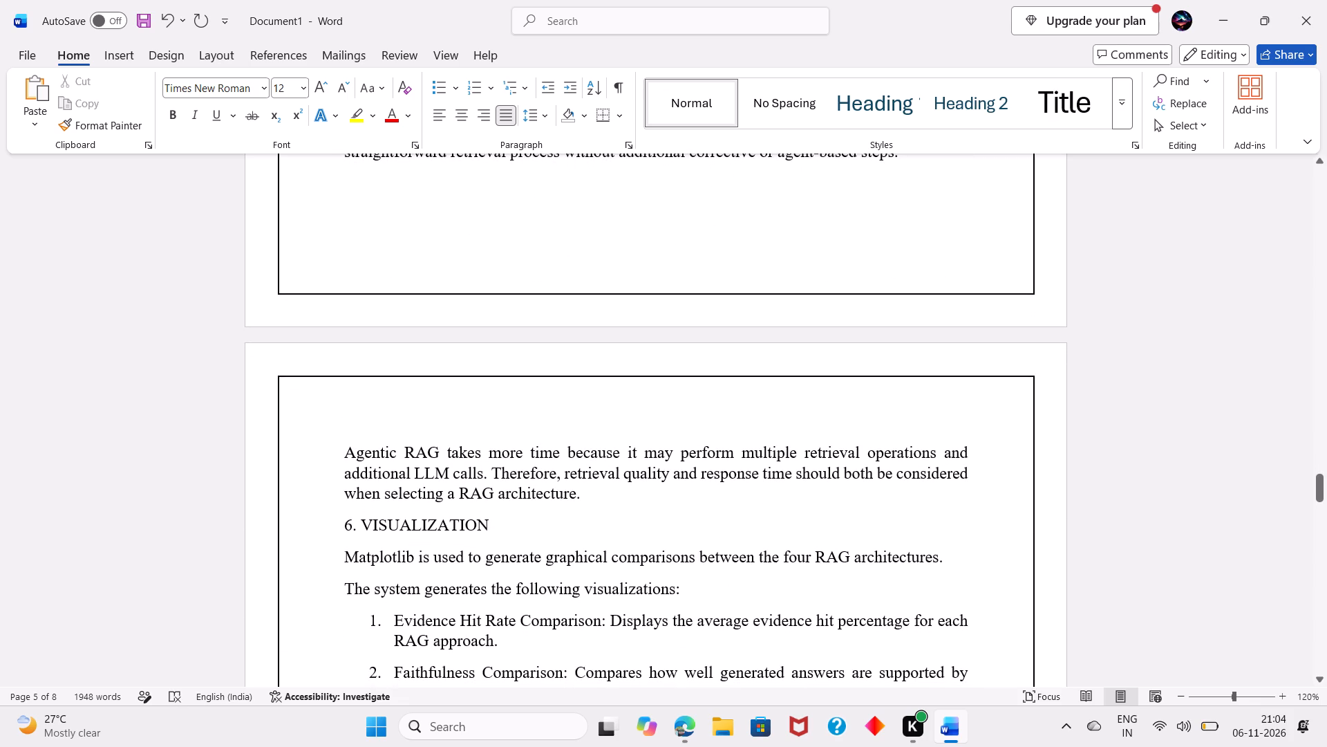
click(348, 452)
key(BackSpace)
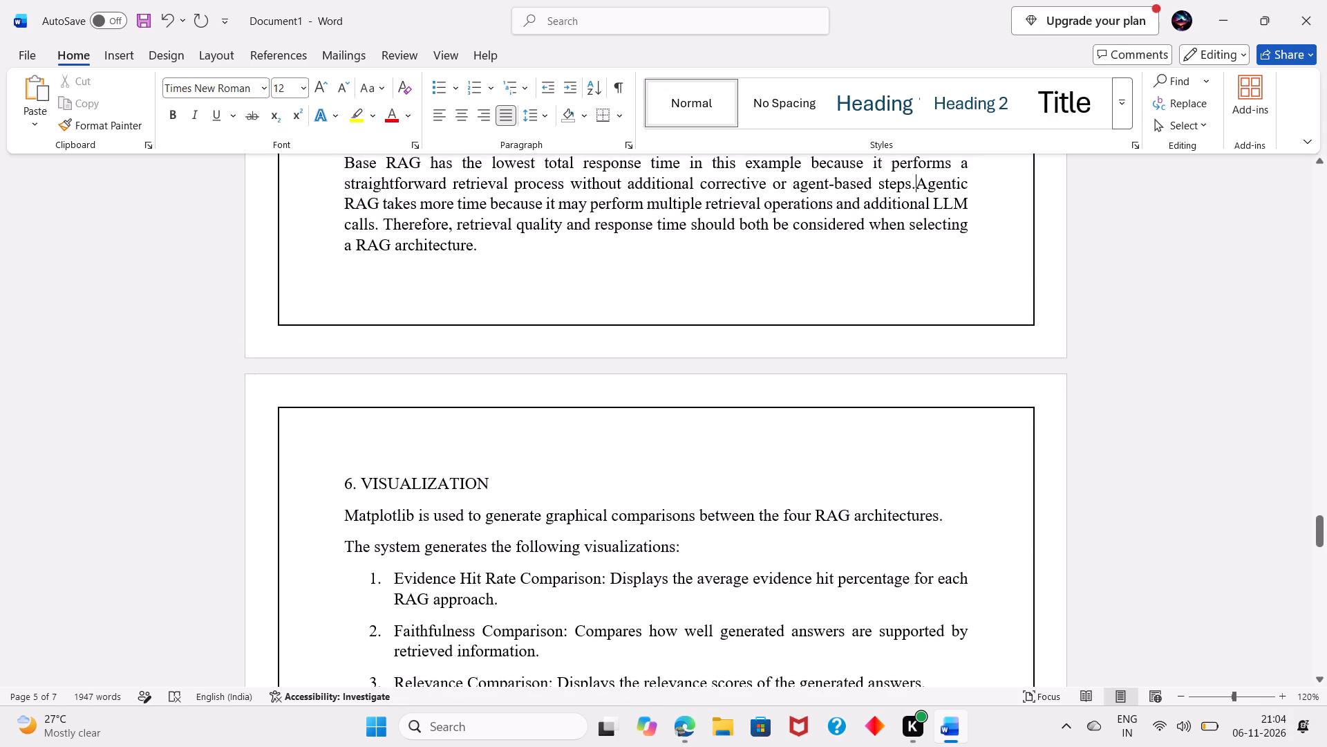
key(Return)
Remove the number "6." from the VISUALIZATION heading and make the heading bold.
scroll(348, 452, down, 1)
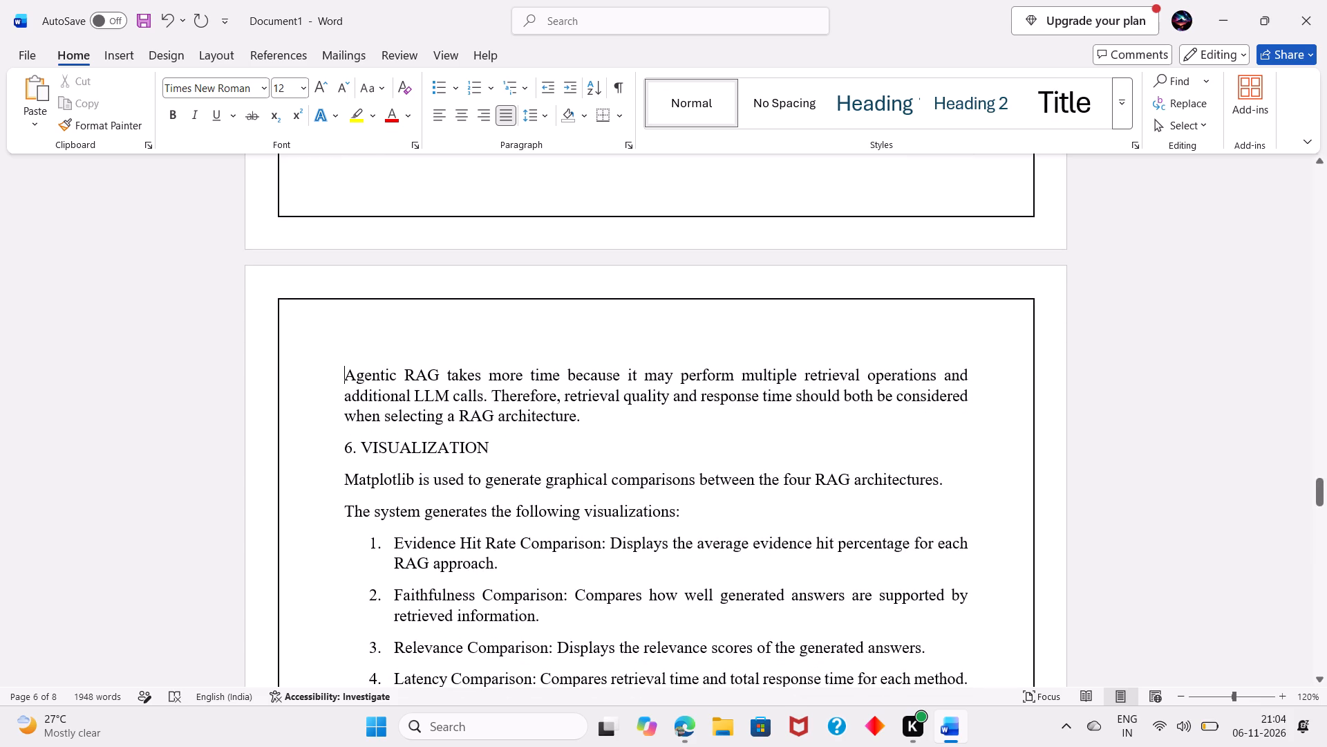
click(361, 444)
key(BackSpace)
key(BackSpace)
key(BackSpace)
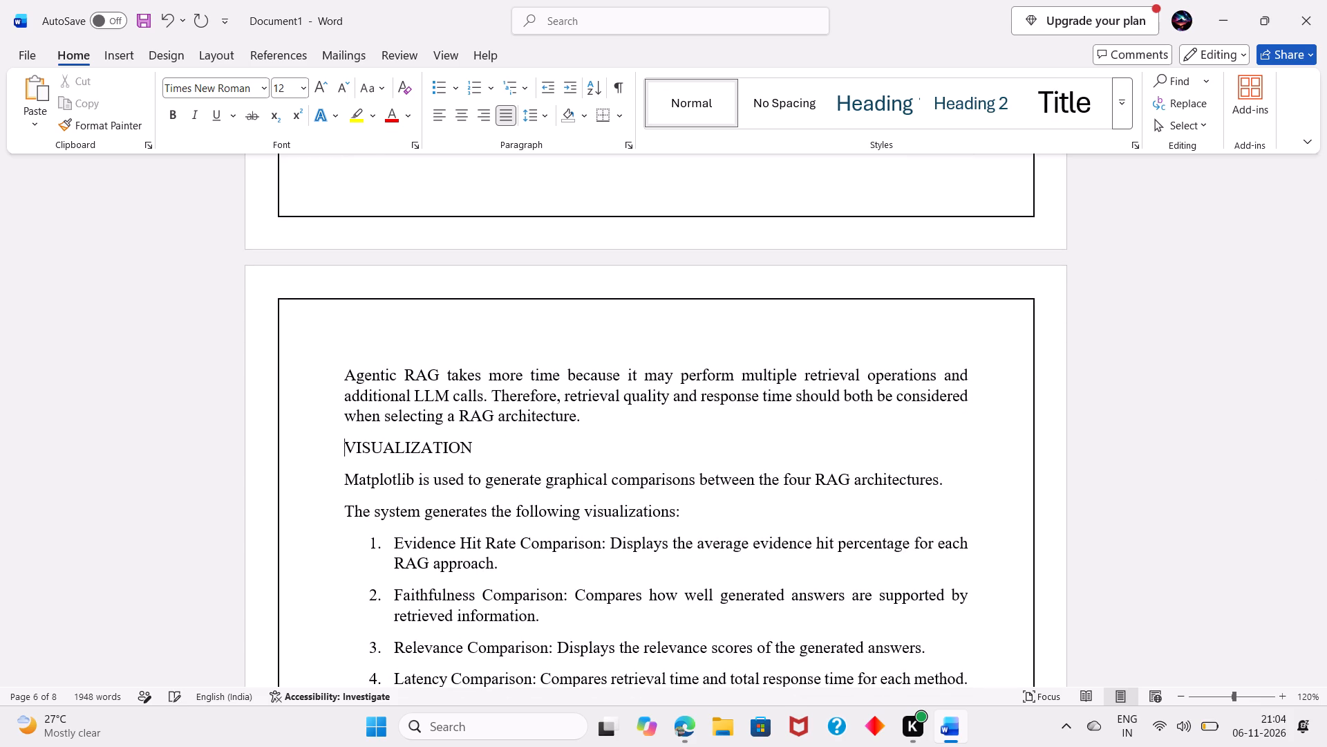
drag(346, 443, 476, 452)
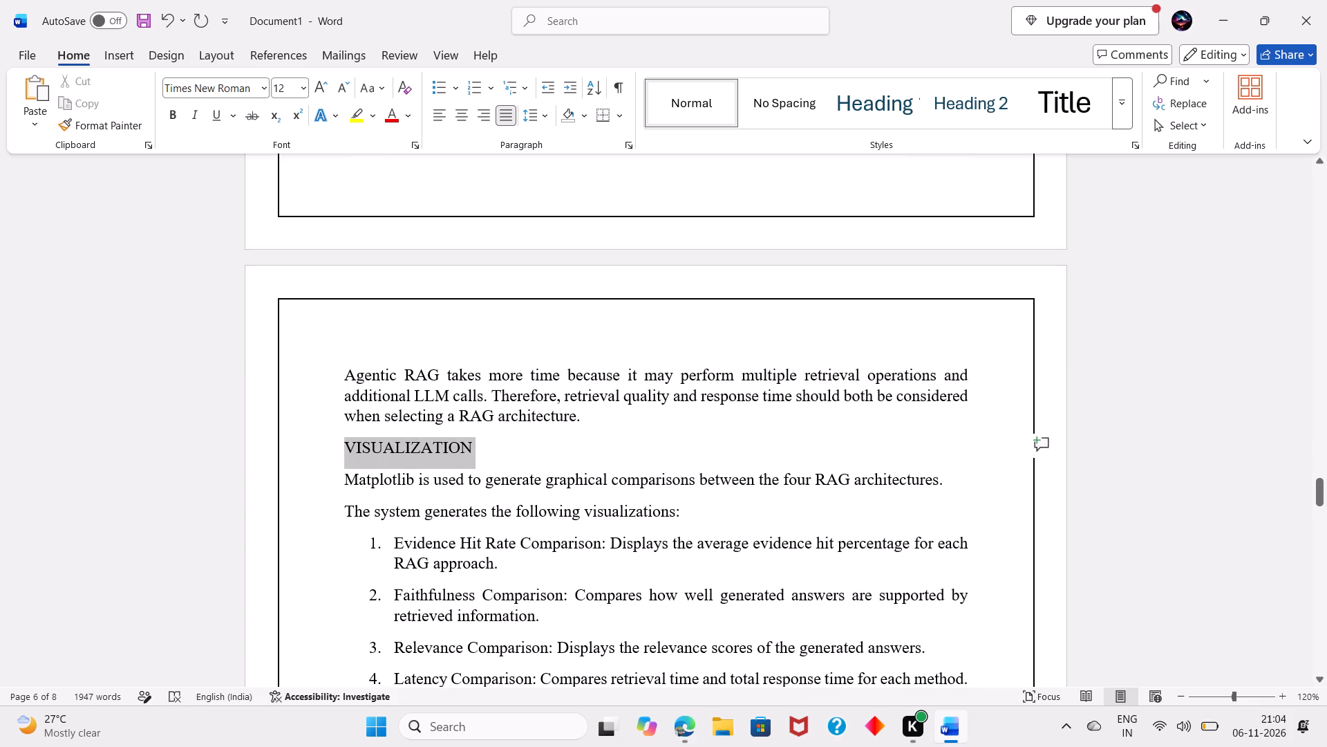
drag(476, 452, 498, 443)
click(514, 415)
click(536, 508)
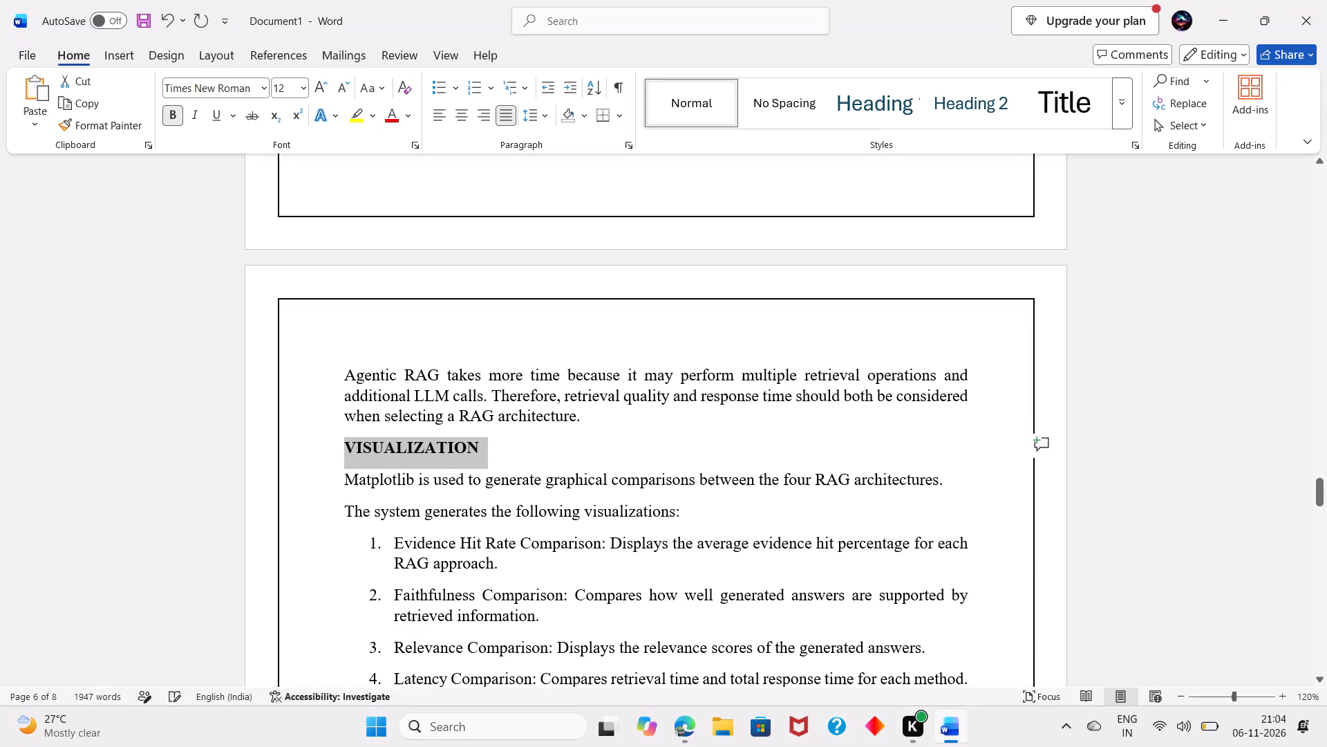
Delete the entire VISUALIZATION section, from its heading through the closing paragraph before the APPLICATIONS heading.
scroll(536, 508, down, 1)
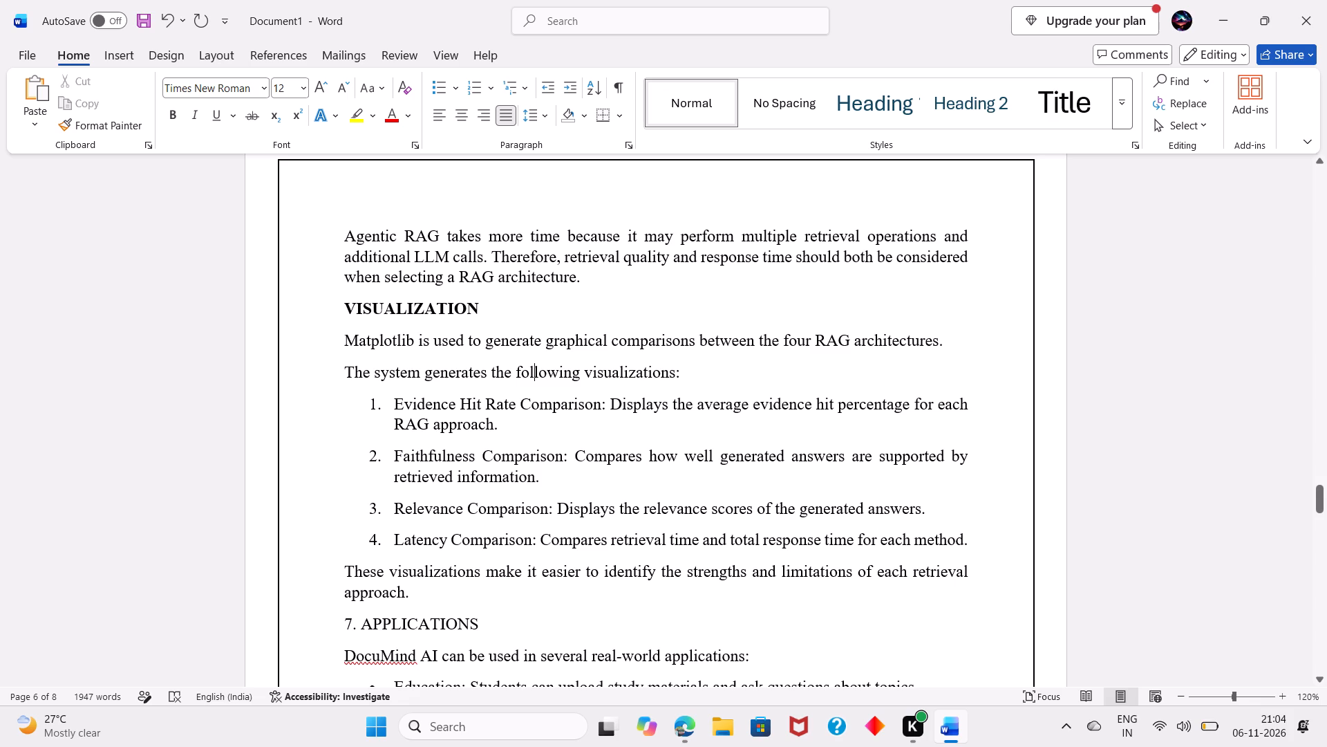
drag(341, 299, 518, 605)
key(BackSpace)
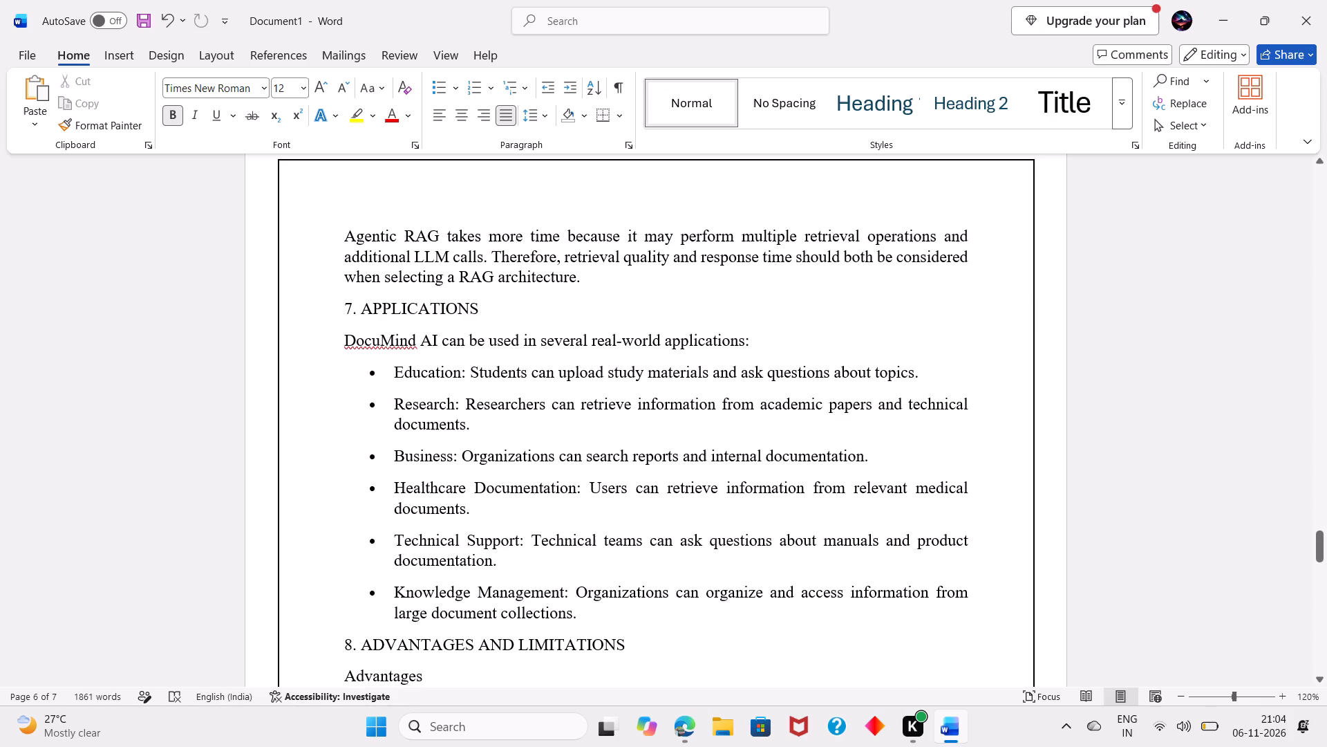
Remove the number "7." from the APPLICATIONS heading and make the heading bold.
click(365, 308)
key(BackSpace)
key(BackSpace)
key(BackSpace)
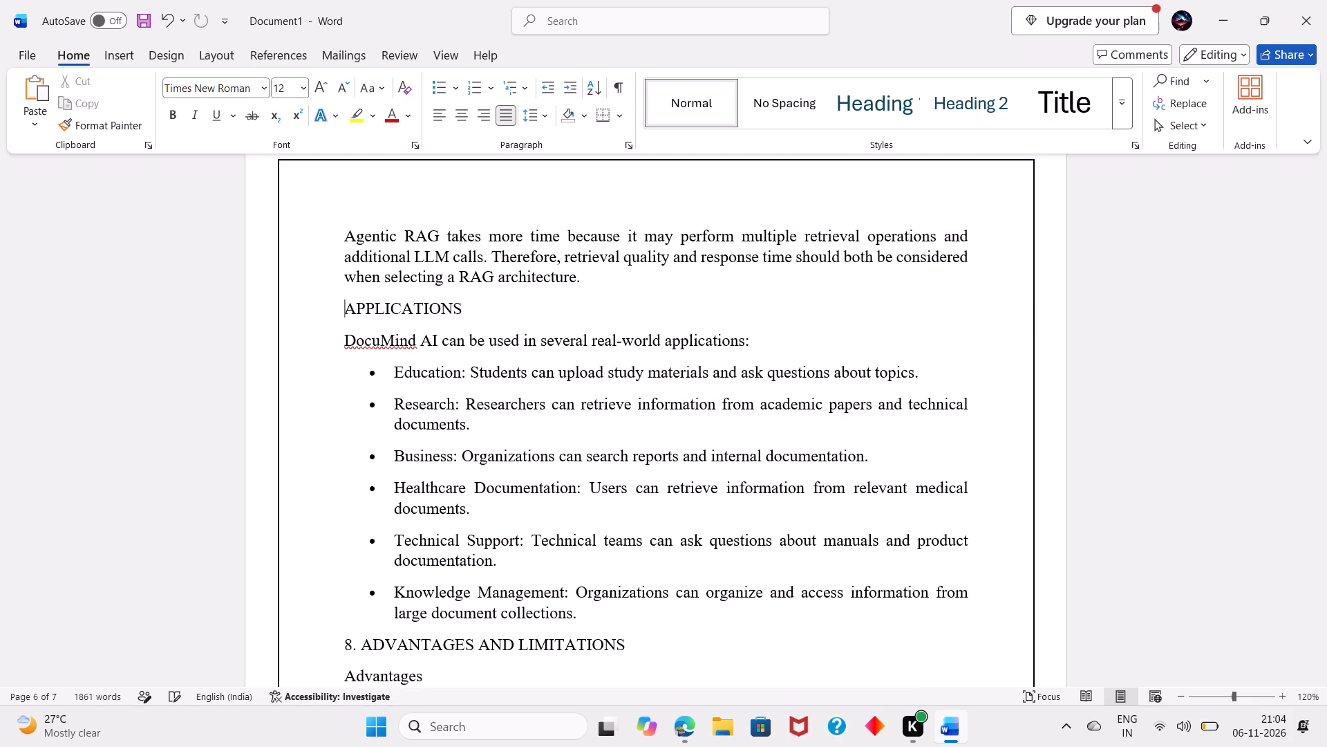
drag(344, 307, 406, 309)
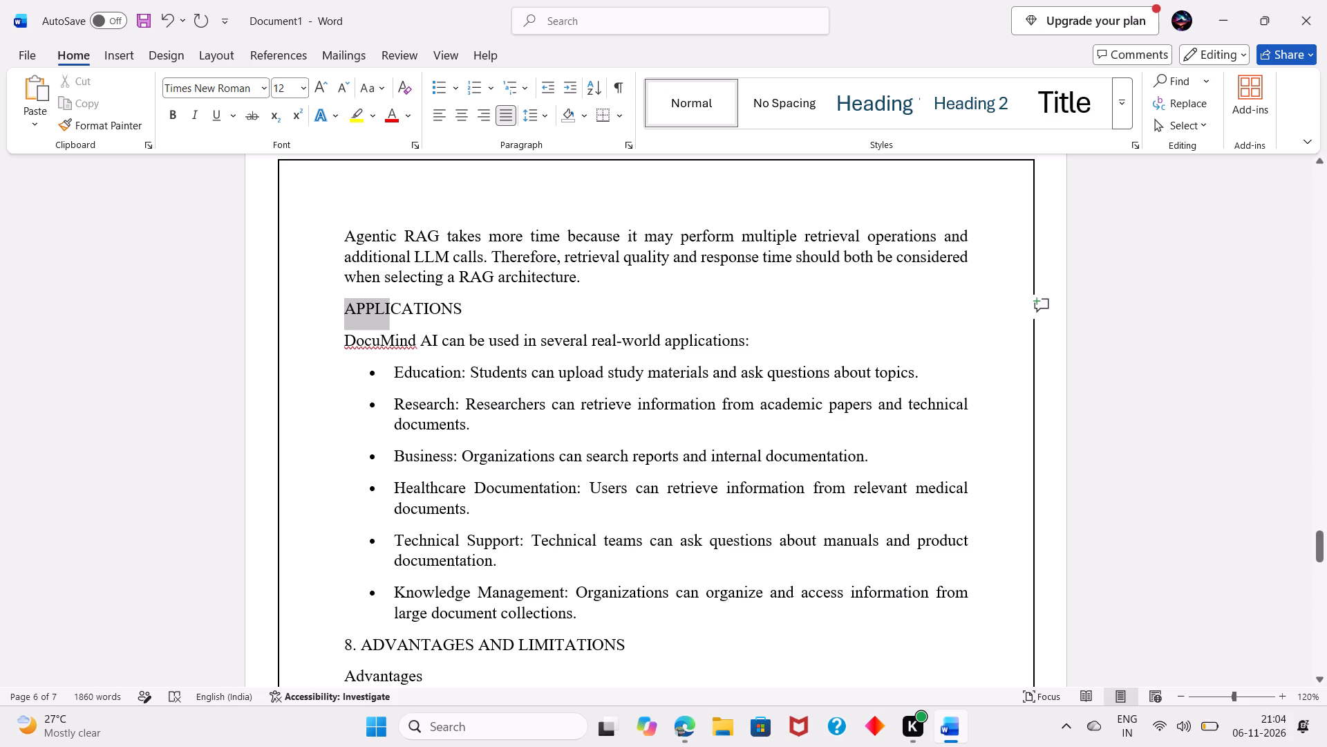
drag(406, 309, 478, 309)
click(496, 281)
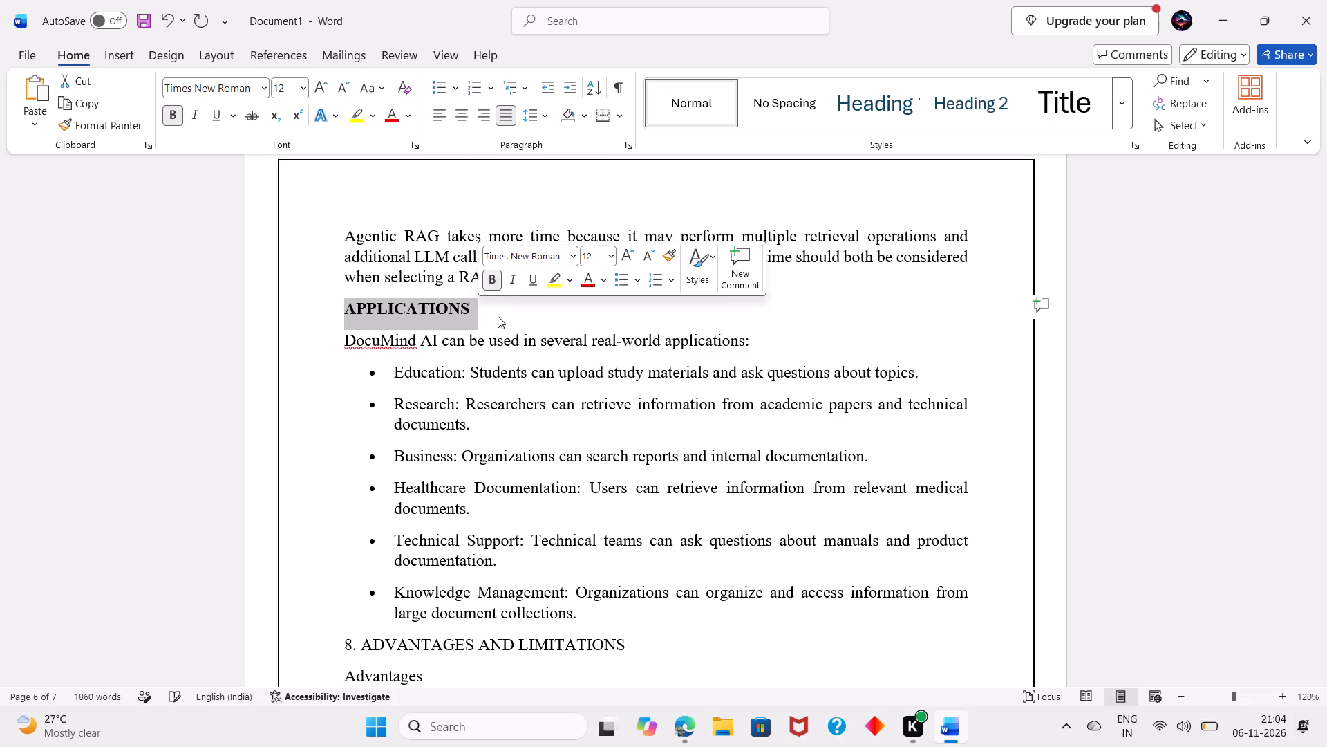
Remove the number "8." from the ADVANTAGES AND LIMITATIONS heading and make the heading bold.
scroll(500, 610, down, 1)
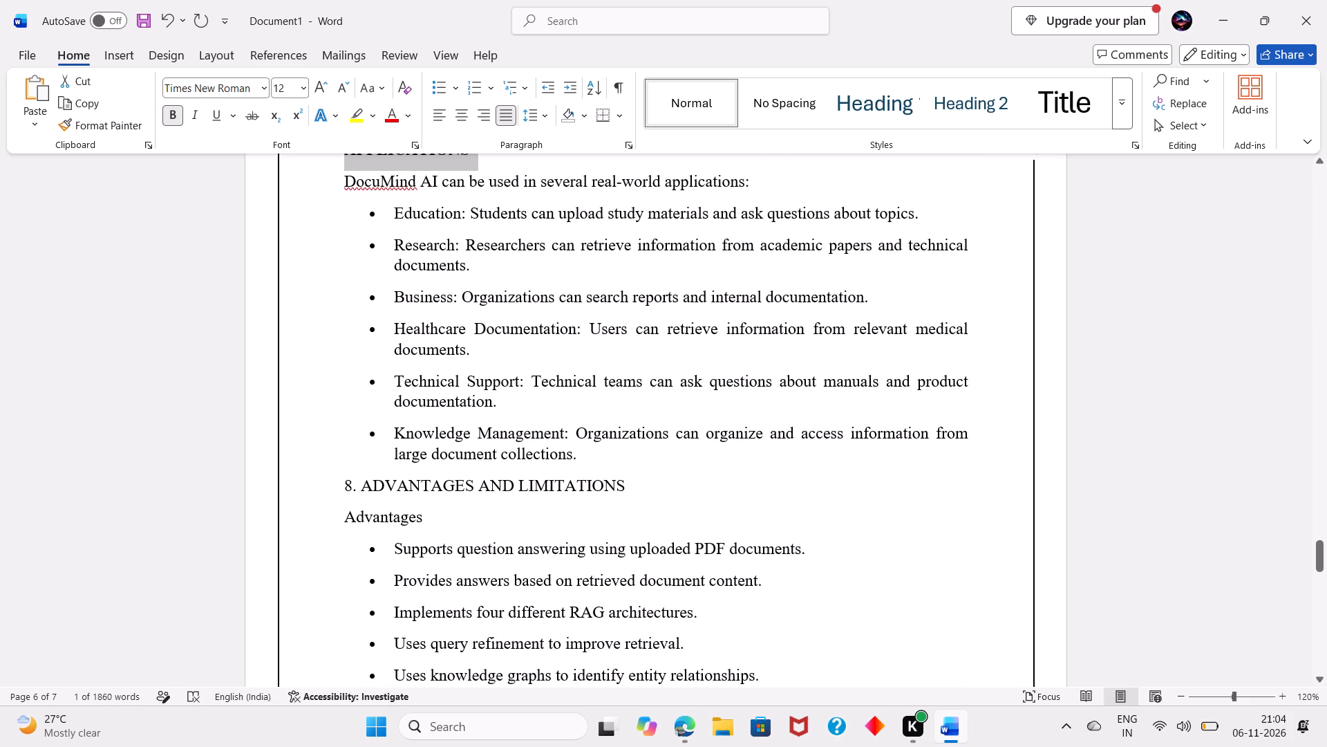
click(361, 486)
key(BackSpace)
key(BackSpace)
key(BackSpace)
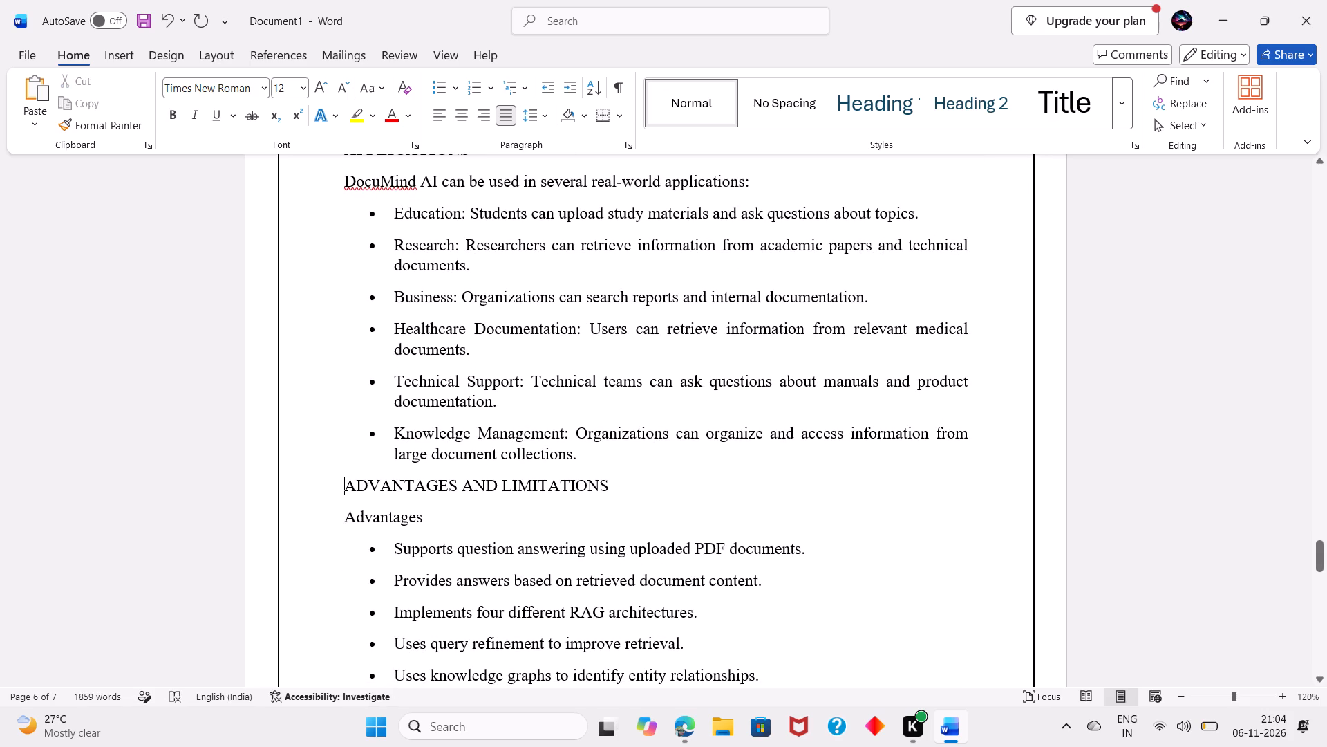
drag(342, 486, 637, 480)
click(648, 451)
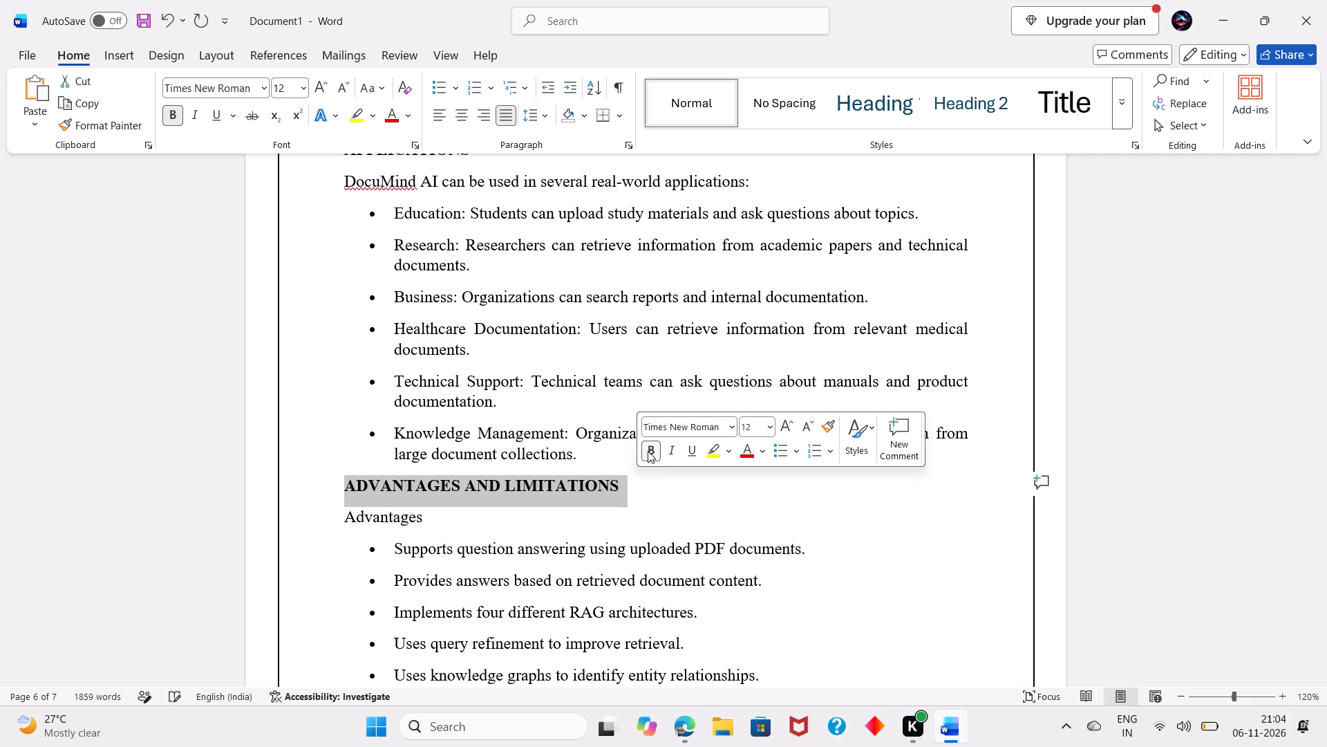
click(649, 515)
Make the CONCLUSION heading bold and remove its number "9.".
scroll(649, 515, down, 3)
scroll(649, 515, up, 2)
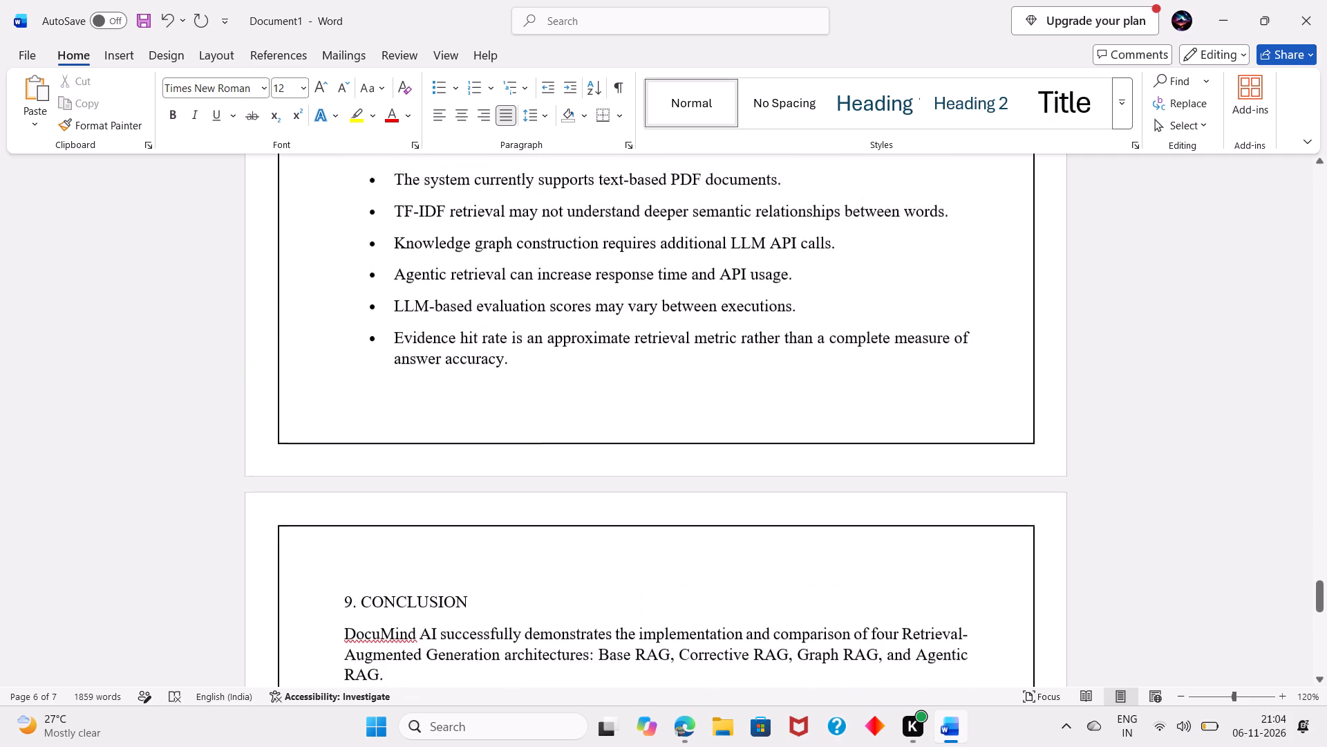
scroll(649, 515, up, 2)
scroll(649, 515, down, 2)
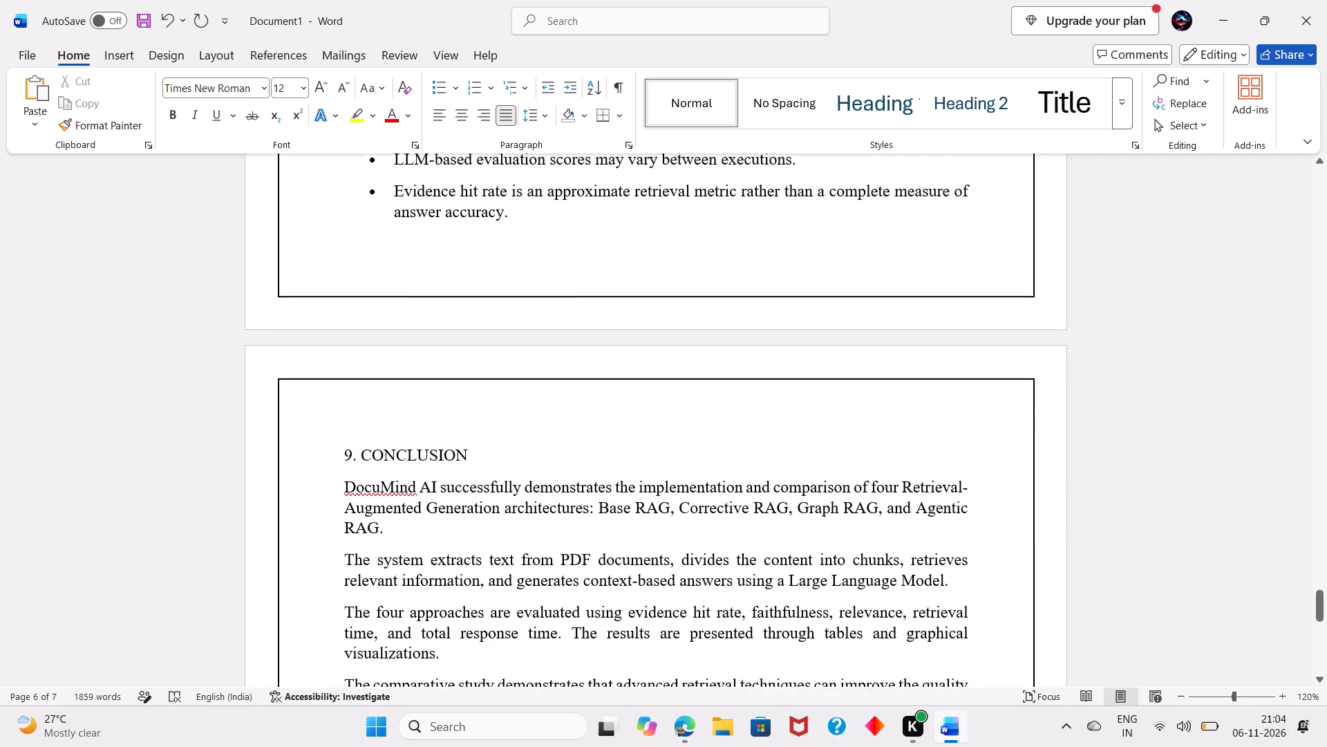
drag(469, 441, 359, 444)
click(368, 412)
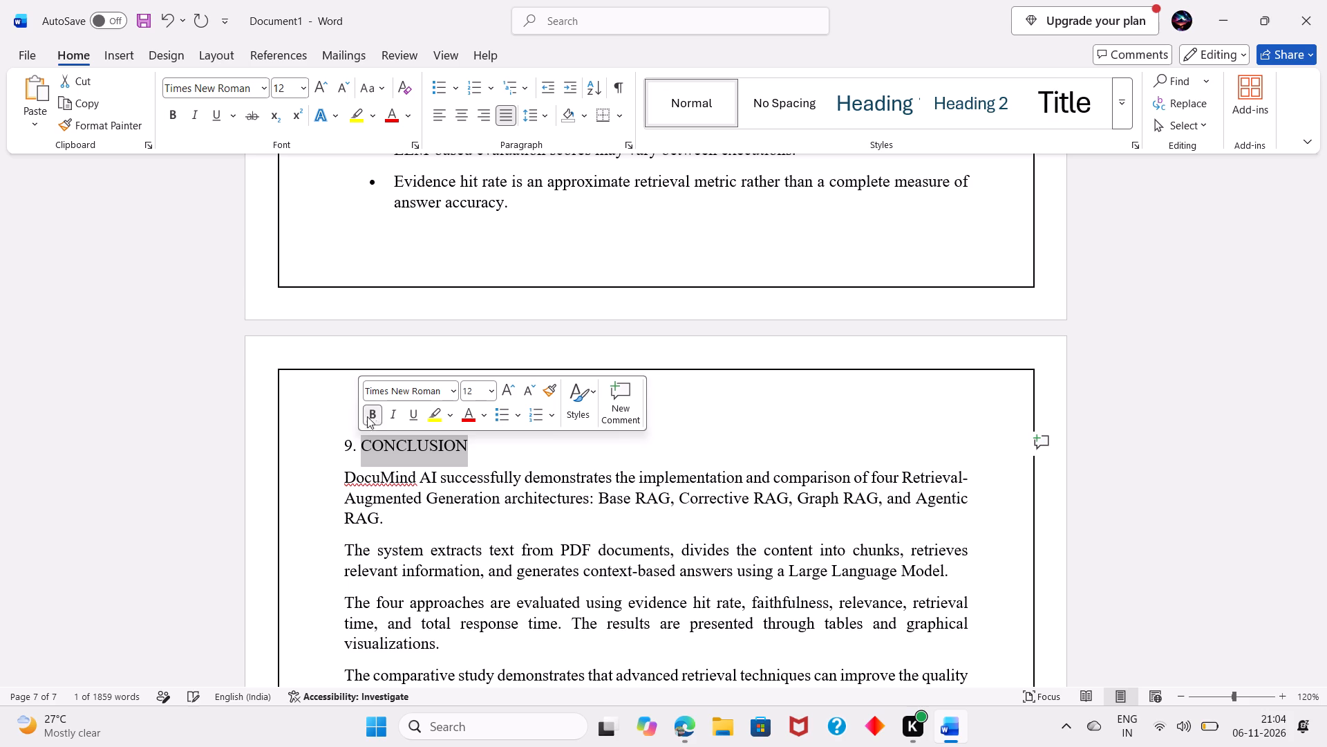
click(359, 447)
key(BackSpace)
key(BackSpace)
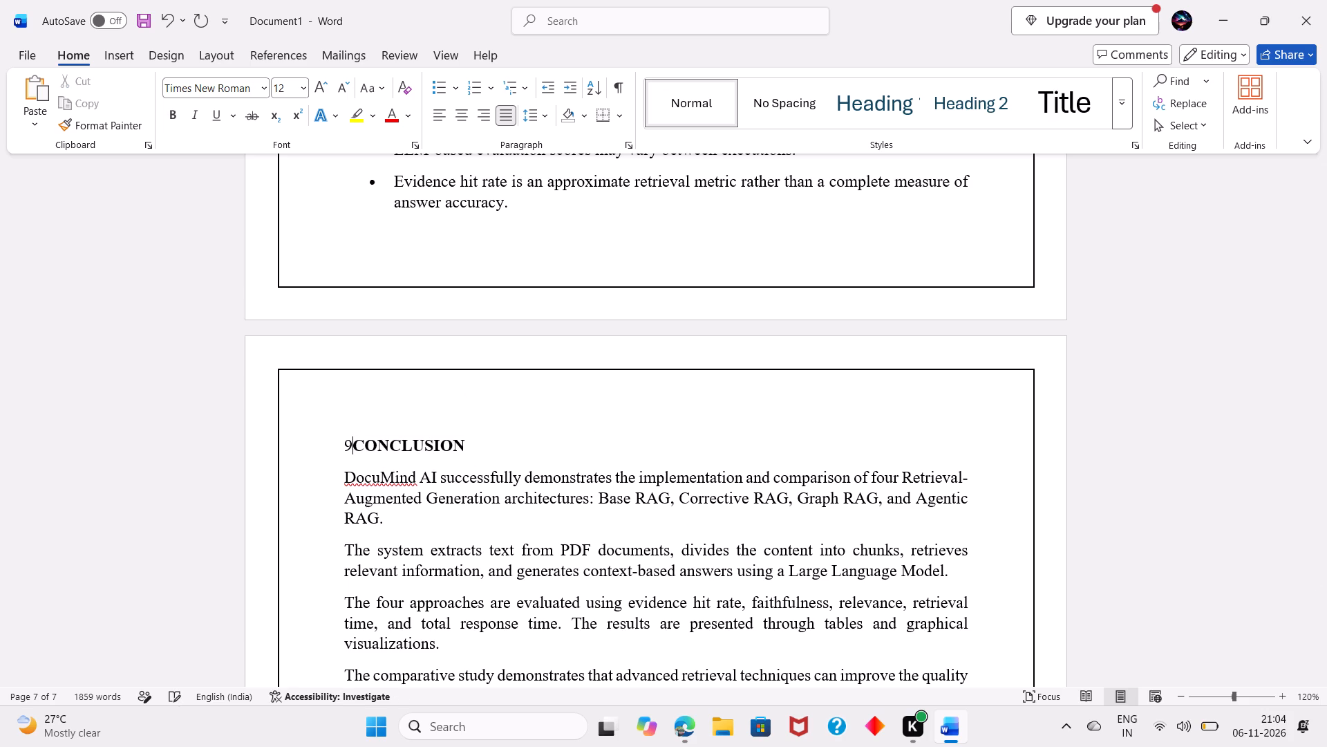
key(BackSpace)
Delete the entire FUTURE ENHANCEMENTS section, from its numbered heading through the last bullet at the end of the document.
scroll(359, 447, down, 2)
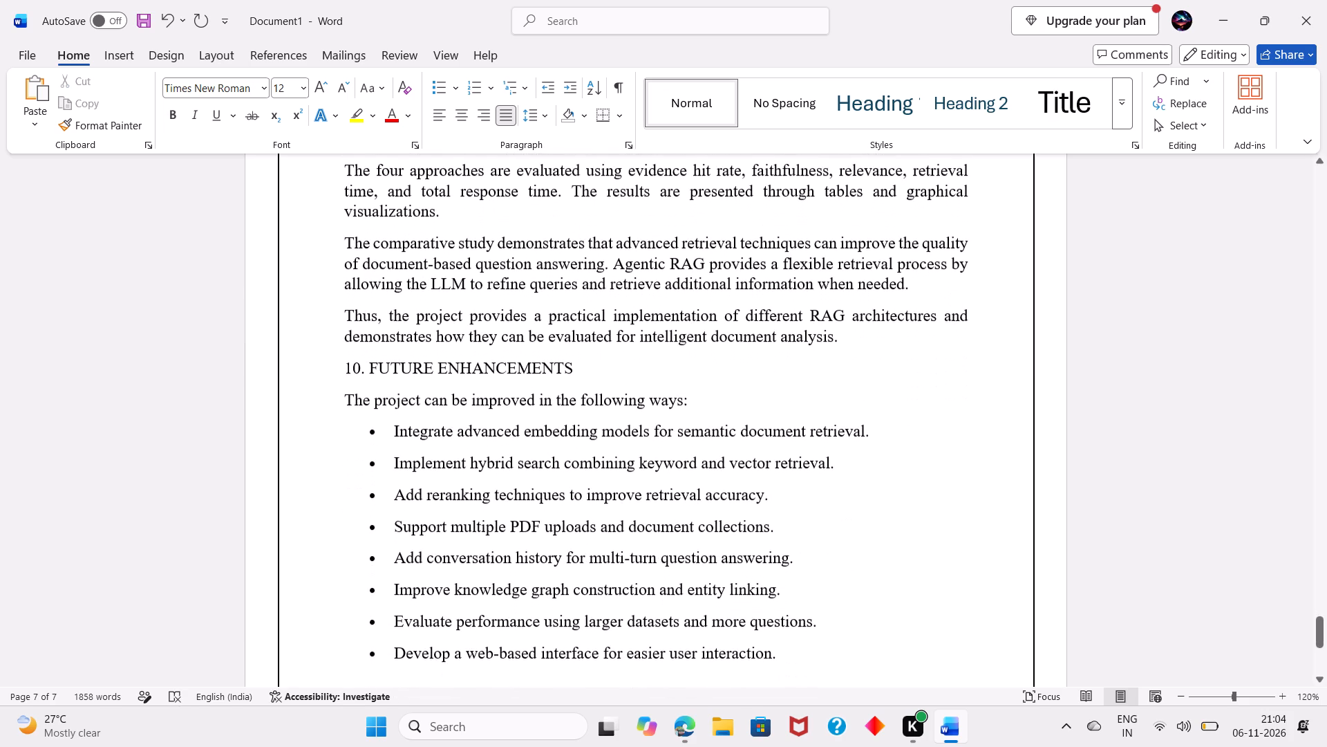
drag(339, 367, 657, 690)
key(BackSpace)
Review the report's formatting from the title and ABSTRACT through INTRODUCTION, Objectives, TECHNOLOGIES USED and the start of METHODOLOGY.
scroll(614, 519, up, 1)
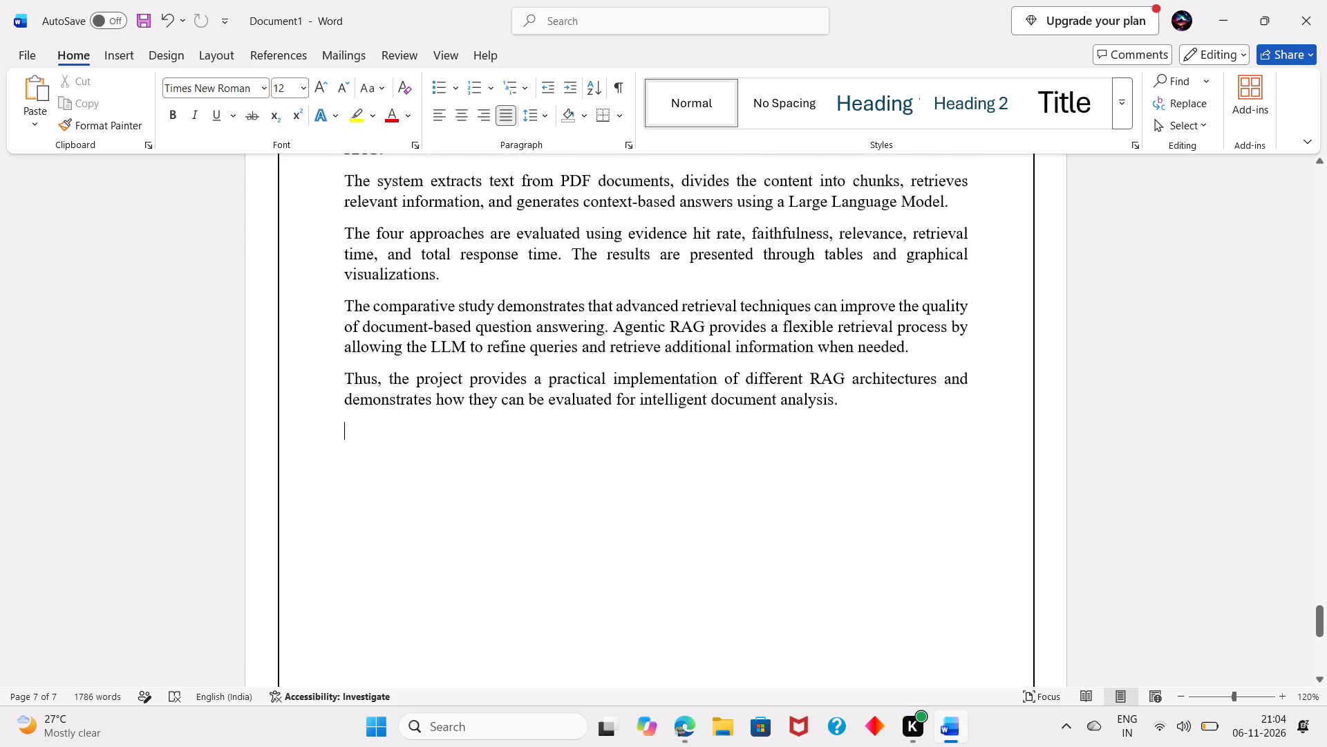
scroll(614, 519, up, 5)
scroll(614, 519, up, 20)
scroll(614, 519, up, 20)
scroll(614, 519, up, 20)
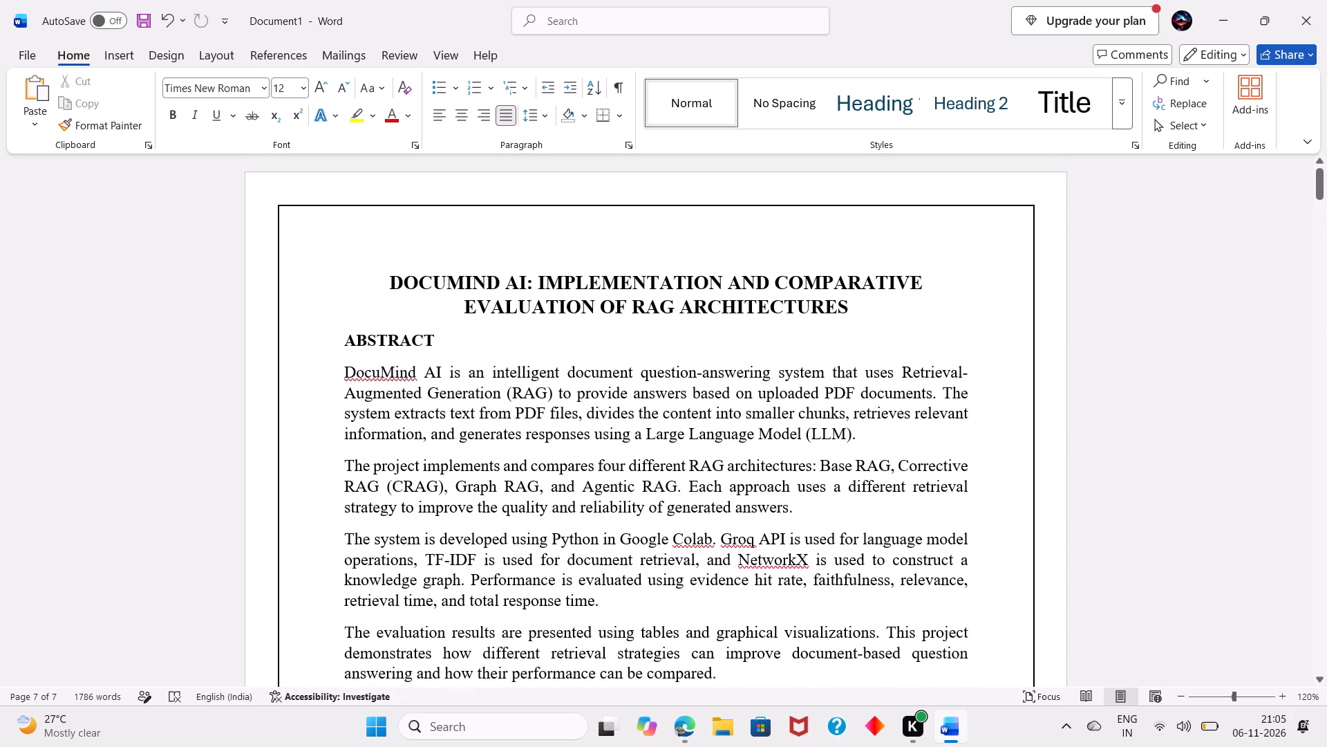
scroll(614, 519, up, 2)
scroll(547, 441, down, 1)
scroll(547, 441, up, 1)
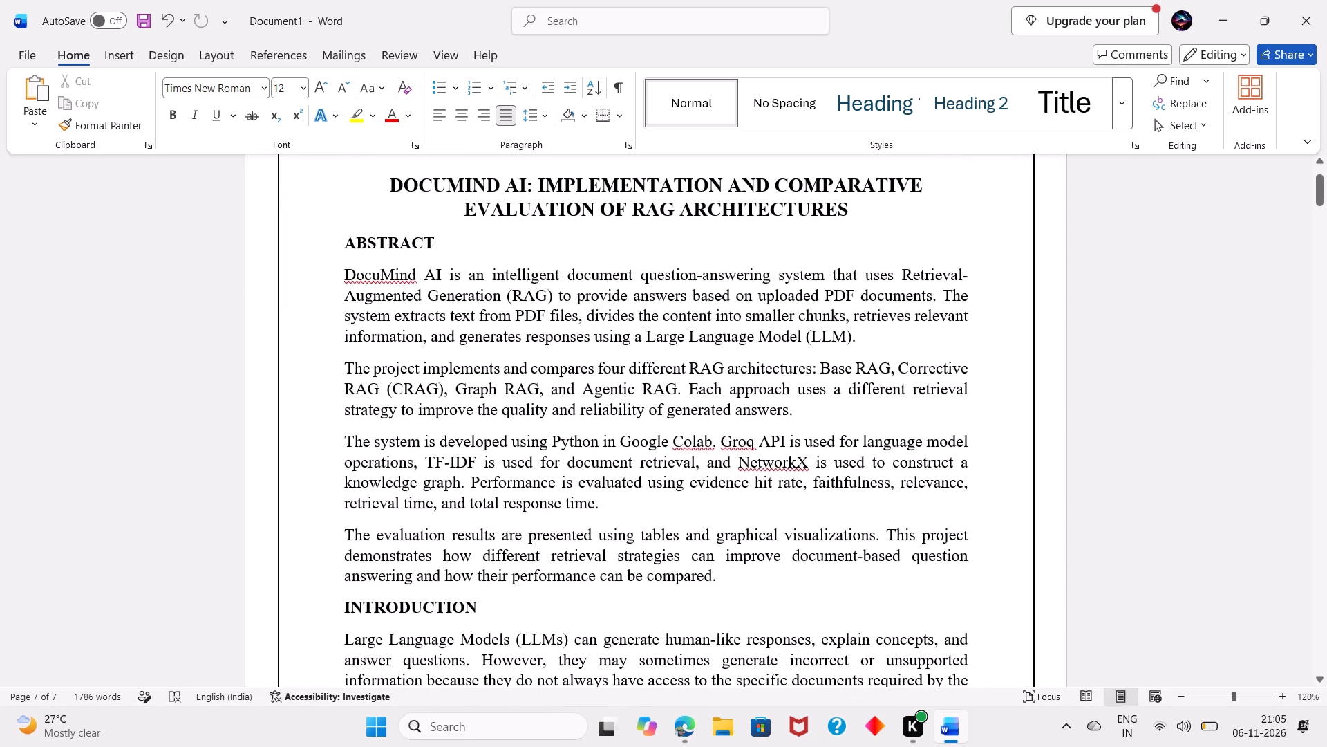
double_click(375, 268)
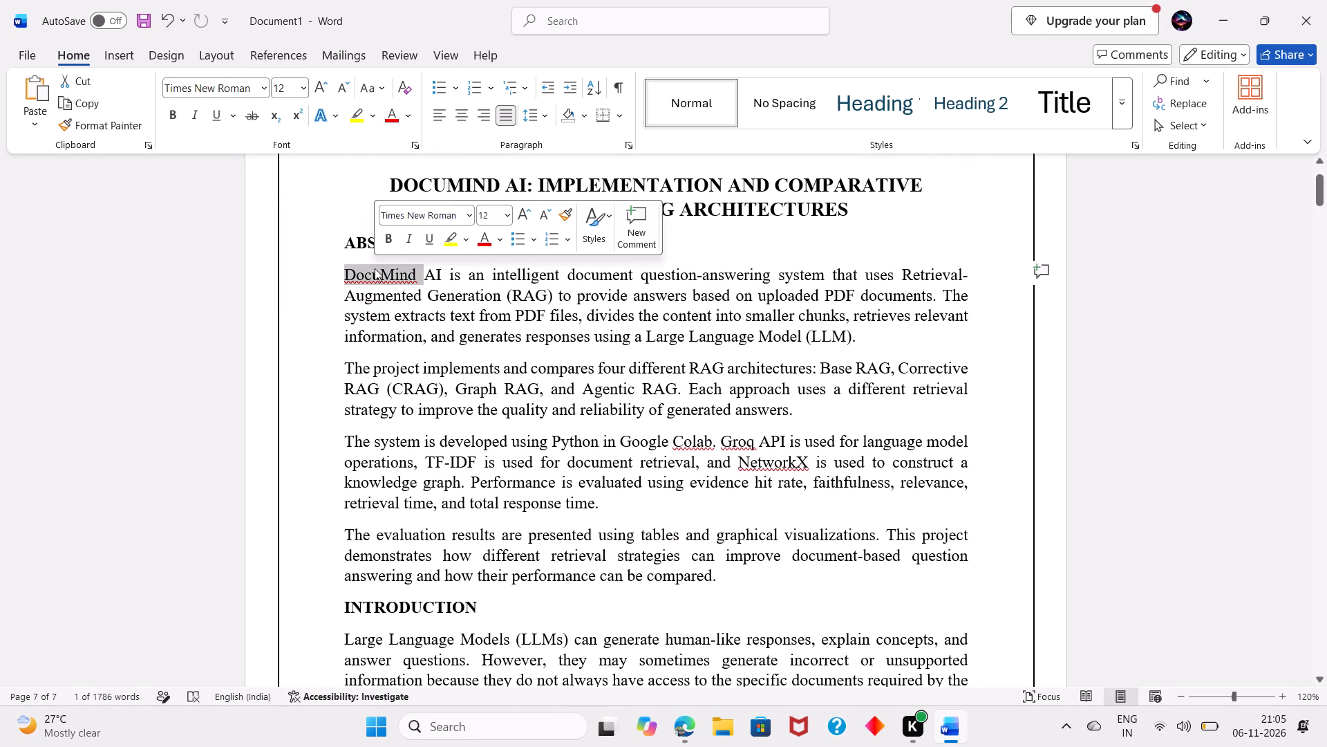
click(440, 360)
scroll(440, 360, up, 1)
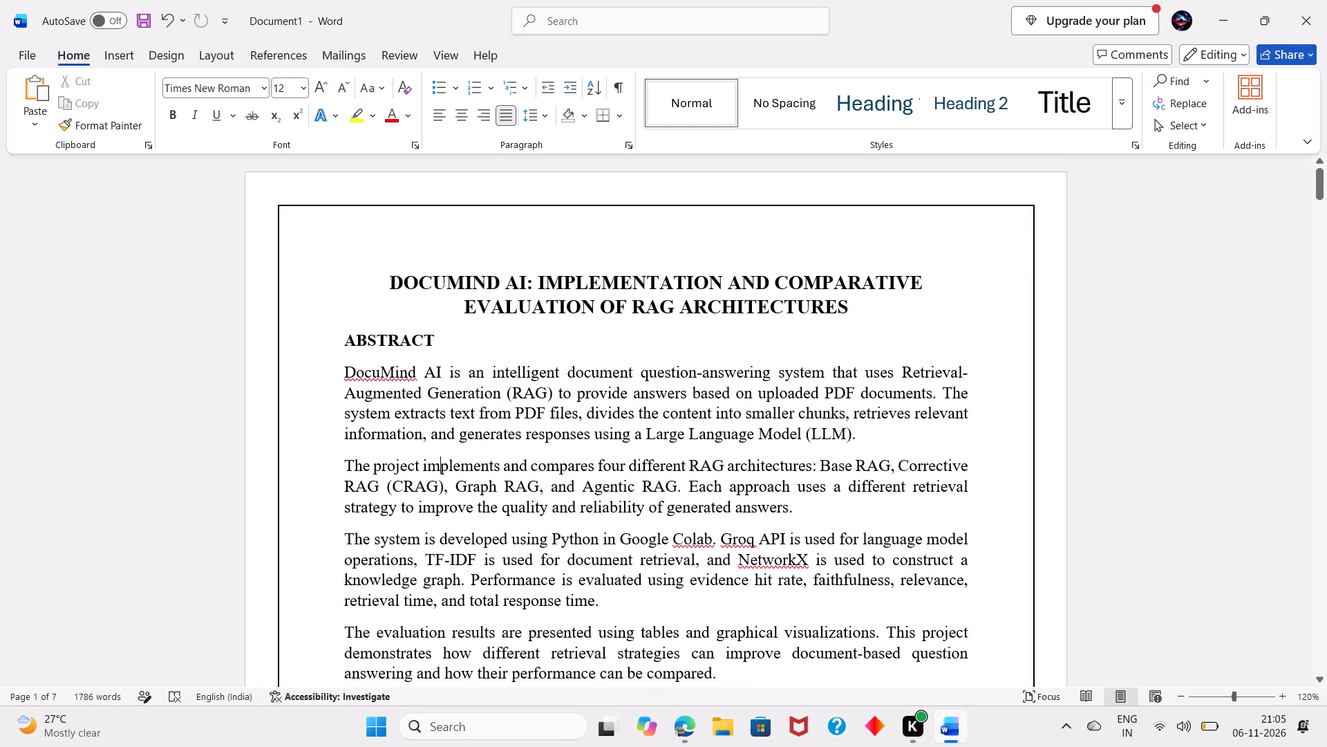
scroll(440, 360, down, 4)
scroll(440, 356, up, 1)
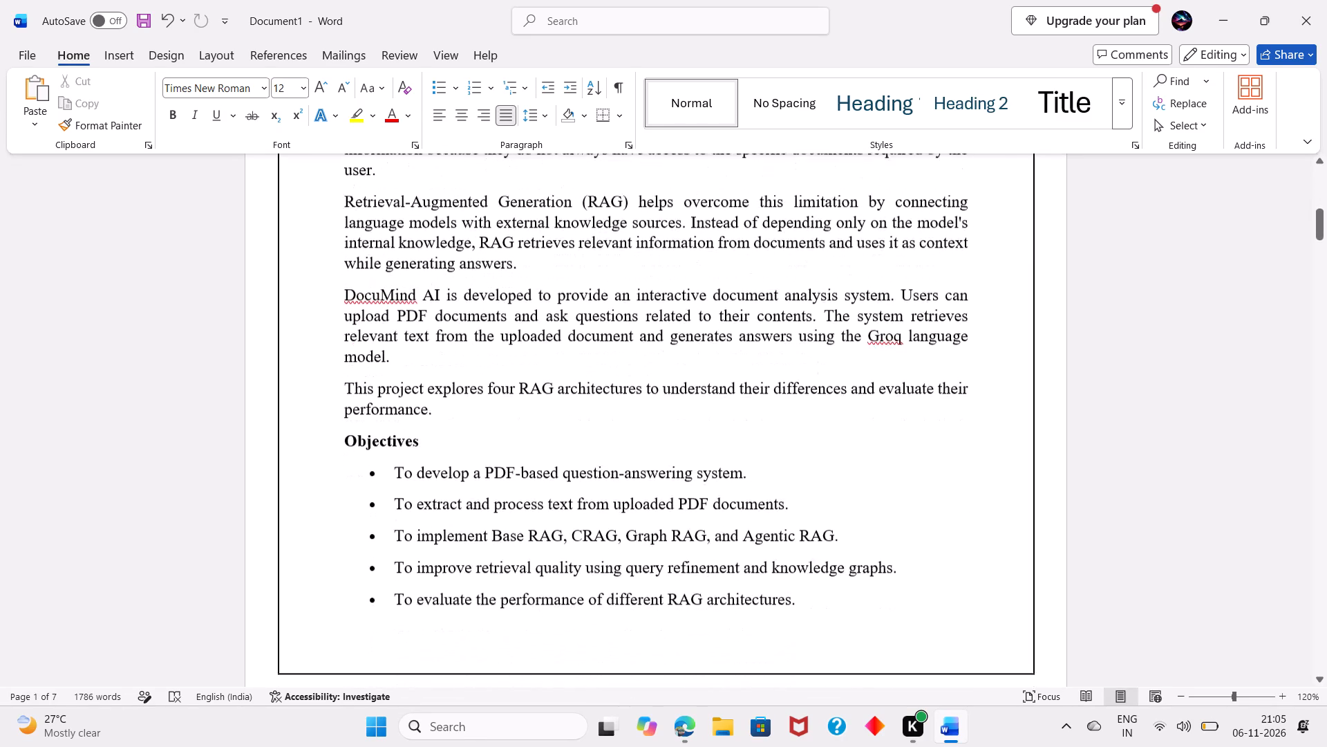
scroll(440, 356, up, 2)
scroll(440, 356, down, 3)
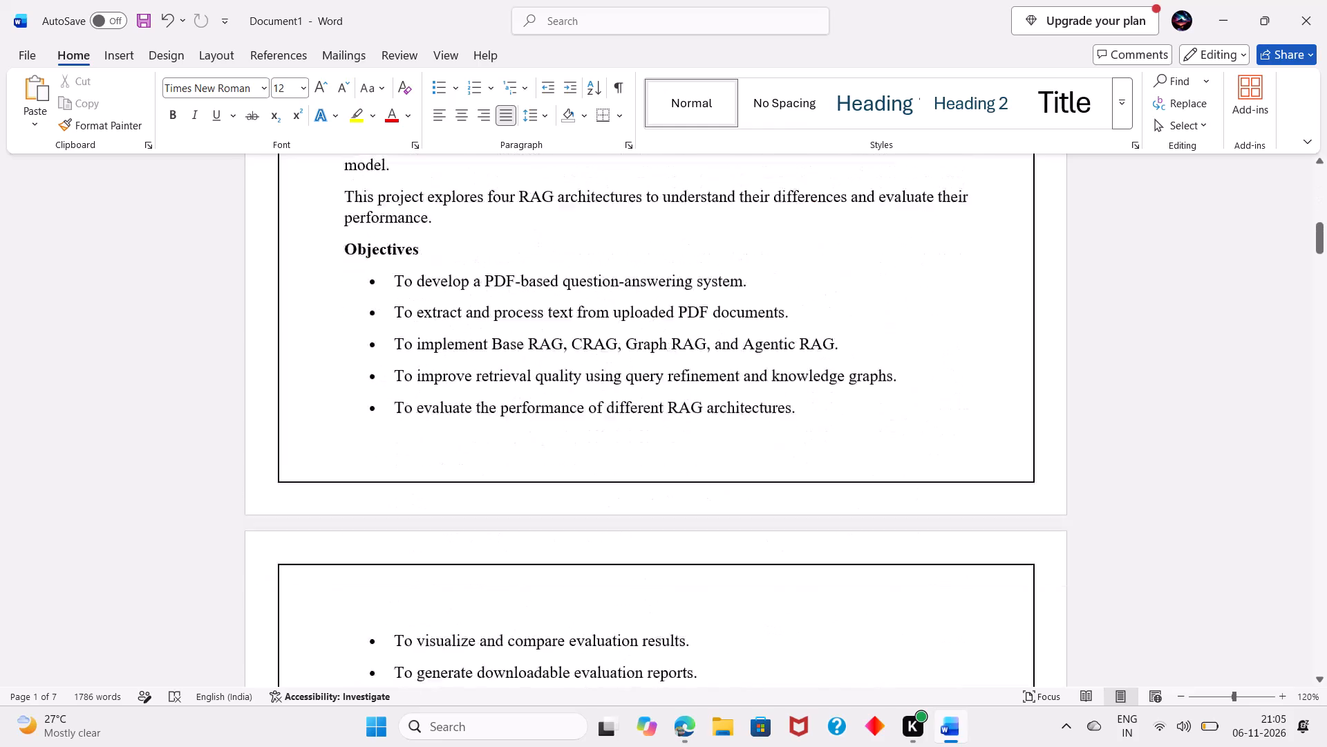
scroll(440, 356, up, 1)
scroll(440, 356, down, 2)
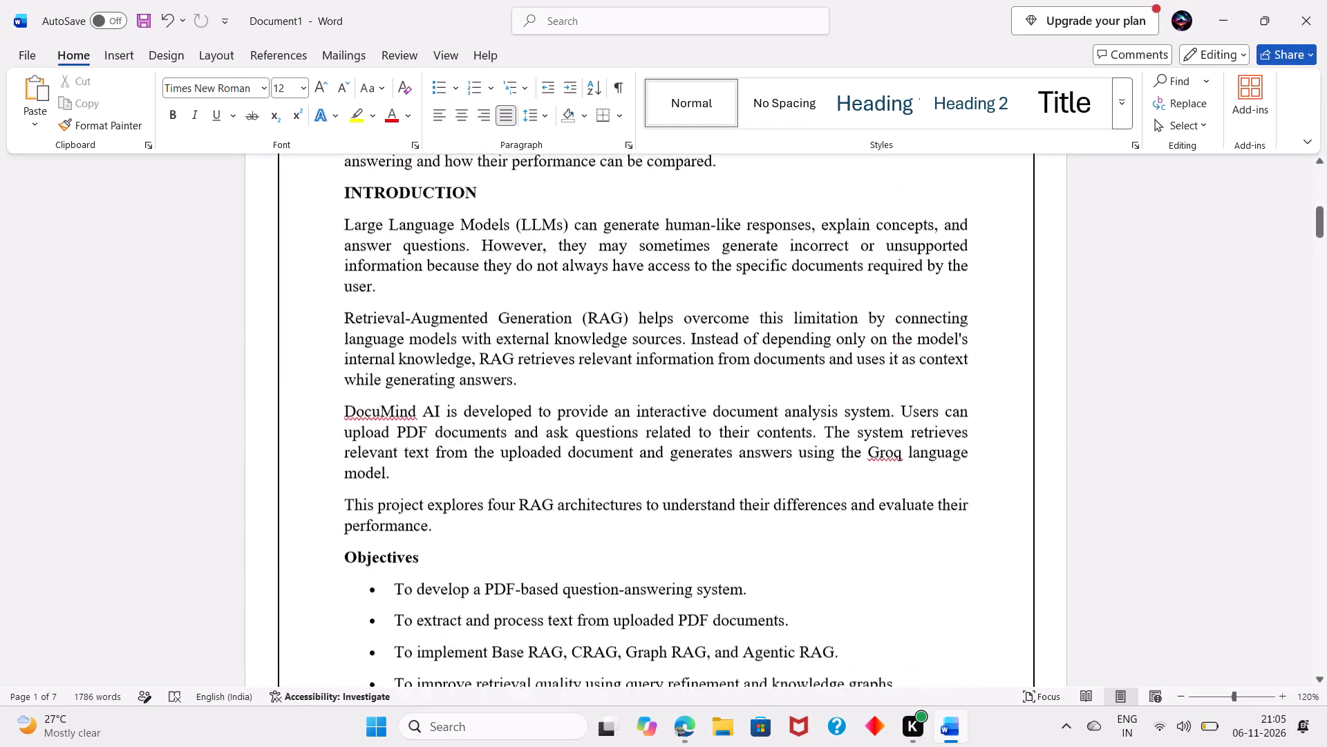
scroll(440, 356, down, 3)
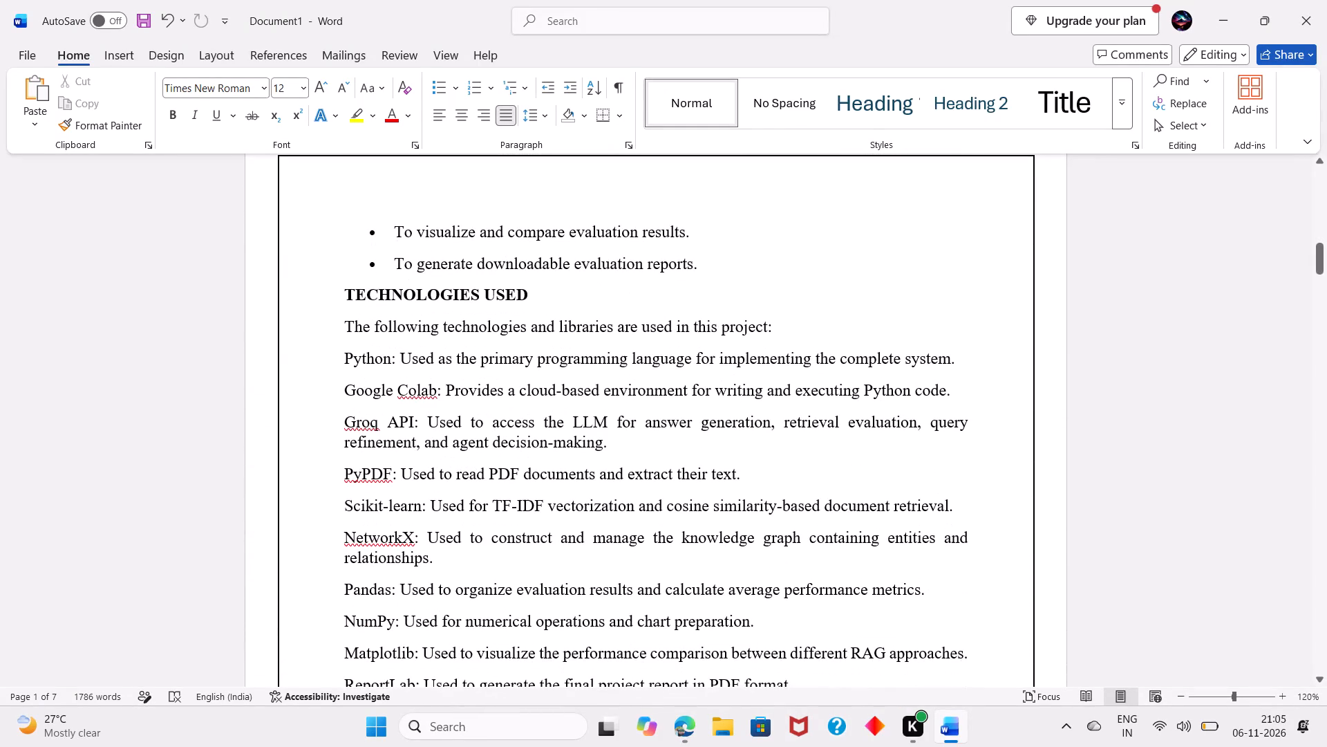
scroll(692, 275, down, 2)
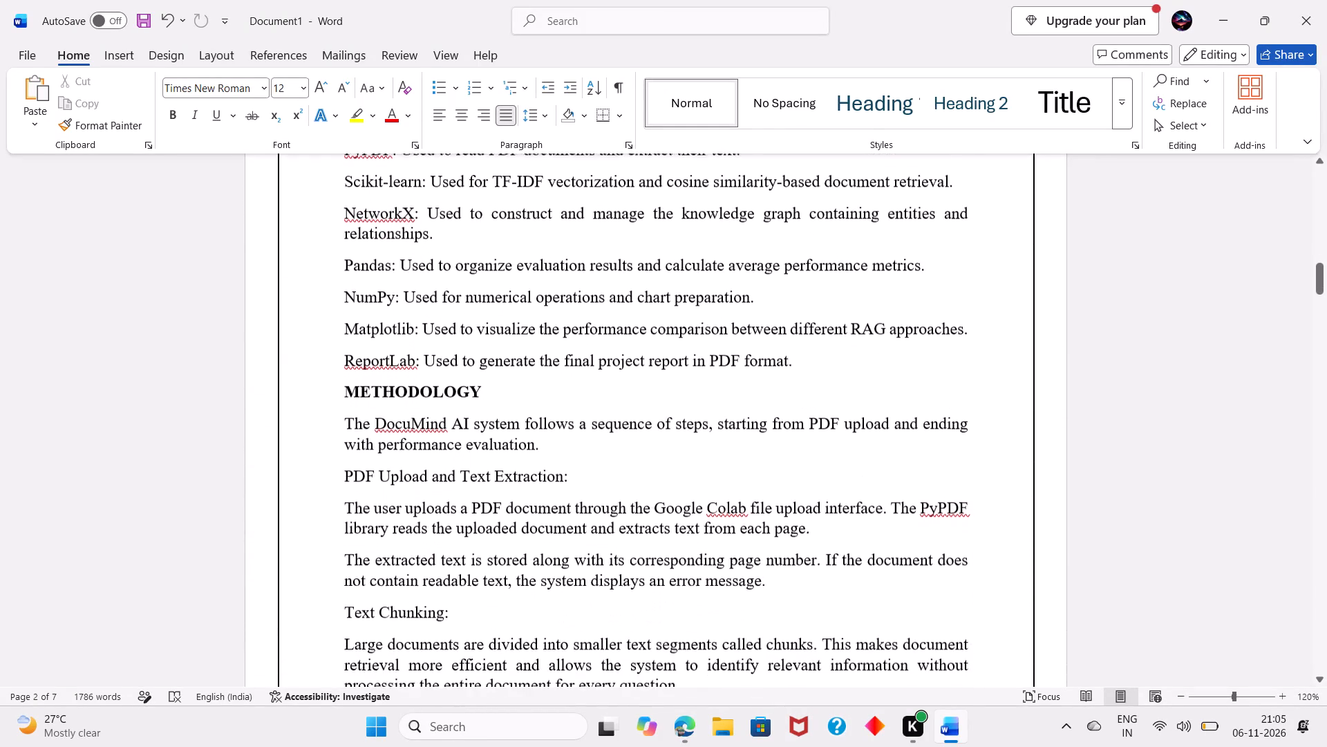
scroll(692, 275, up, 6)
scroll(692, 275, down, 1)
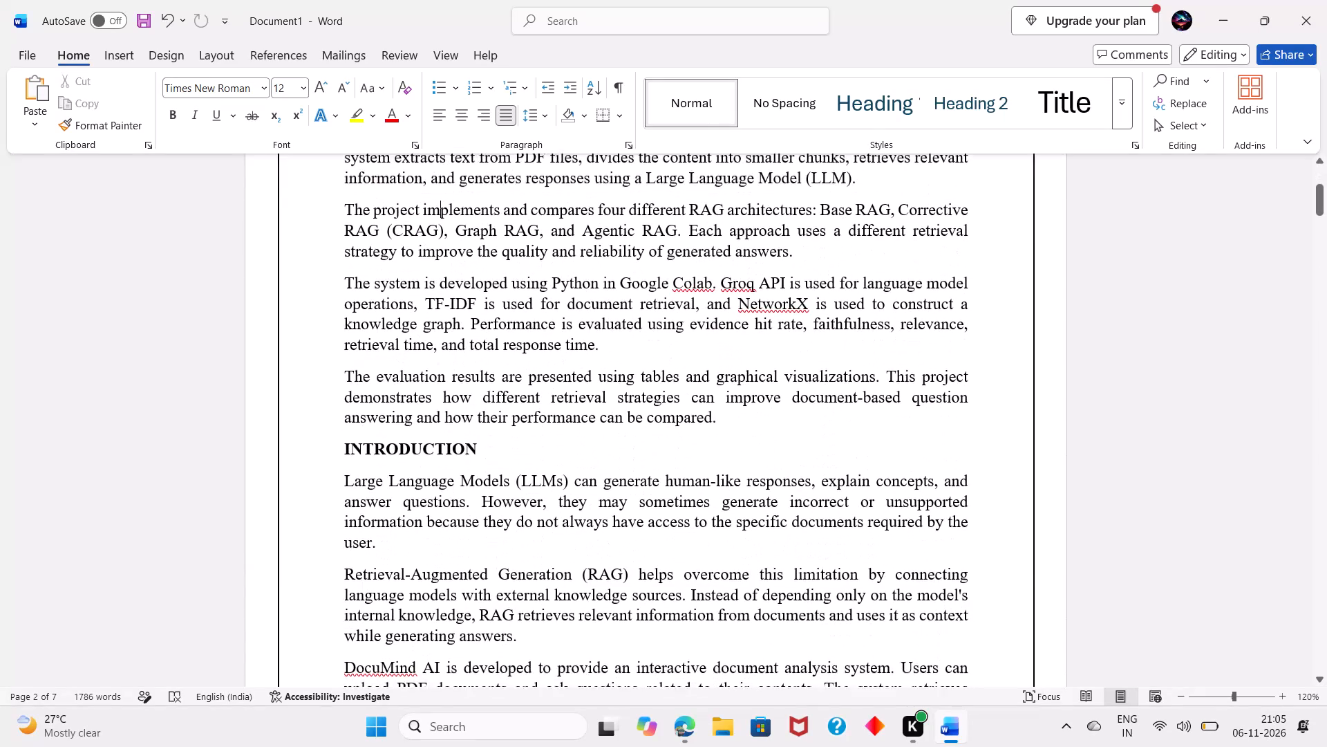
scroll(724, 373, down, 3)
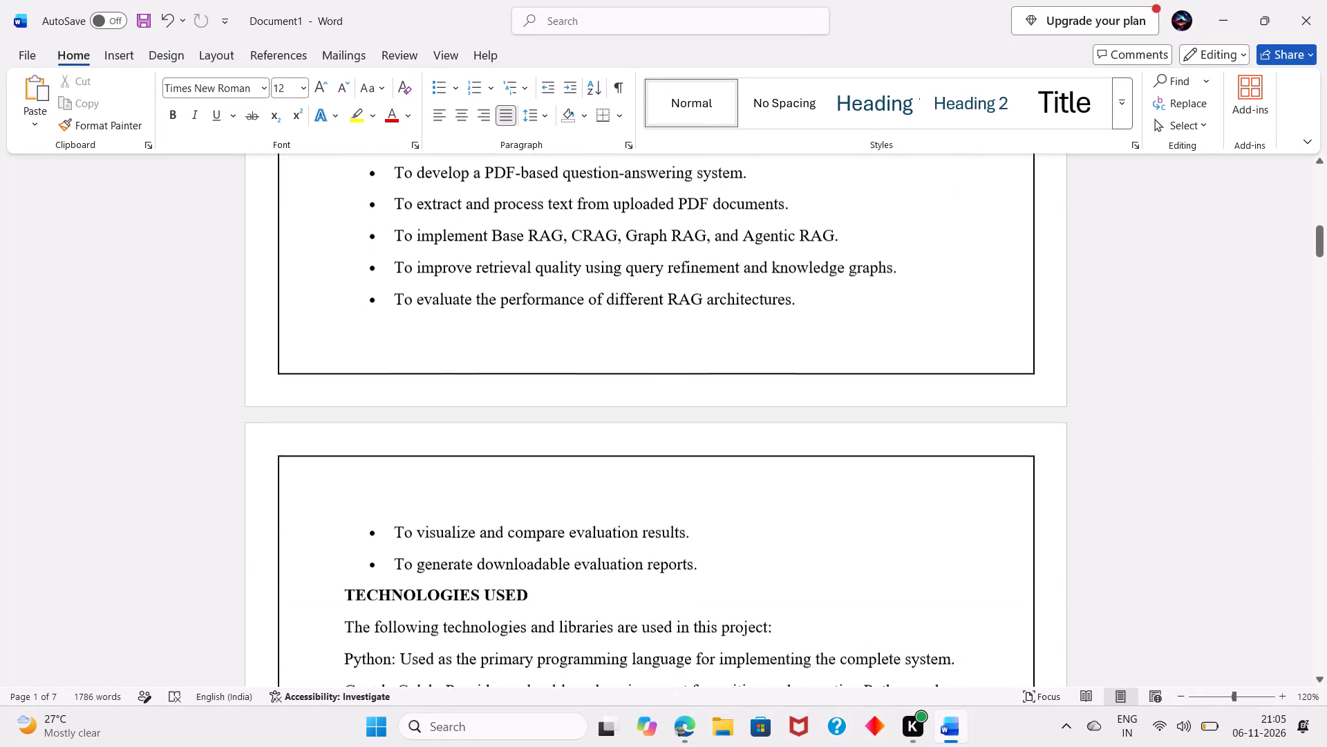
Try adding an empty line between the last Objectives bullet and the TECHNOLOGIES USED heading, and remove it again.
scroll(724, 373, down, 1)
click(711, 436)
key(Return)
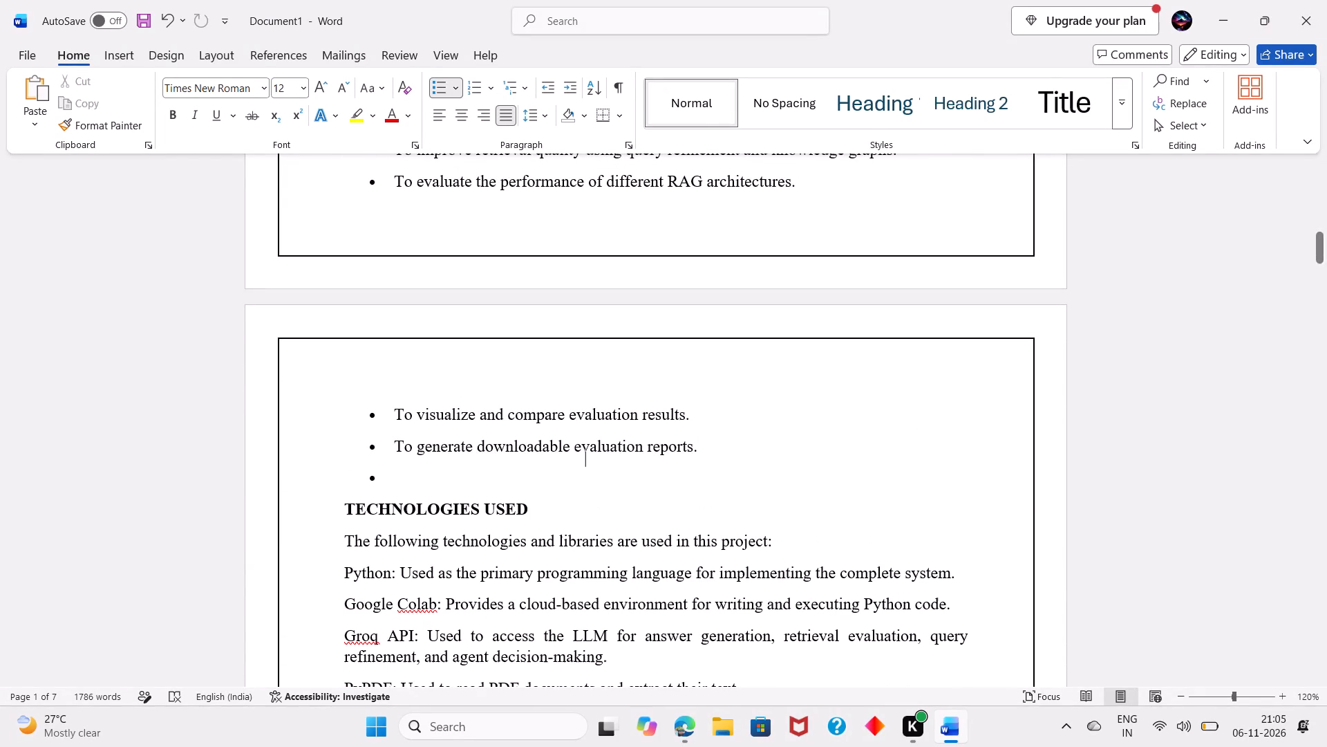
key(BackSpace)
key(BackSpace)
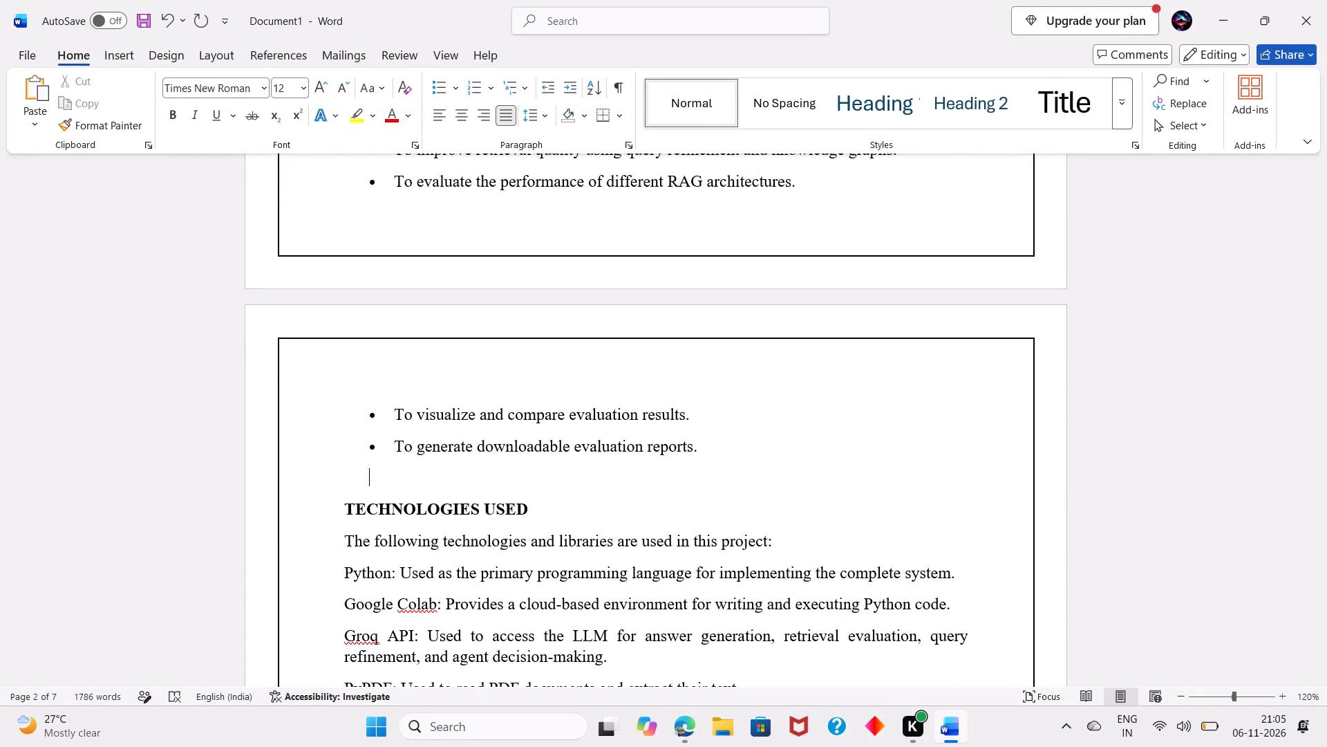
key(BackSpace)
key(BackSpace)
Review the report's formatting from TECHNOLOGIES USED through METHODOLOGY and its RAG subsections to PERFORMANCE EVALUATION.
scroll(711, 436, down, 1)
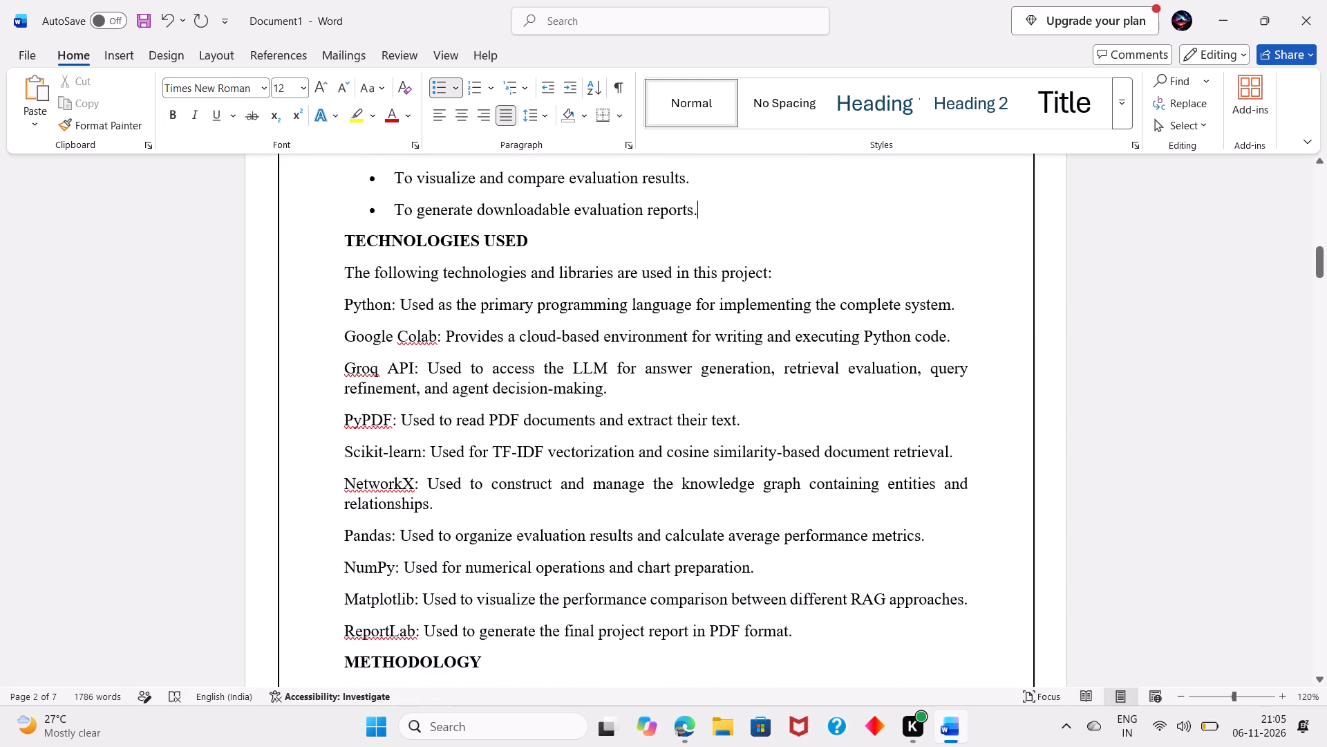
scroll(619, 512, down, 1)
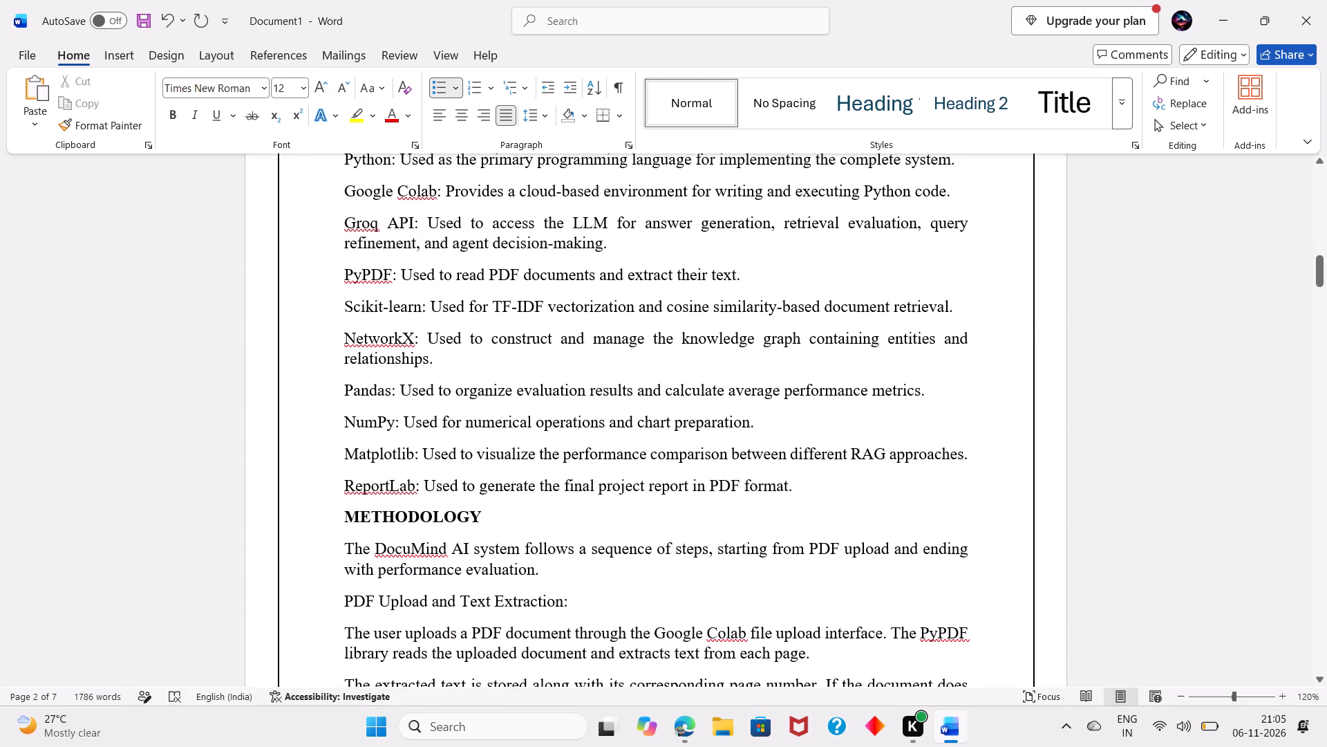
scroll(425, 370, down, 1)
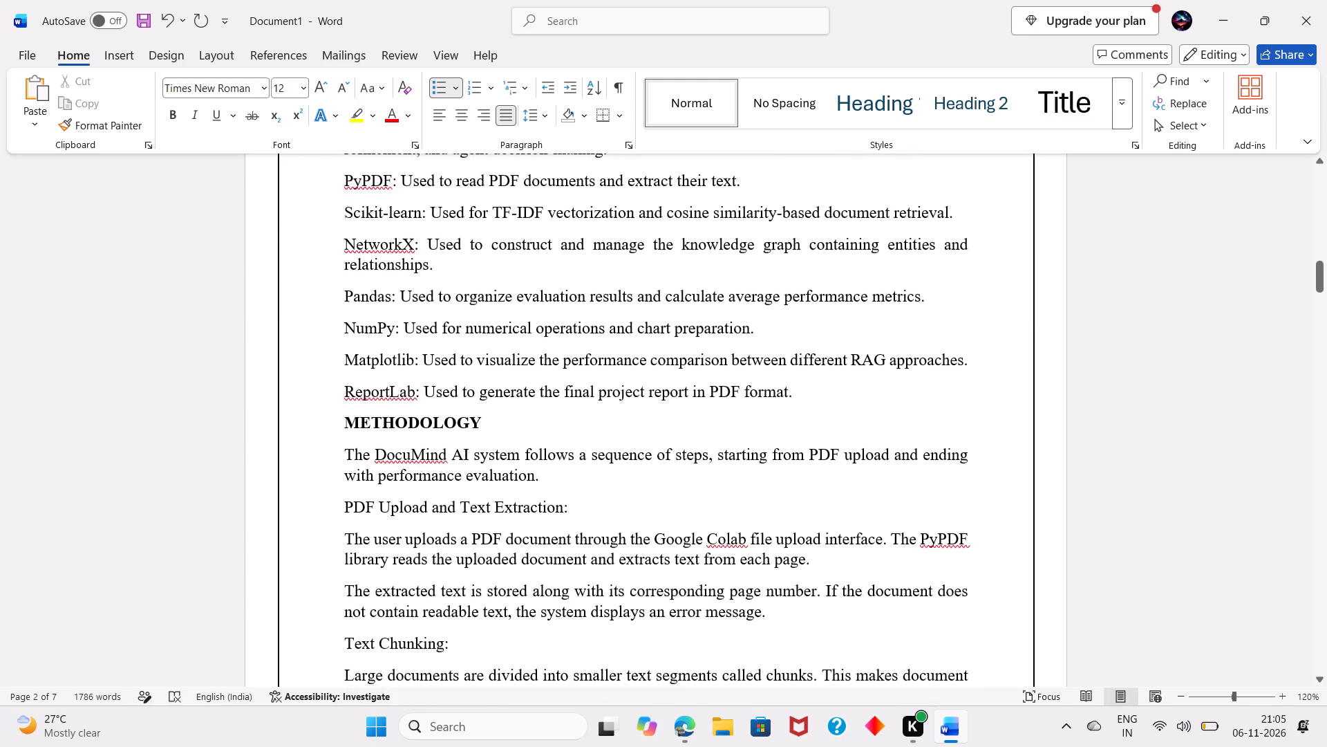
scroll(432, 474, down, 3)
scroll(432, 474, up, 1)
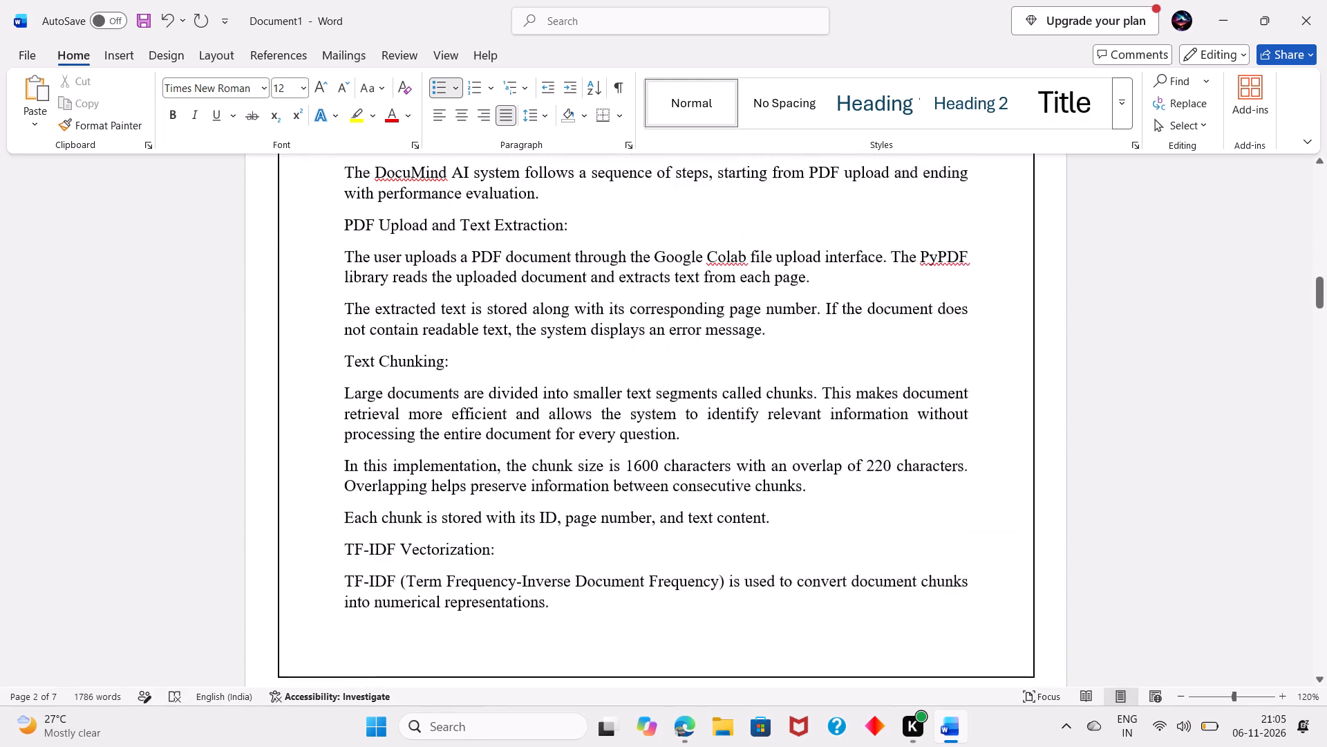
scroll(432, 474, down, 2)
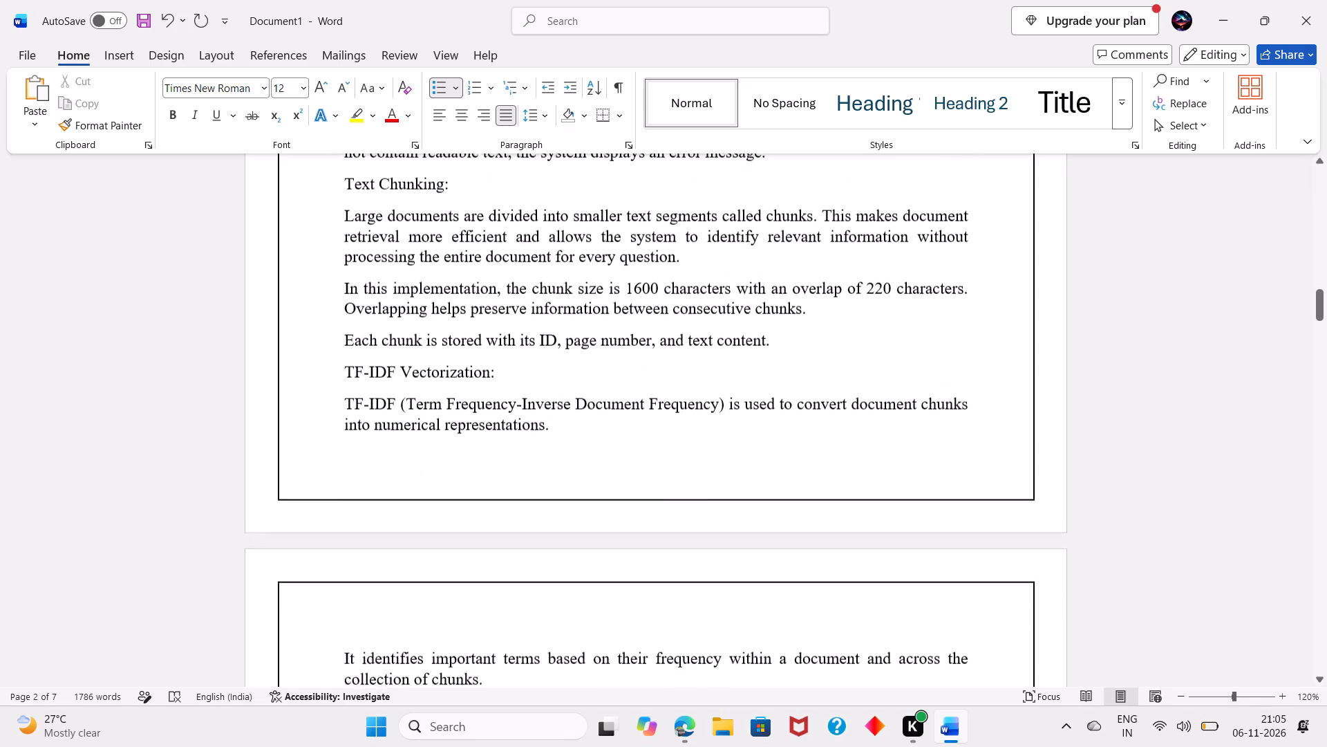
scroll(432, 474, down, 2)
scroll(432, 474, up, 1)
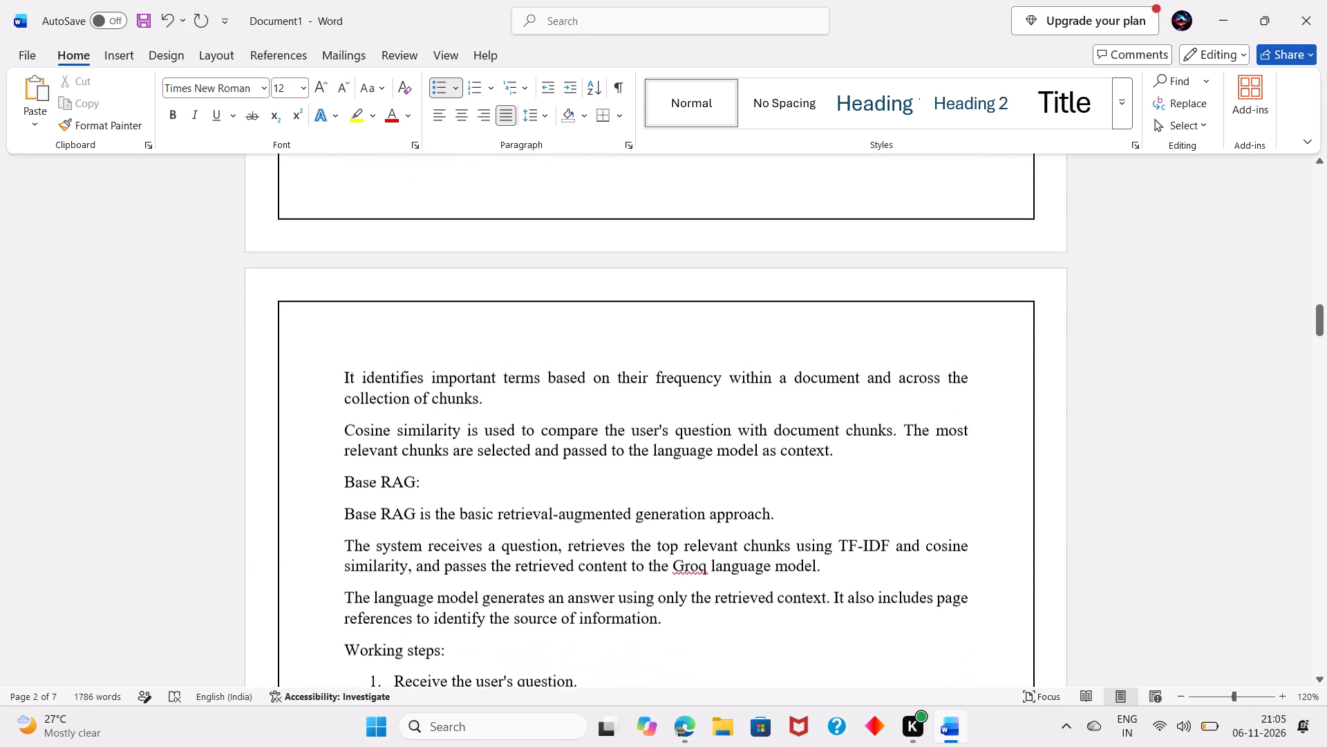
scroll(432, 474, up, 2)
scroll(432, 474, down, 2)
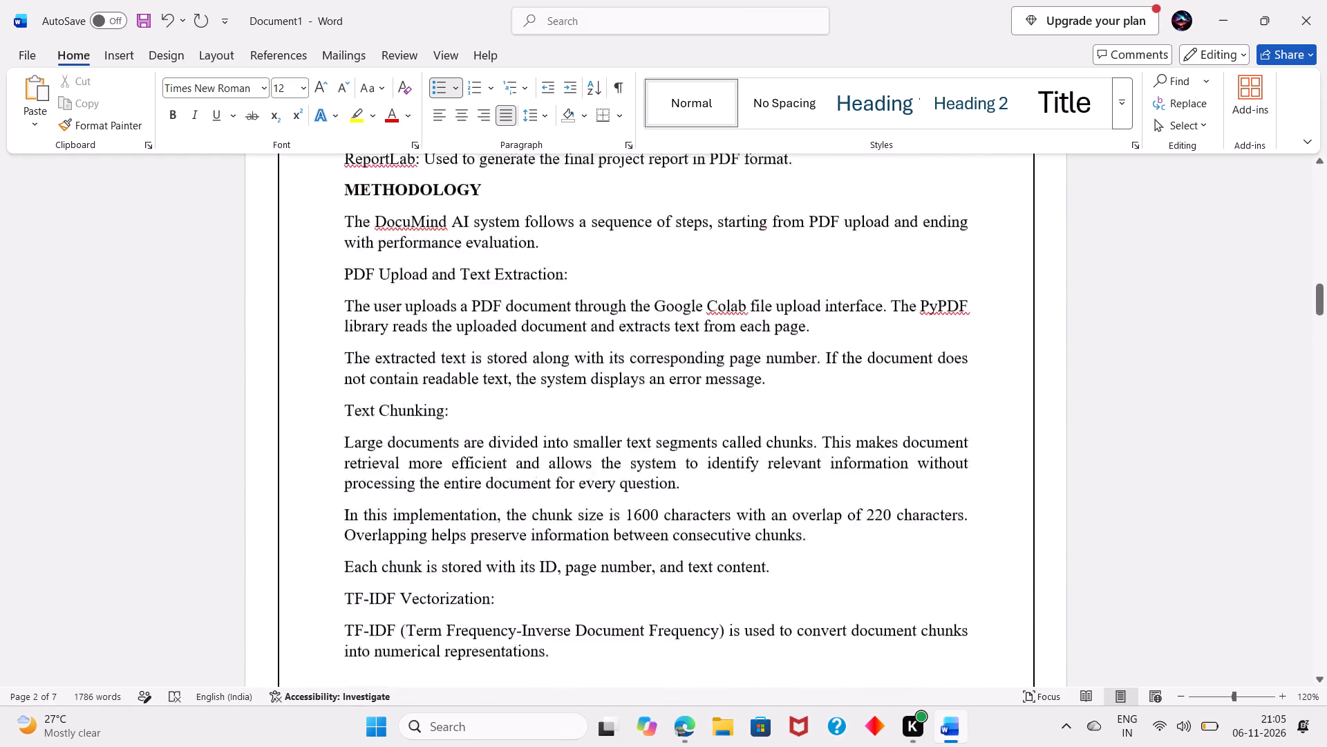
scroll(432, 474, down, 2)
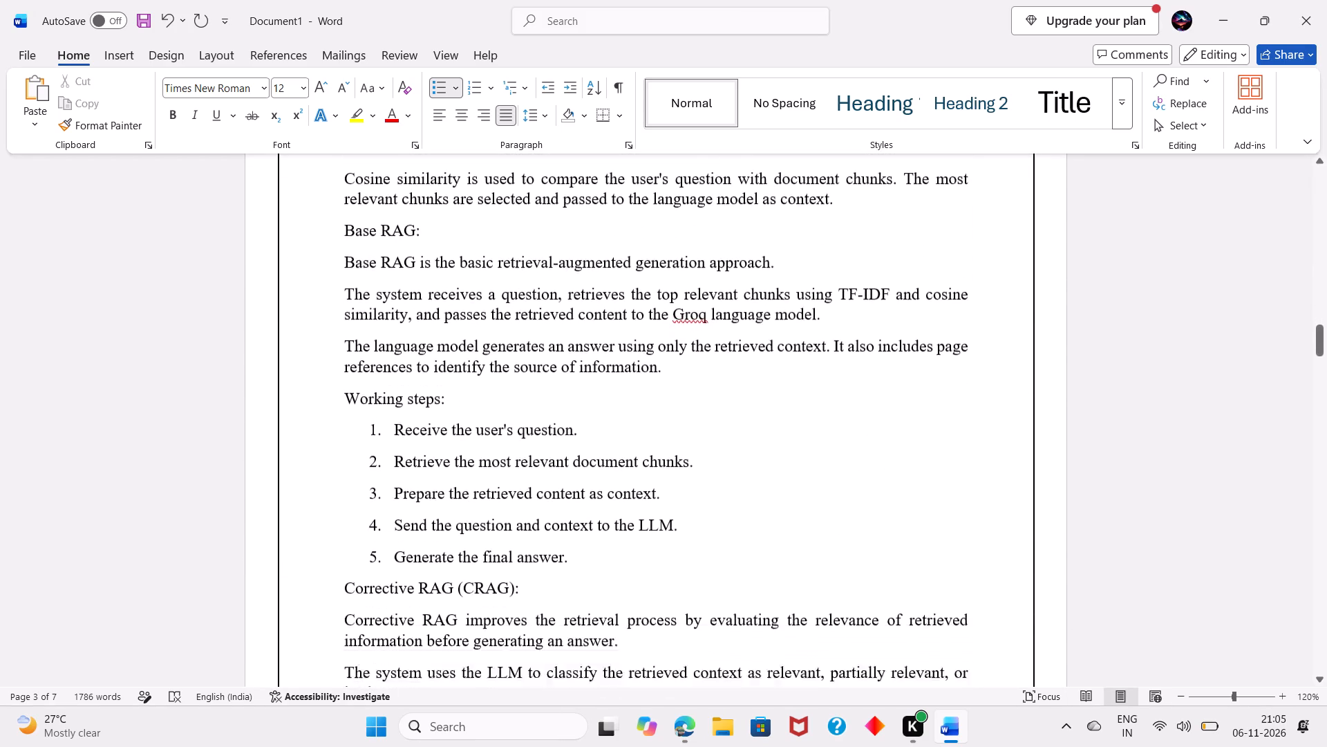
scroll(432, 474, down, 4)
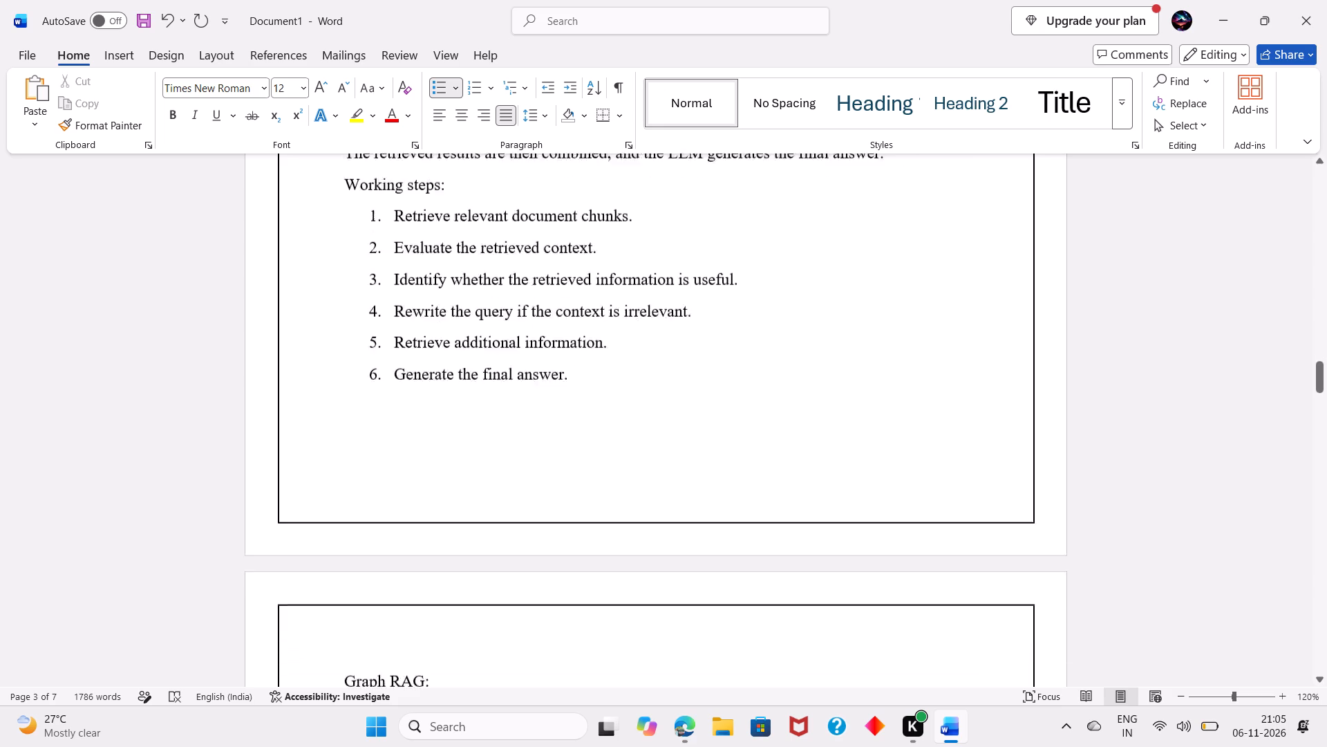
scroll(432, 474, down, 3)
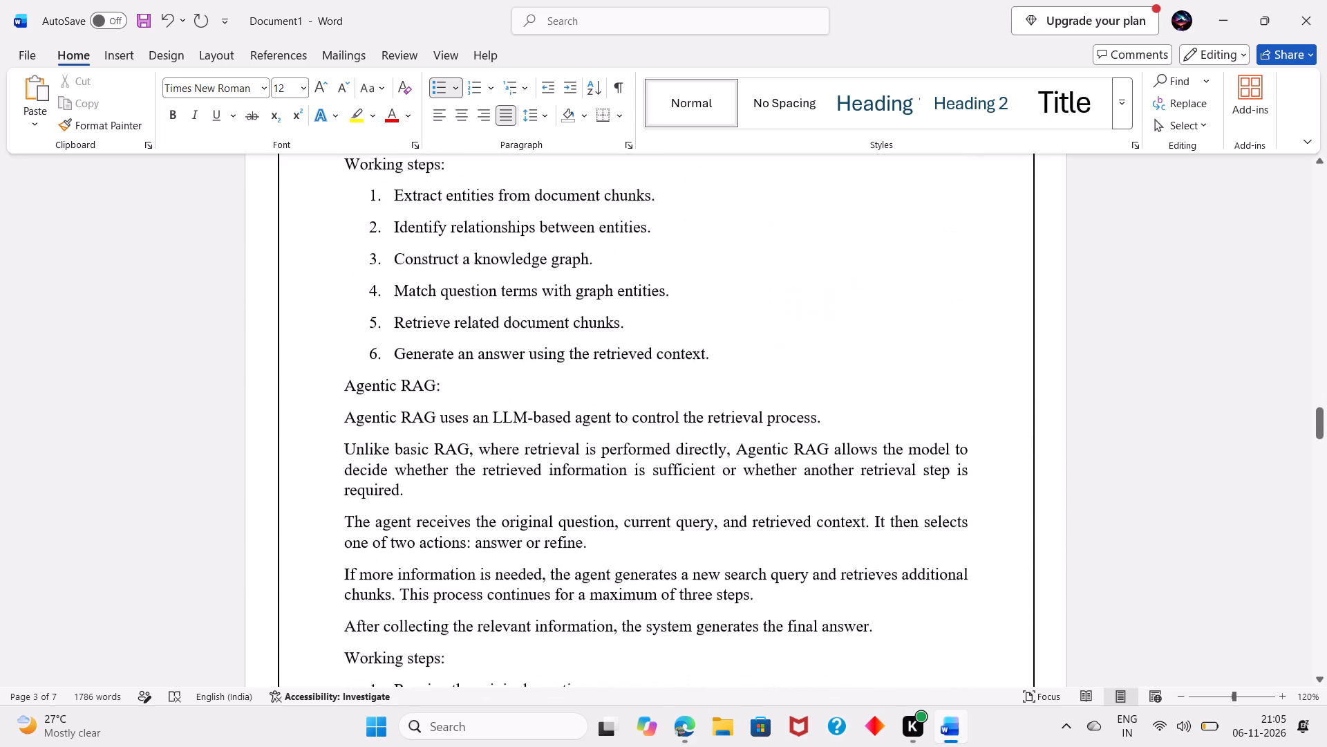
scroll(432, 474, down, 4)
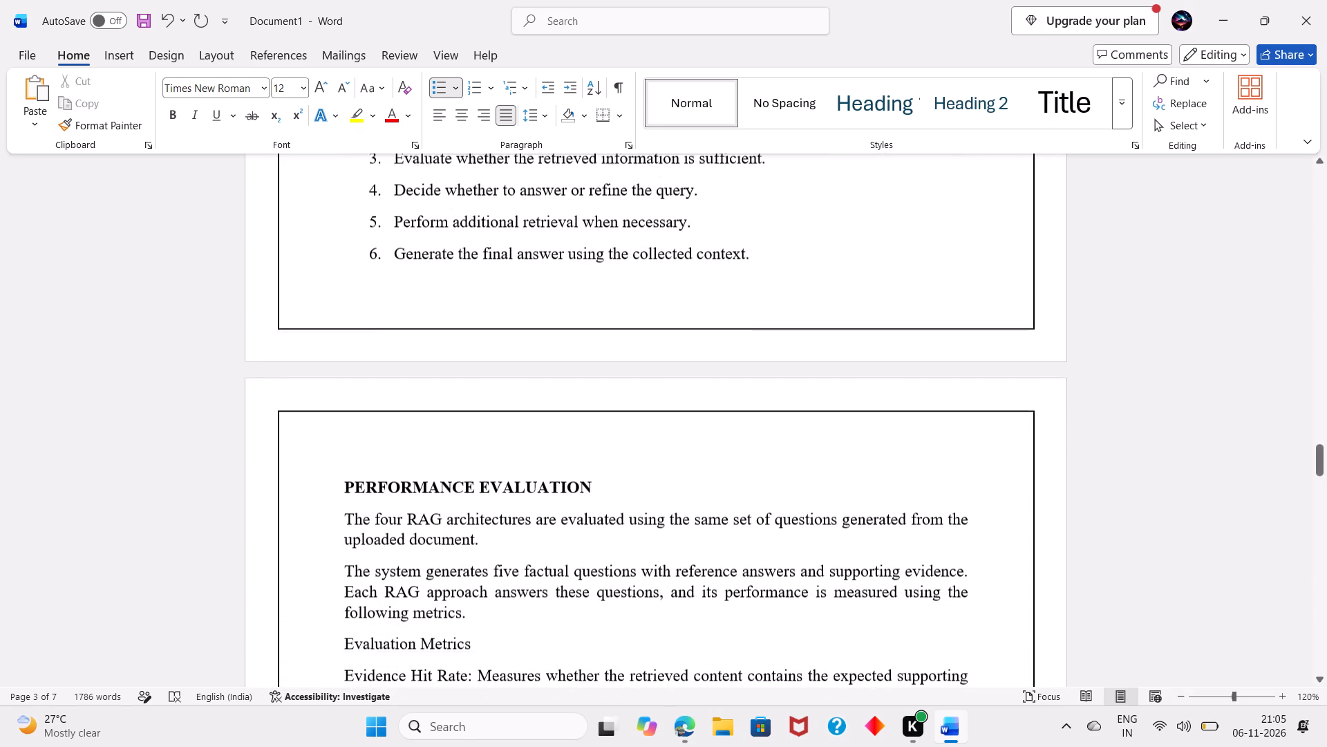
scroll(432, 474, down, 3)
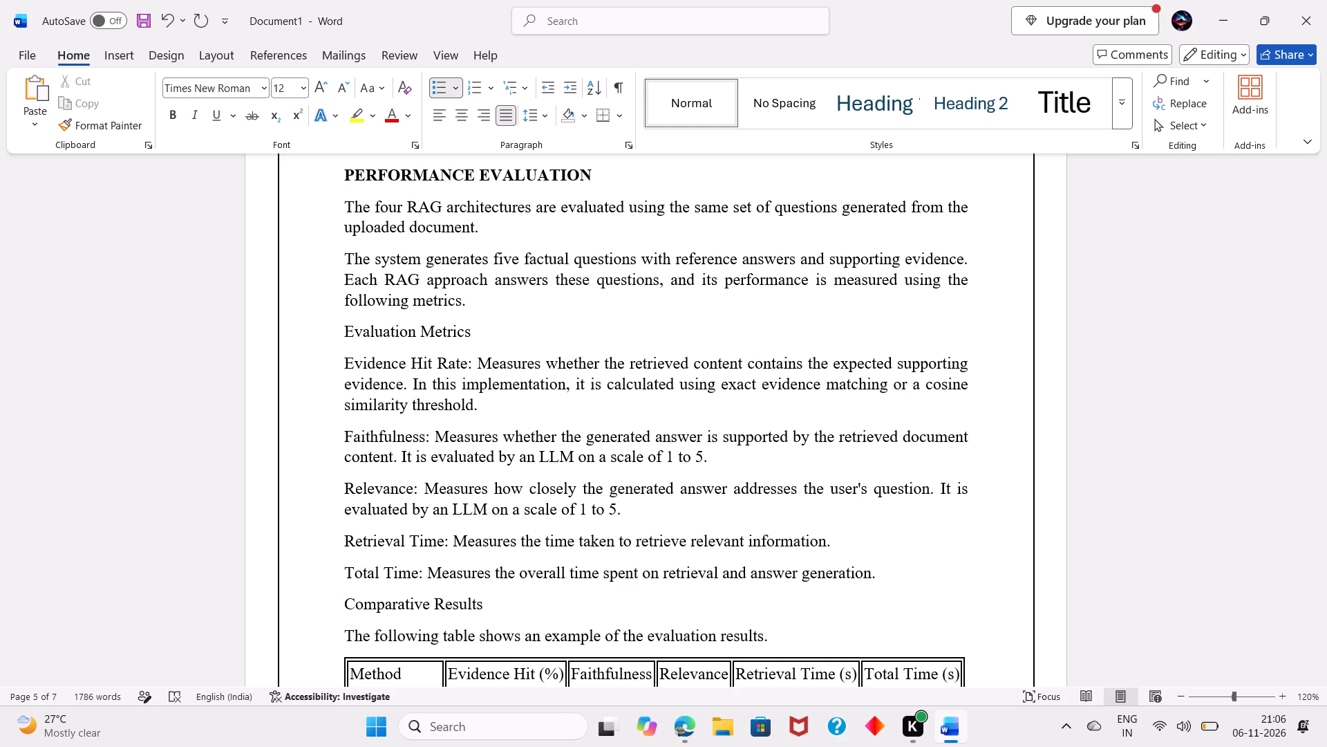
Delete the sentence "The following table shows an example of the evaluation results." and its empty line under Comparative Results.
scroll(388, 248, down, 1)
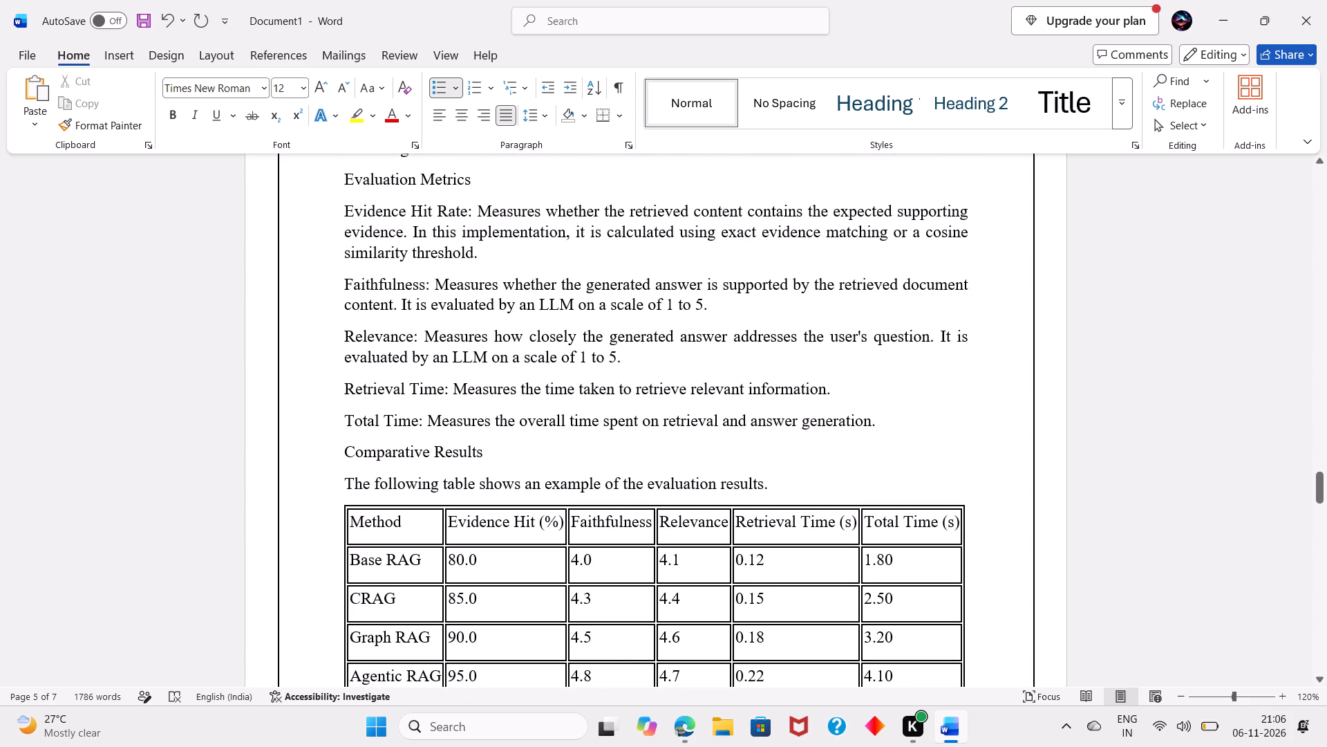
scroll(450, 414, down, 1)
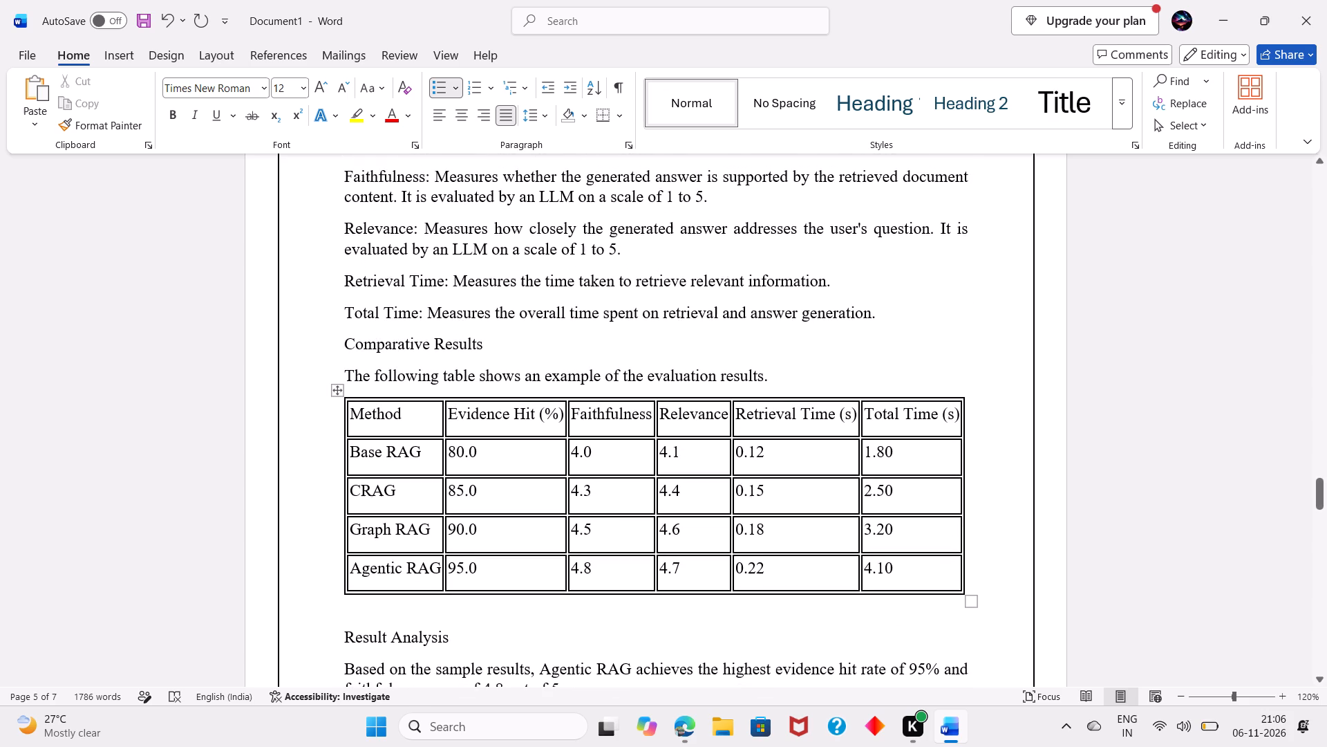
drag(343, 370, 778, 372)
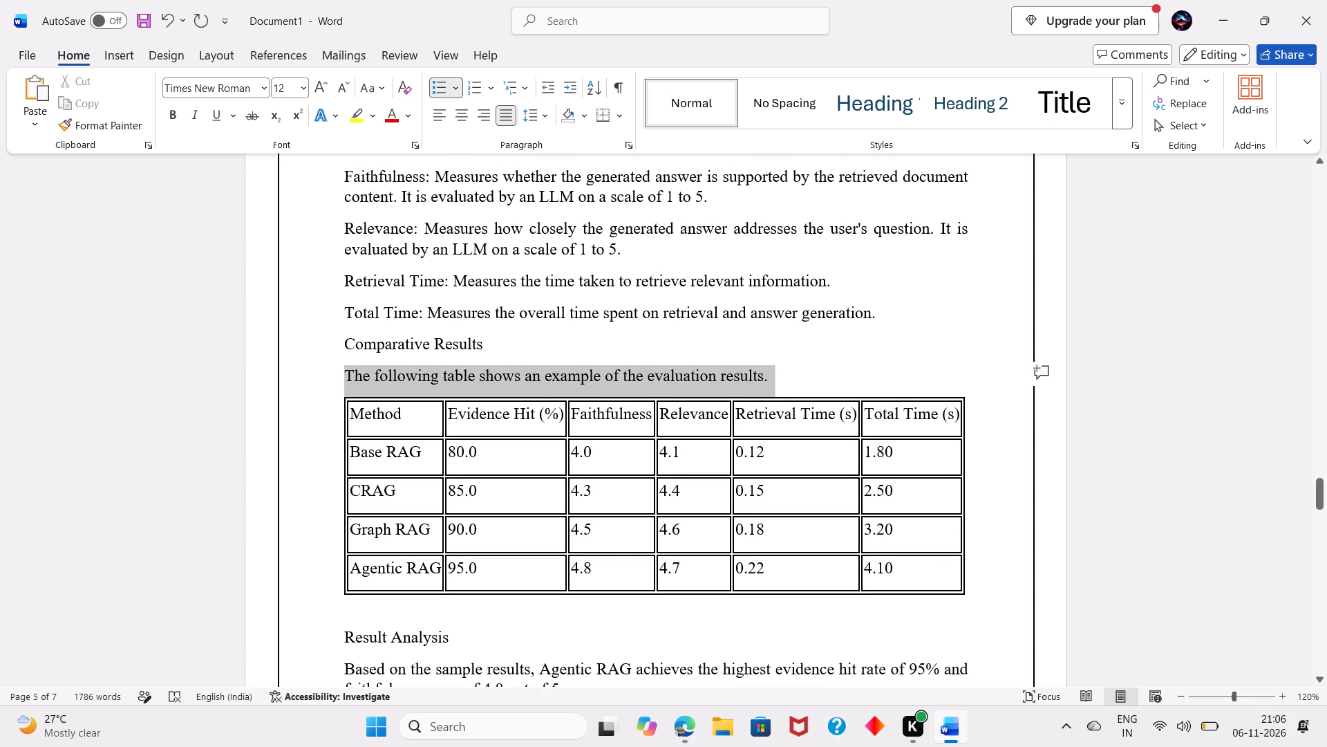
drag(778, 372, 779, 372)
key(BackSpace)
key(BackSpace)
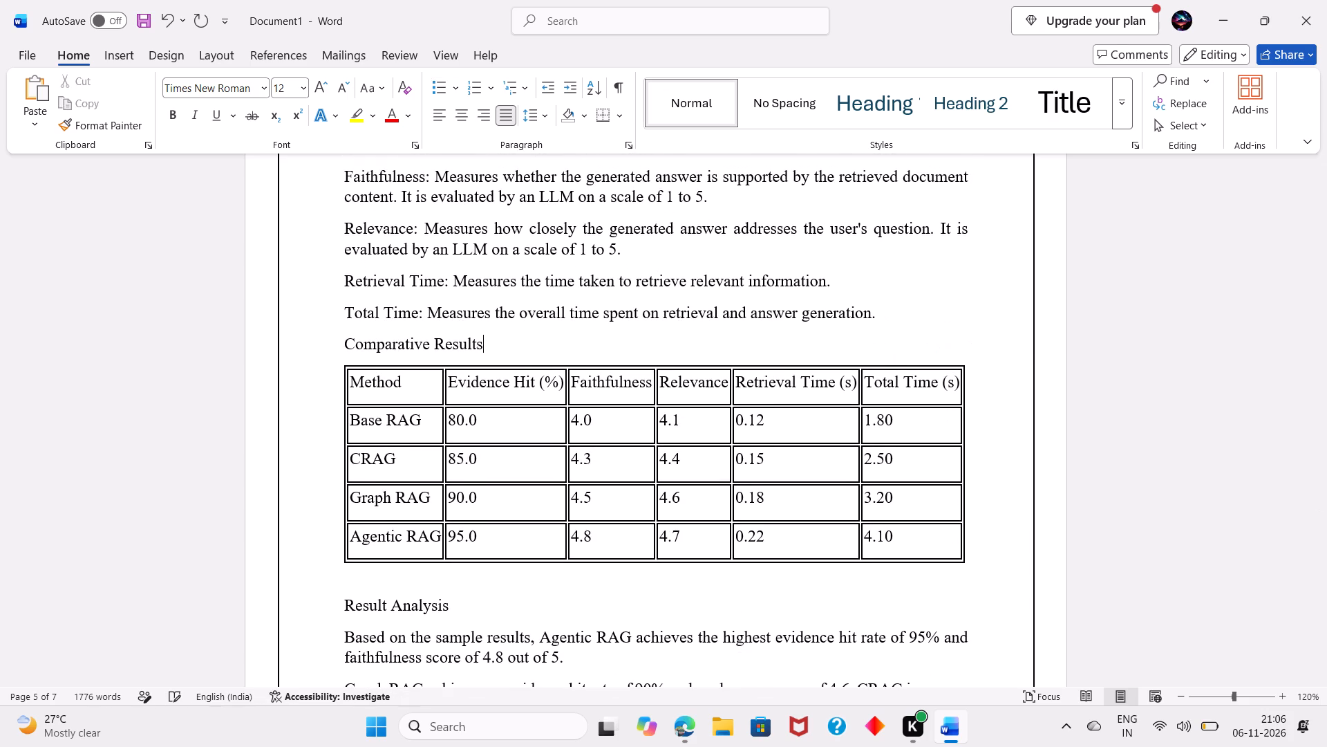
Review the formatting of the results table, Result Analysis, APPLICATIONS, and ADVANTAGES AND LIMITATIONS.
scroll(738, 391, down, 1)
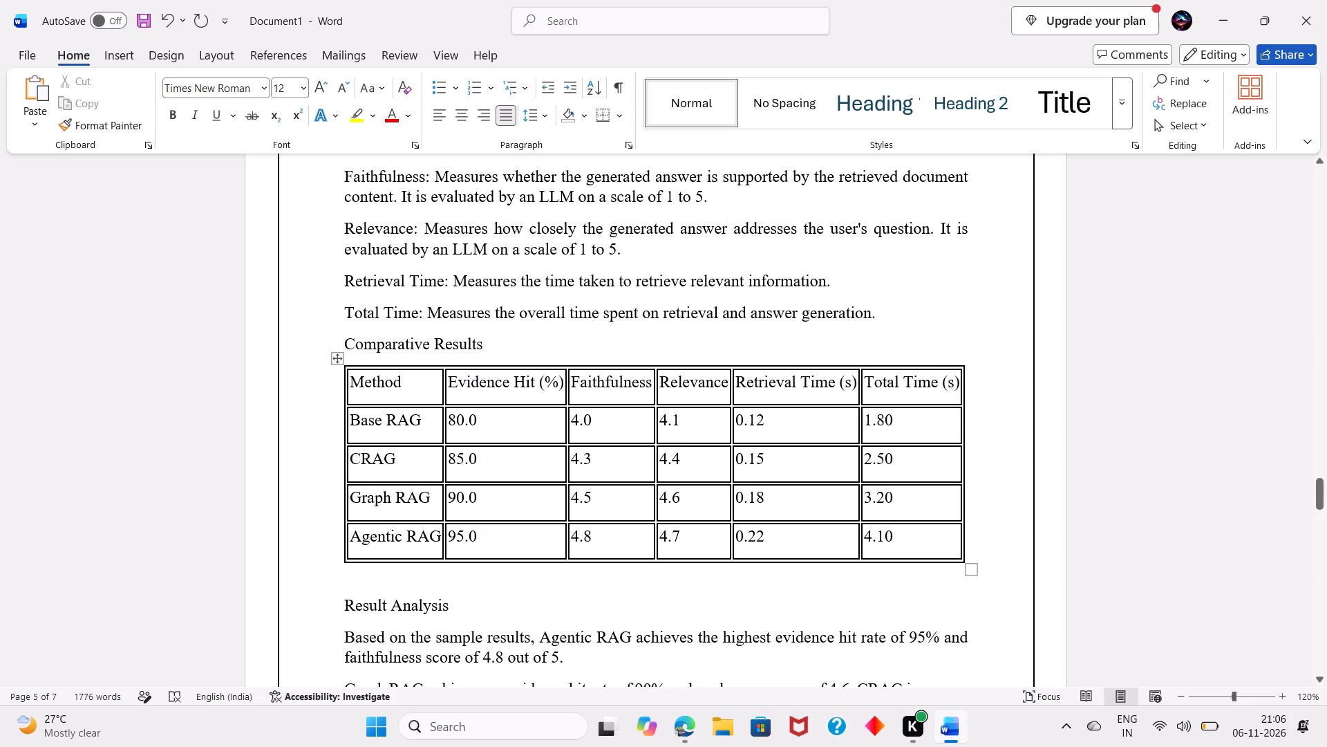
scroll(738, 391, down, 1)
click(393, 434)
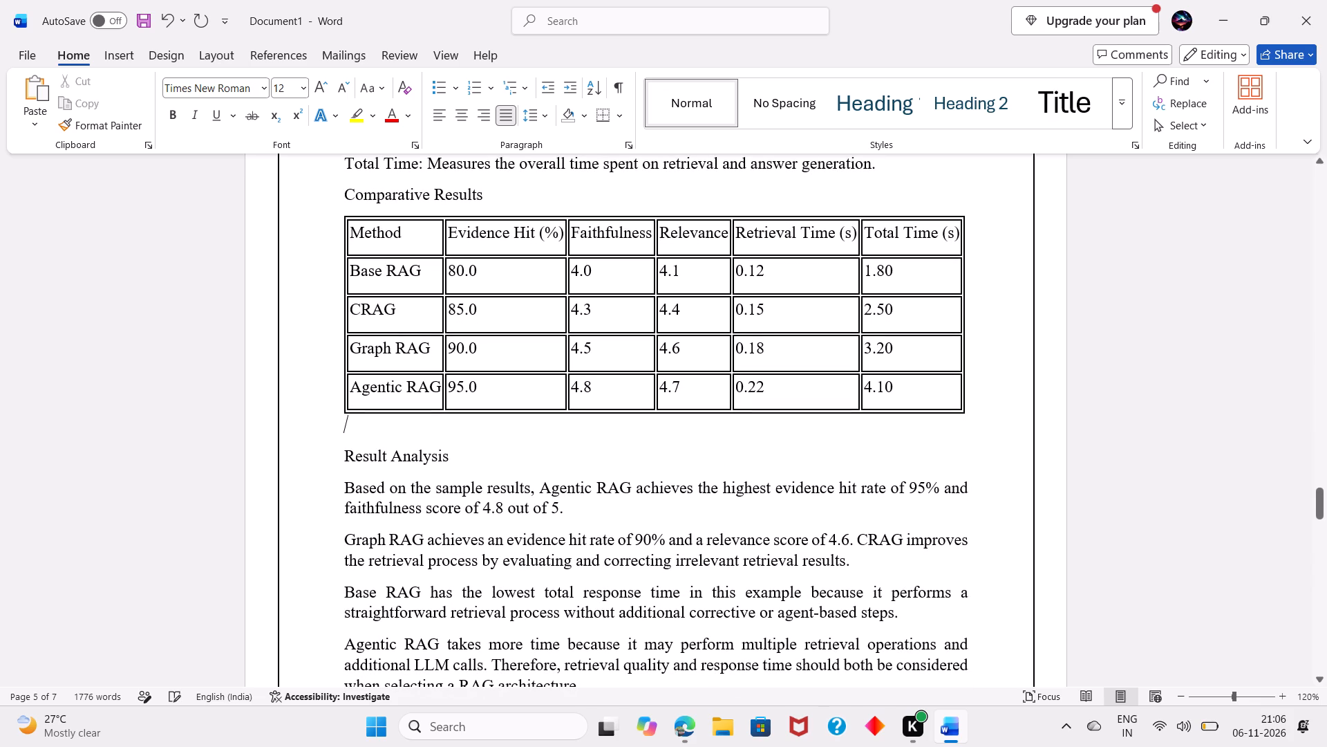
click(509, 453)
scroll(509, 453, down, 1)
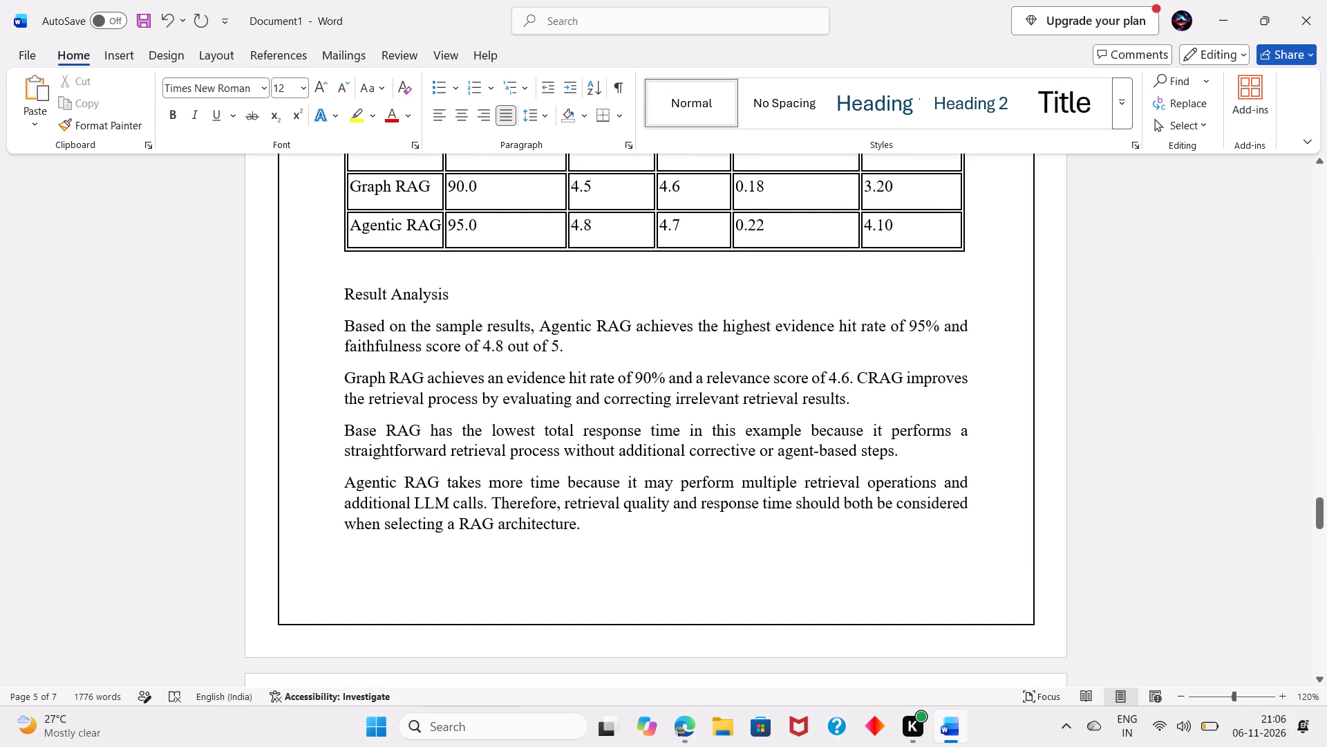
scroll(509, 453, down, 1)
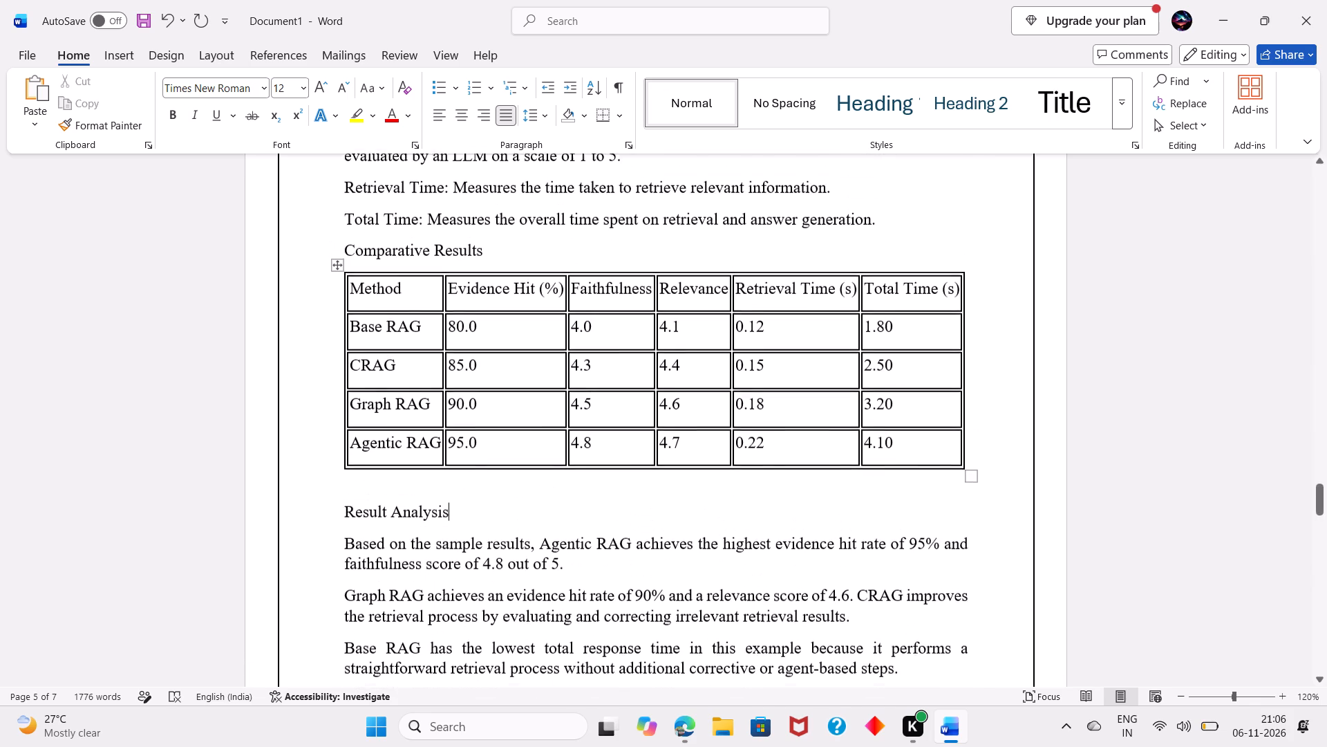
scroll(509, 453, down, 1)
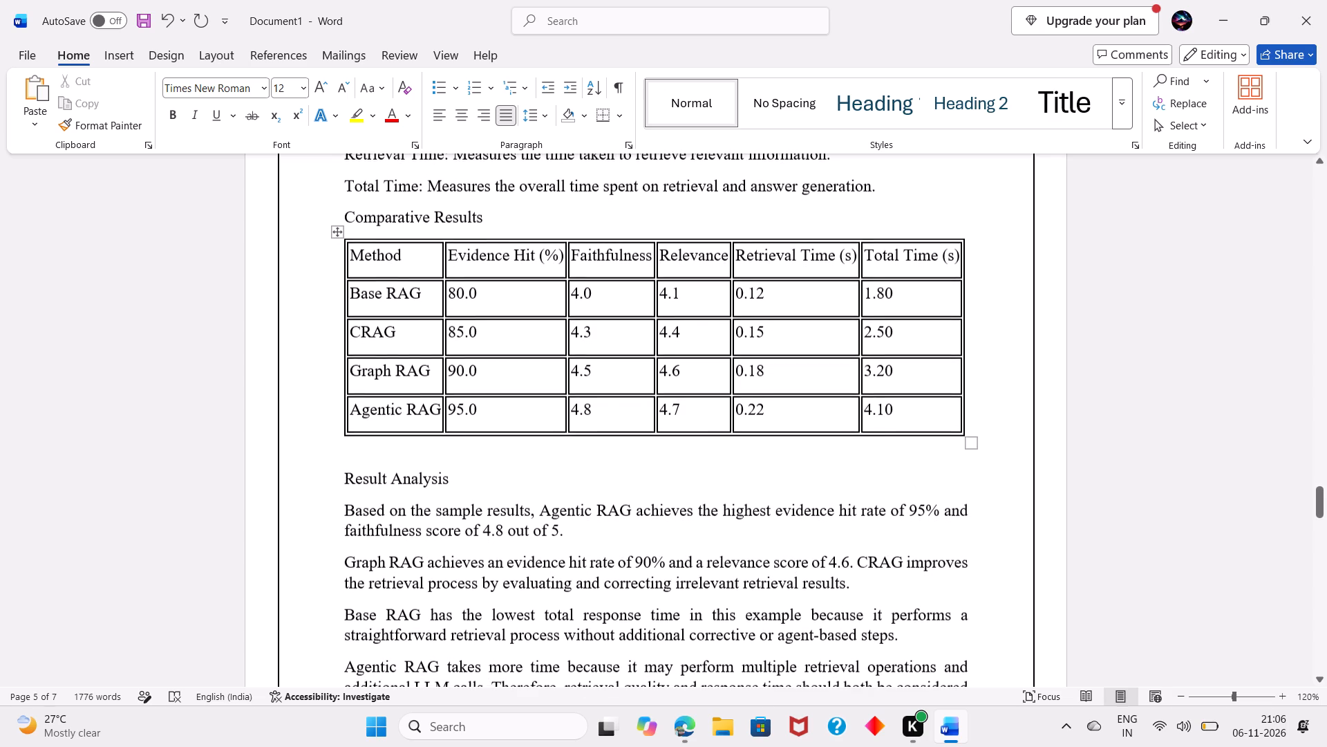
scroll(509, 453, down, 1)
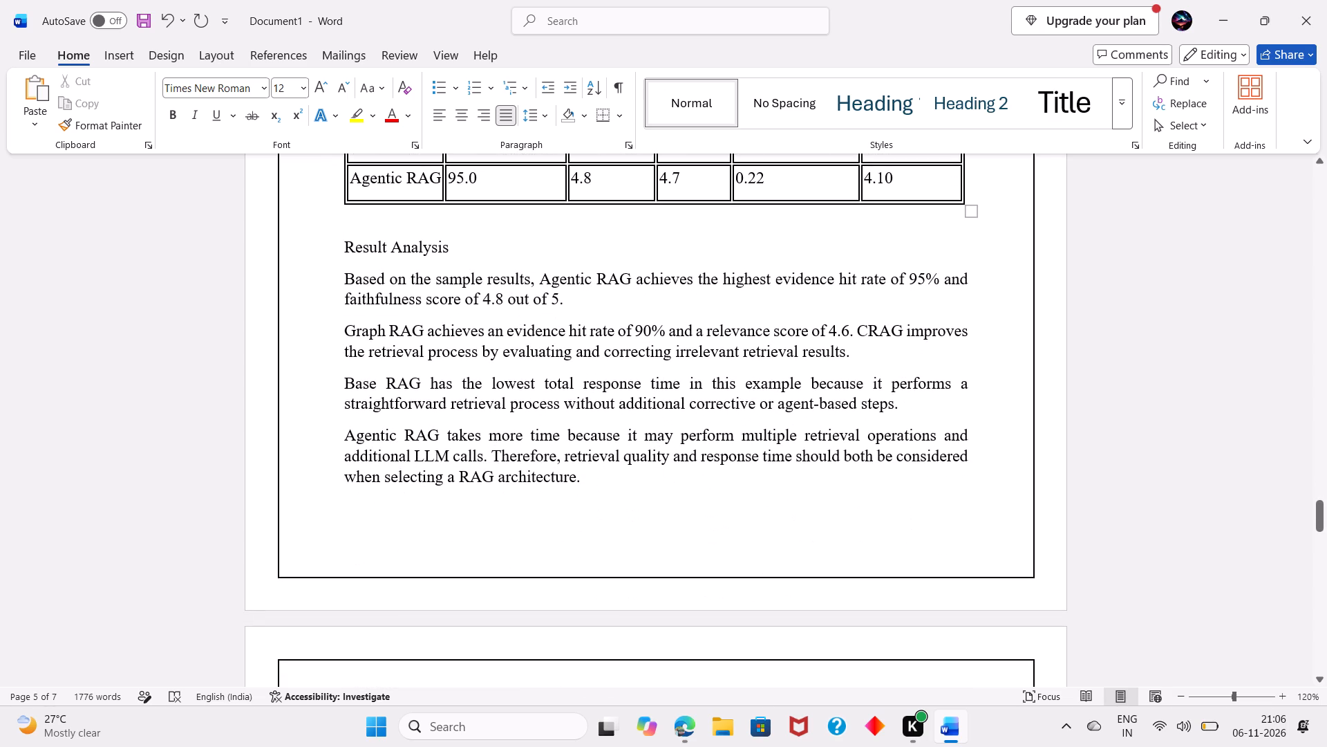
scroll(509, 453, down, 1)
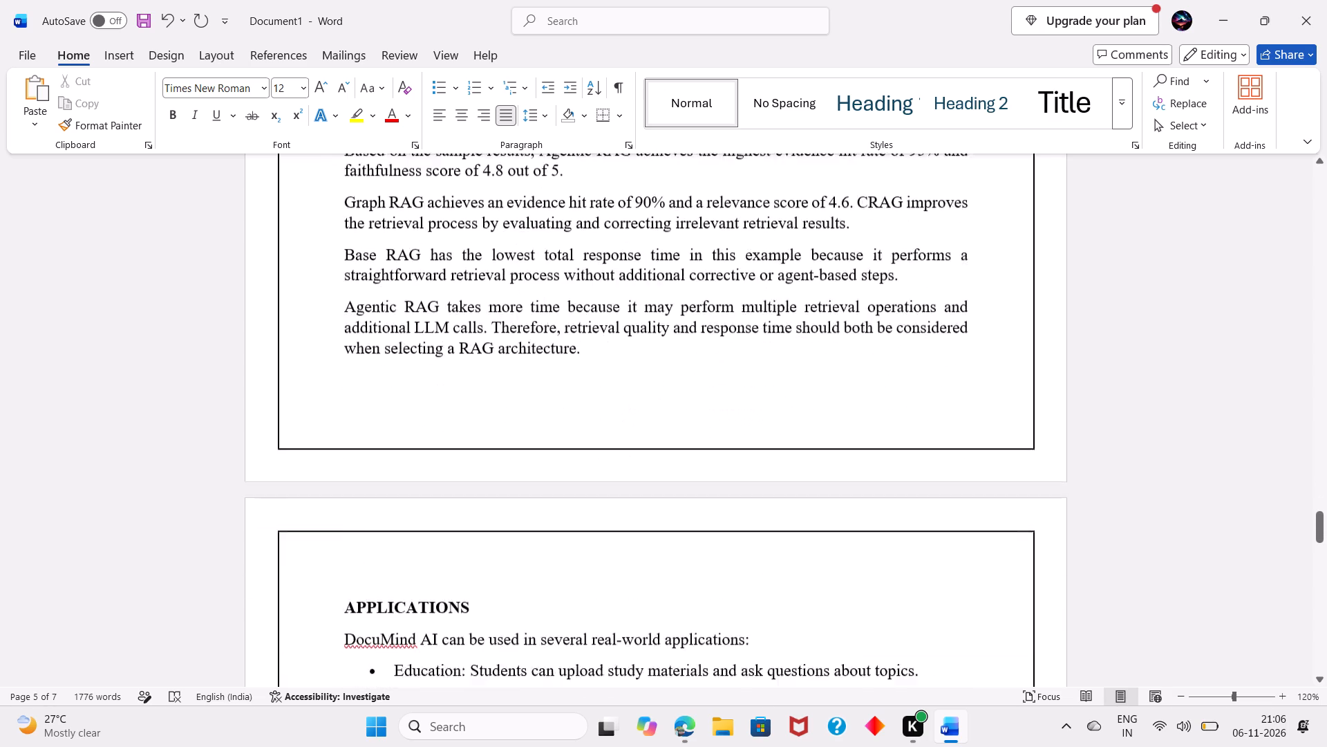
scroll(509, 453, down, 1)
scroll(509, 453, up, 1)
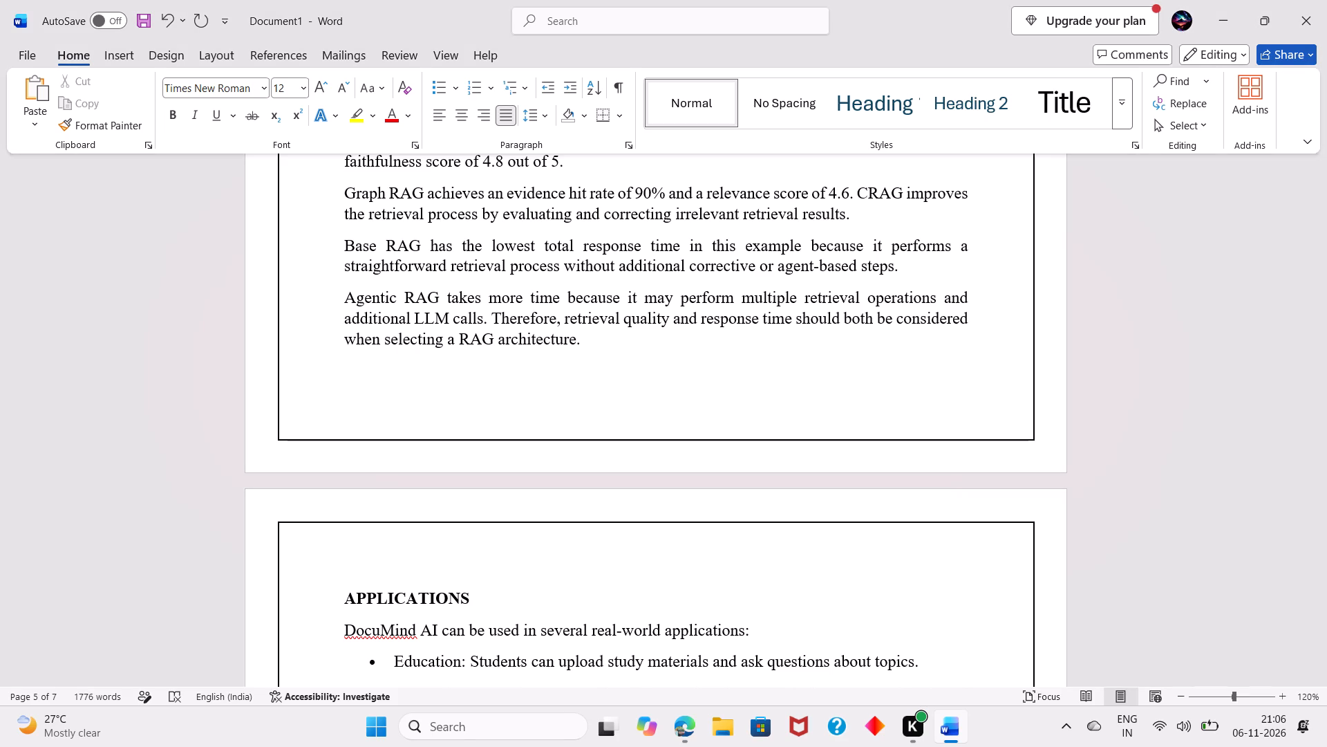
scroll(509, 453, up, 1)
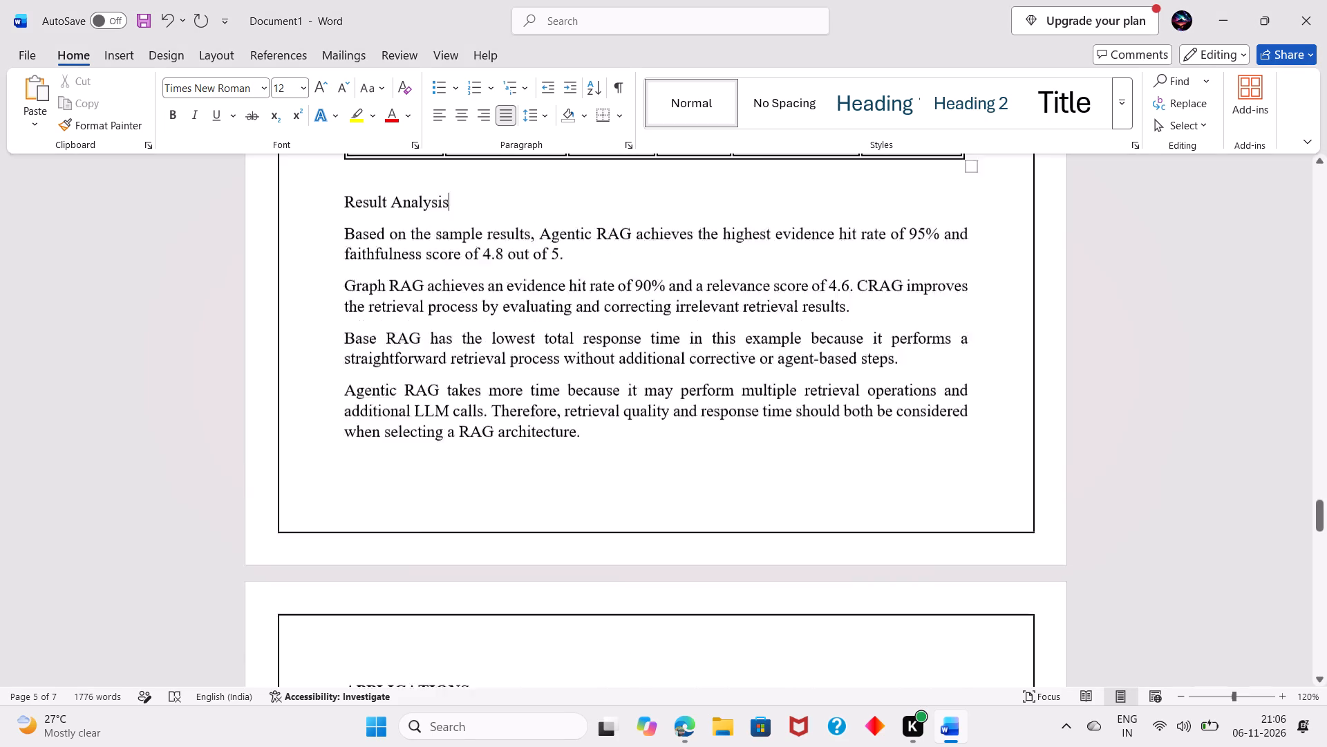
scroll(509, 453, up, 2)
scroll(509, 453, down, 3)
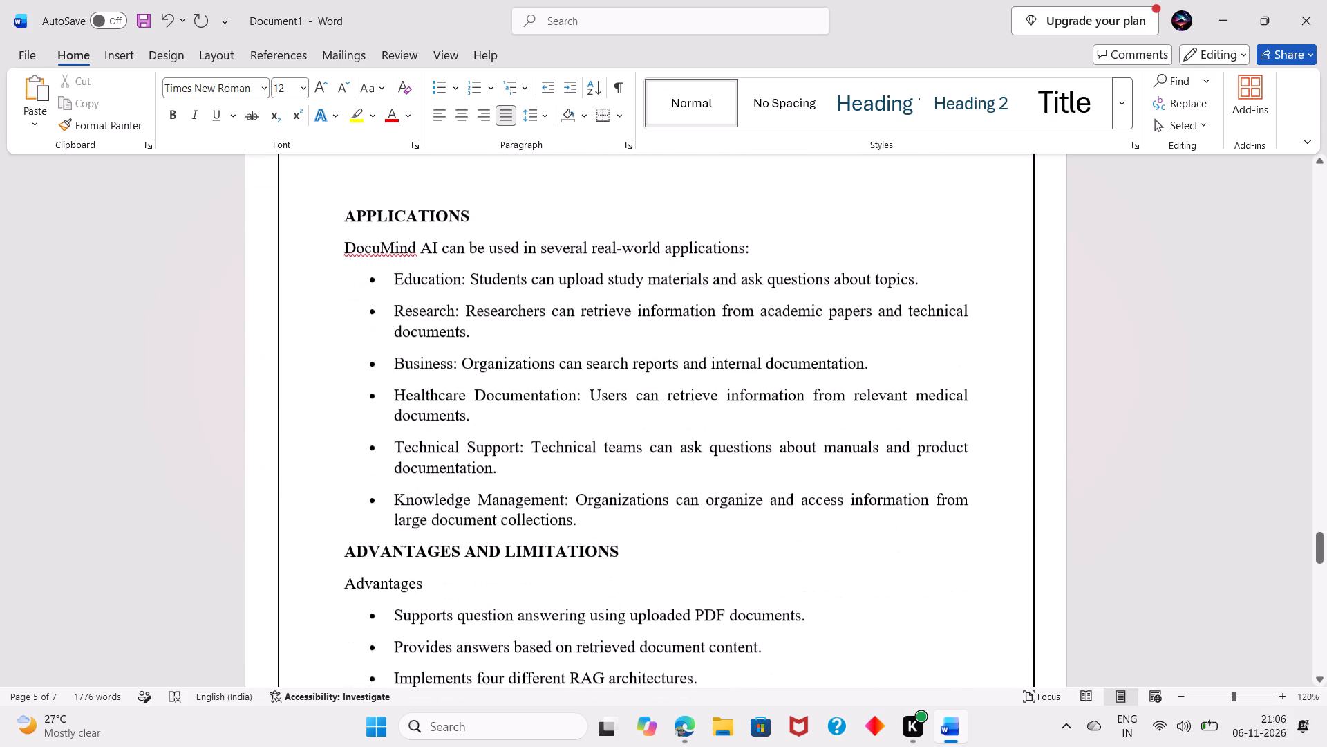
scroll(509, 453, down, 3)
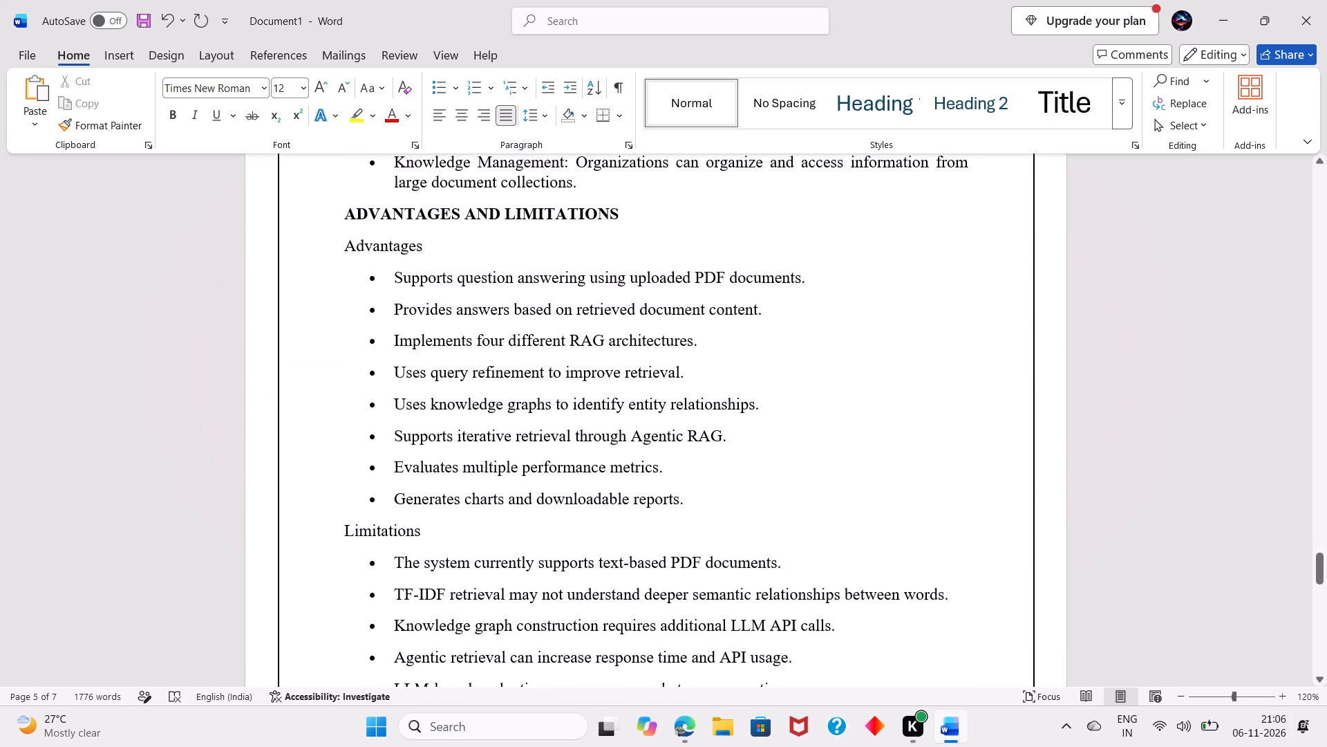
scroll(509, 453, down, 2)
Push the CONCLUSION heading onto the next page with its text by inserting two empty lines before it.
click(509, 453)
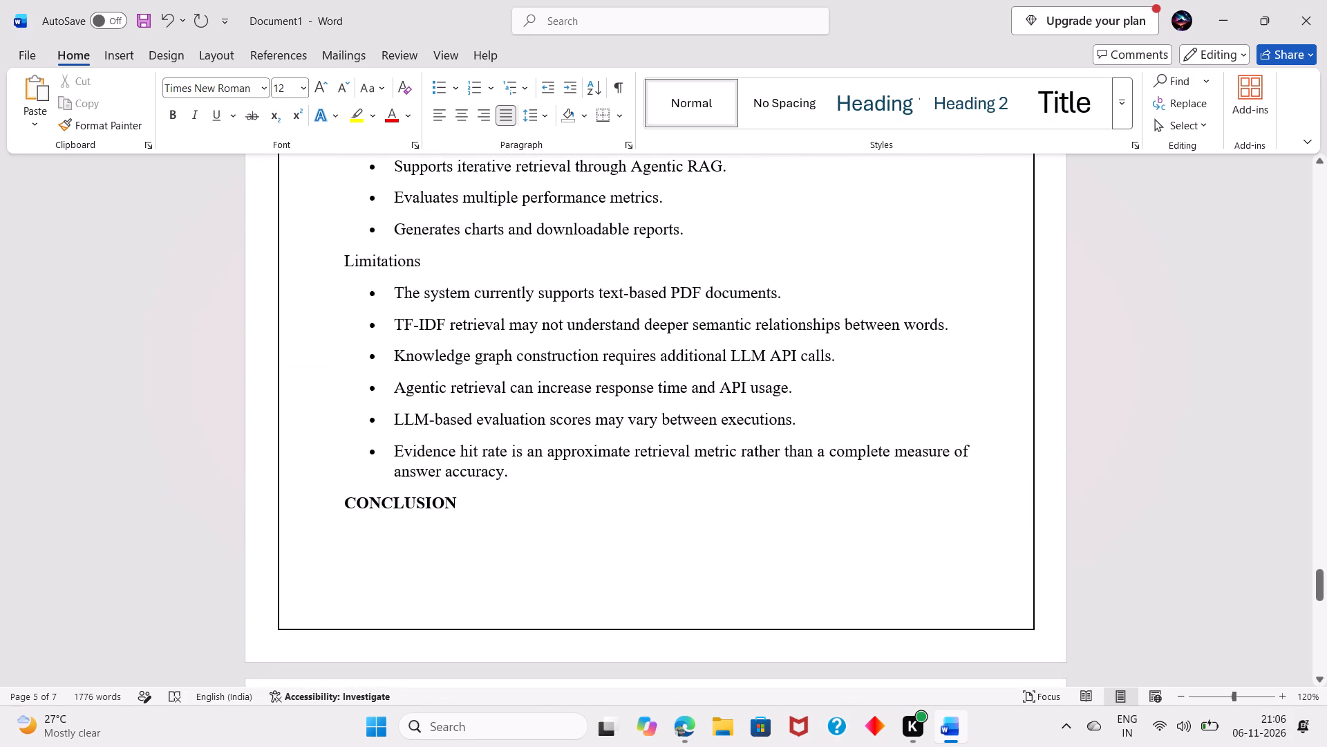
scroll(509, 453, down, 1)
click(346, 224)
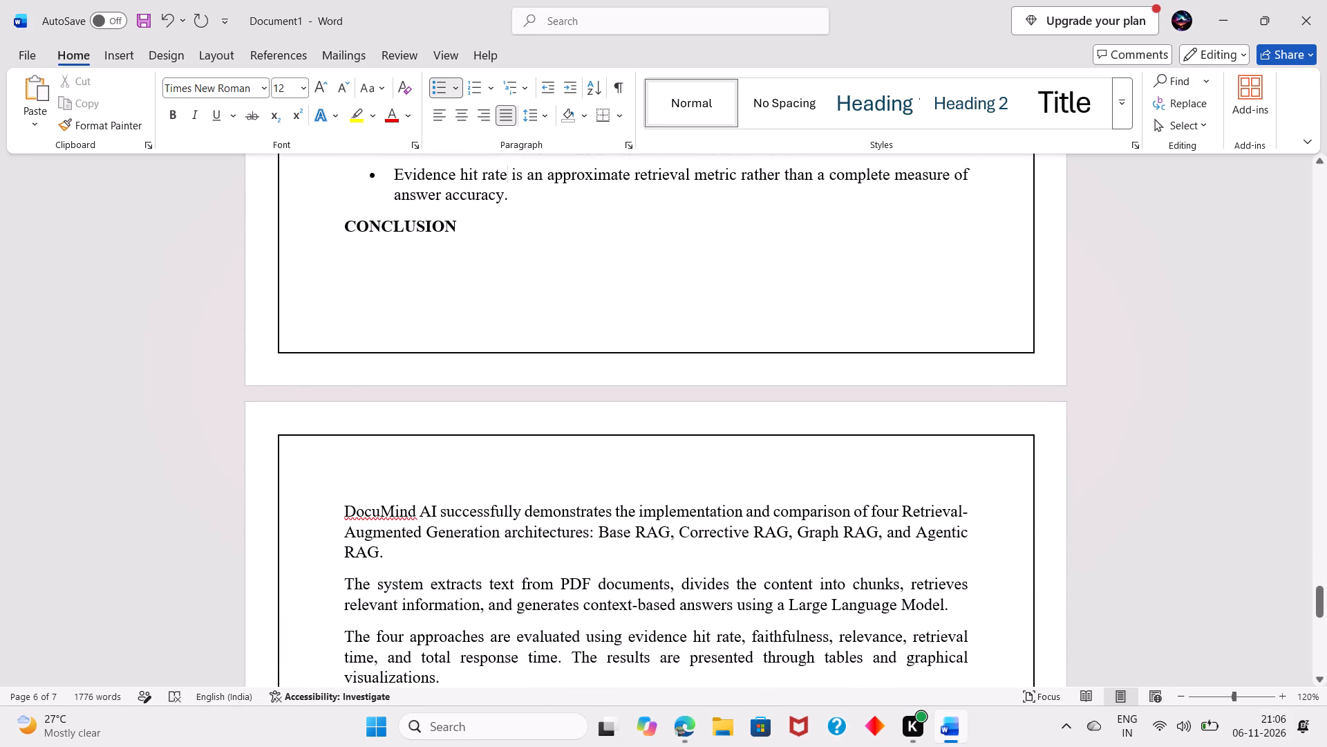
key(Return)
key(Return)
Review the CONCLUSION section's layout and the end of the document on the last page.
scroll(346, 224, down, 1)
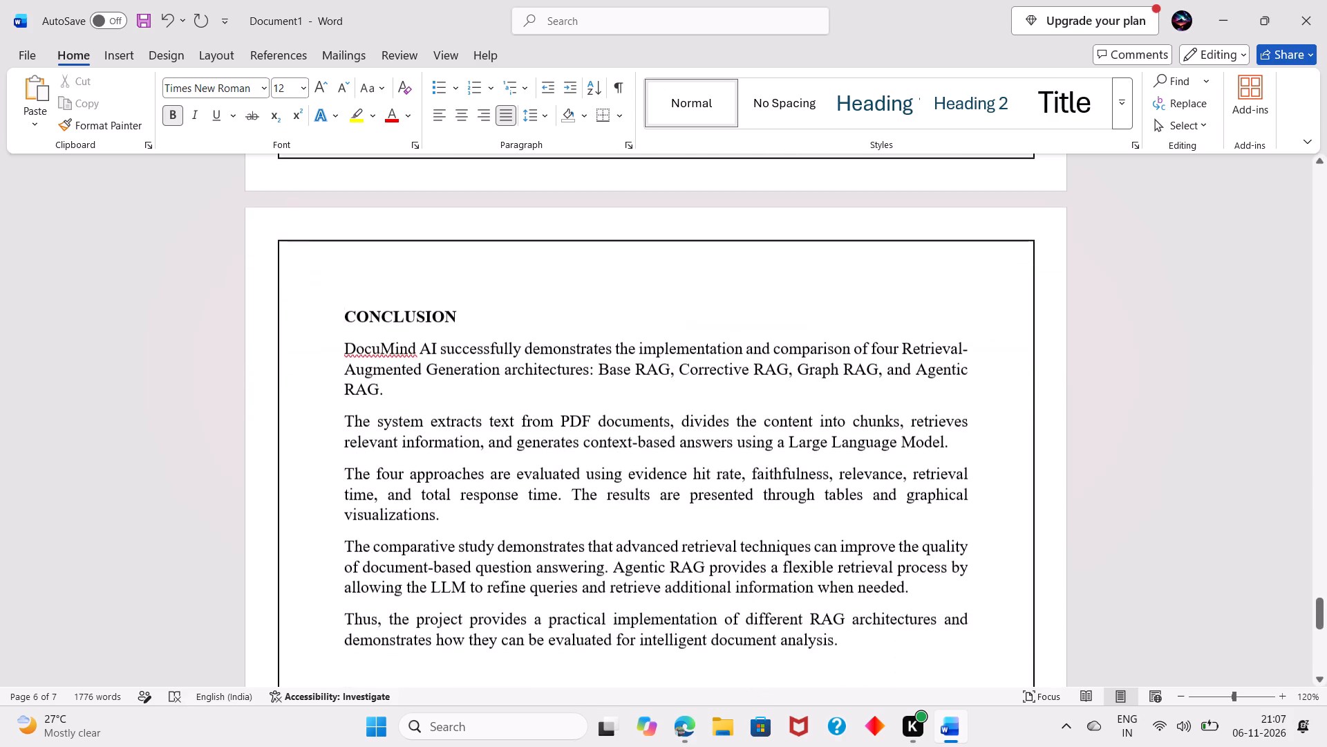
scroll(346, 224, down, 3)
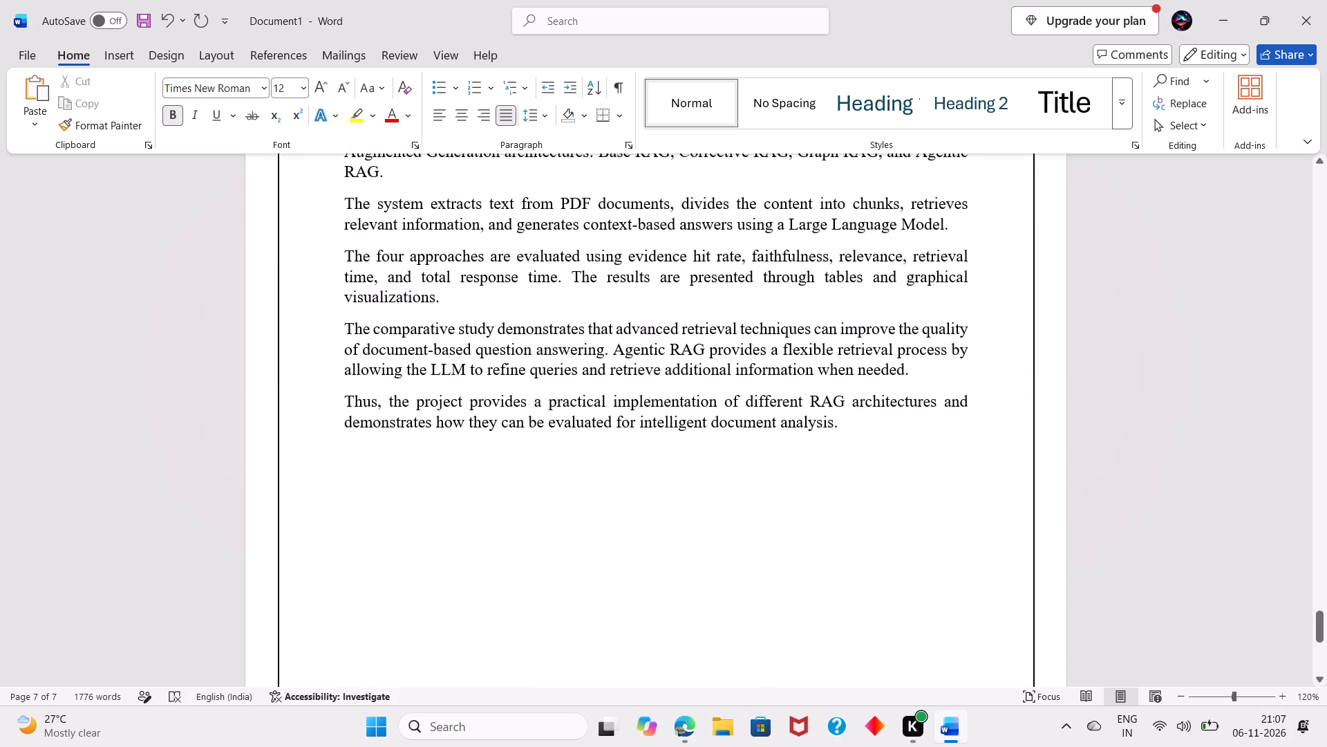
scroll(346, 224, down, 9)
scroll(346, 224, up, 4)
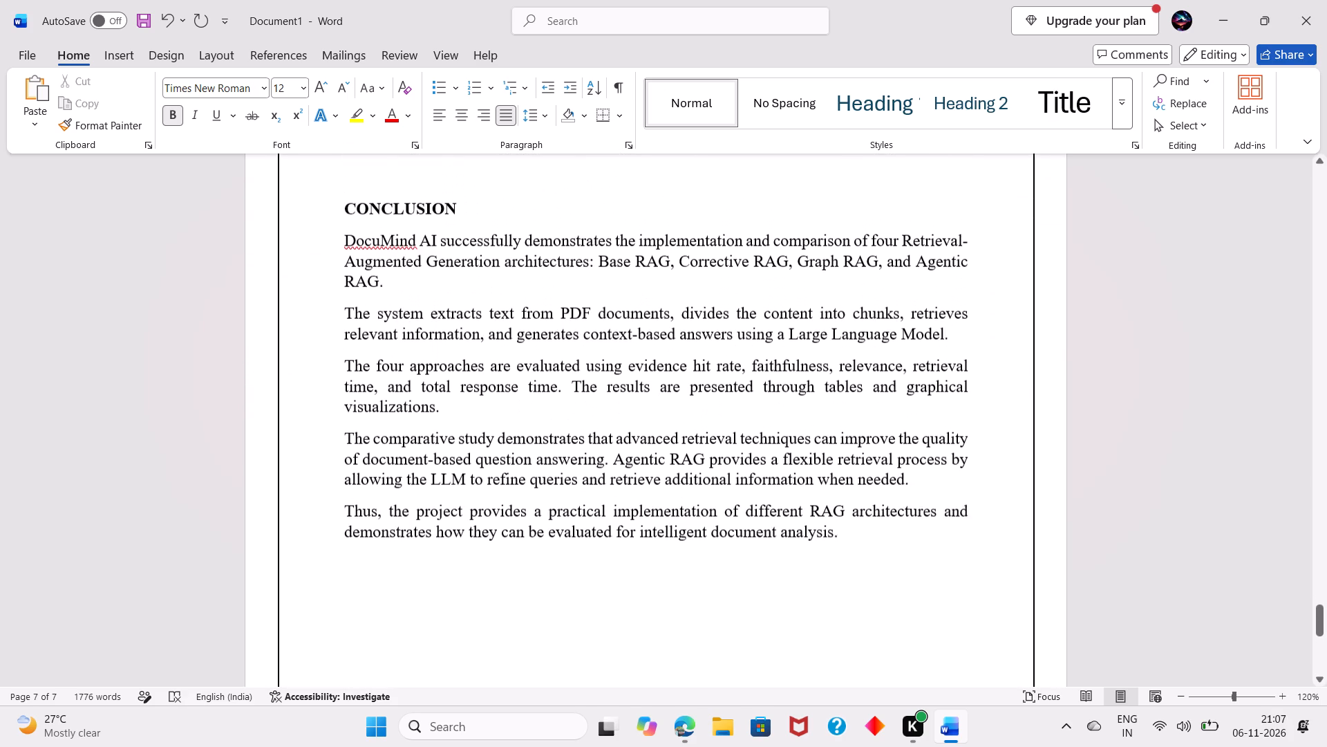
scroll(469, 411, down, 1)
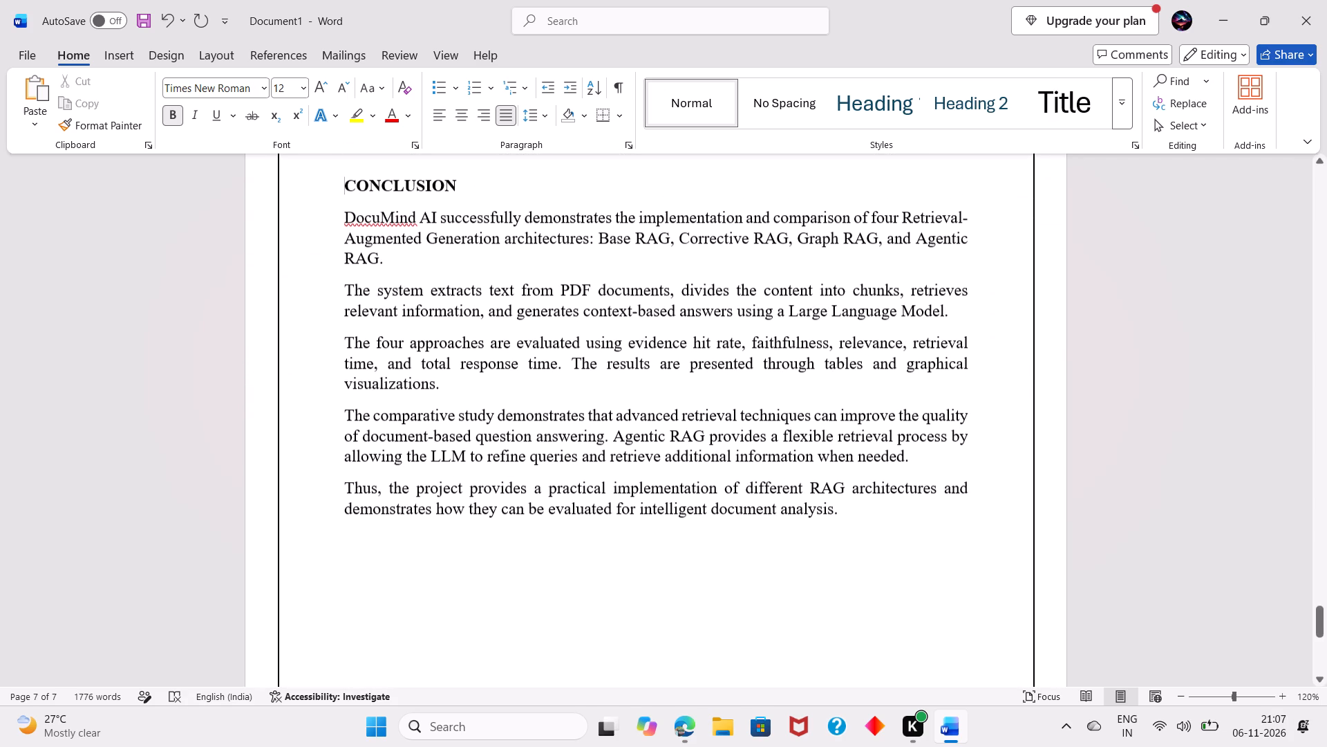
scroll(469, 411, down, 1)
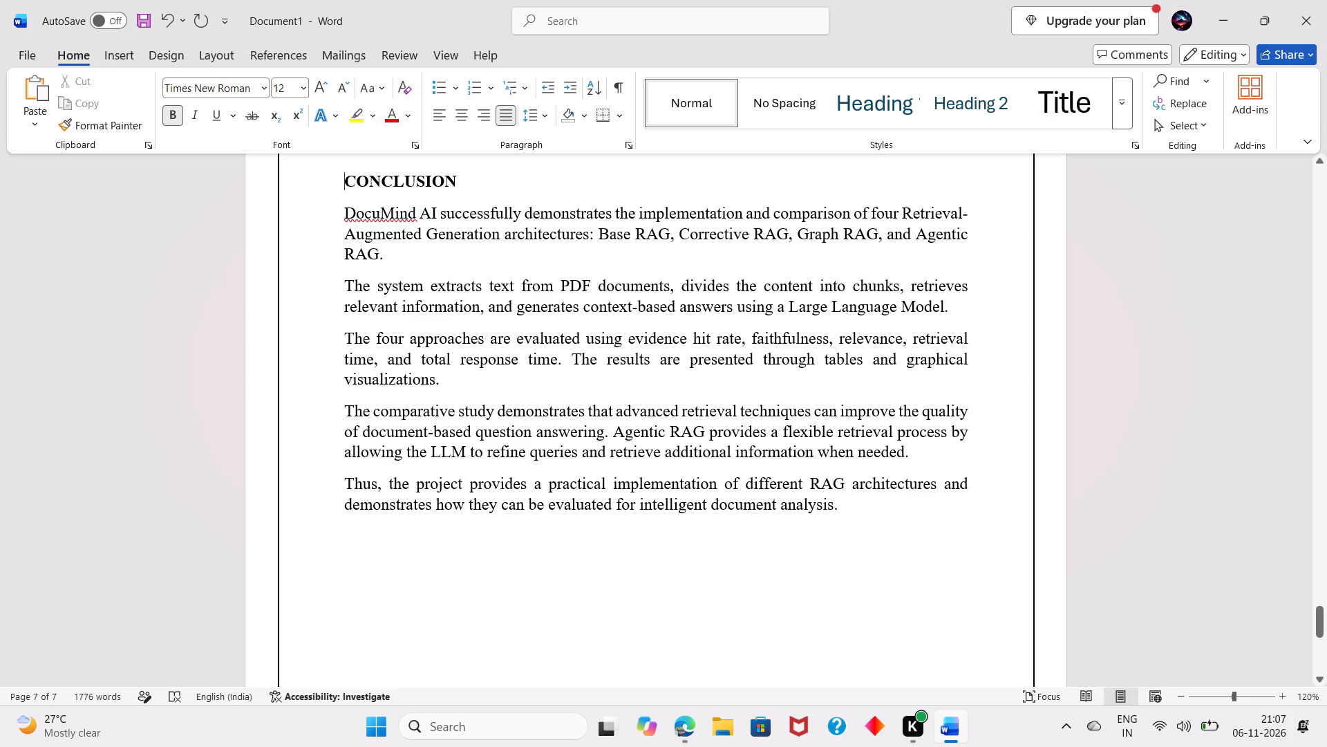
scroll(574, 515, down, 1)
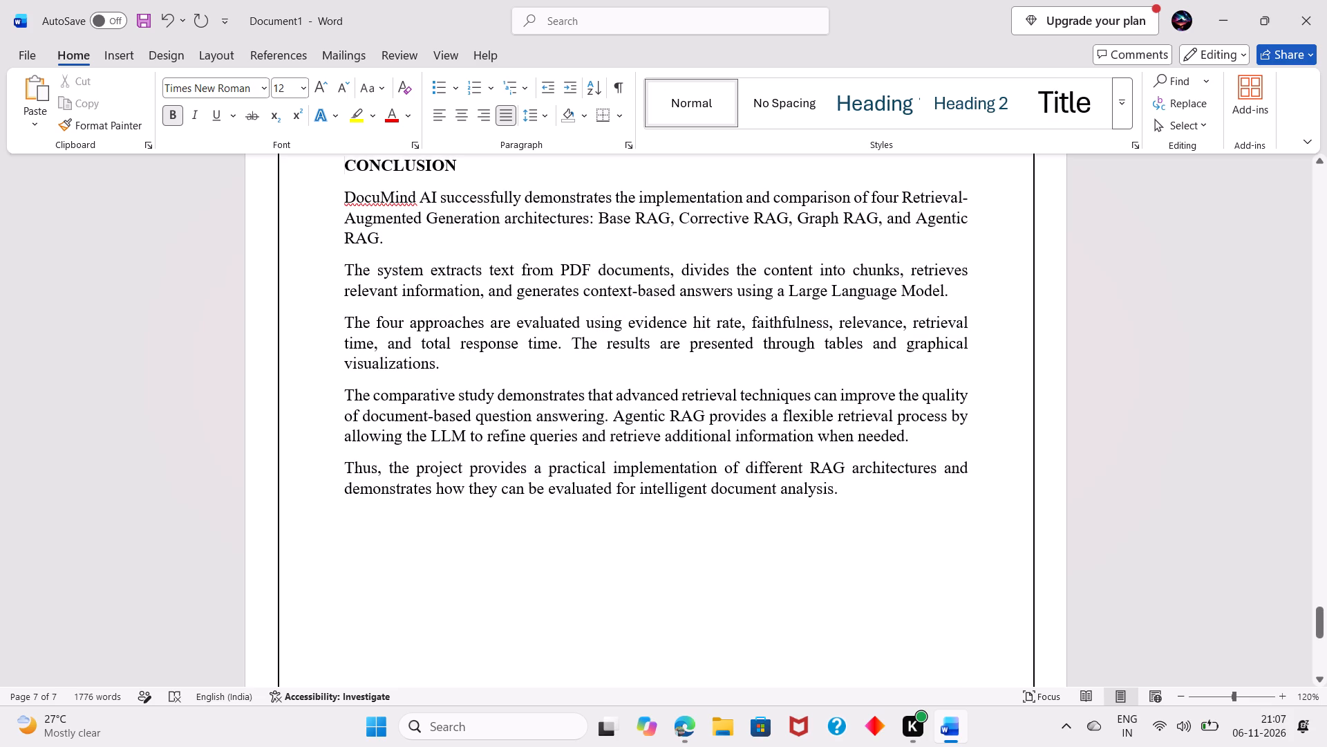
Review the report's page layout from the CONCLUSION section back through the results table to the title page.
scroll(346, 463, up, 1)
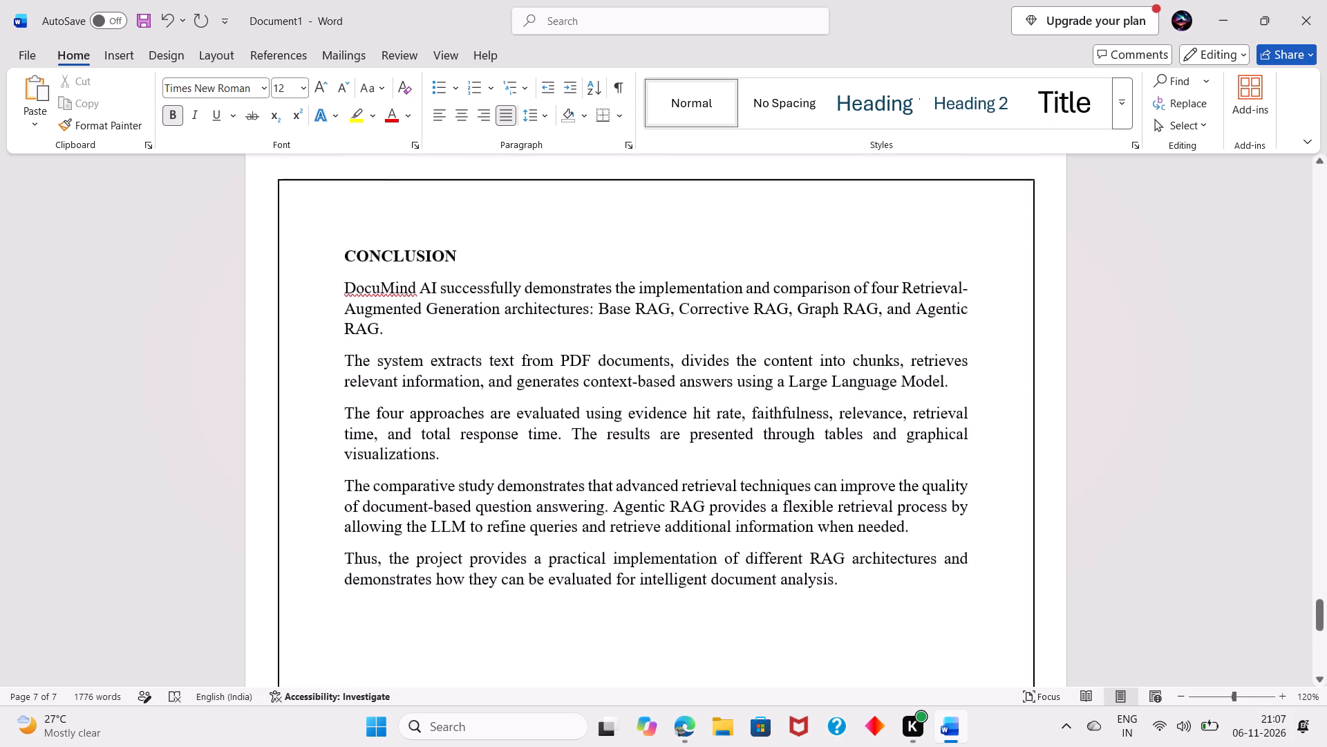
scroll(346, 463, up, 3)
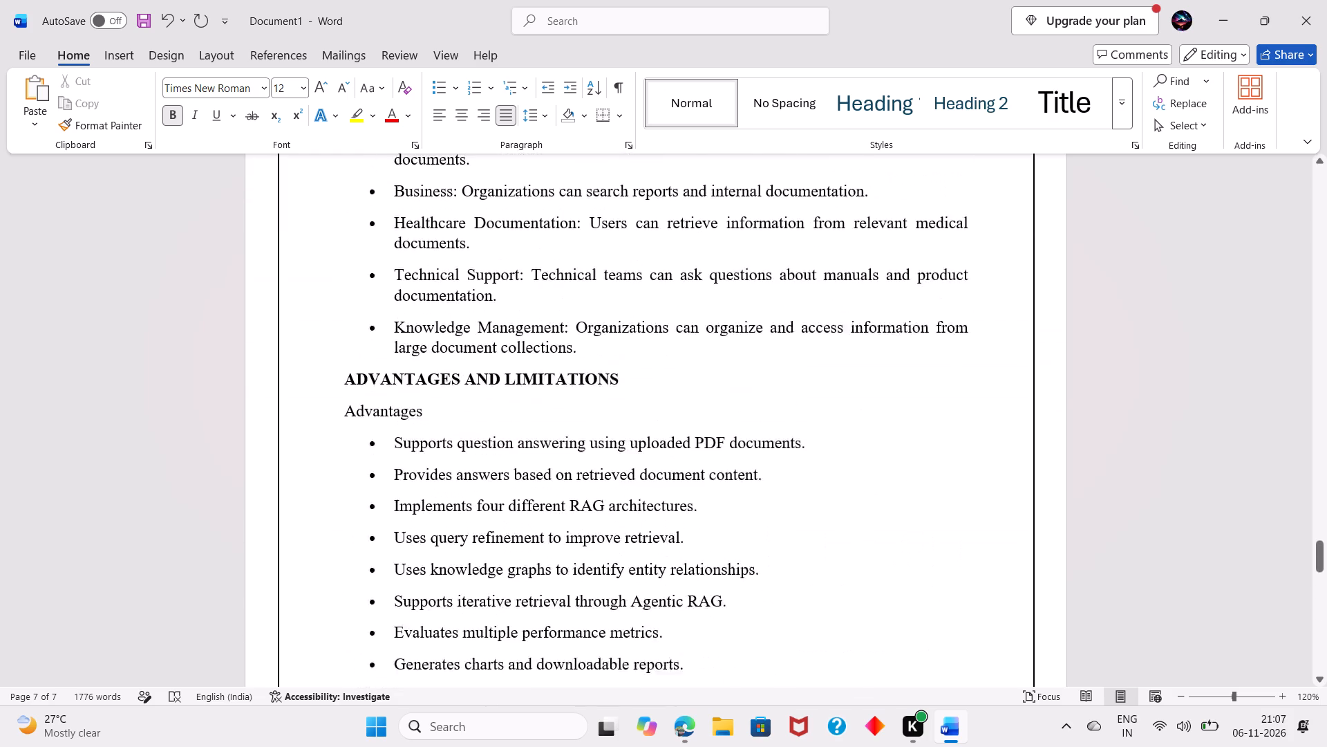
scroll(346, 463, down, 1)
scroll(346, 463, up, 3)
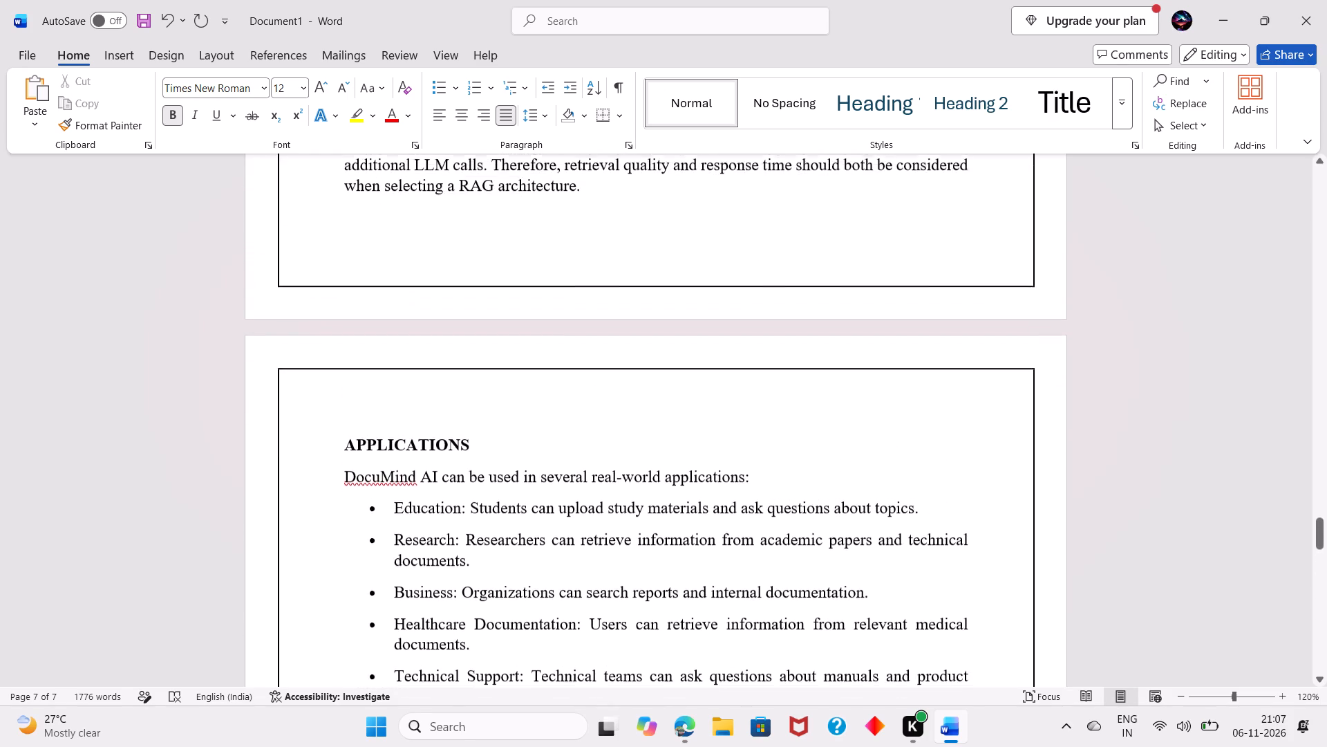
scroll(346, 463, up, 2)
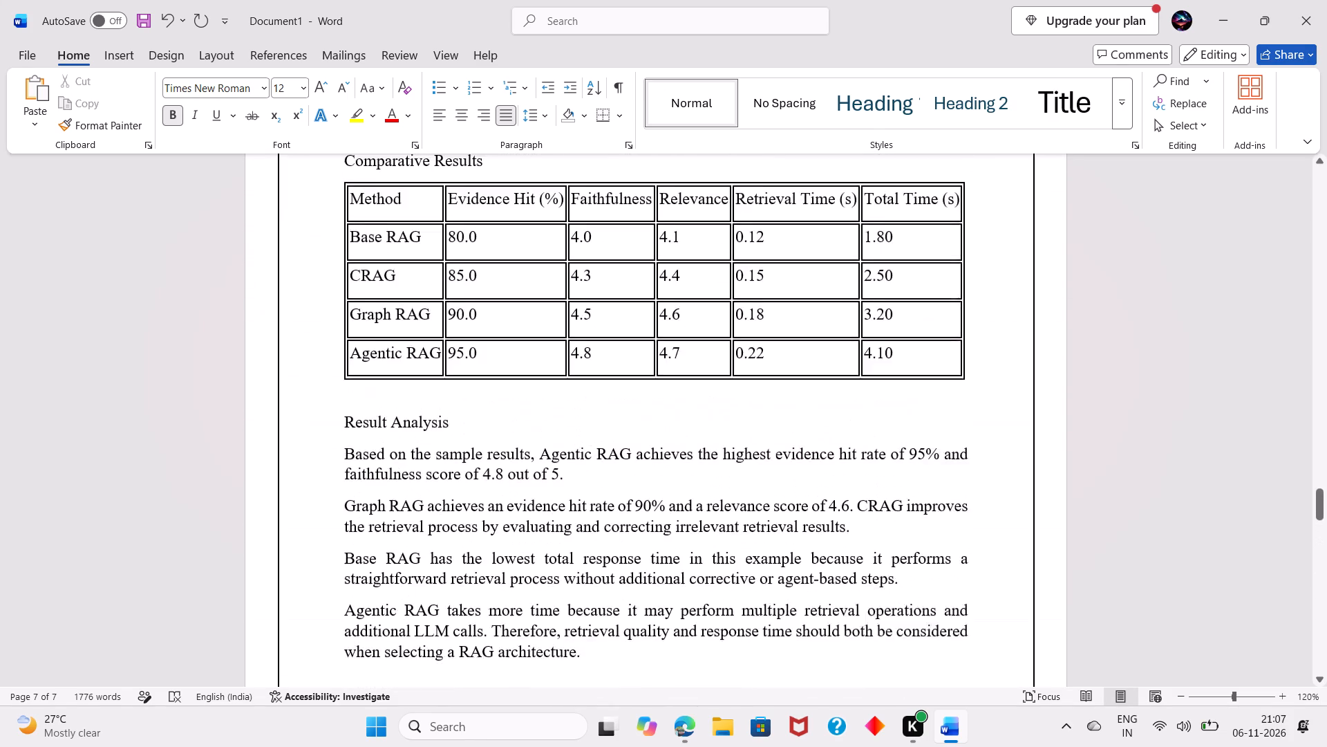
scroll(346, 463, down, 1)
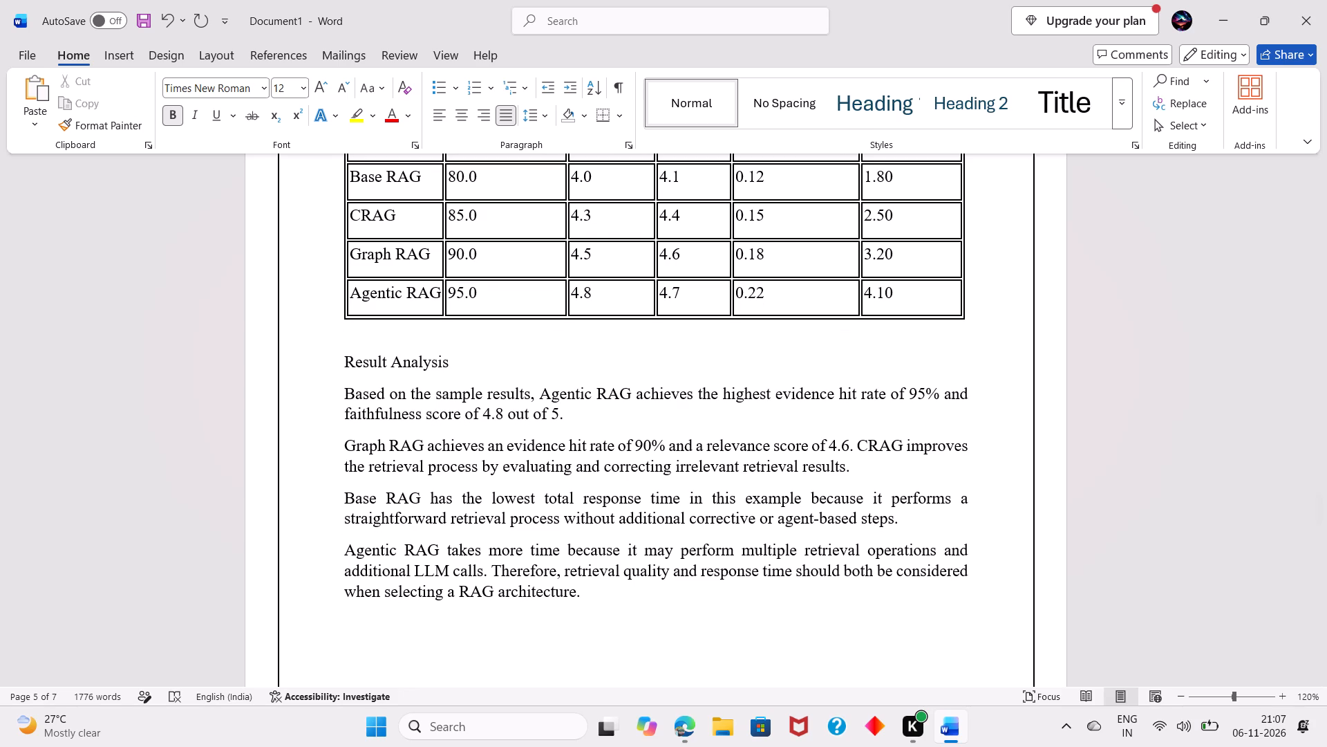
scroll(346, 463, down, 1)
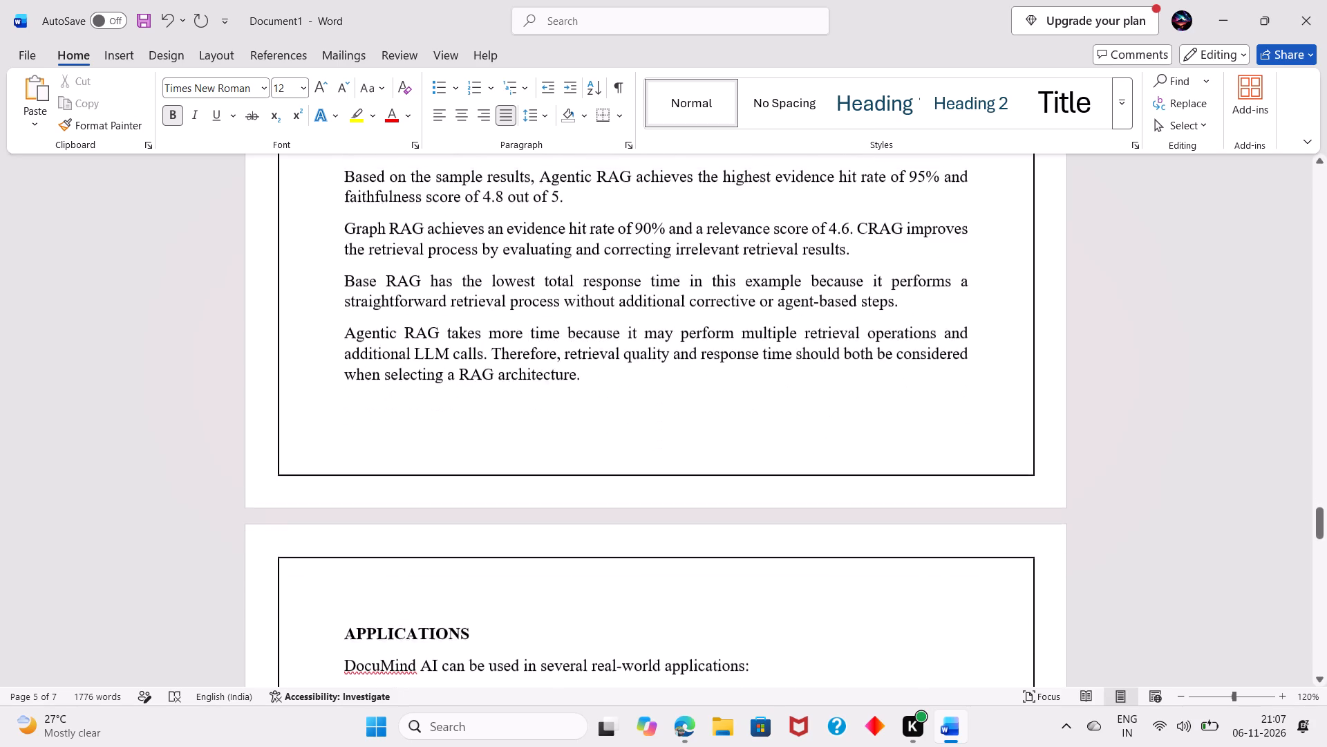
scroll(346, 463, up, 1)
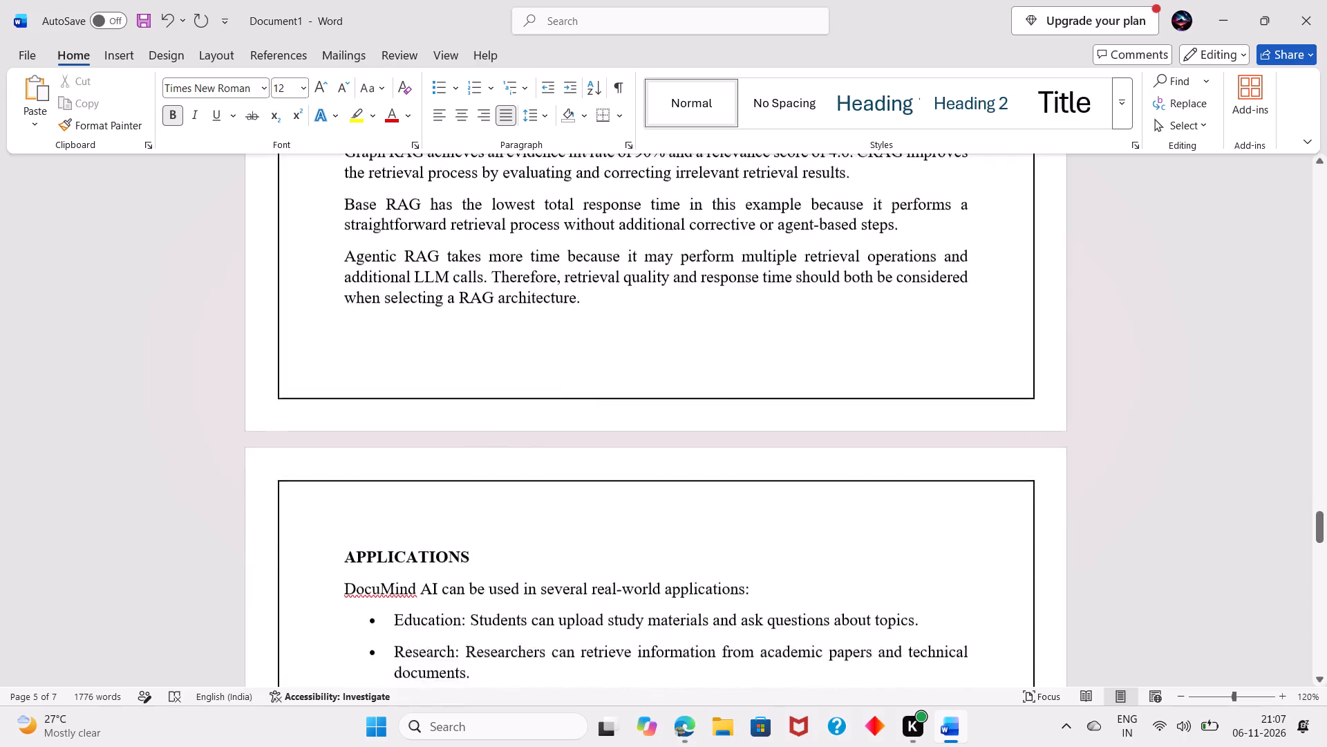
scroll(346, 463, up, 2)
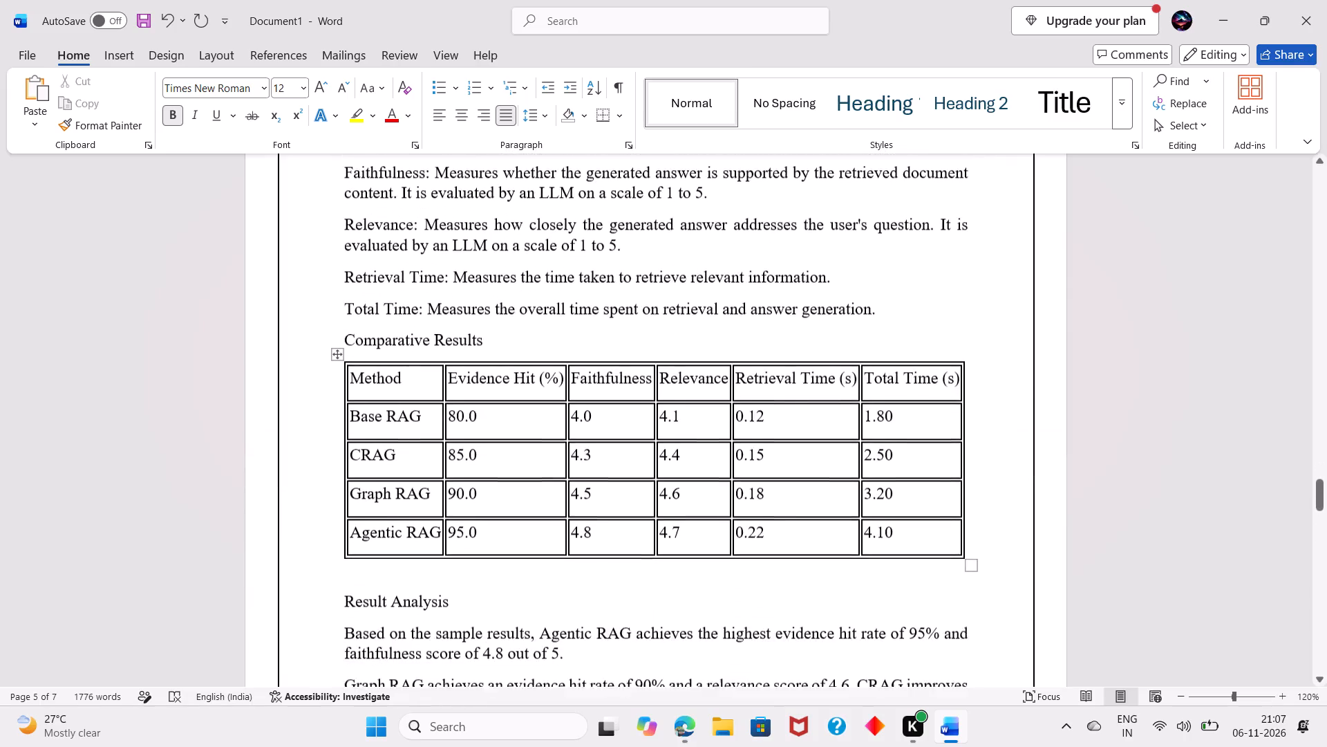
scroll(346, 463, up, 7)
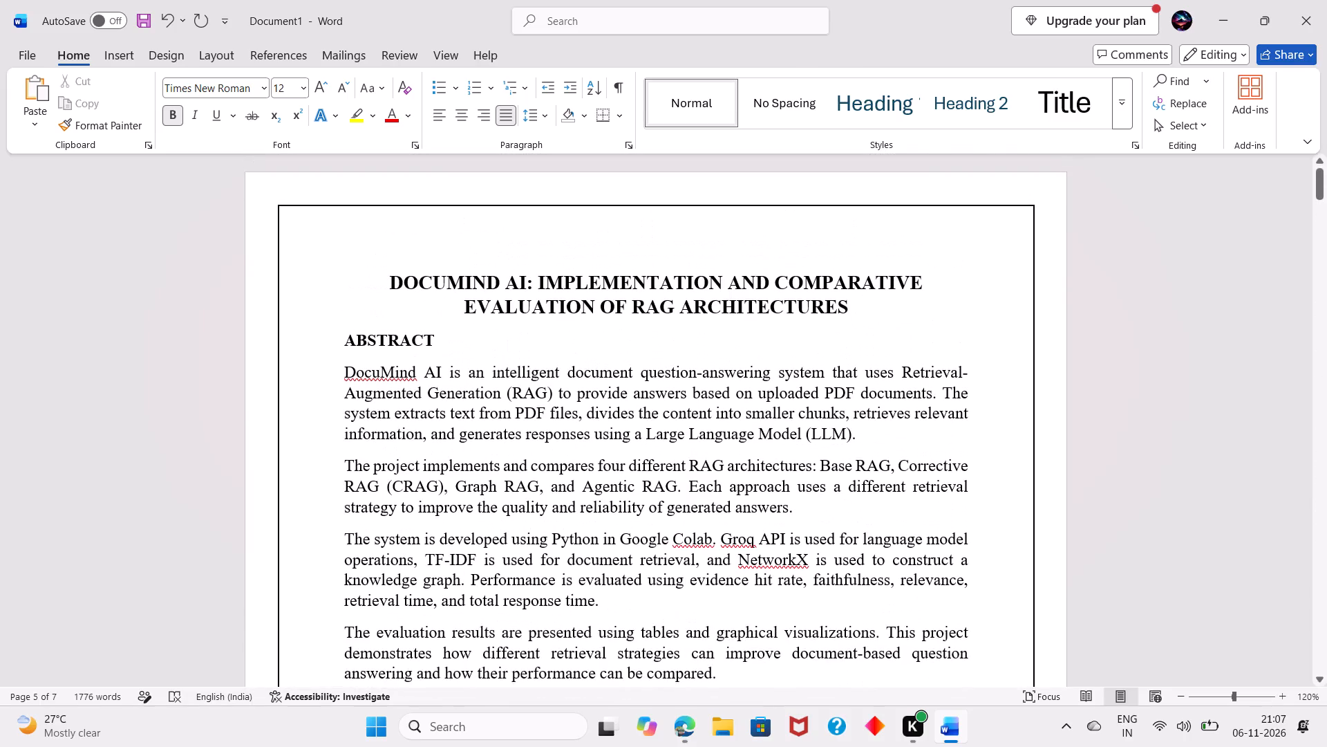
Save the report as a Word document named genai-cla-4 in the Documents folder.
click(28, 60)
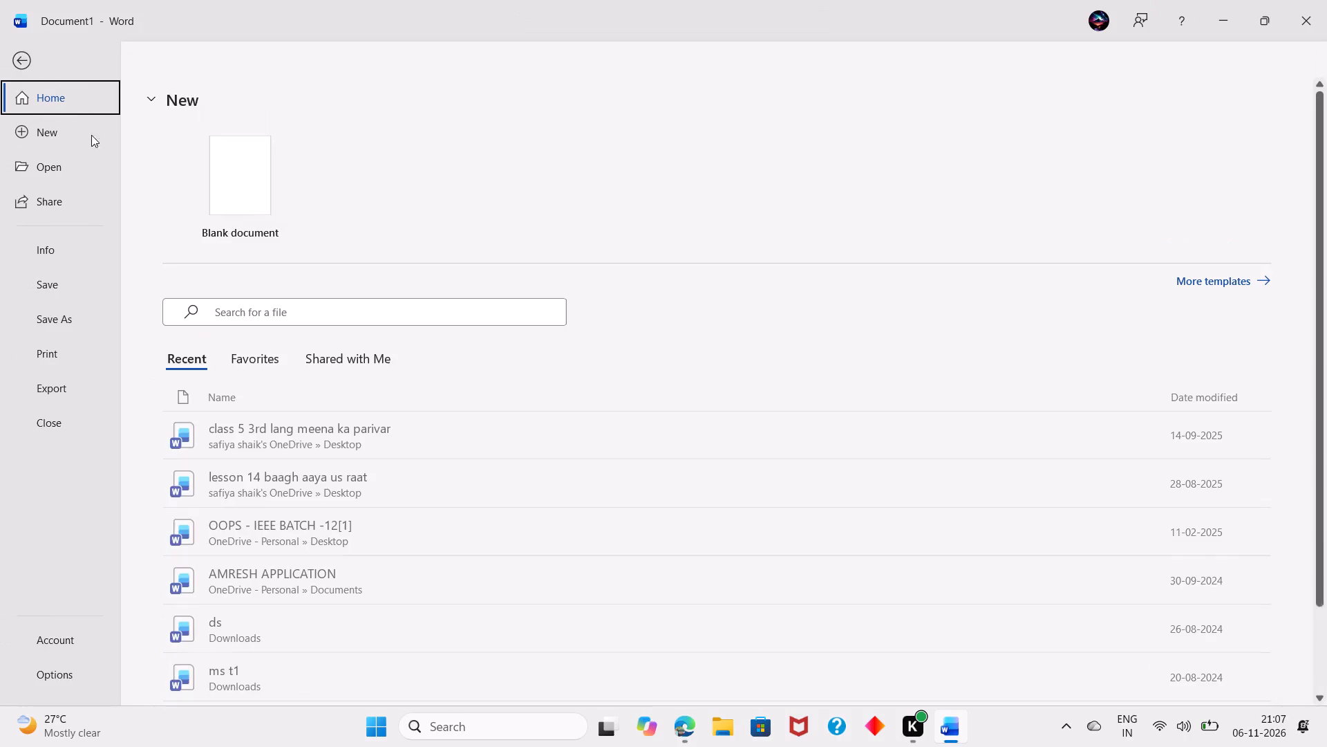
click(74, 324)
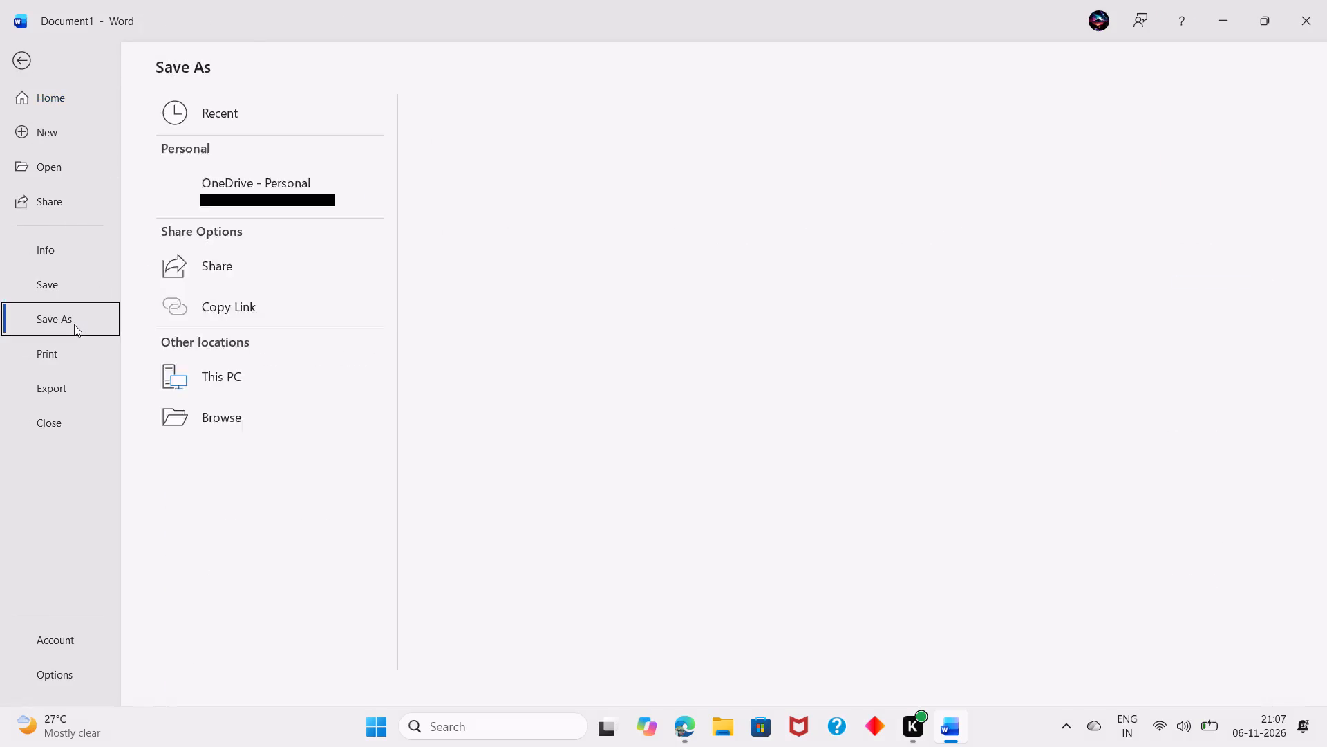
click(223, 459)
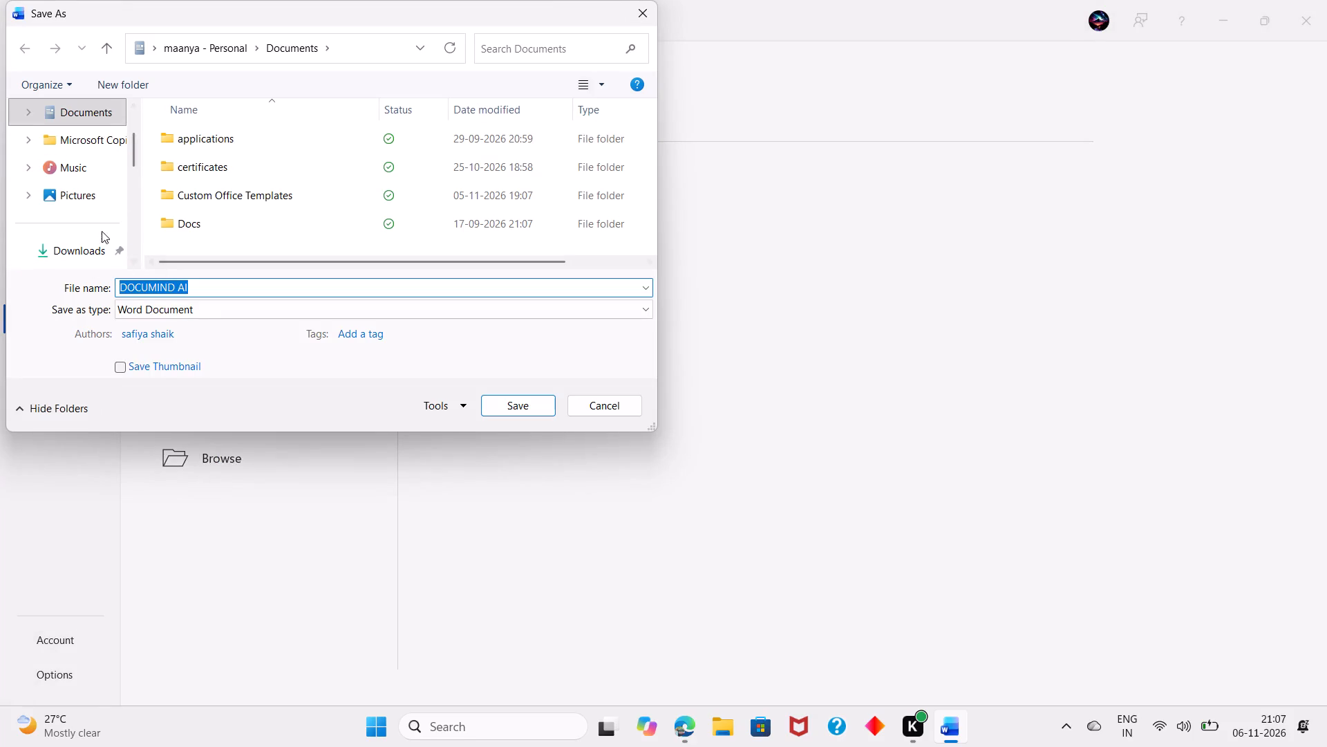
click(86, 243)
scroll(86, 243, down, 1)
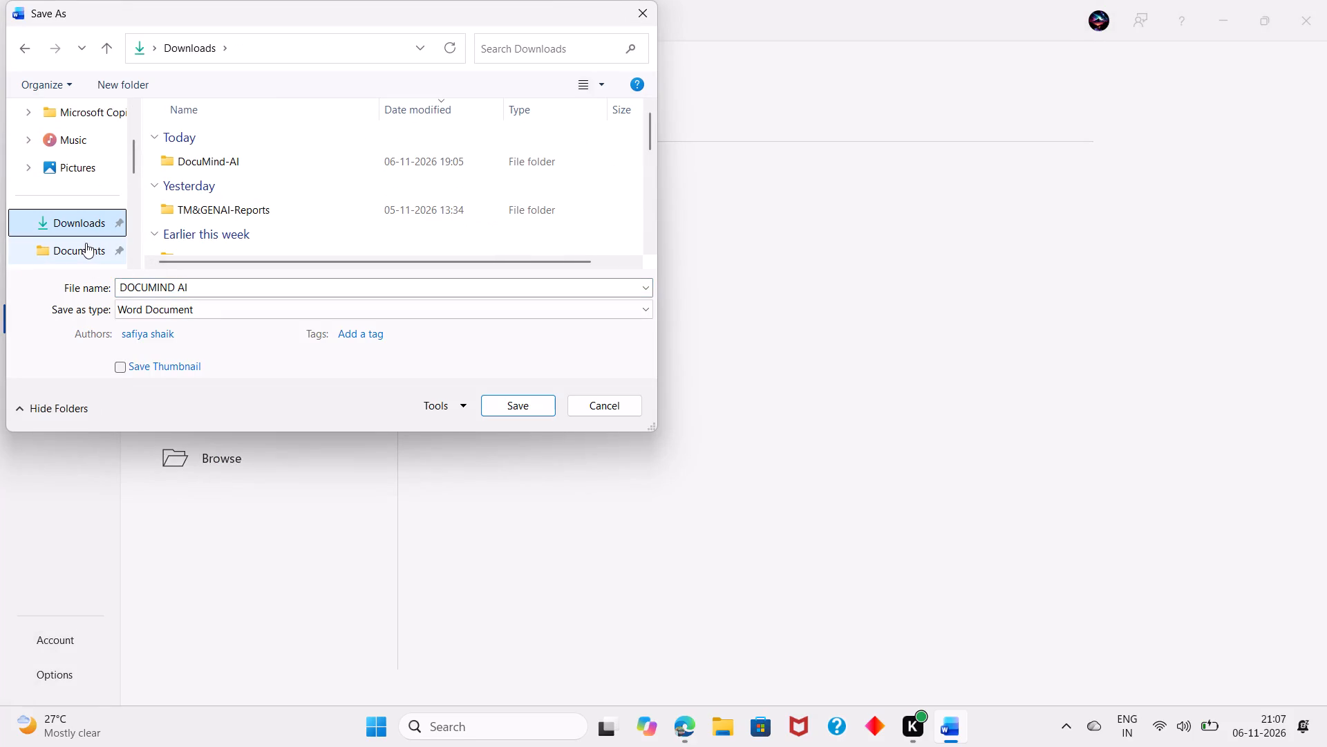
click(75, 248)
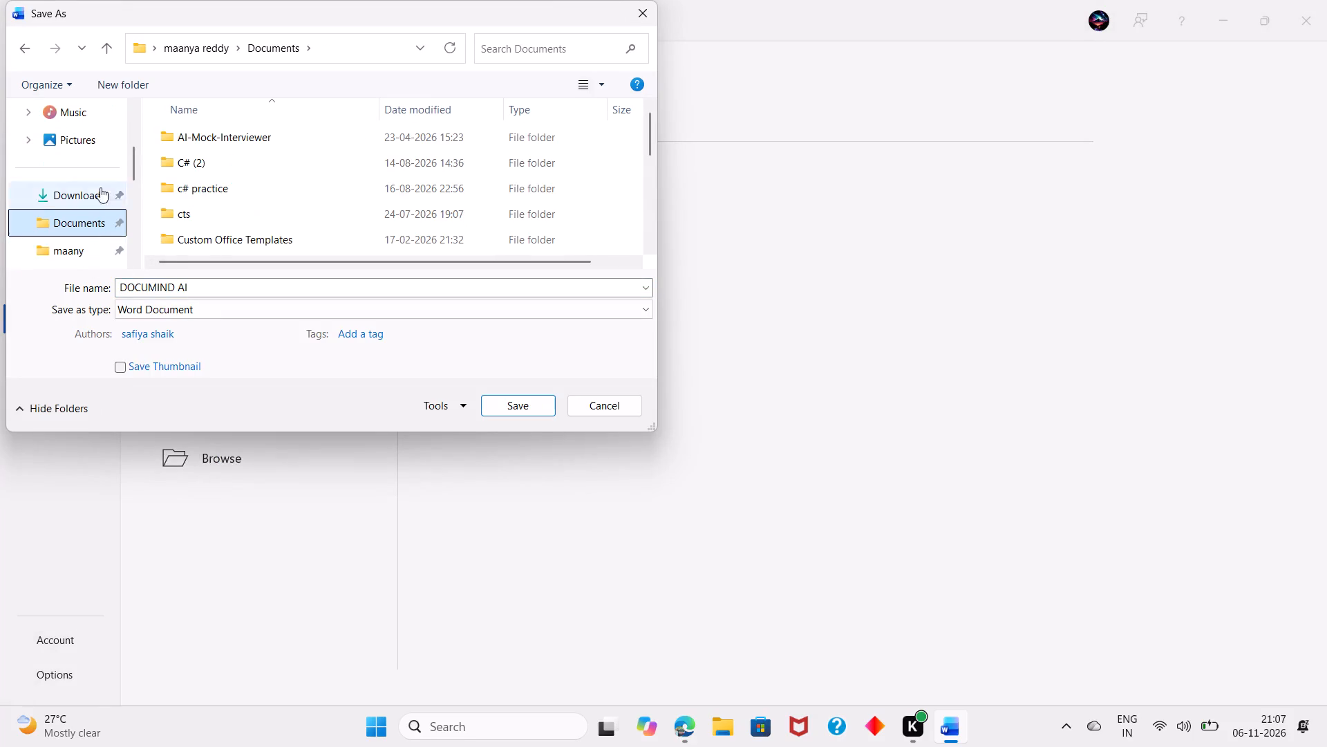
drag(199, 286, 76, 288)
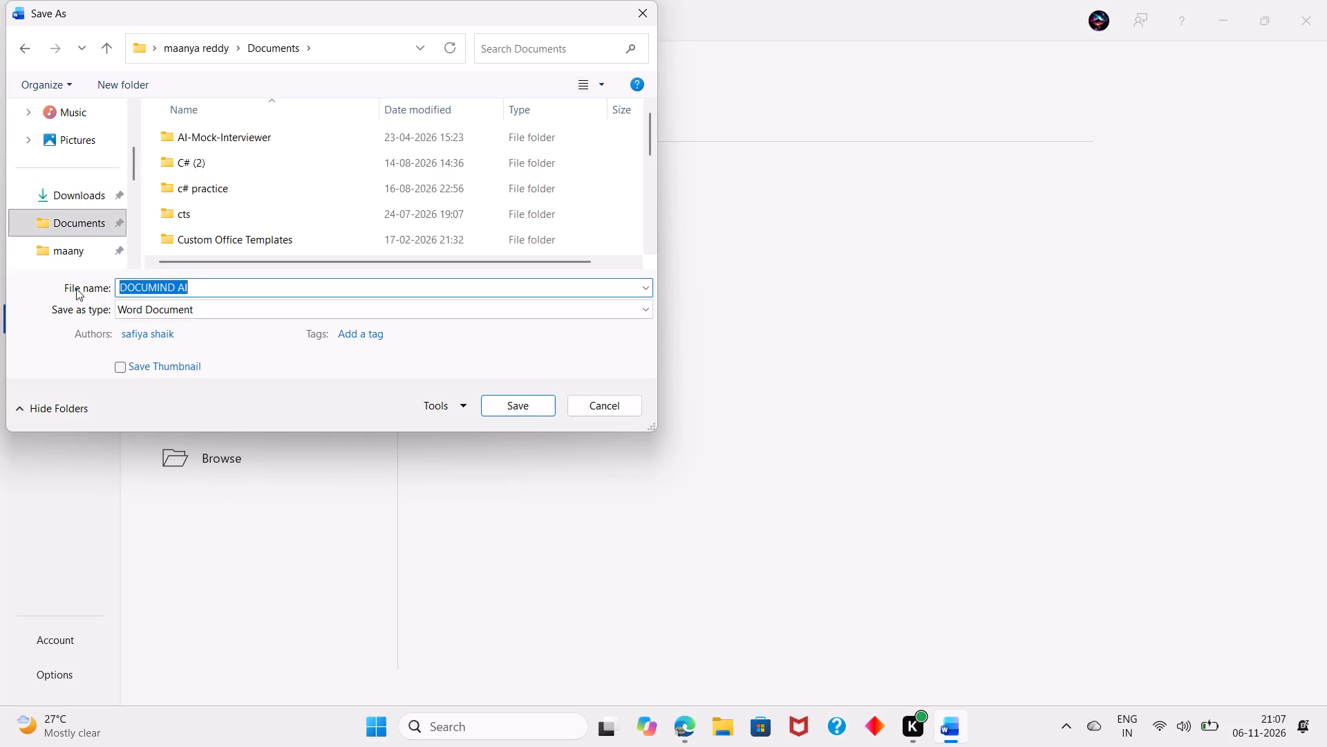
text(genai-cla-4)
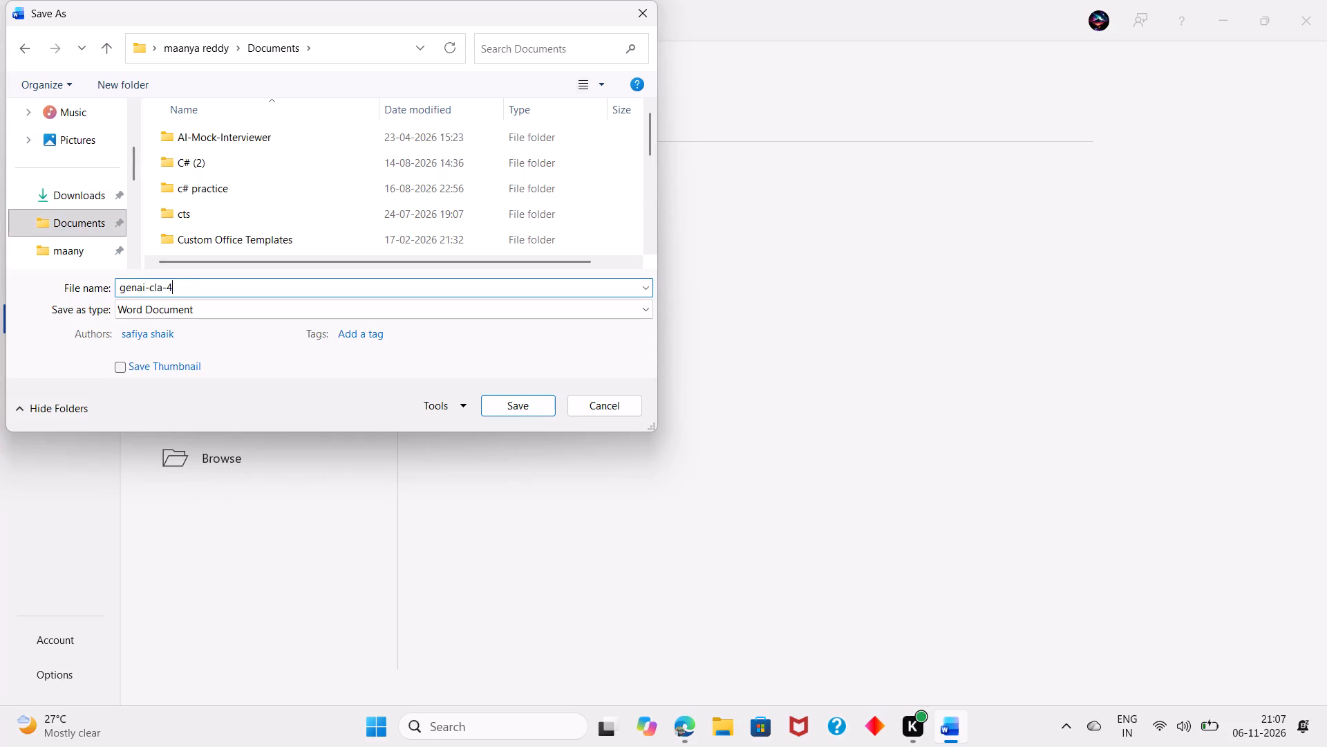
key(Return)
Skim the saved report's pages between the title page and the PERFORMANCE EVALUATION section.
scroll(586, 367, down, 10)
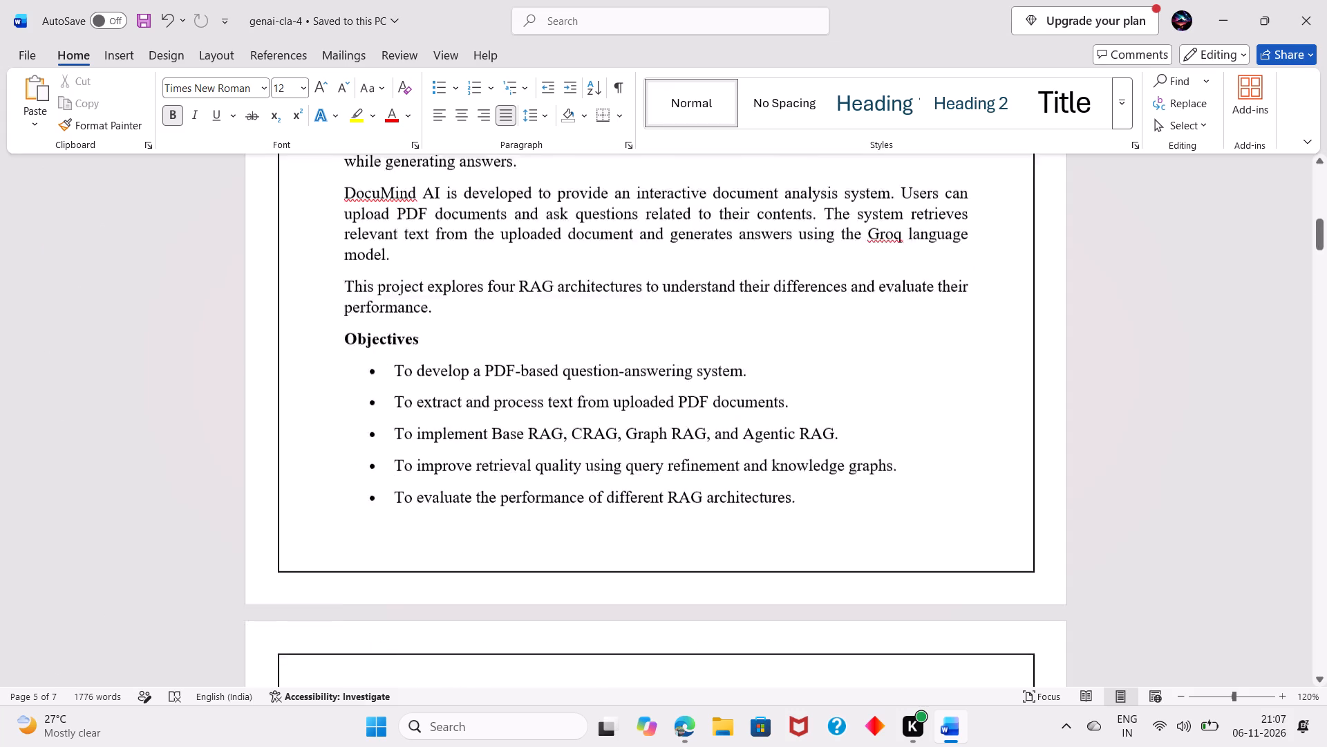
scroll(586, 367, down, 20)
scroll(586, 367, down, 20)
scroll(586, 367, up, 15)
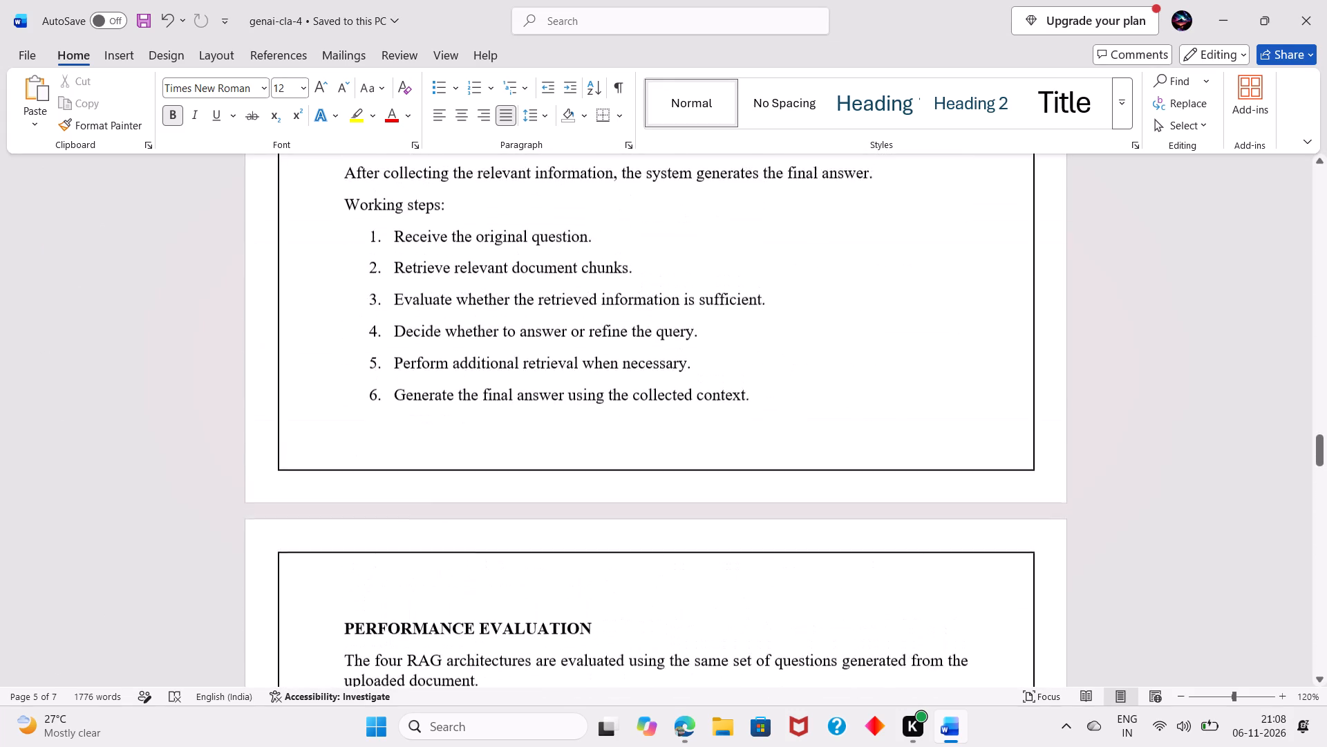
scroll(586, 367, up, 6)
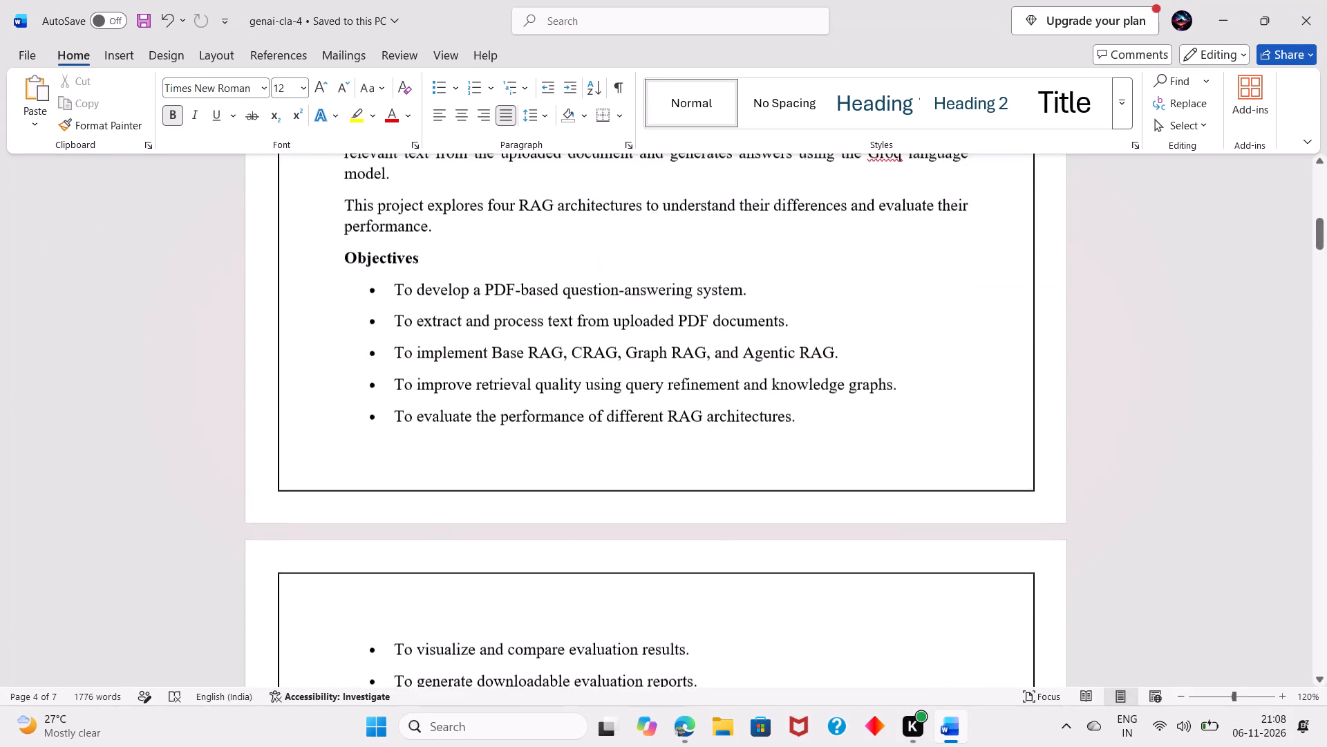
scroll(586, 367, up, 4)
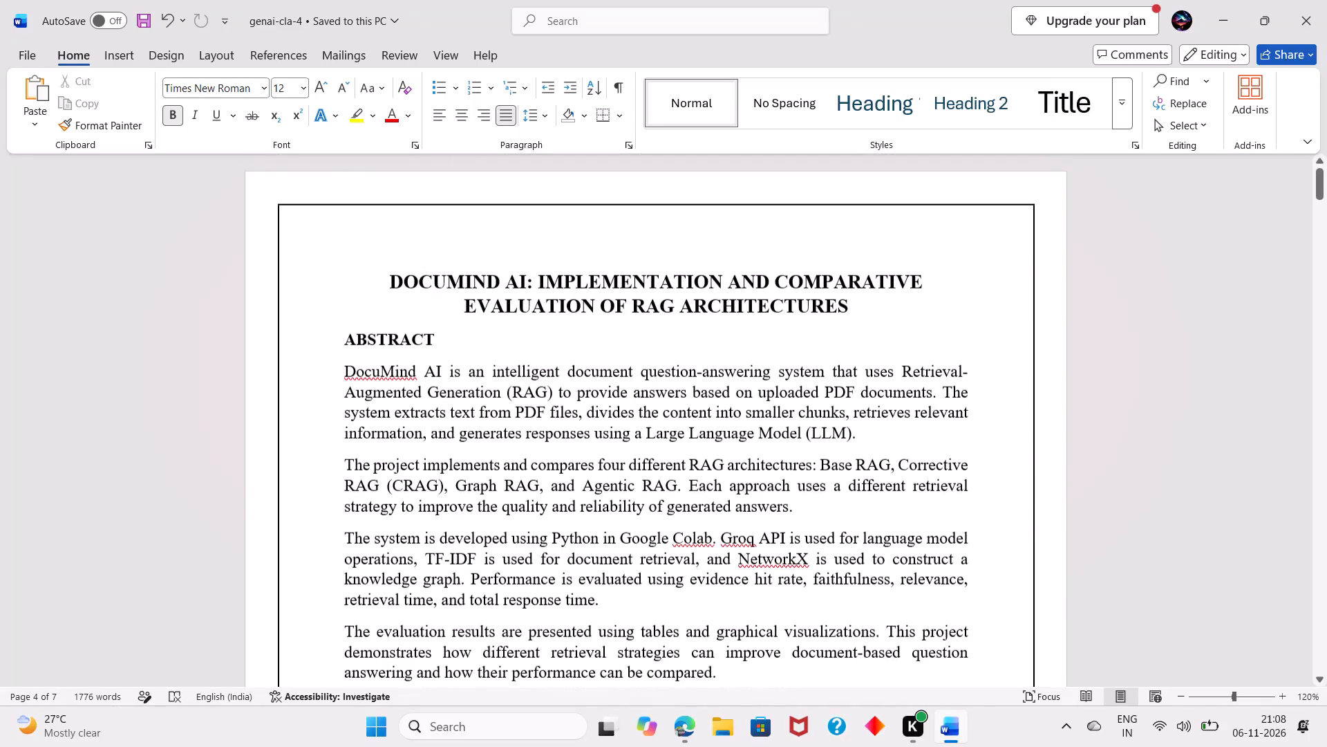
Close the saved report document.
click(1310, 21)
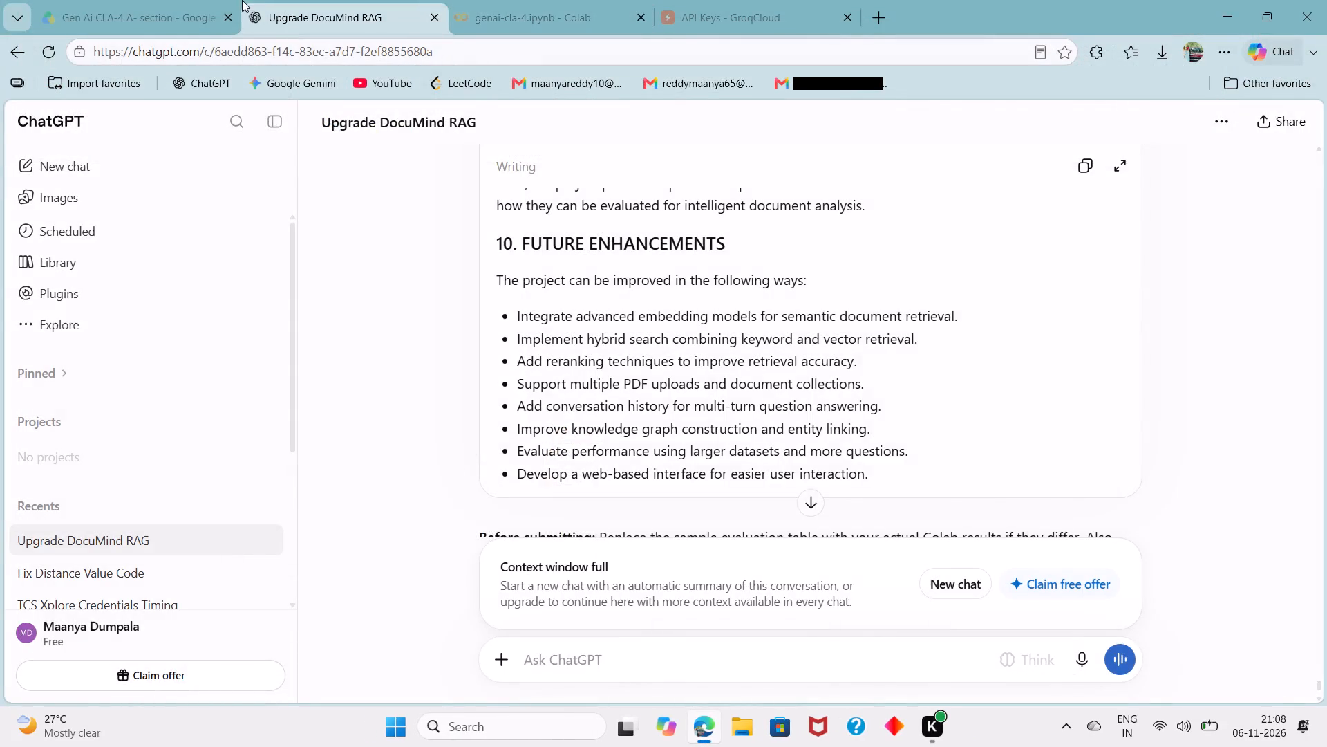
In Google Drive, create a folder named with the student's registration number inside the shared Gen Ai CLA-4 A- section folder.
click(119, 4)
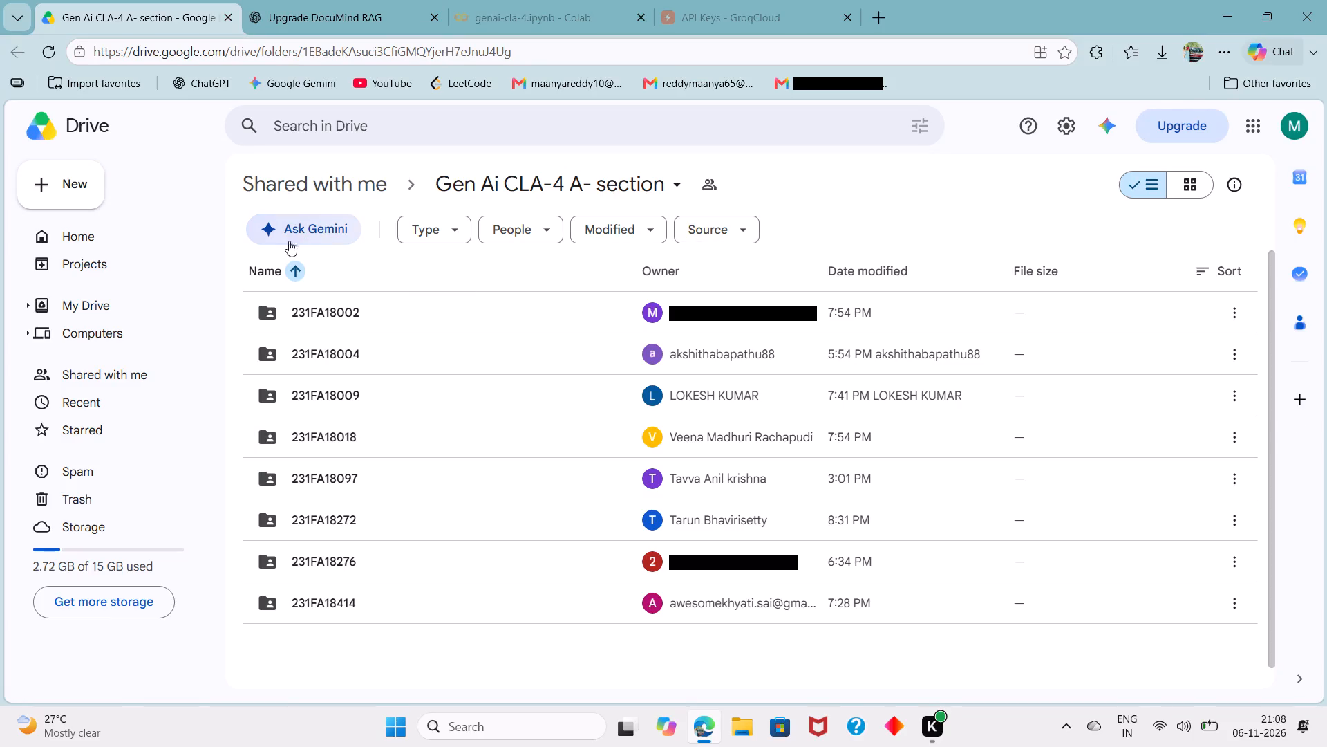
click(62, 183)
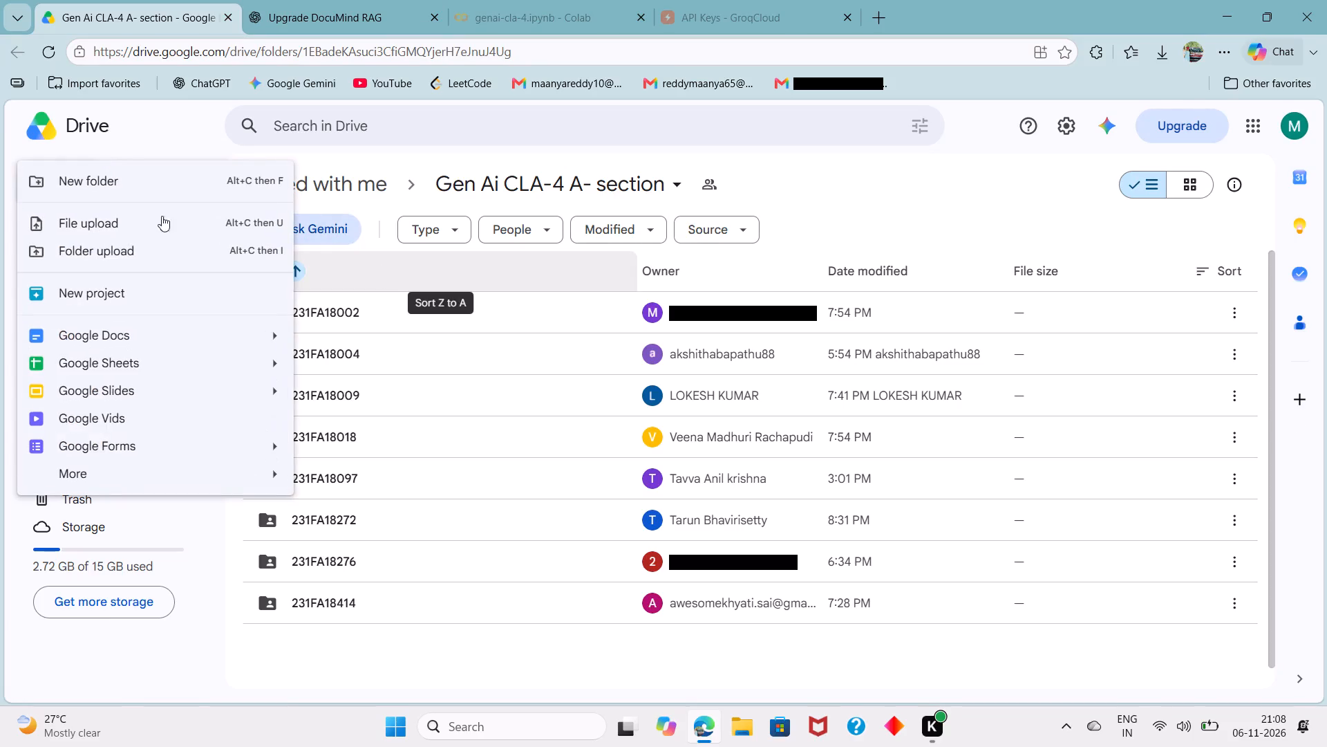
click(68, 175)
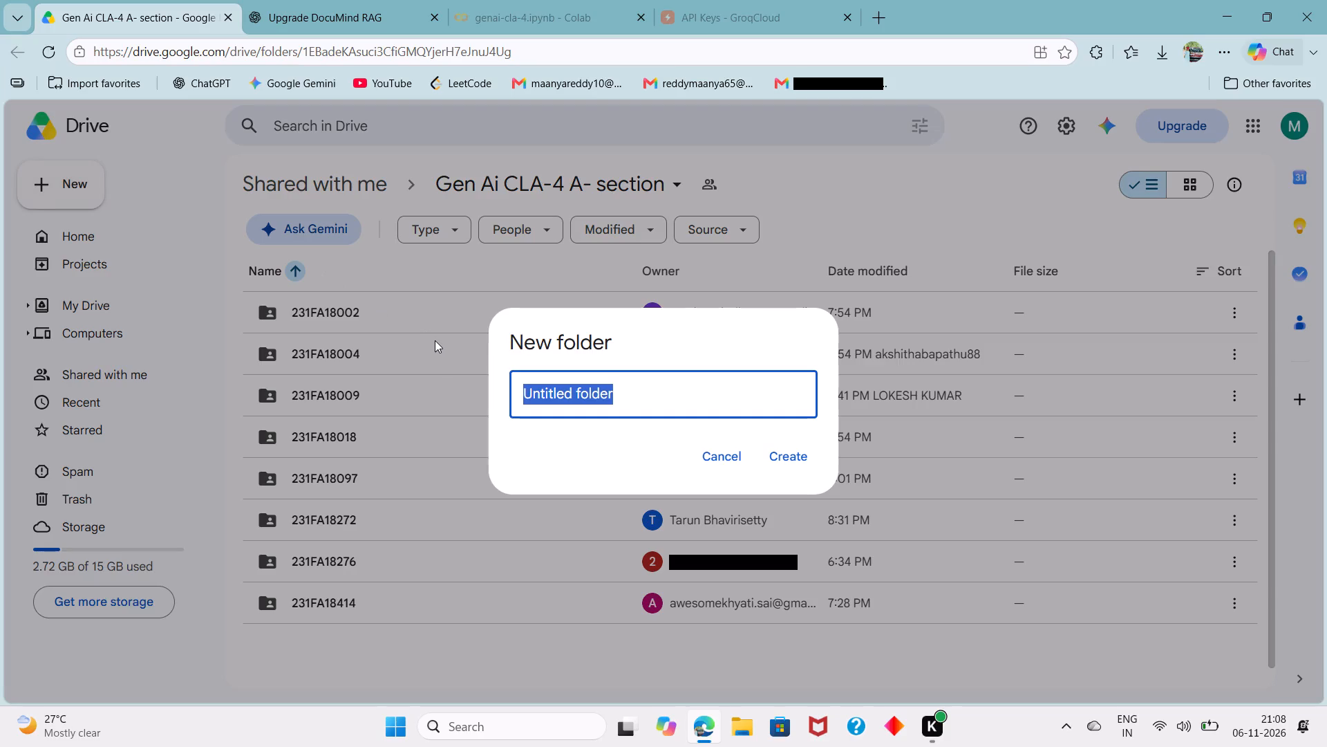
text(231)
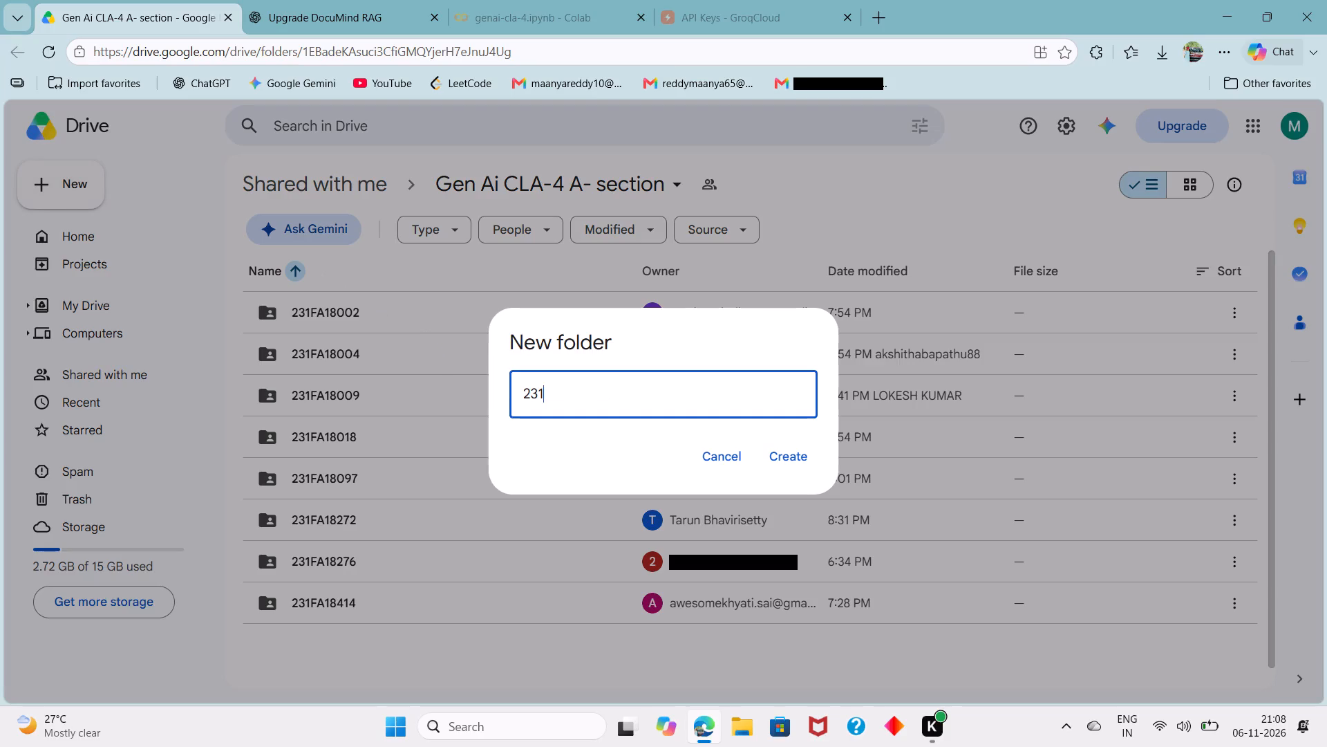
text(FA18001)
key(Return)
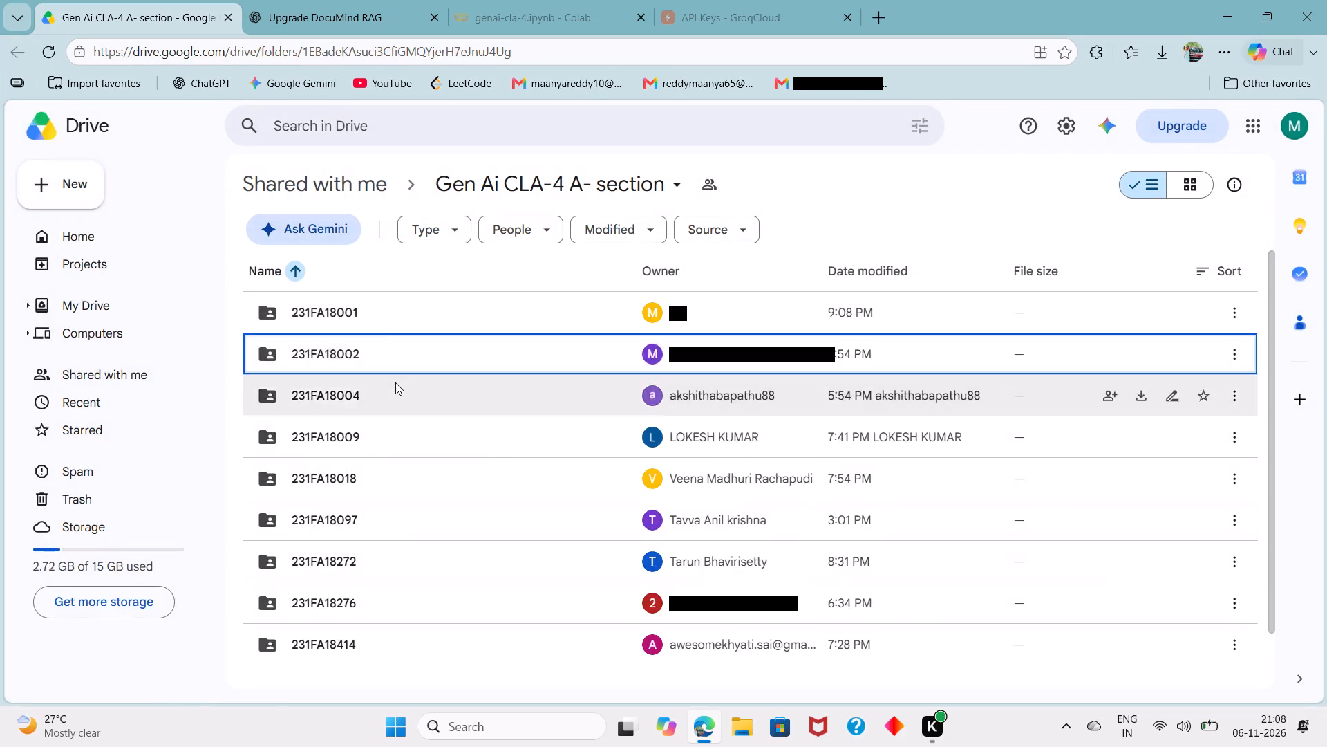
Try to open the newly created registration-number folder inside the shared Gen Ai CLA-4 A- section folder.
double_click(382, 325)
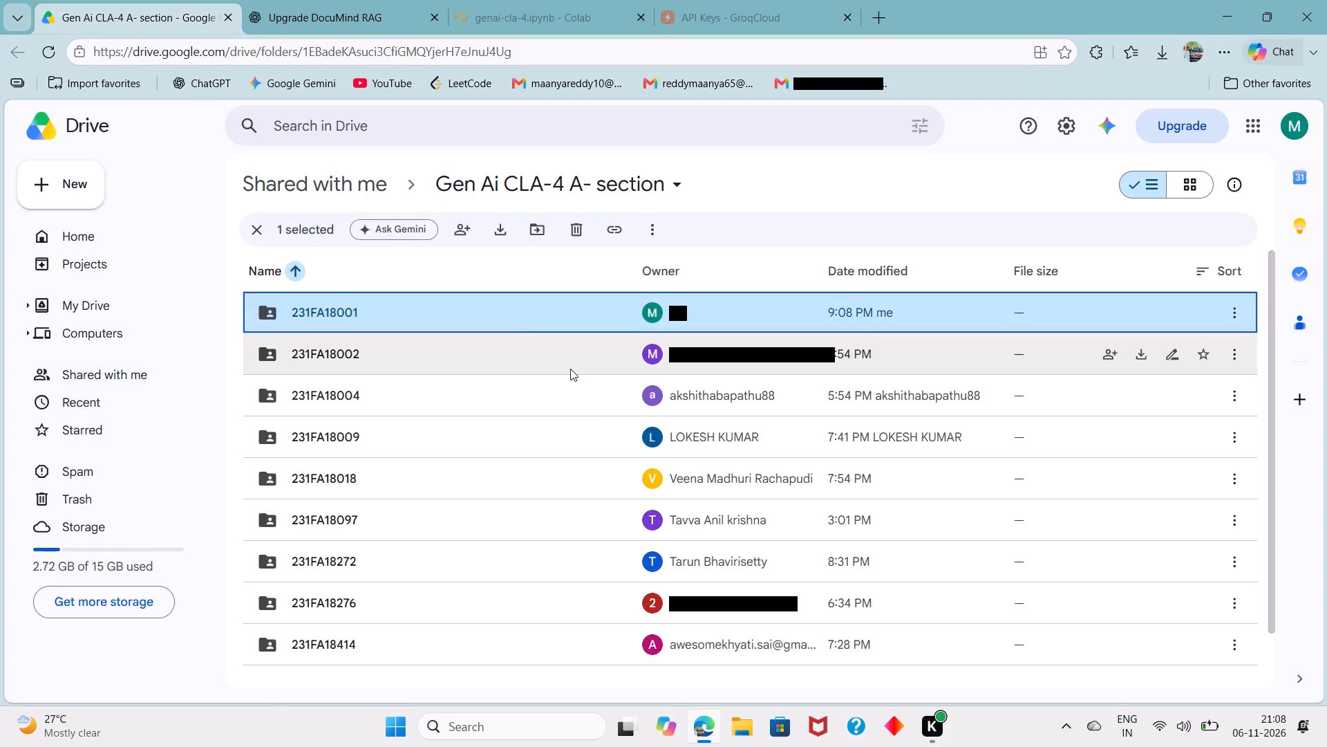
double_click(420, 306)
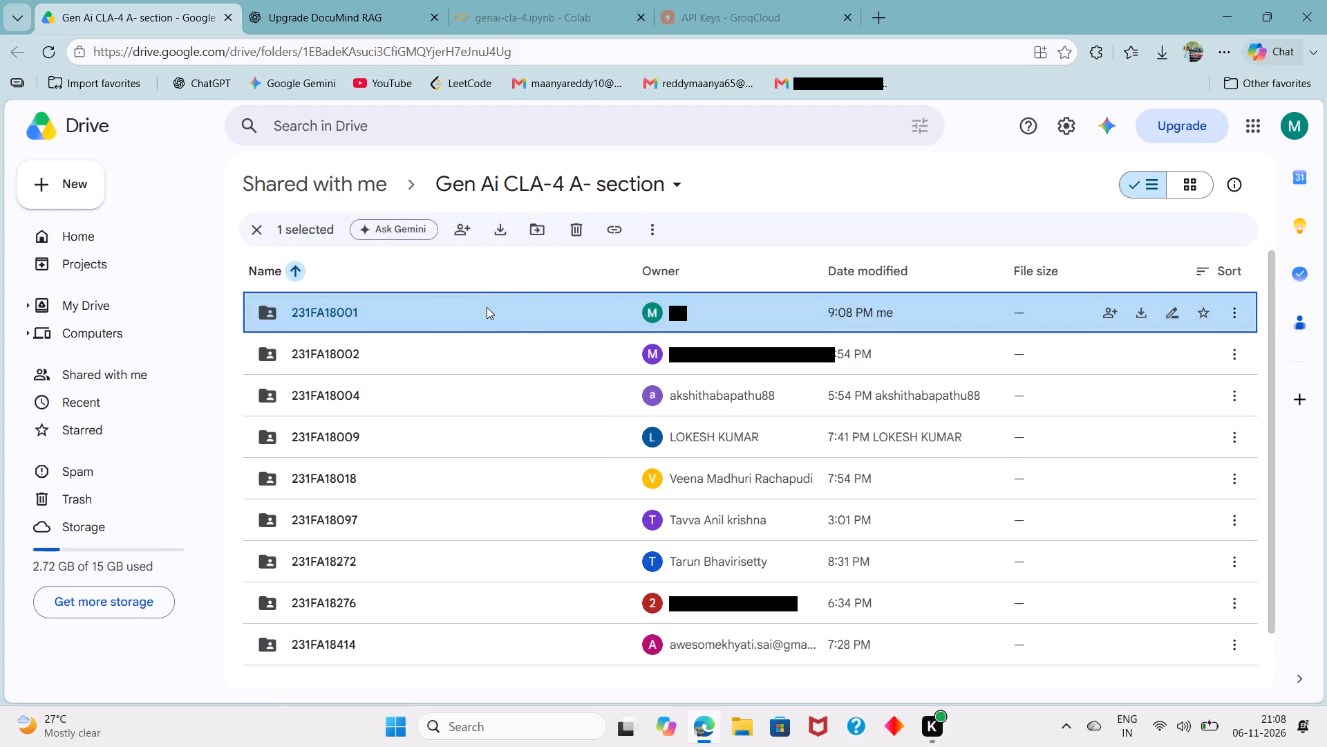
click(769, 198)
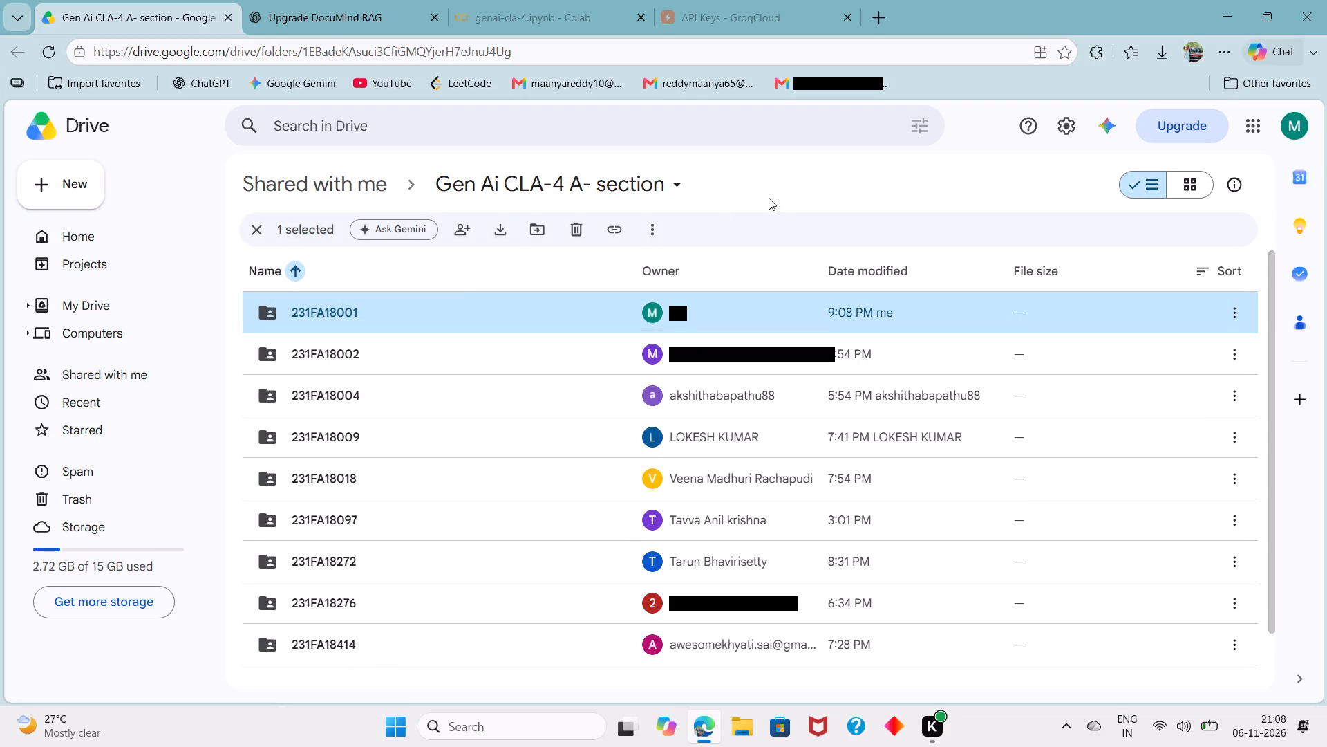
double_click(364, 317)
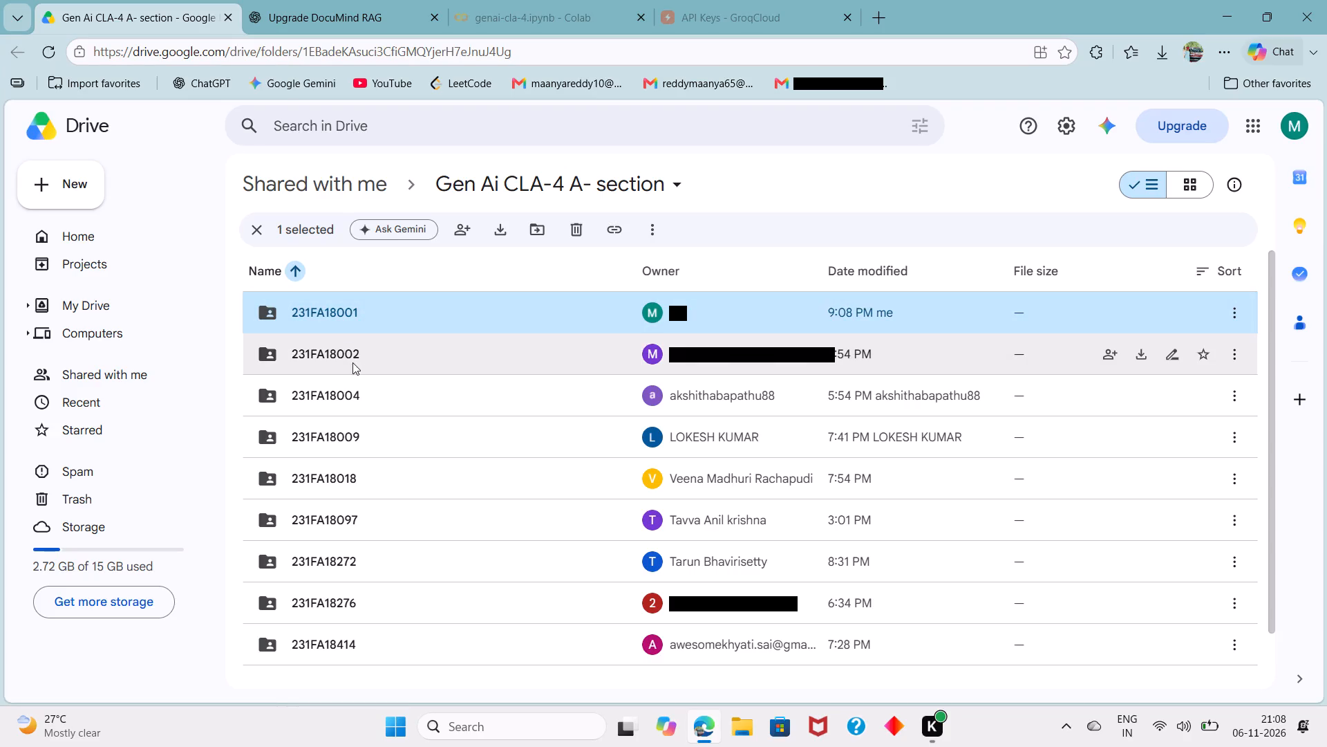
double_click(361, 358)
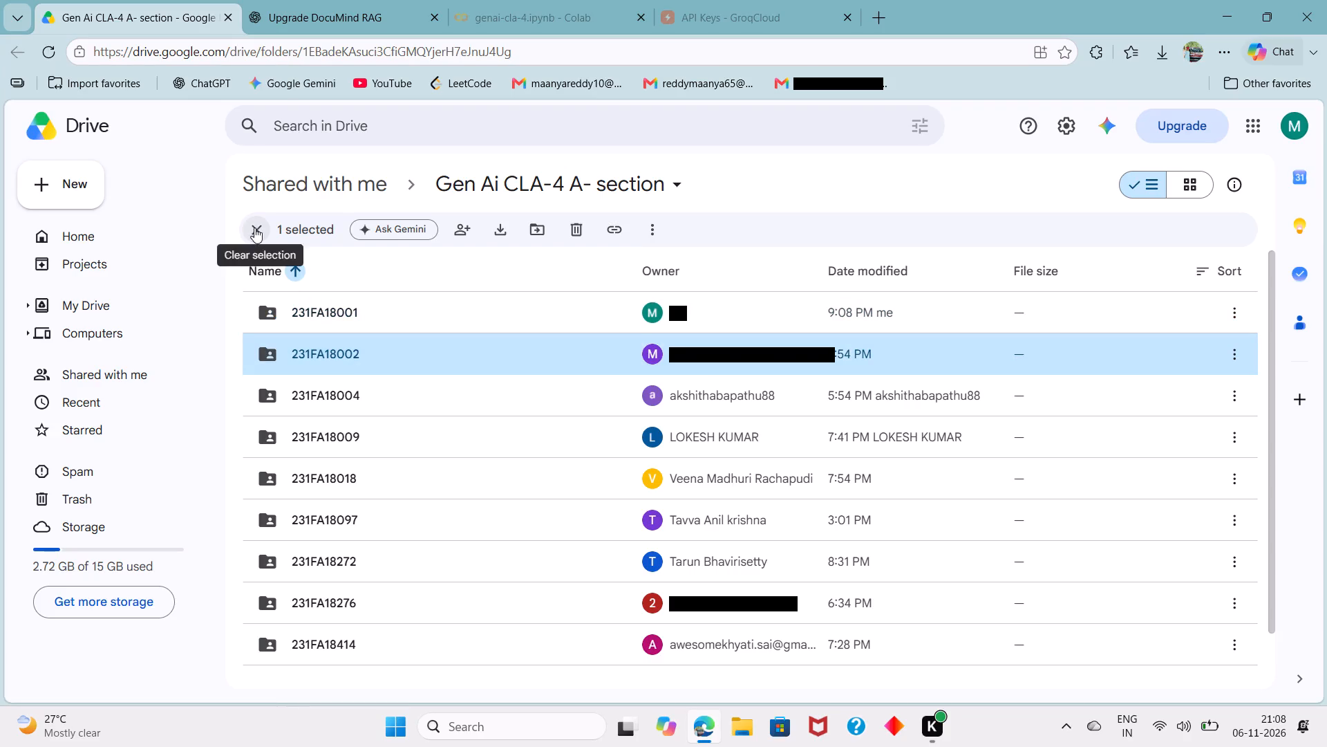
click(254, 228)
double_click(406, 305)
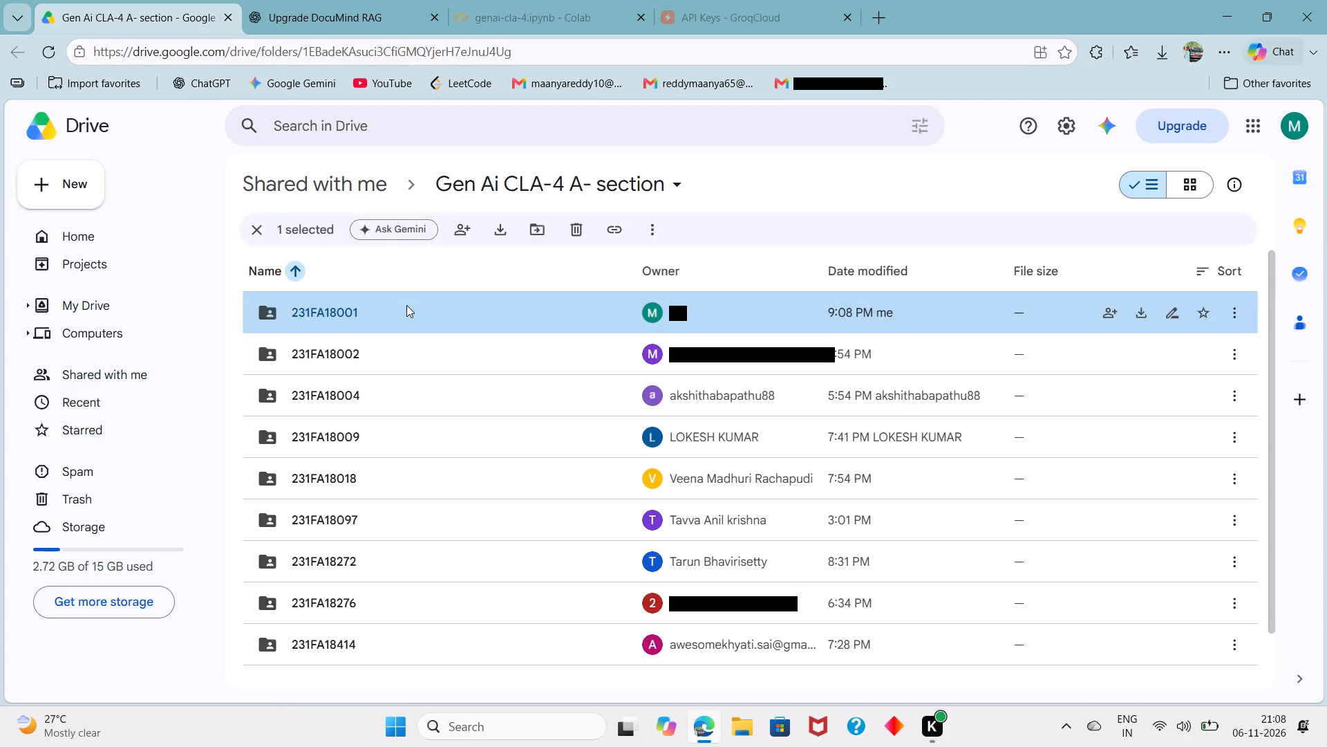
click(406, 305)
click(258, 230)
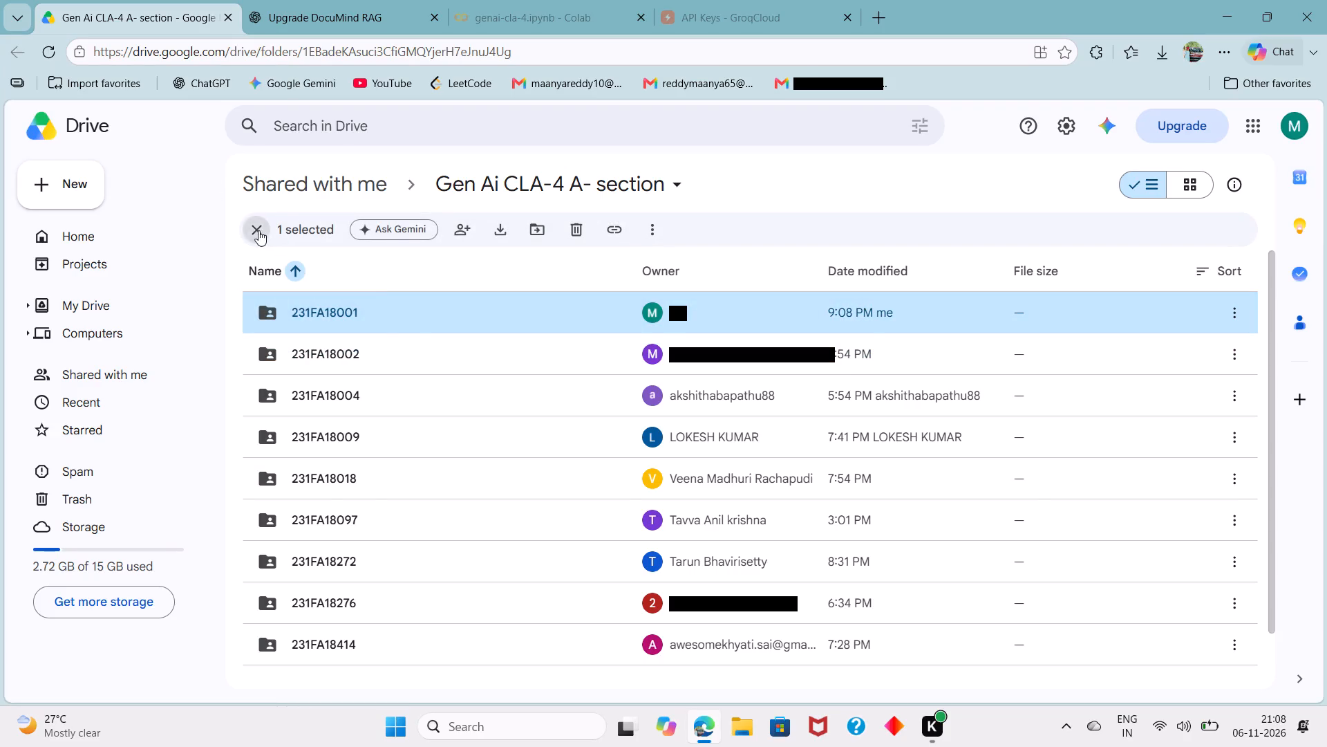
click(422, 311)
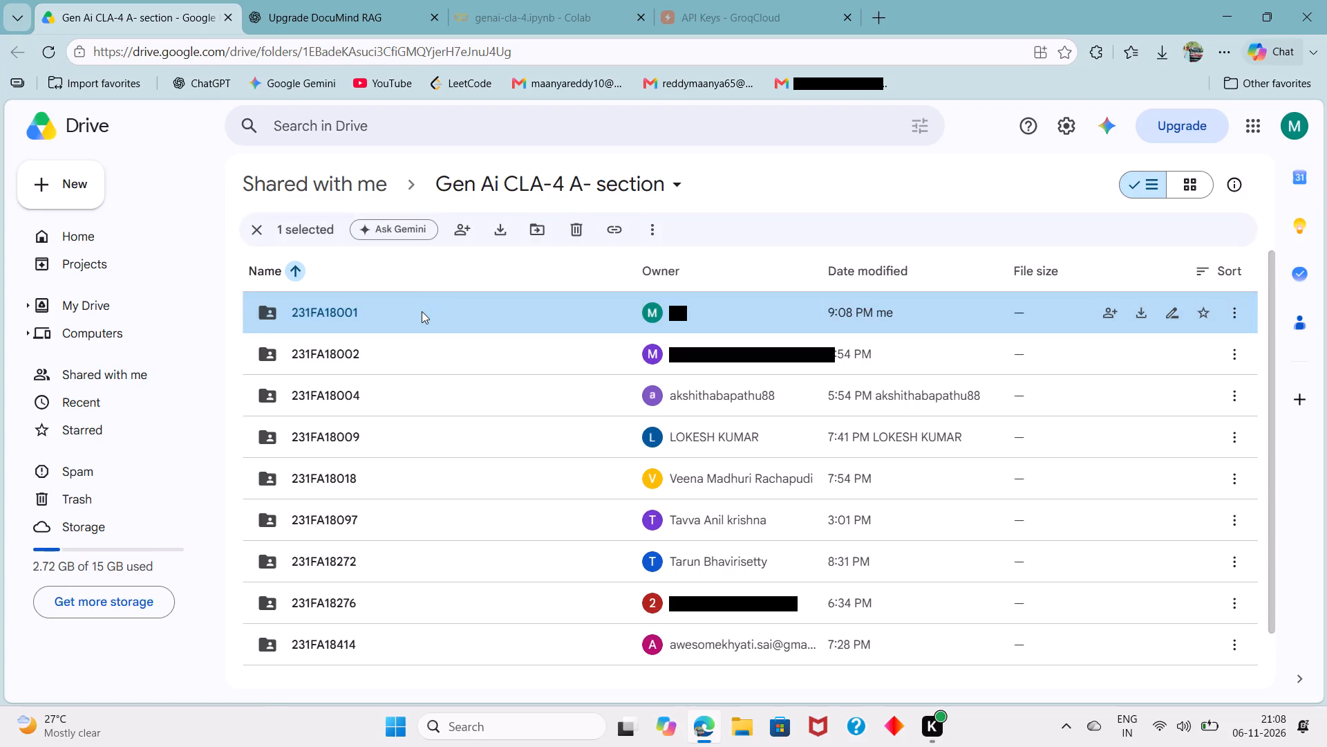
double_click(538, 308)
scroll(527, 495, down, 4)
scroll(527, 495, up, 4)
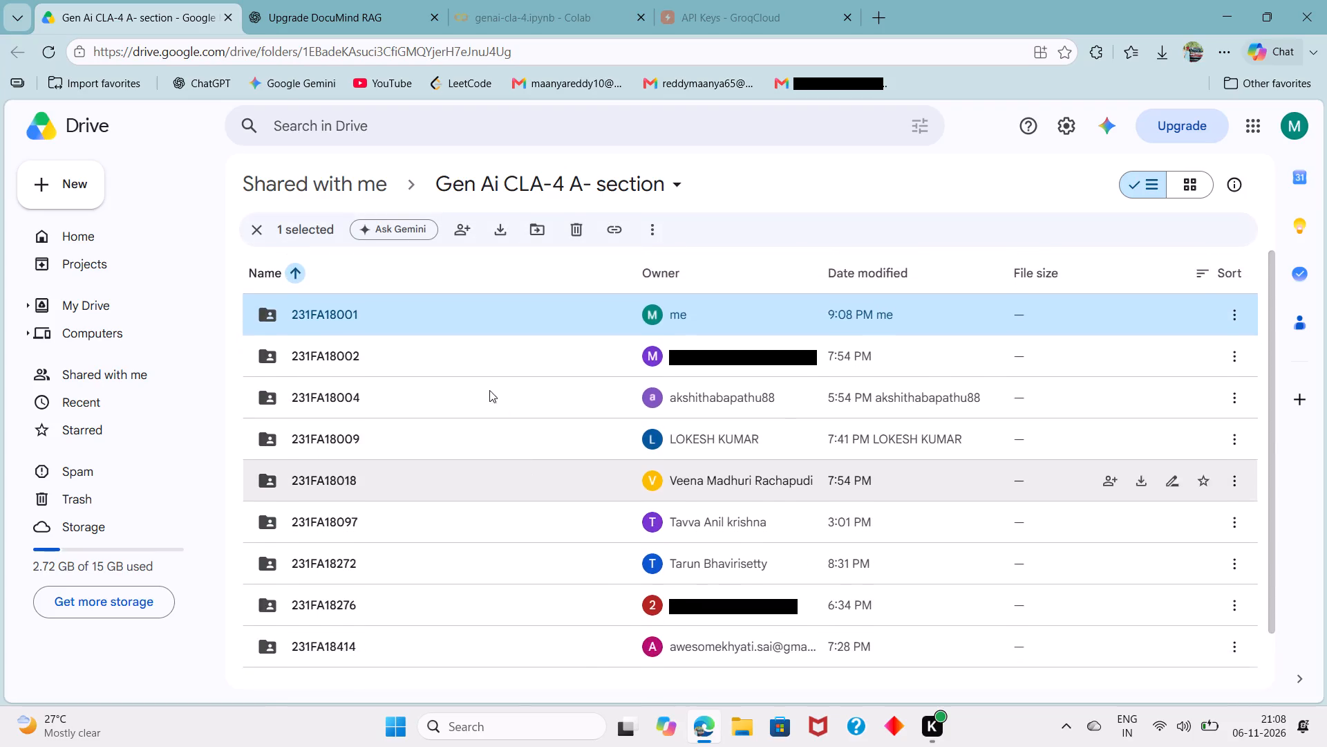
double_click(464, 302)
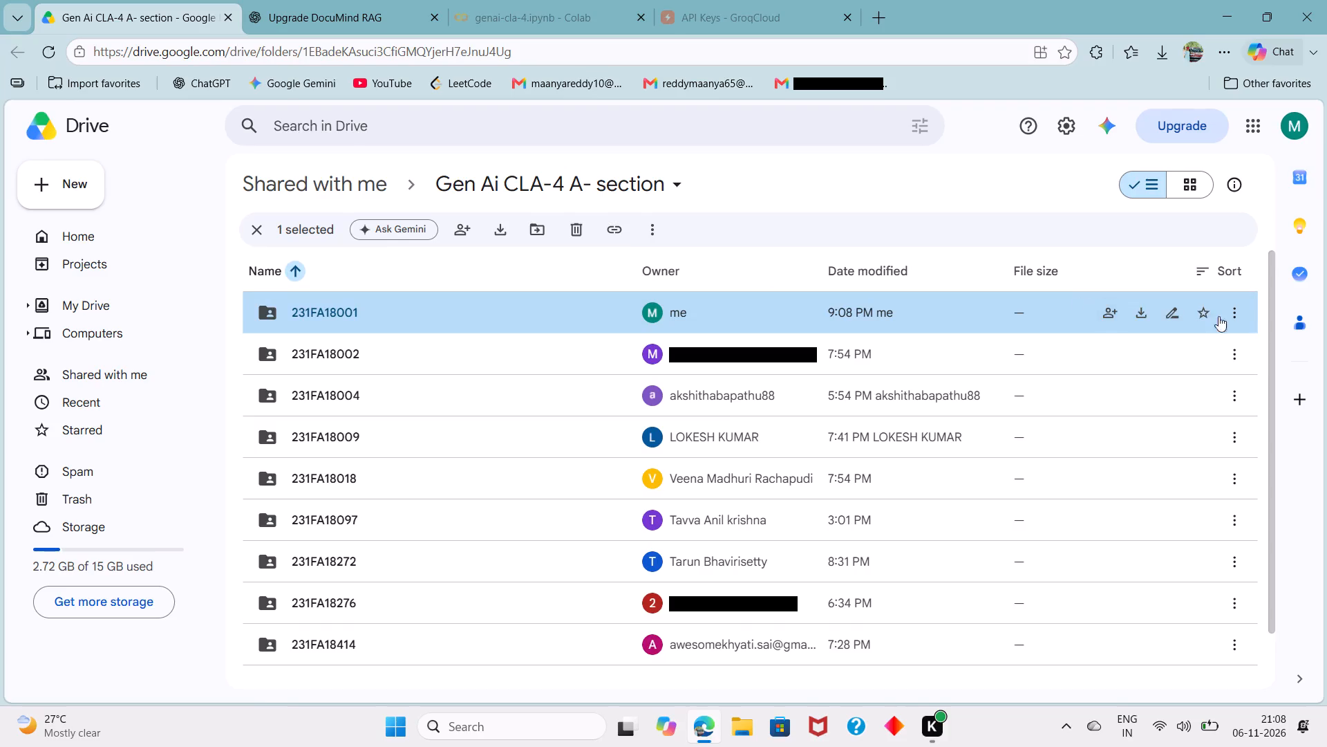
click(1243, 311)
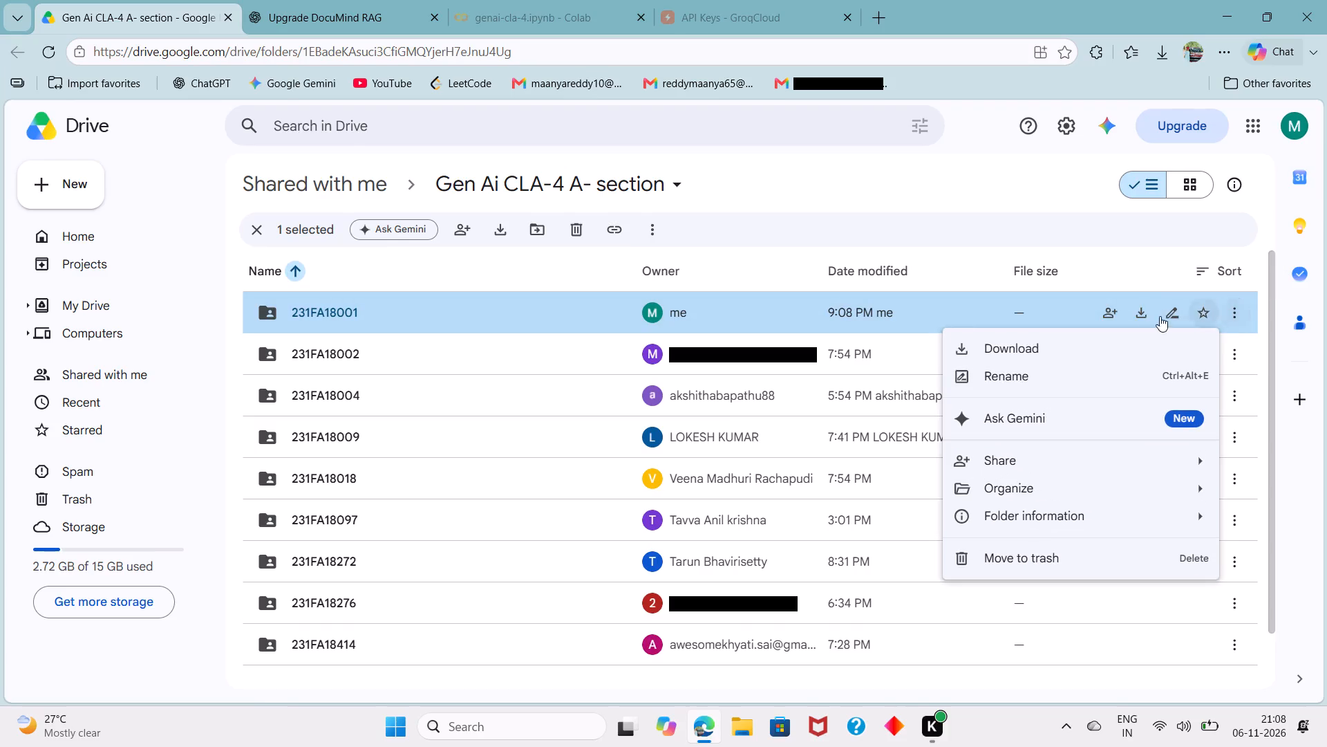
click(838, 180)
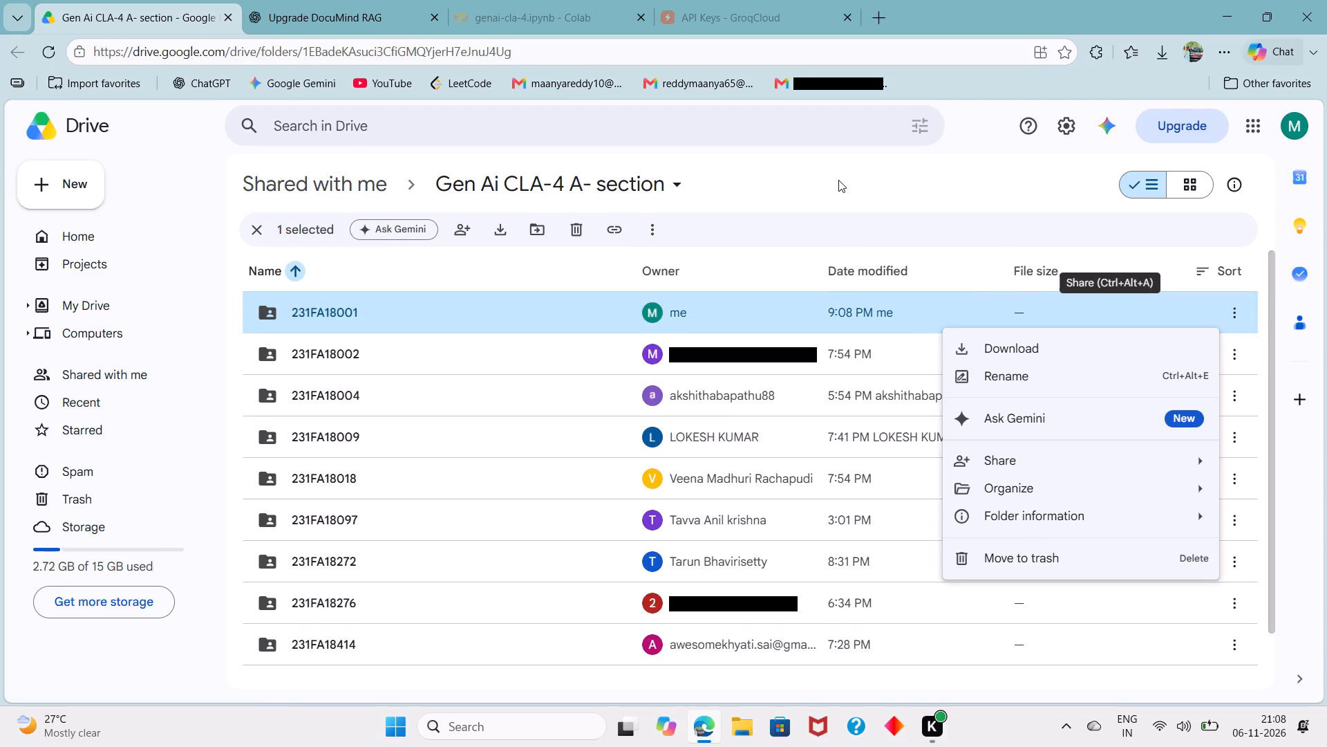
Reload the shared section folder page and open the student's own registration-number folder.
click(54, 50)
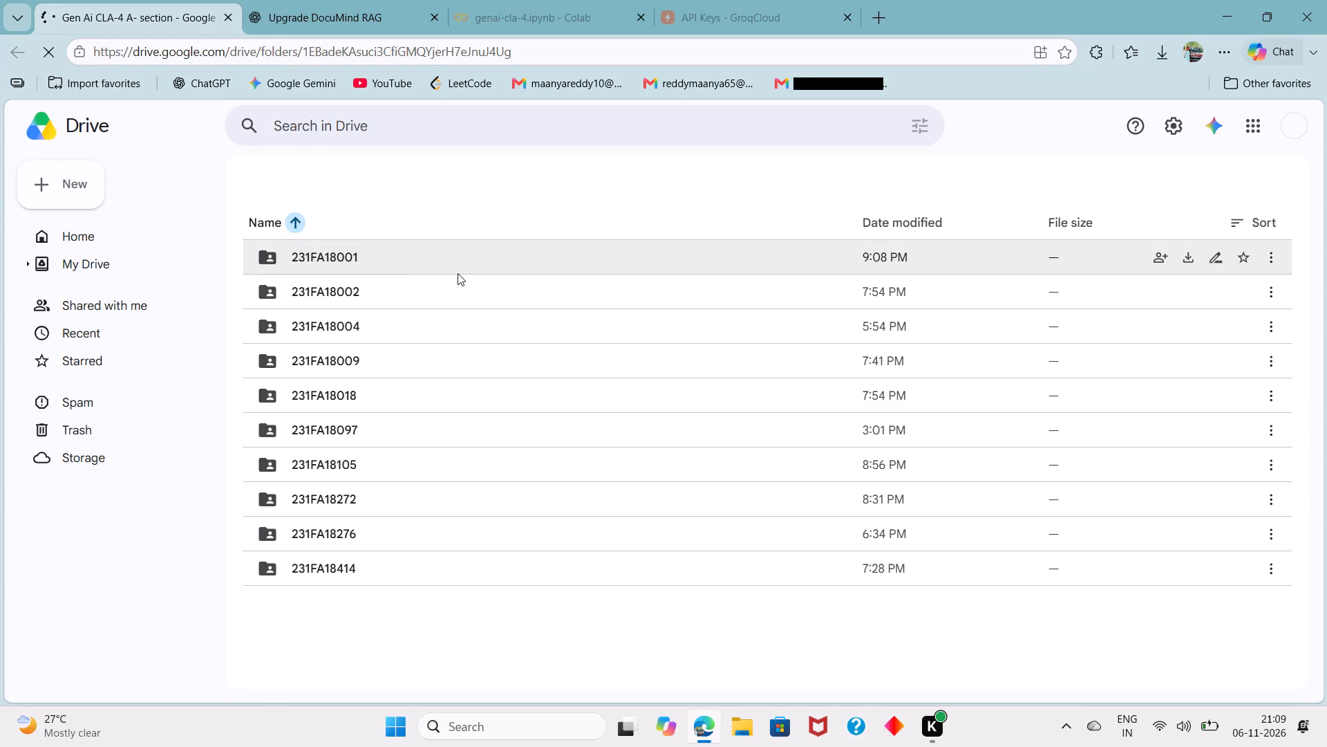
double_click(373, 304)
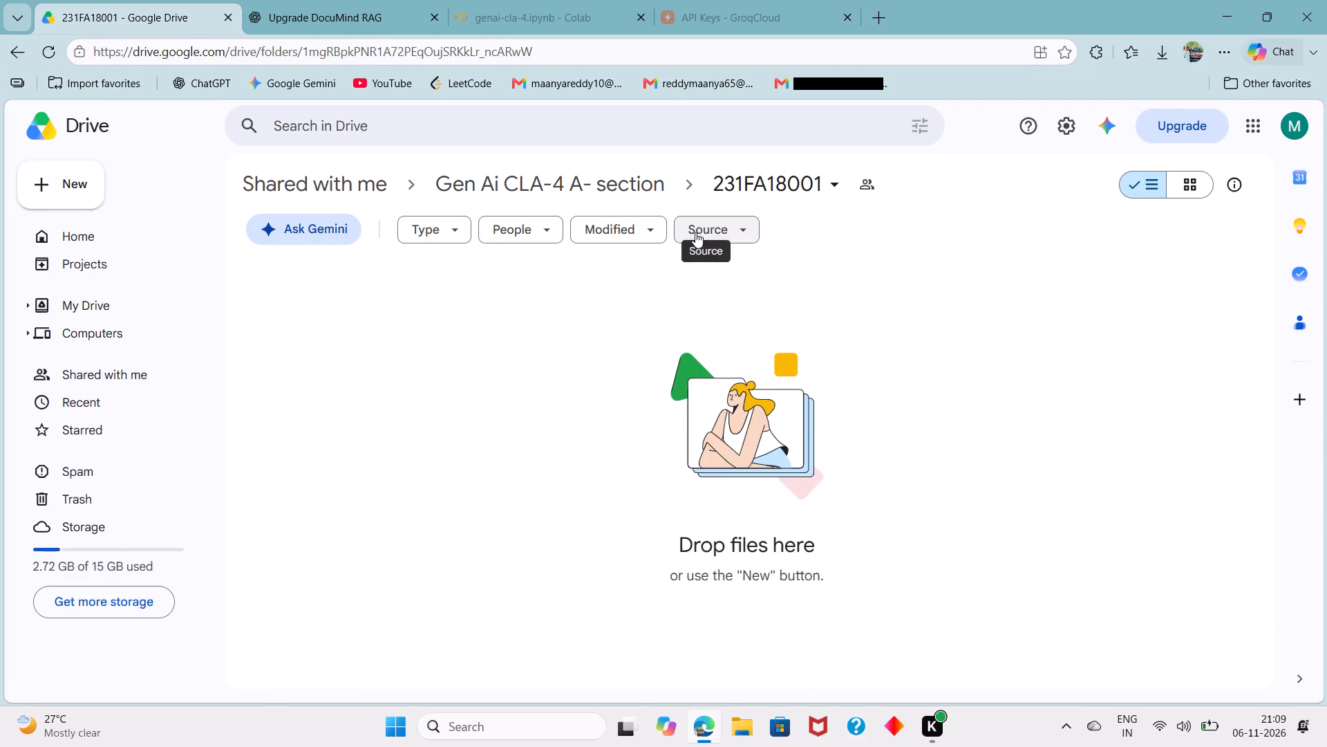
Upload the genai_cla_4 notebook from the computer's Downloads folder into the student's Drive folder.
click(80, 181)
click(491, 342)
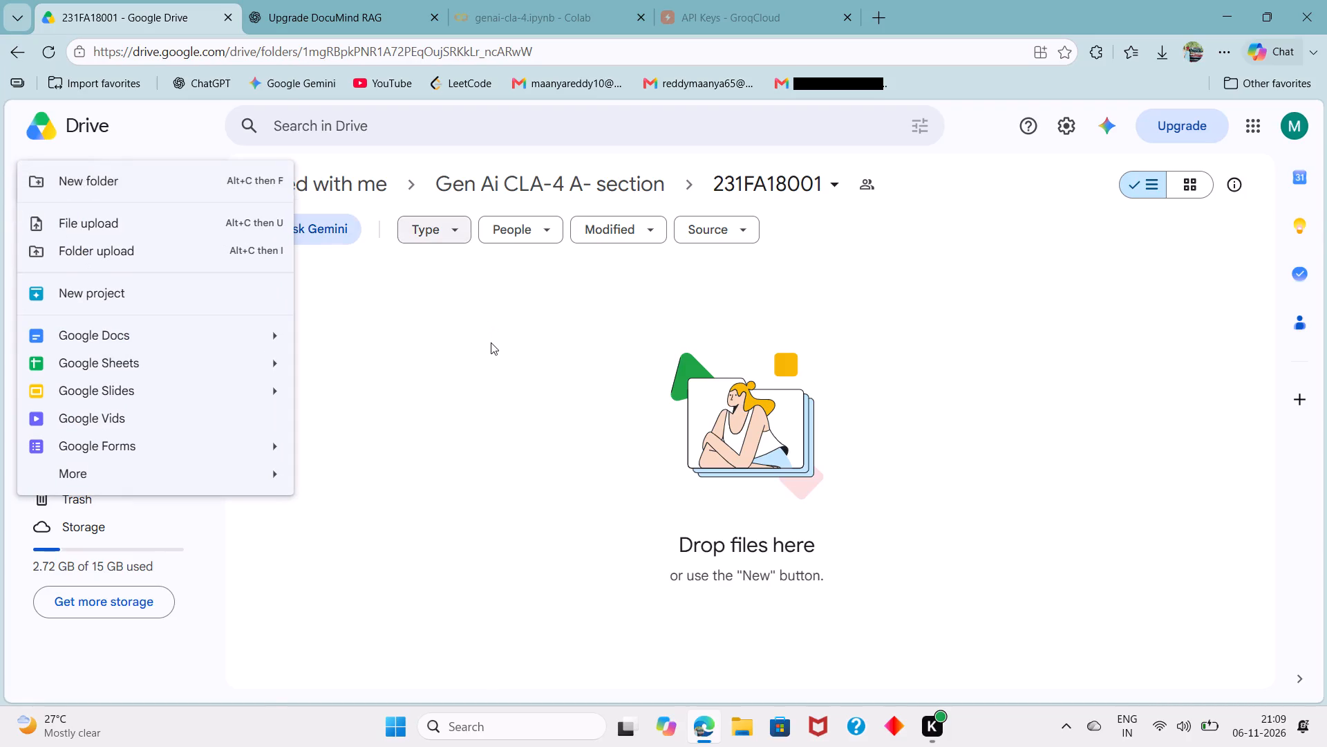
click(736, 727)
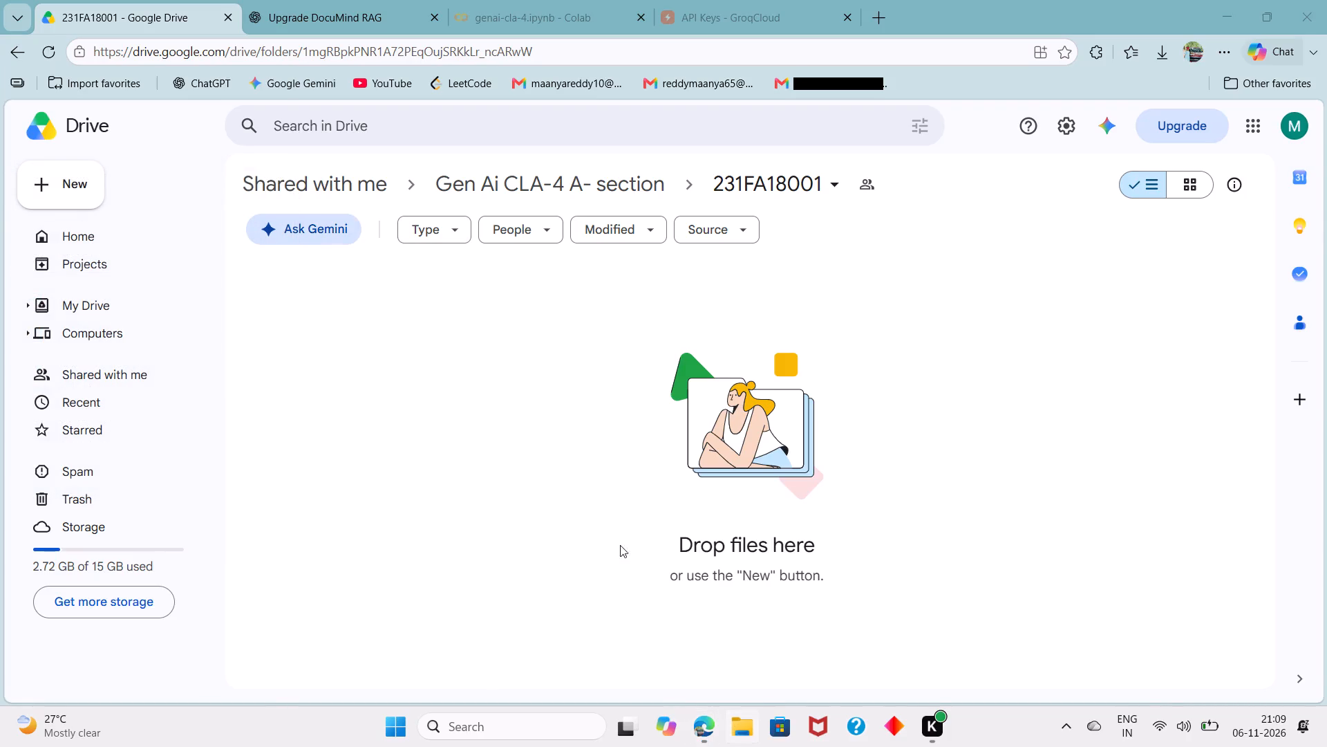
click(598, 296)
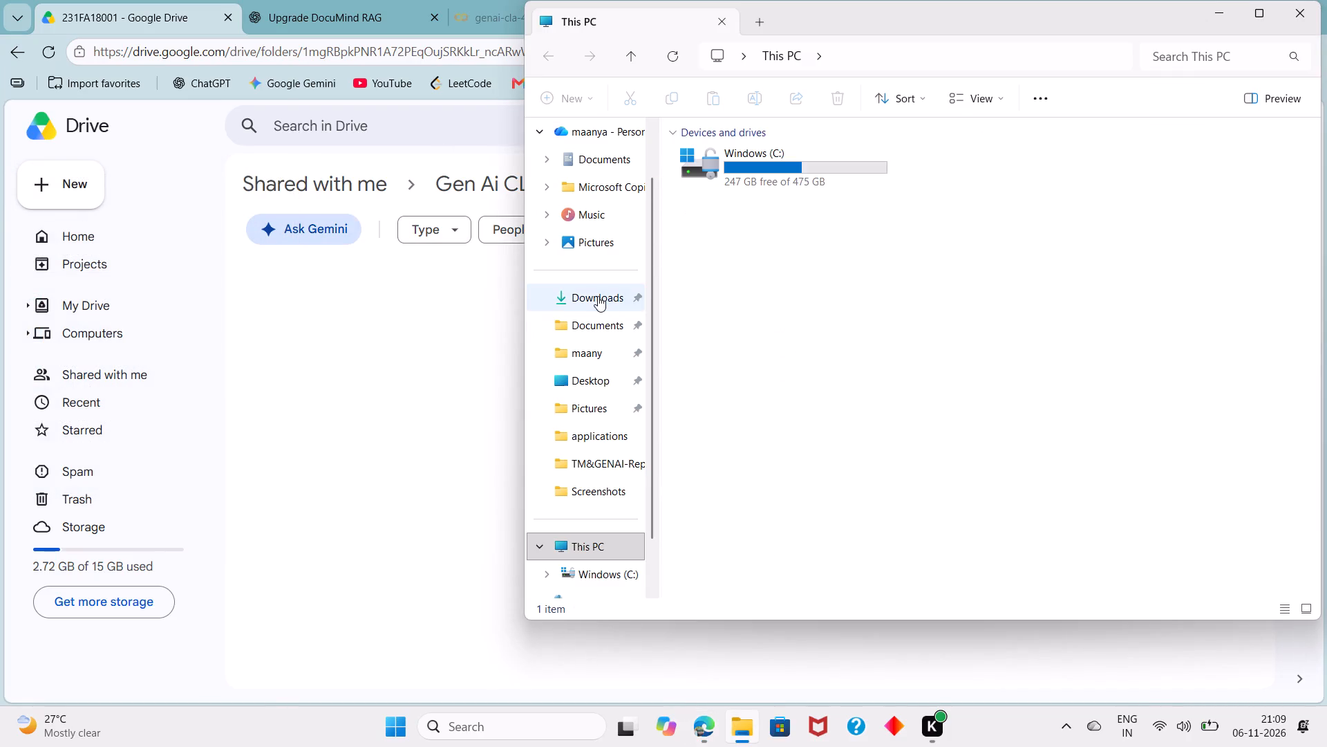
drag(760, 170, 474, 271)
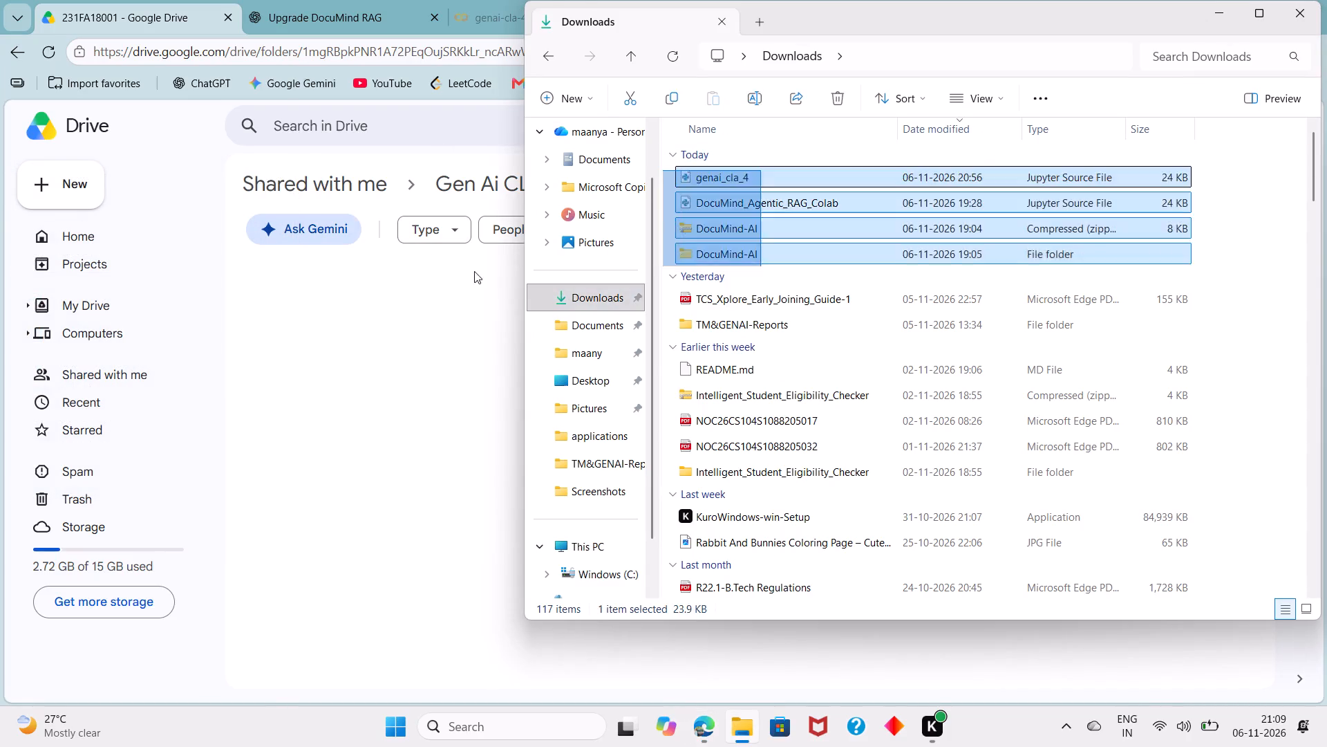
drag(474, 271, 761, 176)
drag(775, 174, 426, 297)
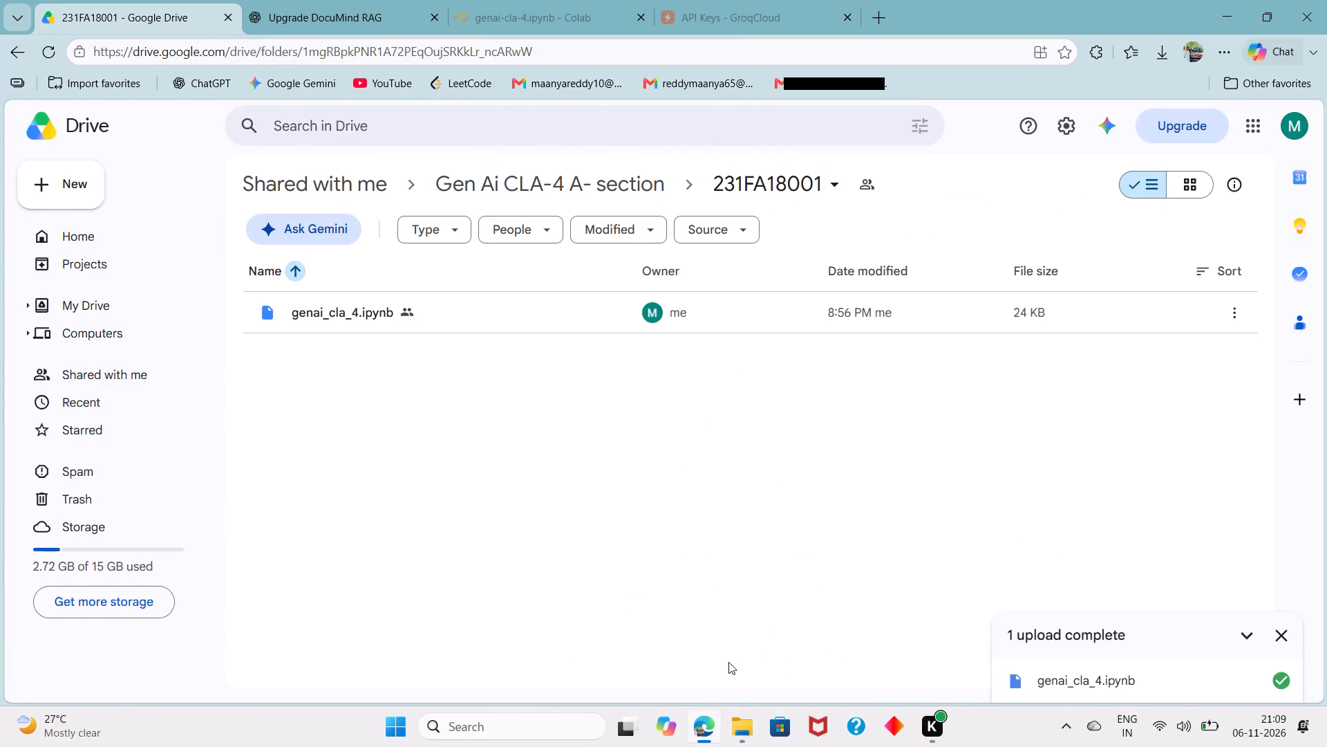
Upload the genai-cla-4 Word document from the computer's Documents folder into the same Drive folder.
click(752, 726)
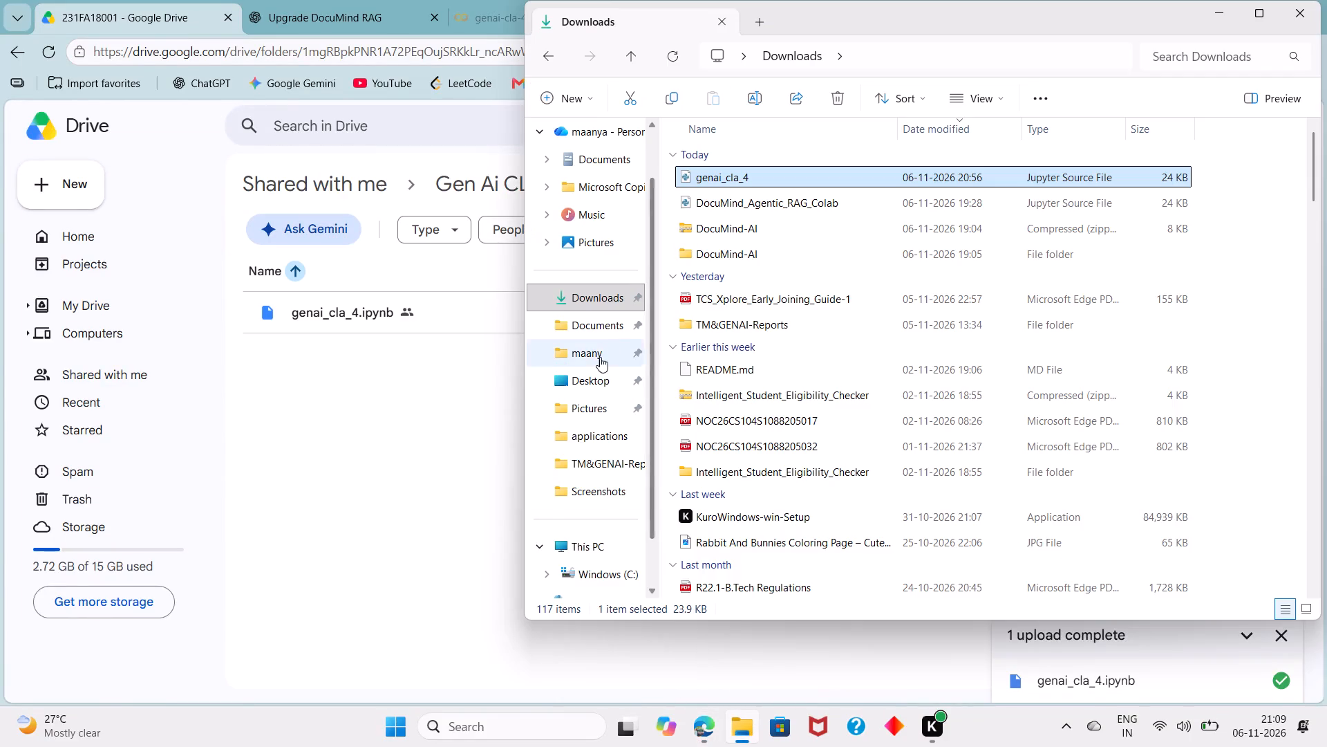
click(603, 330)
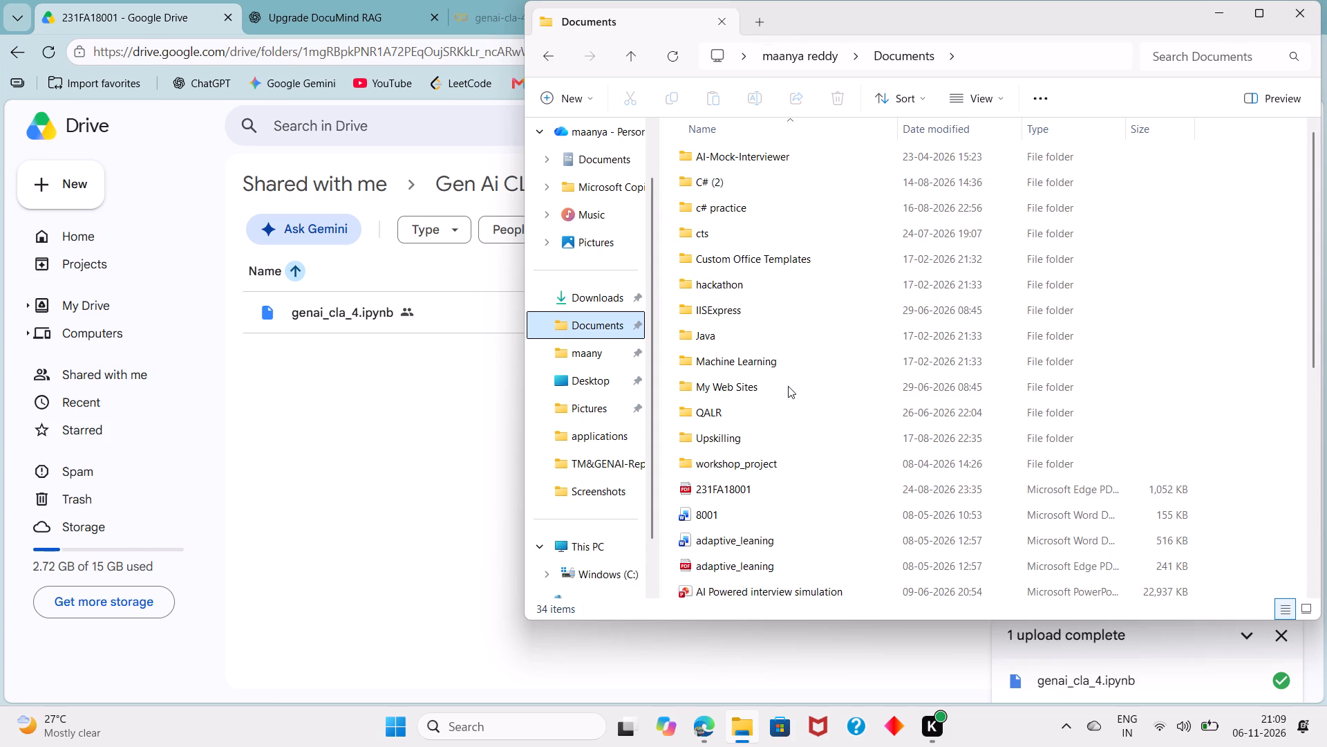
scroll(788, 386, down, 3)
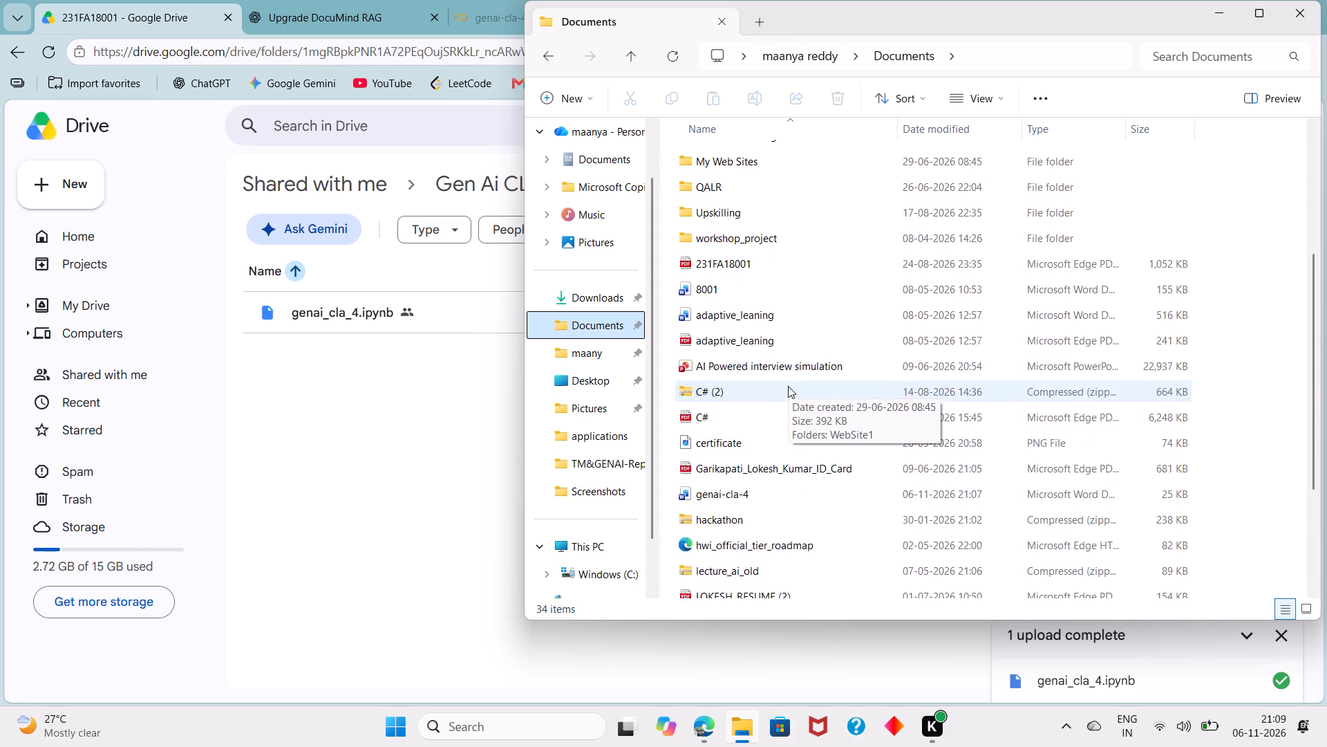
scroll(788, 386, down, 2)
drag(758, 318, 798, 326)
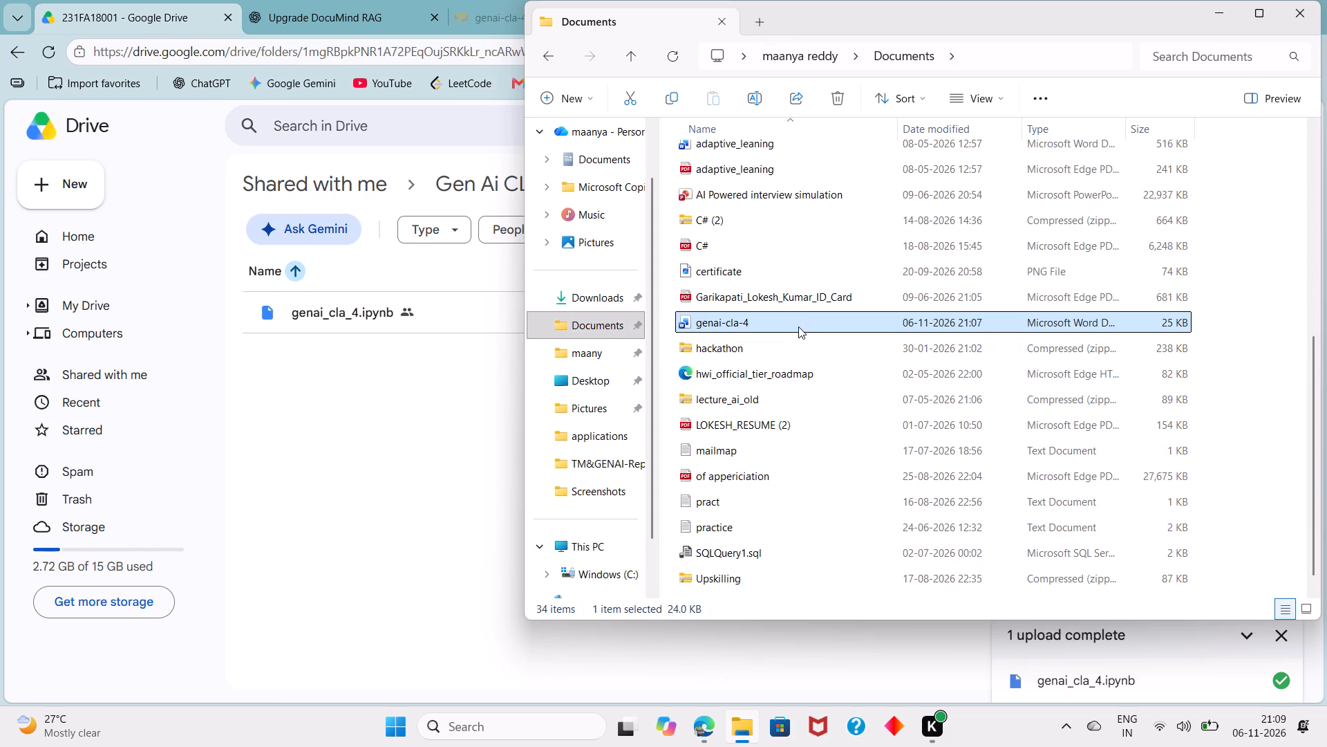
drag(789, 320, 420, 378)
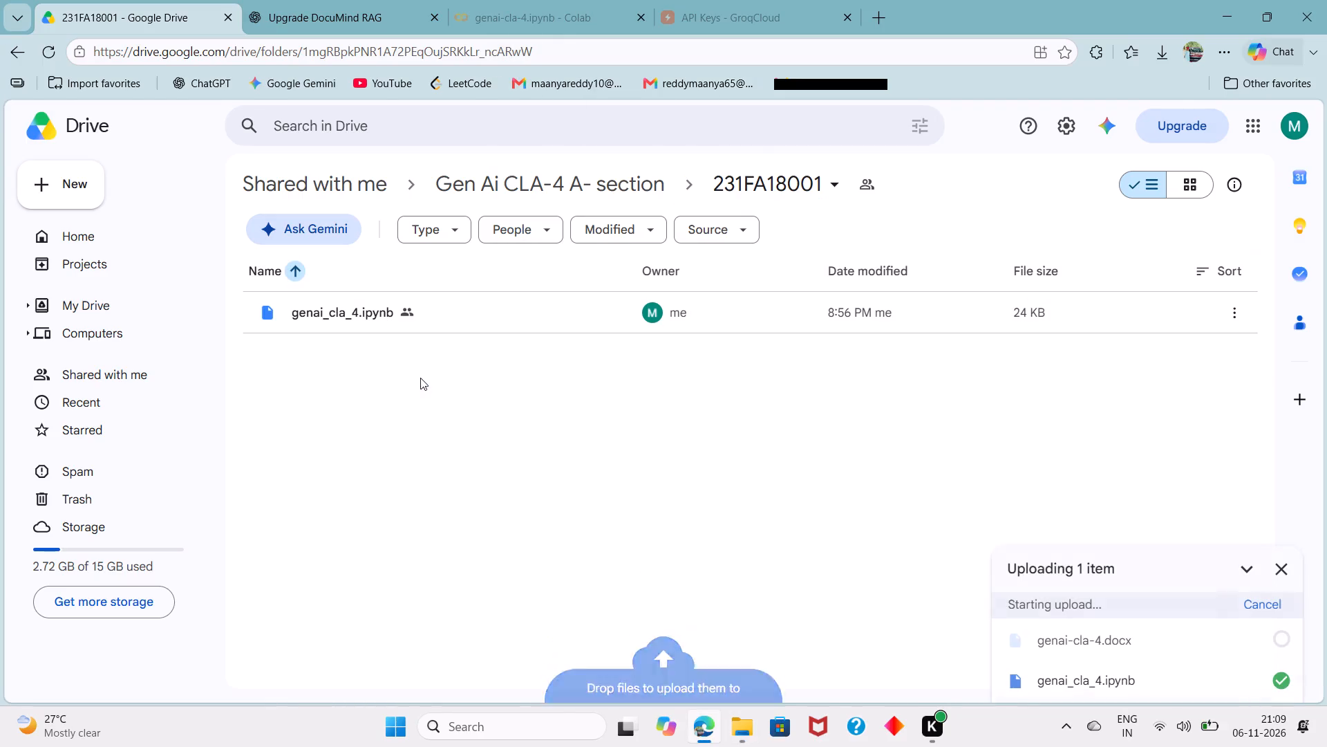
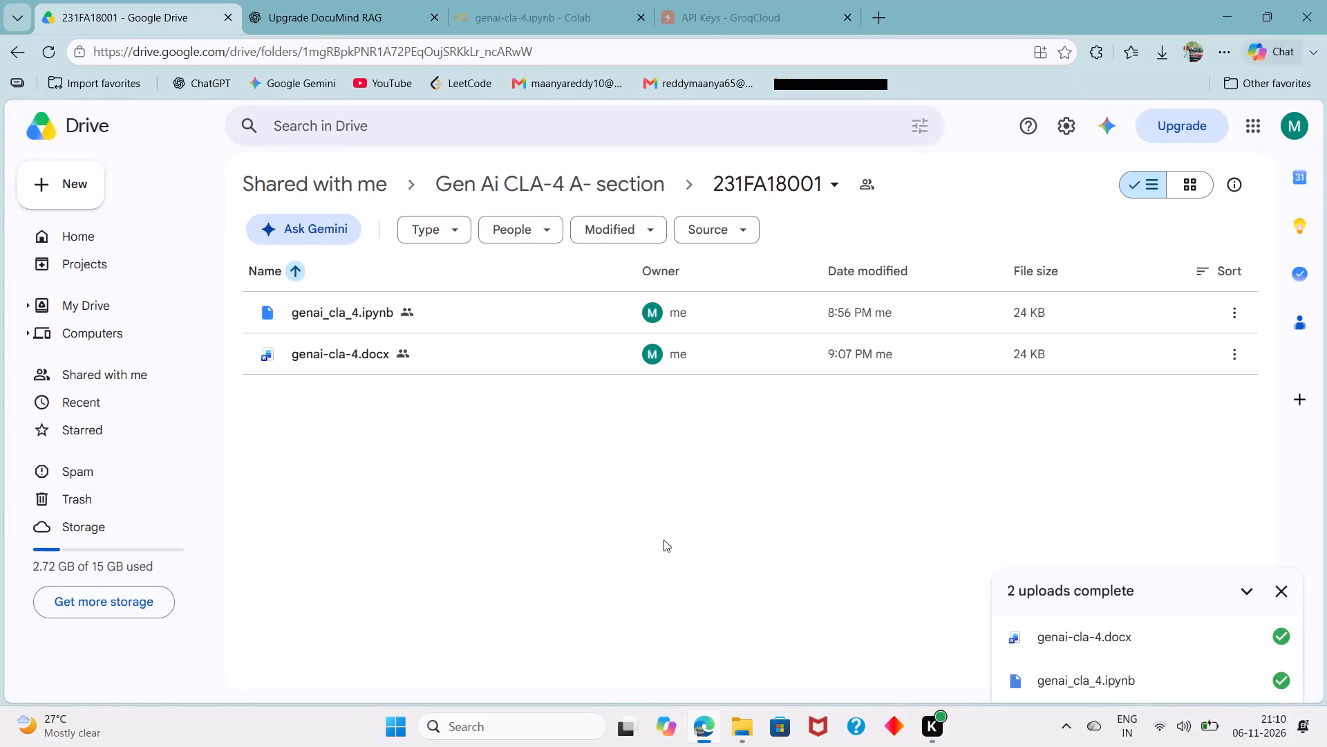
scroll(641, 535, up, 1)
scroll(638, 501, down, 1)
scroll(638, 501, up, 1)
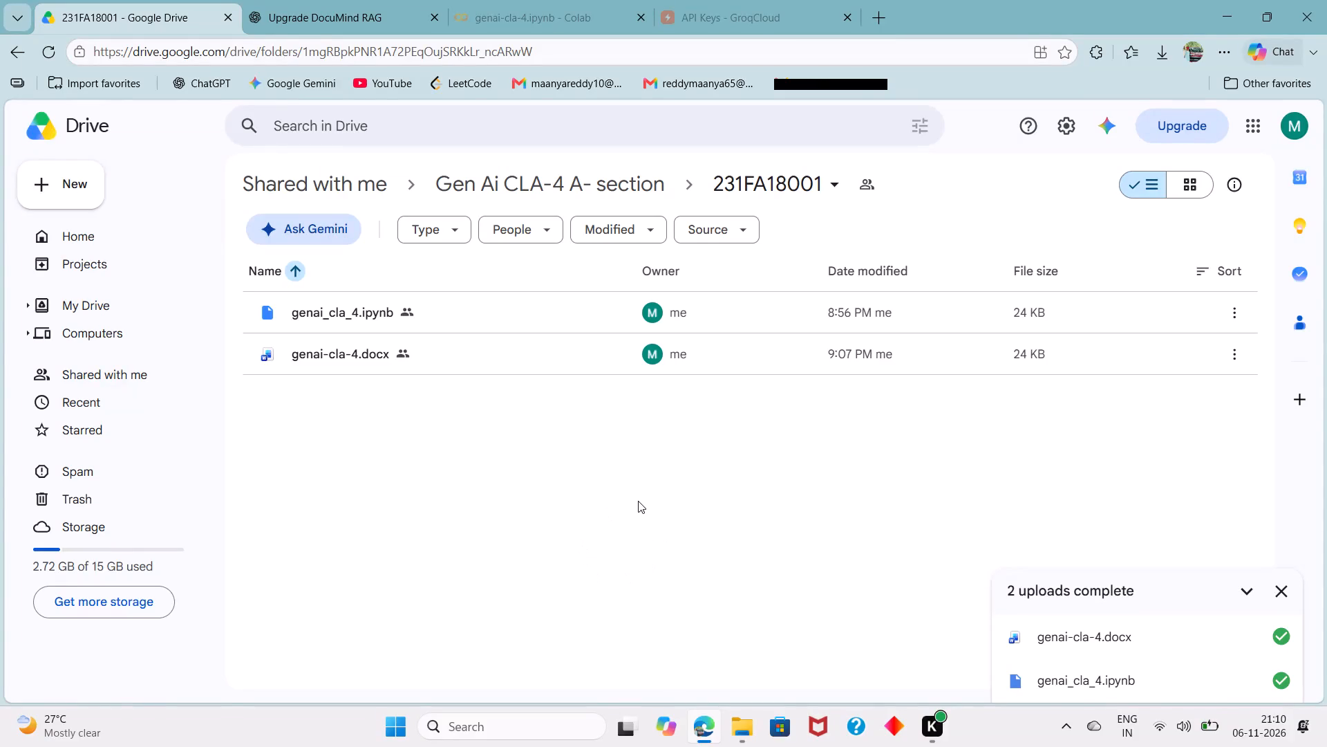
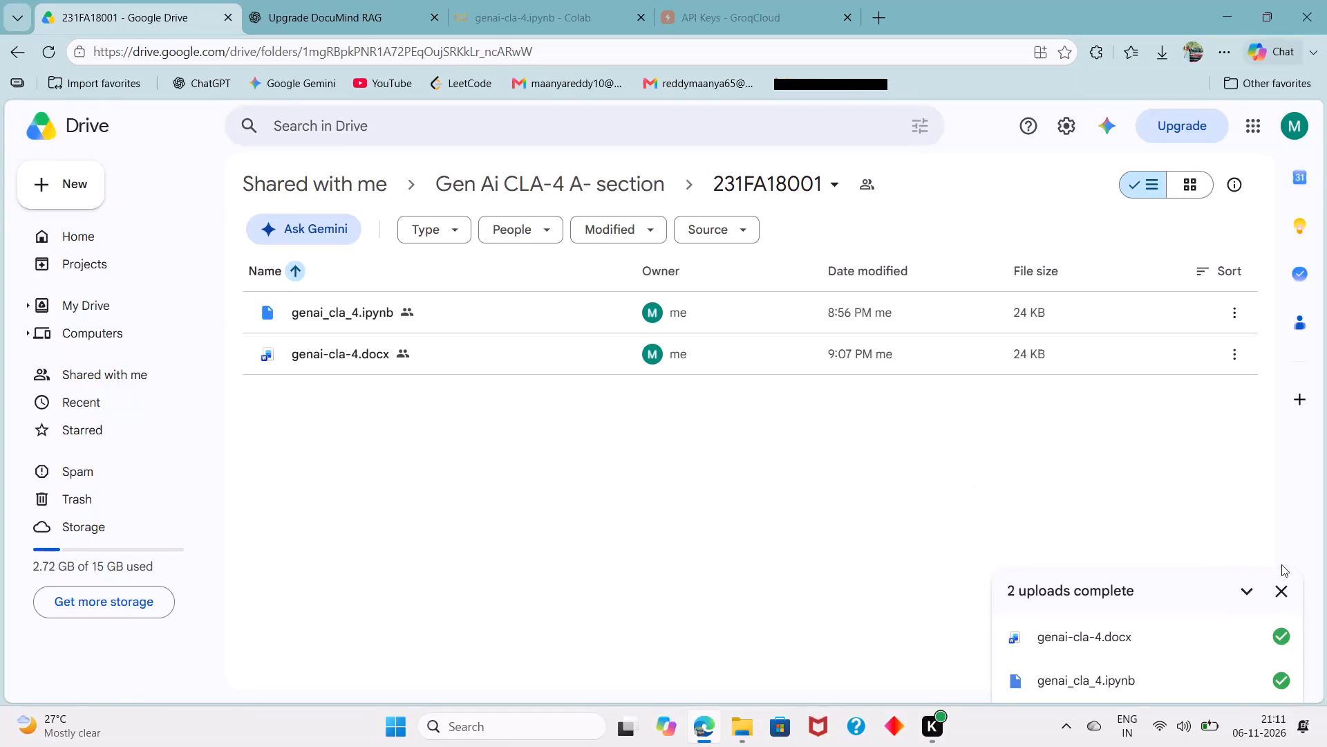
click(1283, 582)
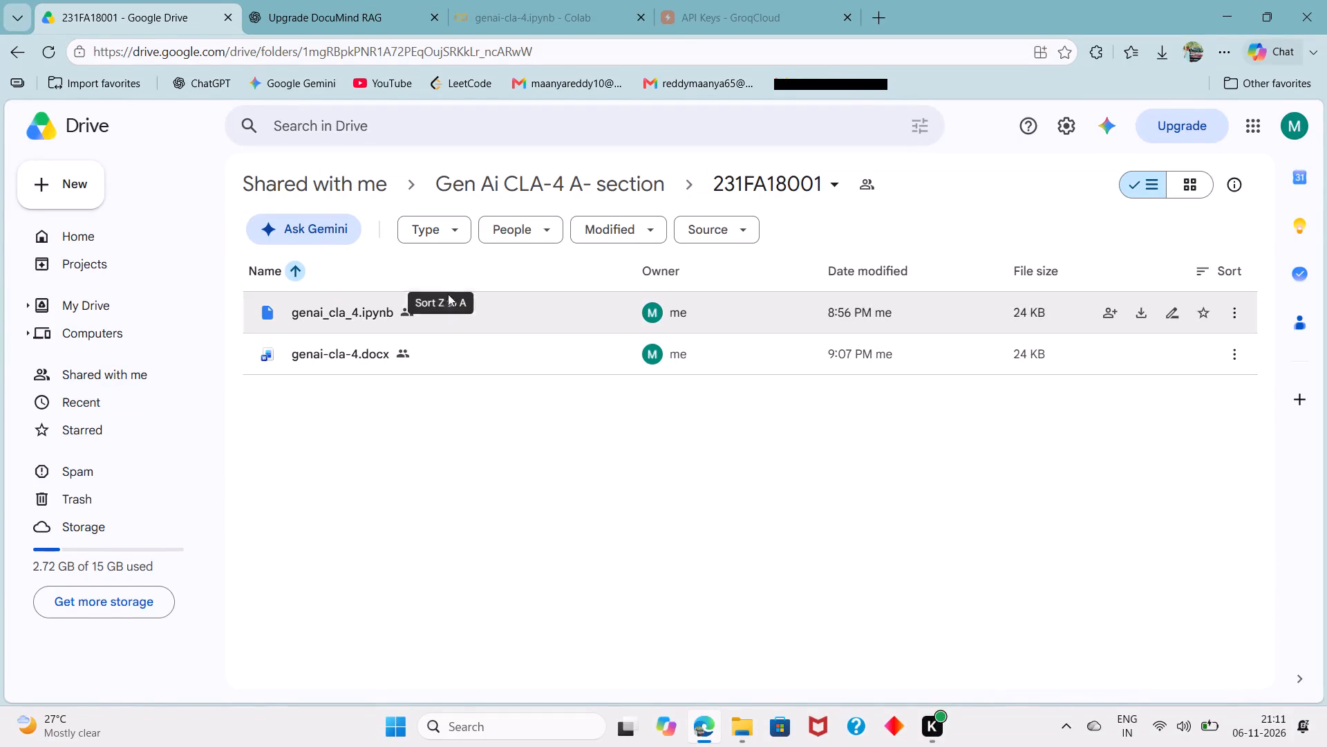
double_click(460, 308)
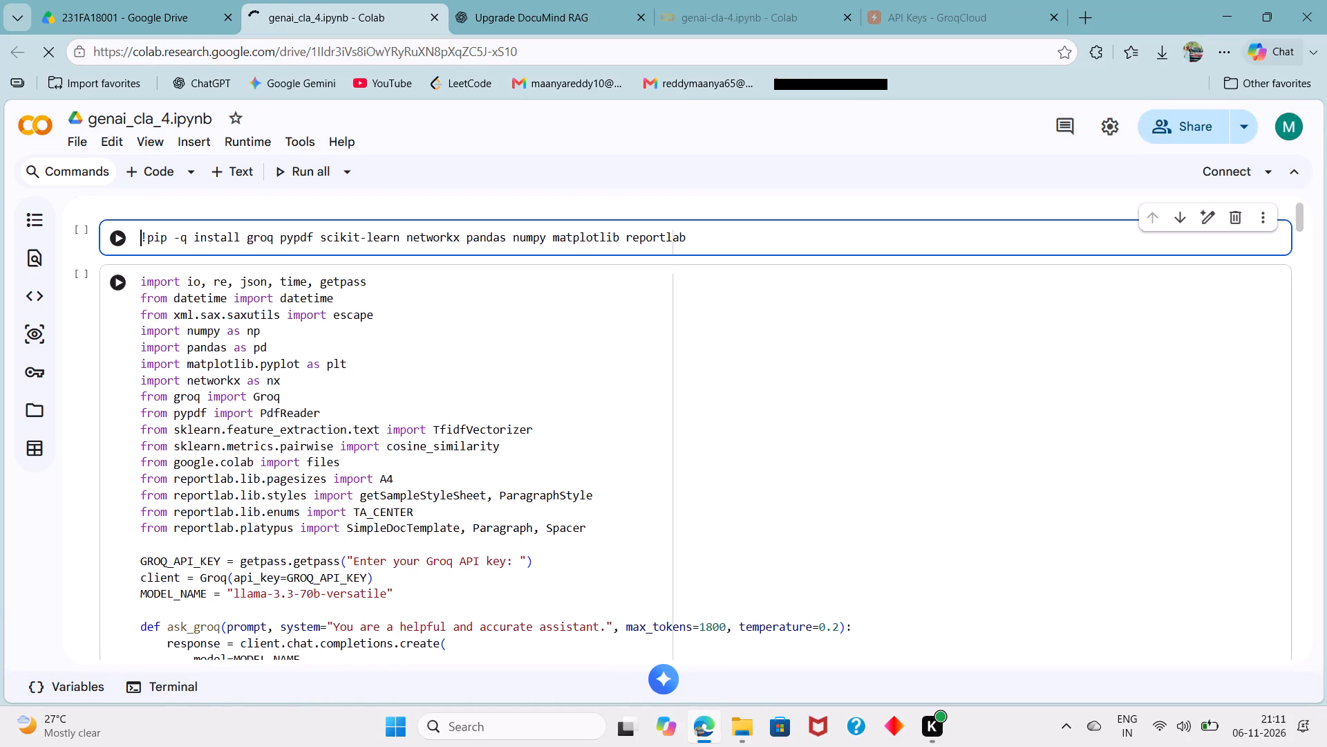
scroll(505, 299, up, 1)
scroll(505, 299, down, 18)
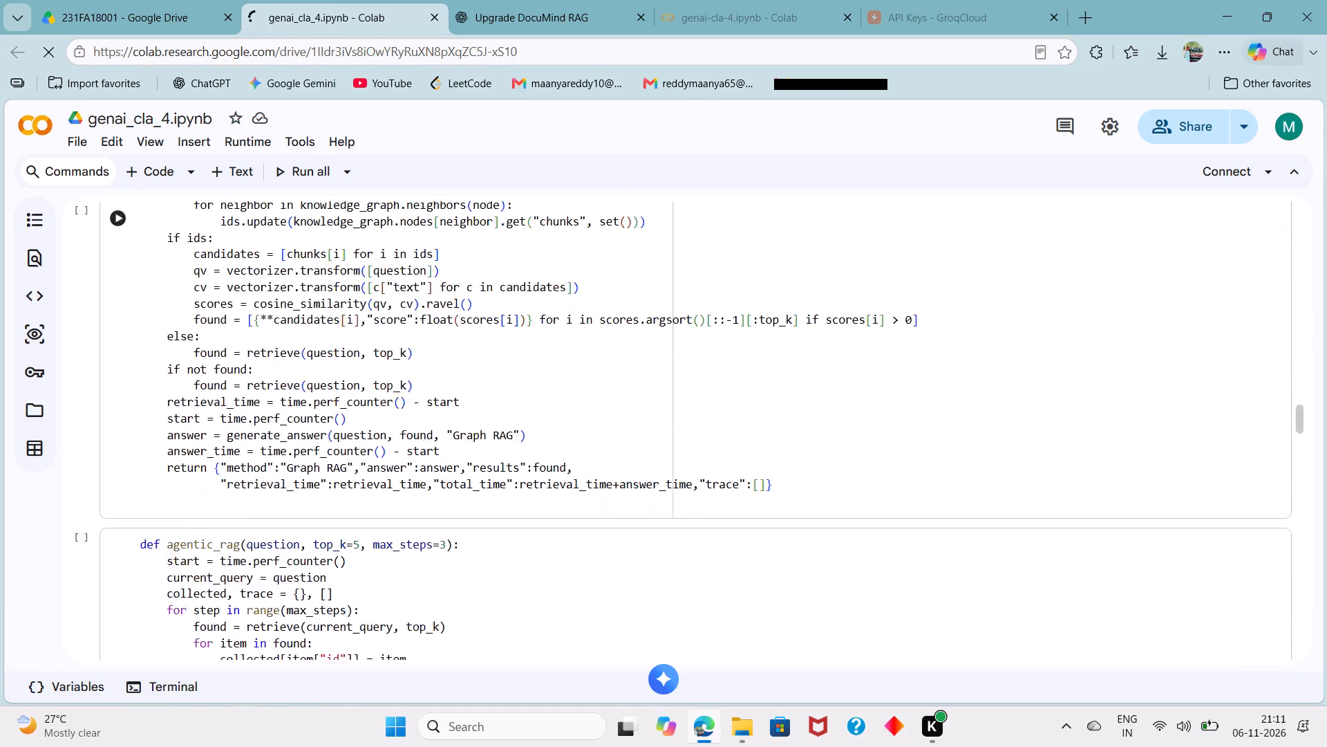
scroll(505, 299, down, 7)
scroll(505, 295, up, 5)
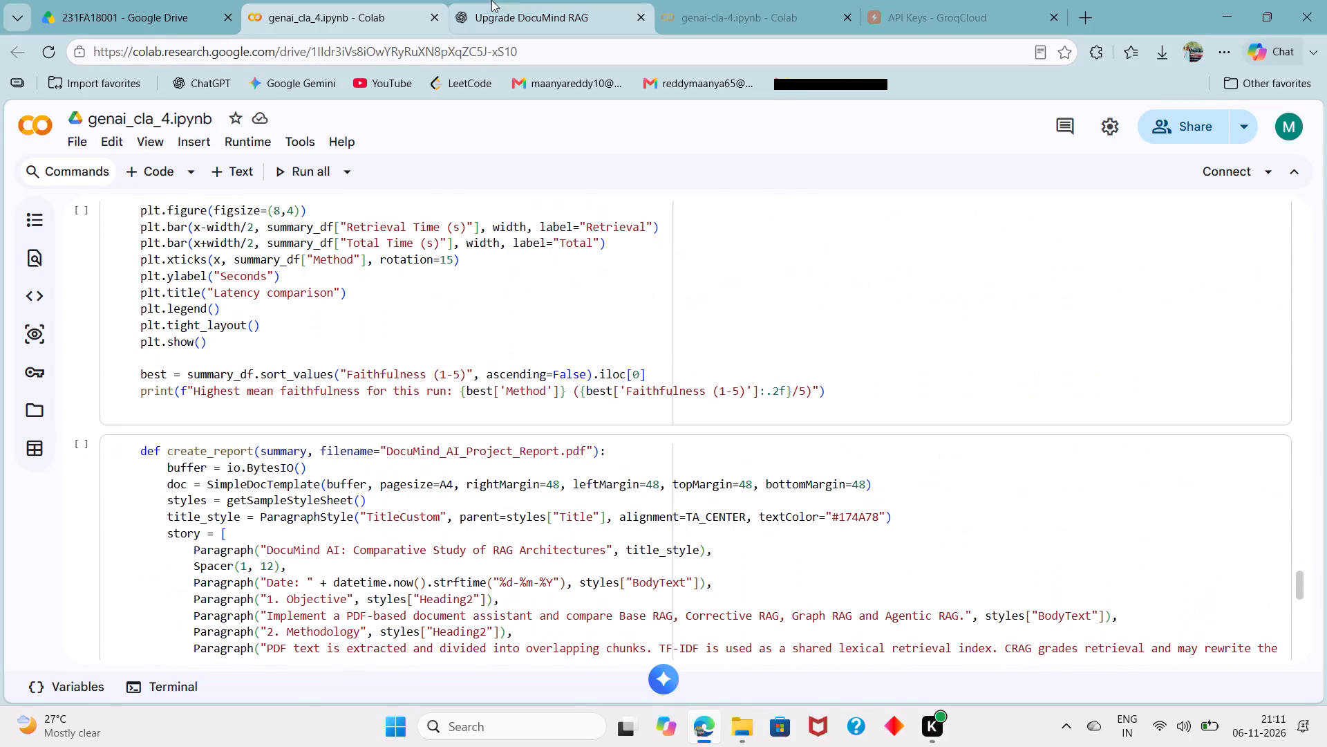
click(435, 17)
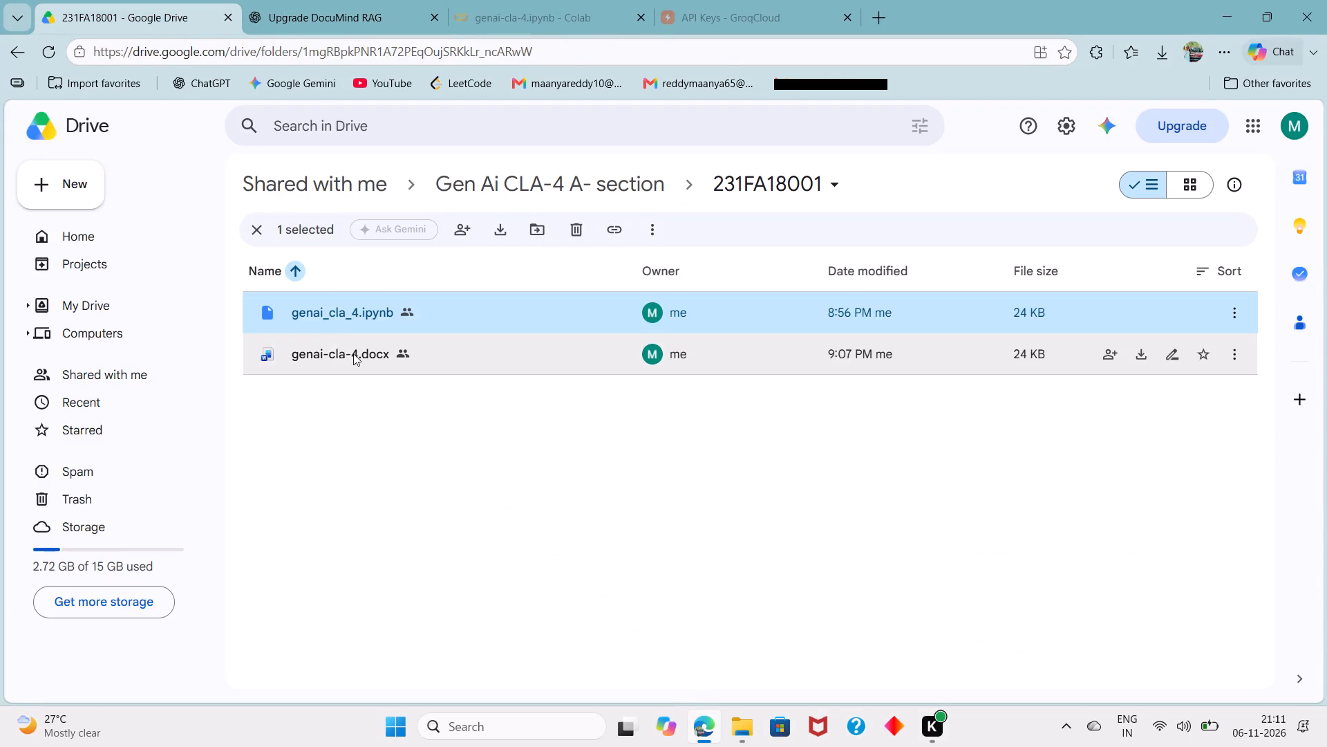
double_click(354, 354)
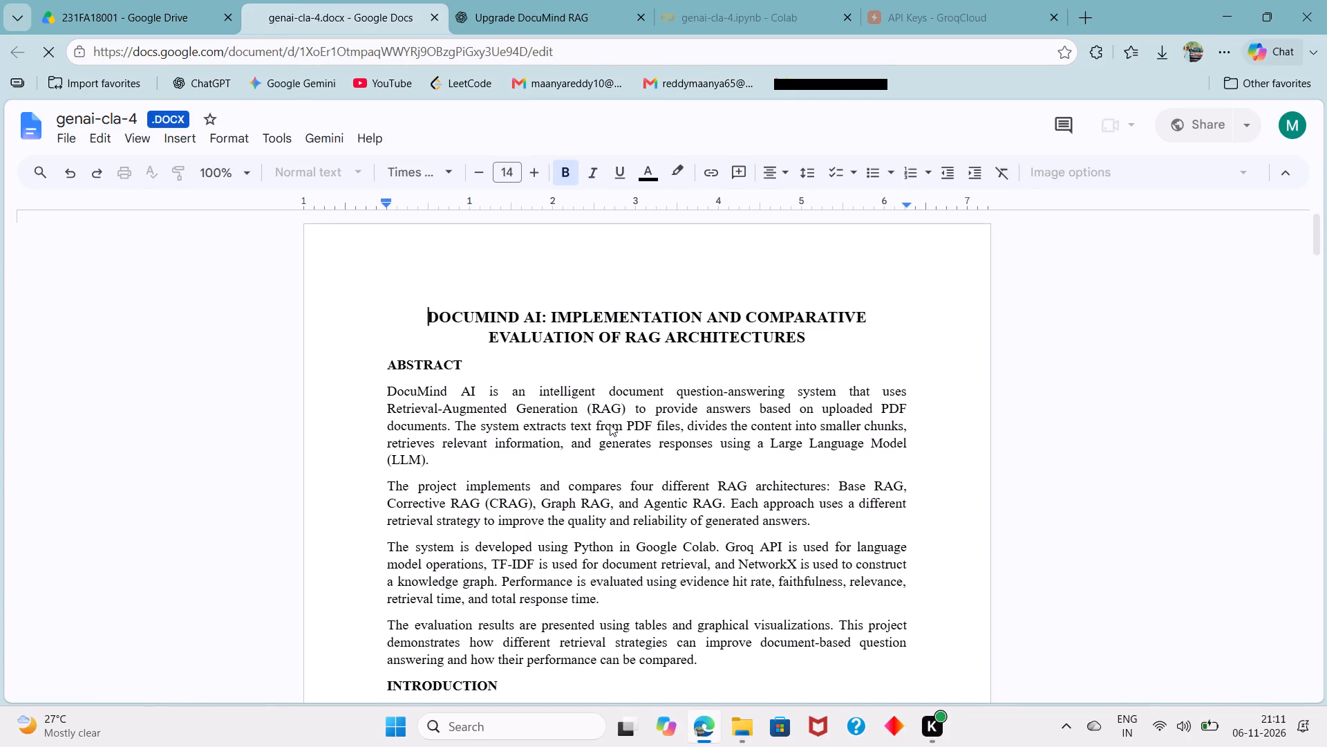
scroll(610, 424, down, 2)
scroll(605, 535, down, 5)
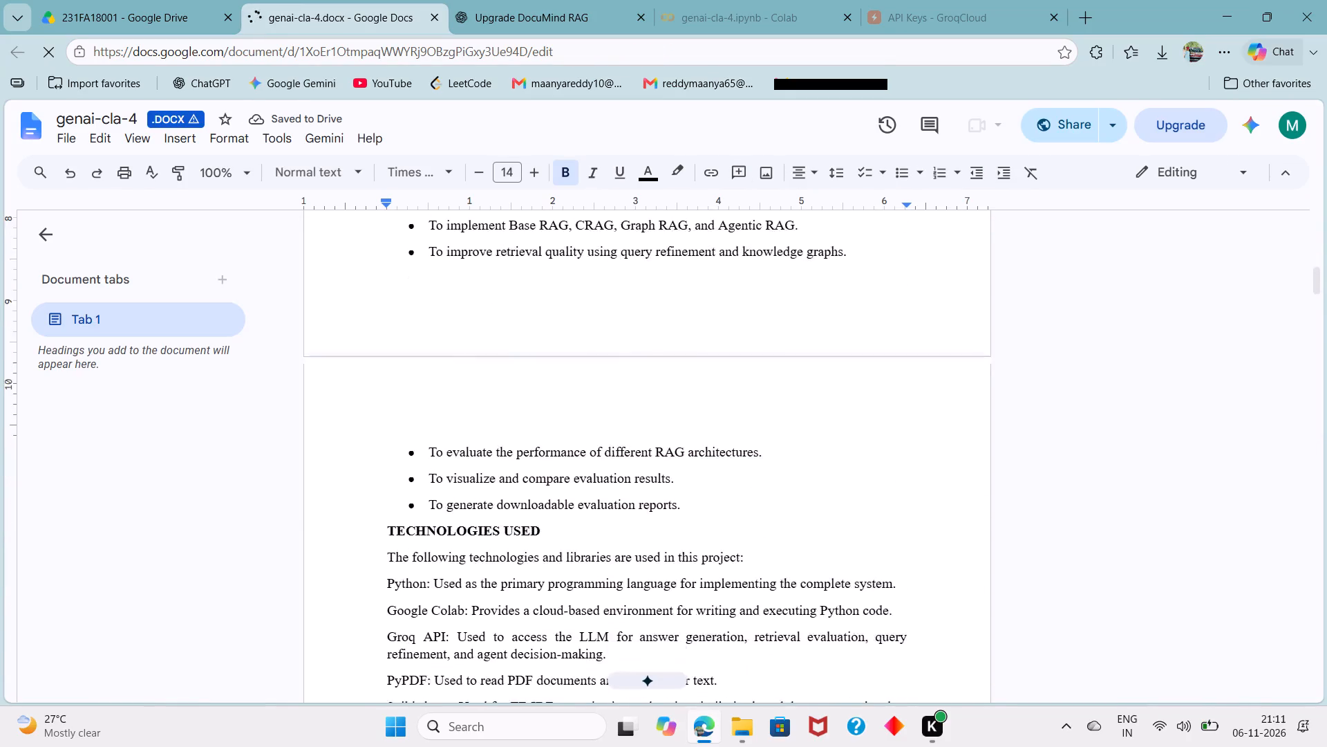
scroll(605, 535, down, 3)
scroll(605, 535, up, 1)
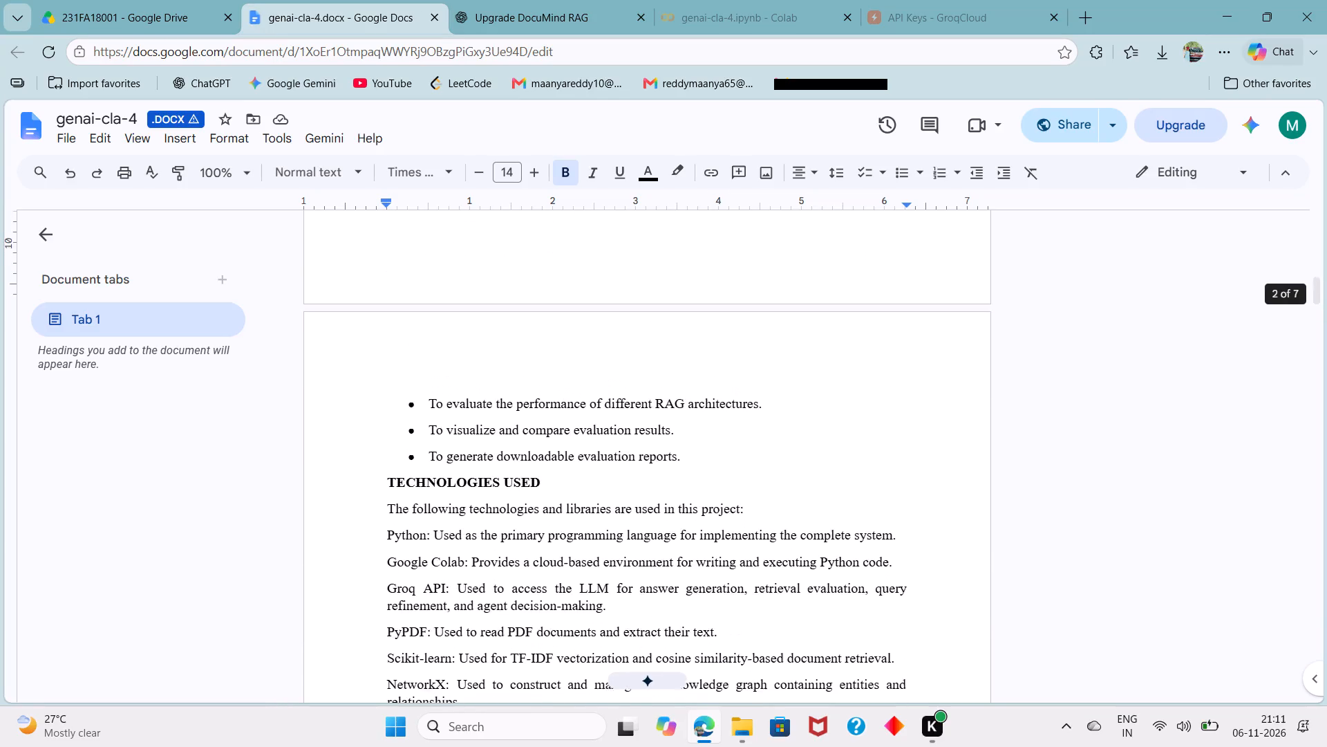
scroll(605, 535, down, 3)
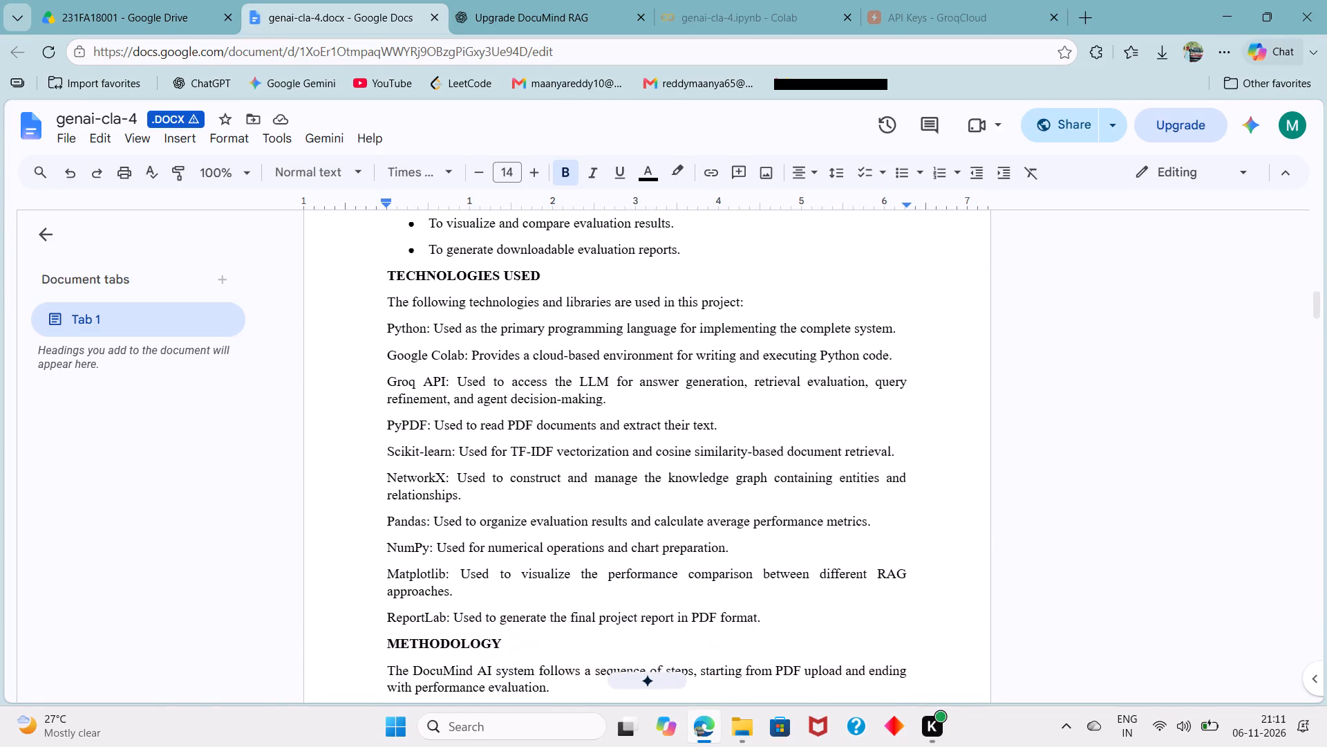
scroll(605, 535, down, 3)
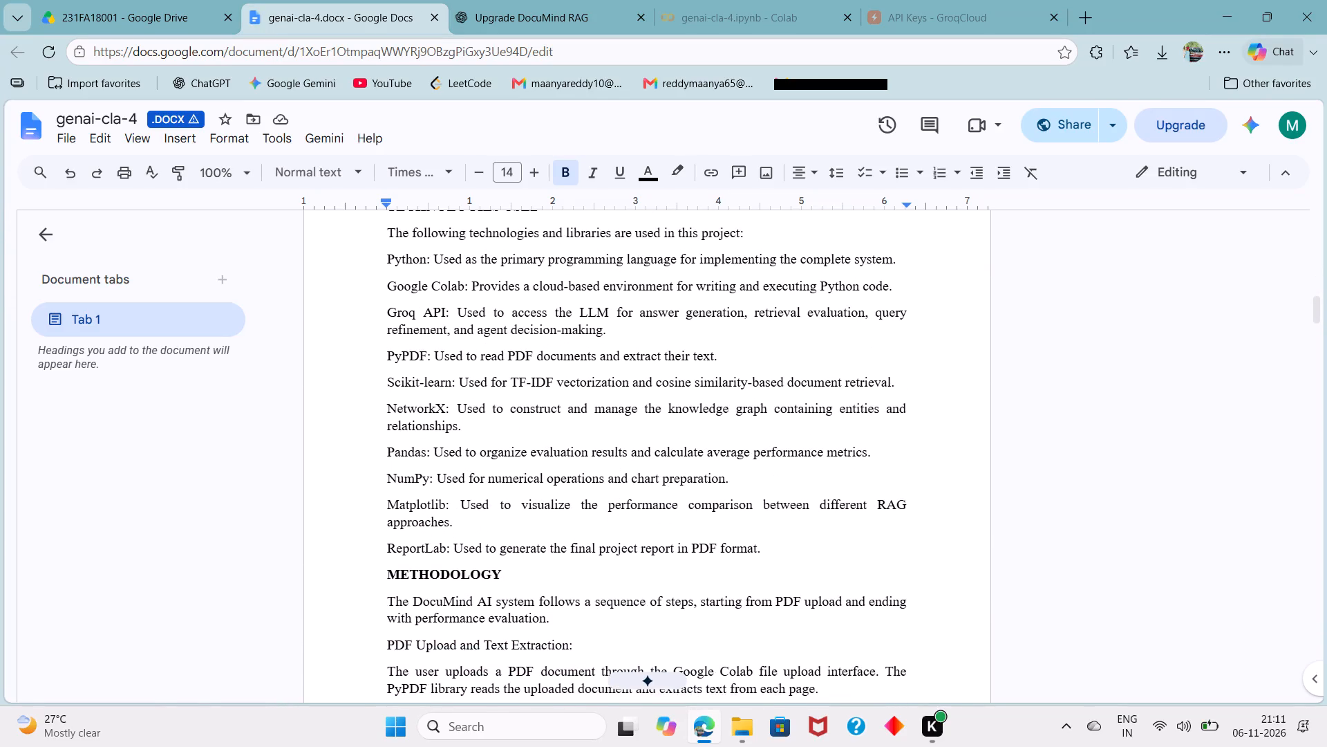
scroll(605, 535, down, 2)
scroll(605, 535, up, 1)
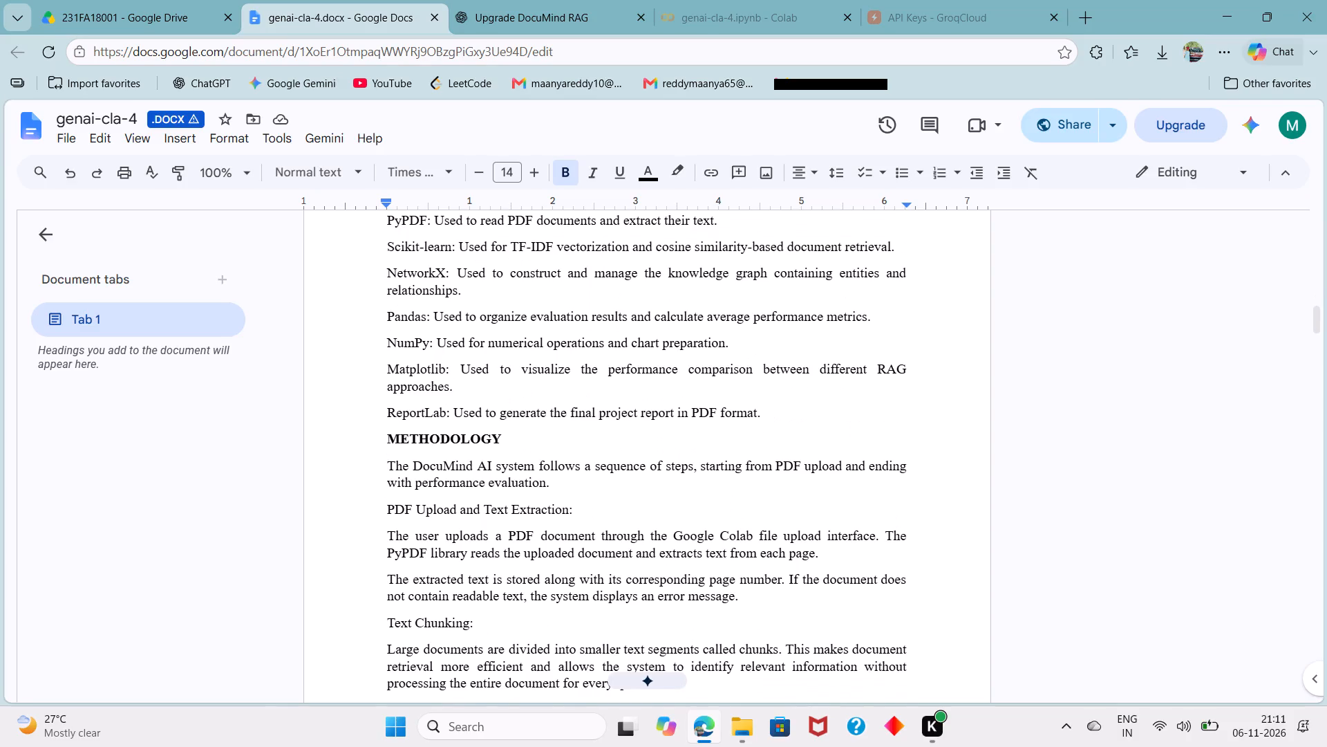
scroll(605, 535, down, 3)
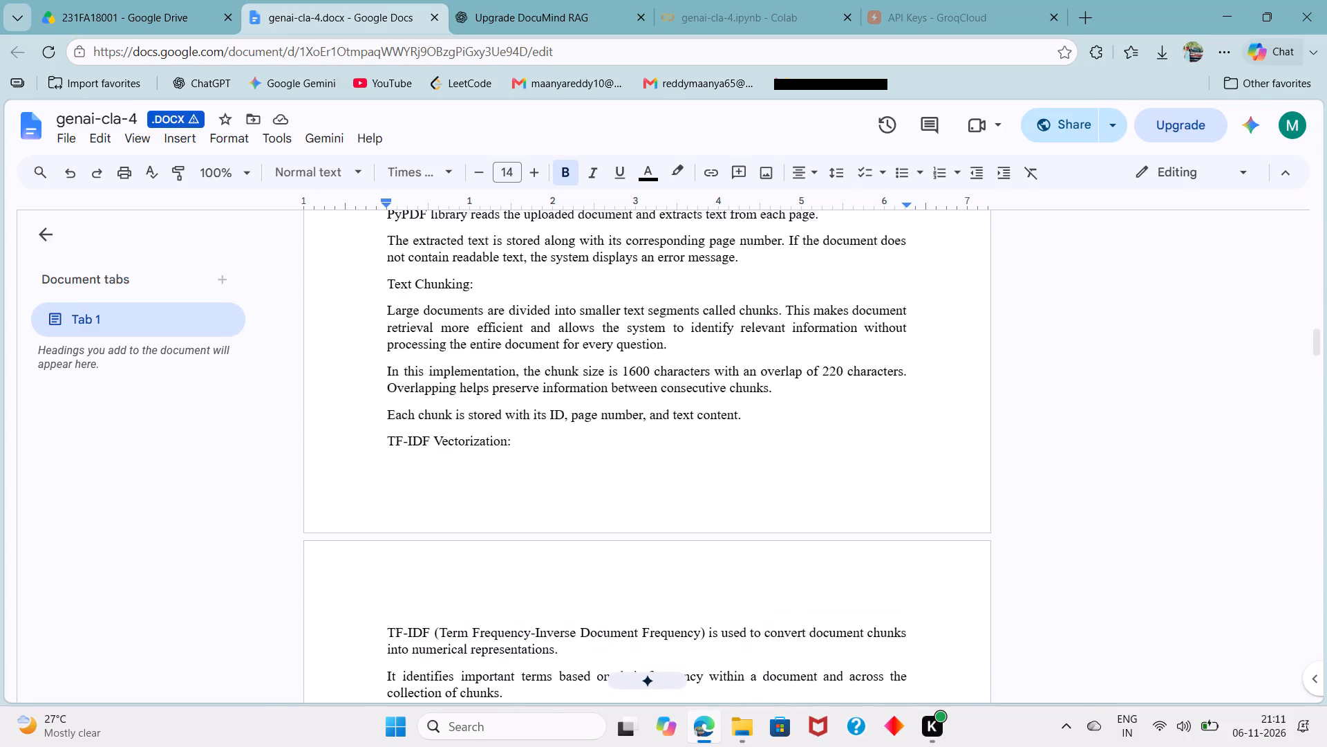
scroll(605, 535, down, 3)
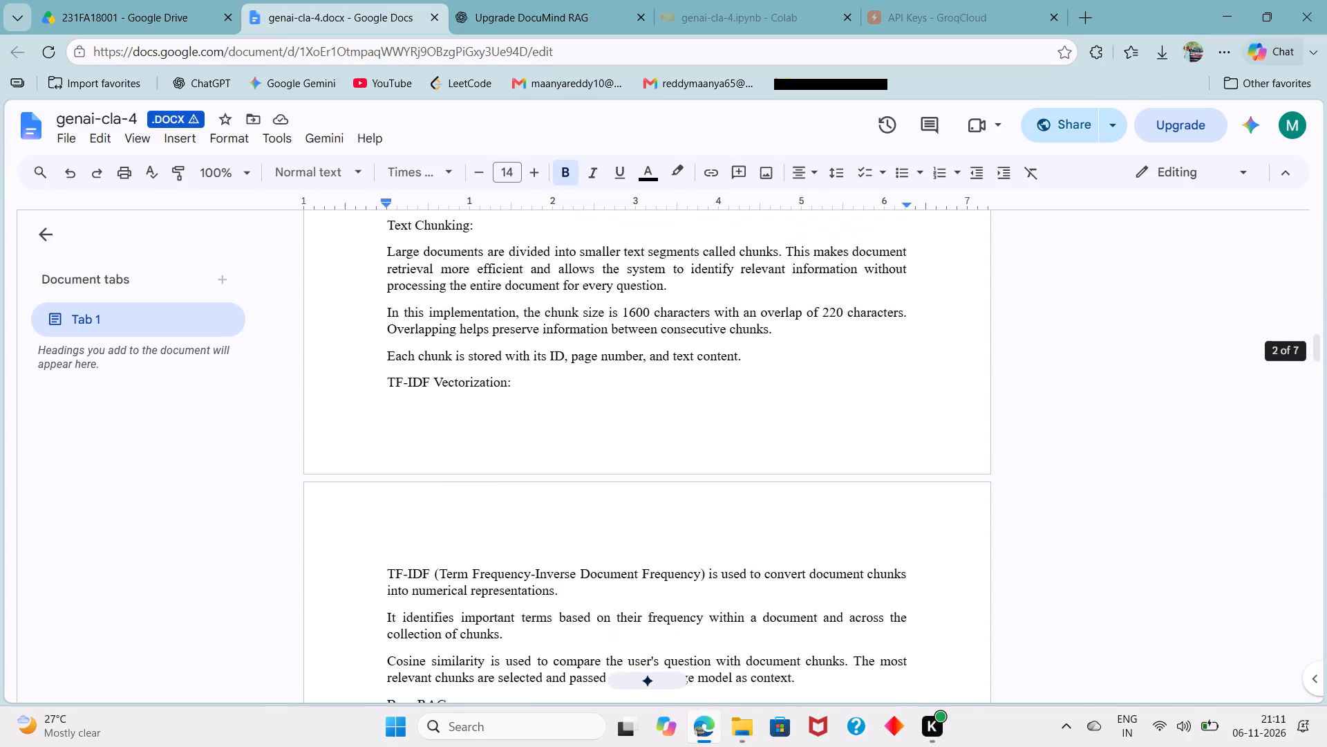
scroll(605, 535, down, 4)
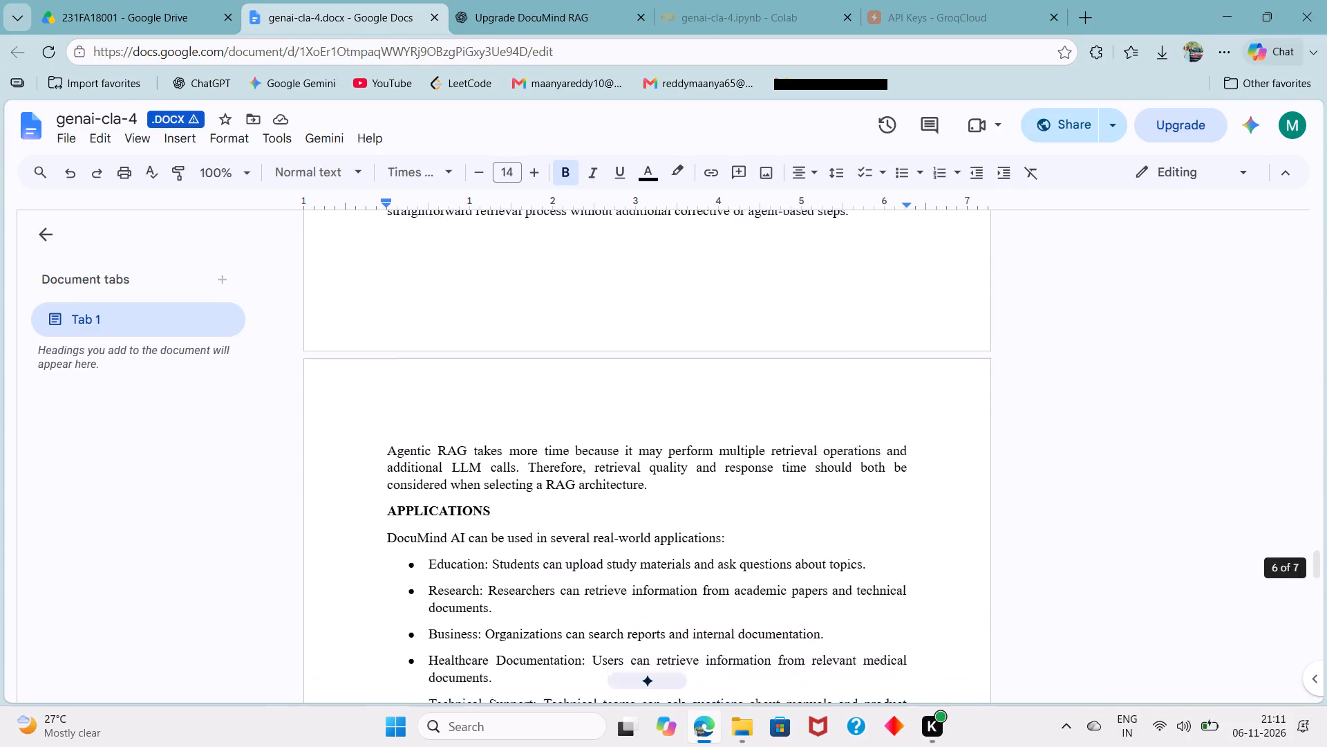
scroll(605, 535, down, 4)
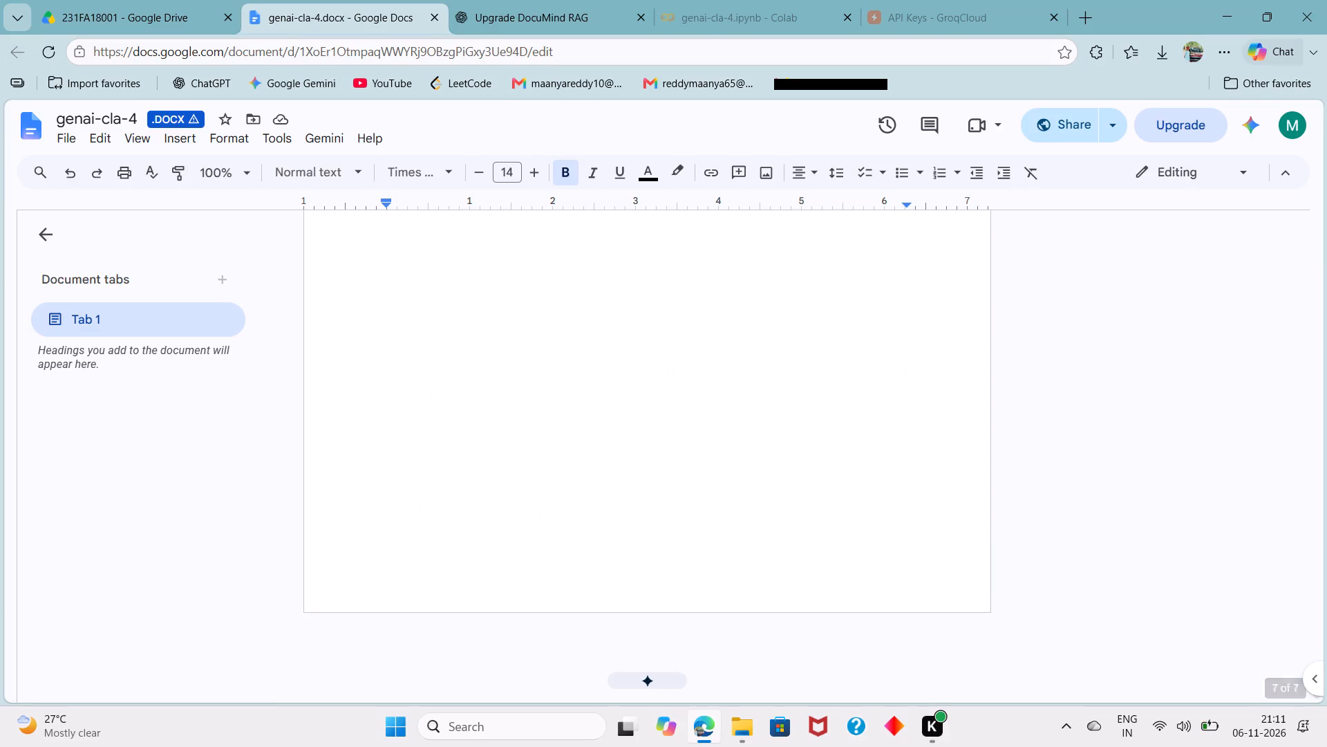
click(435, 17)
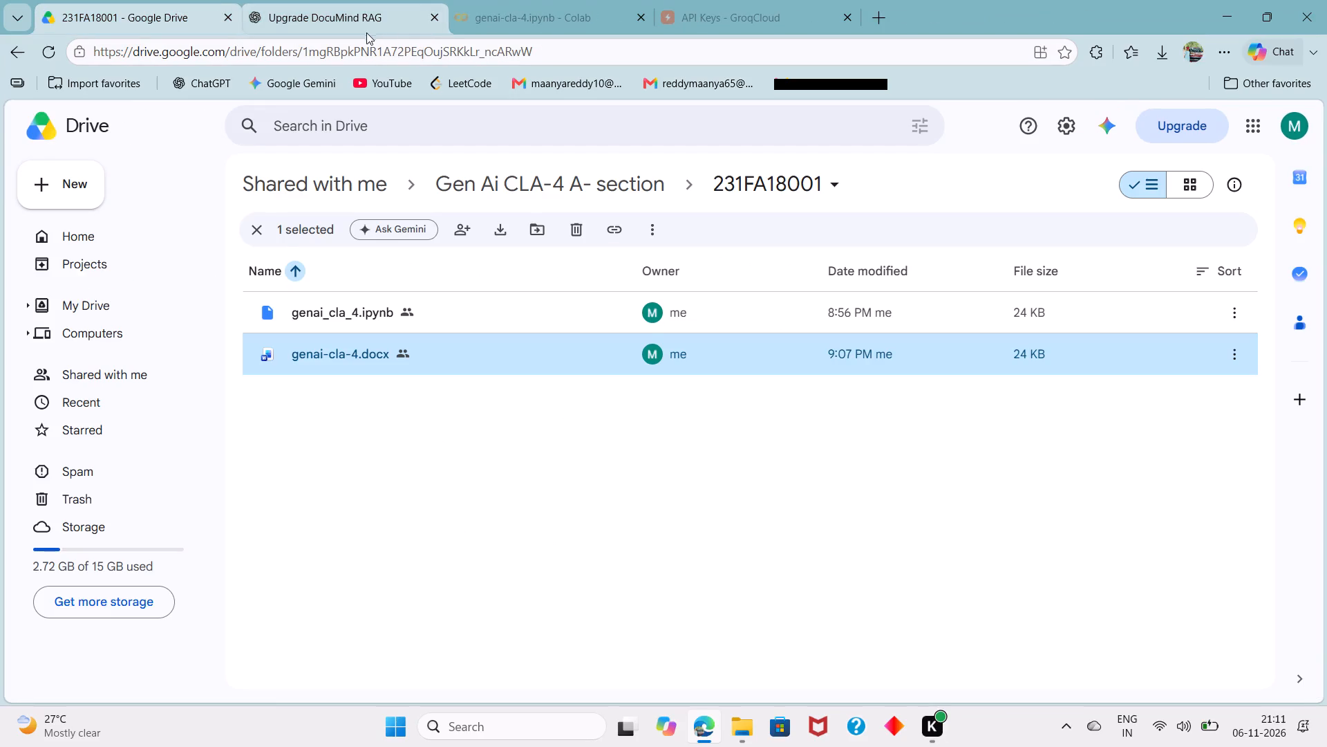
click(263, 239)
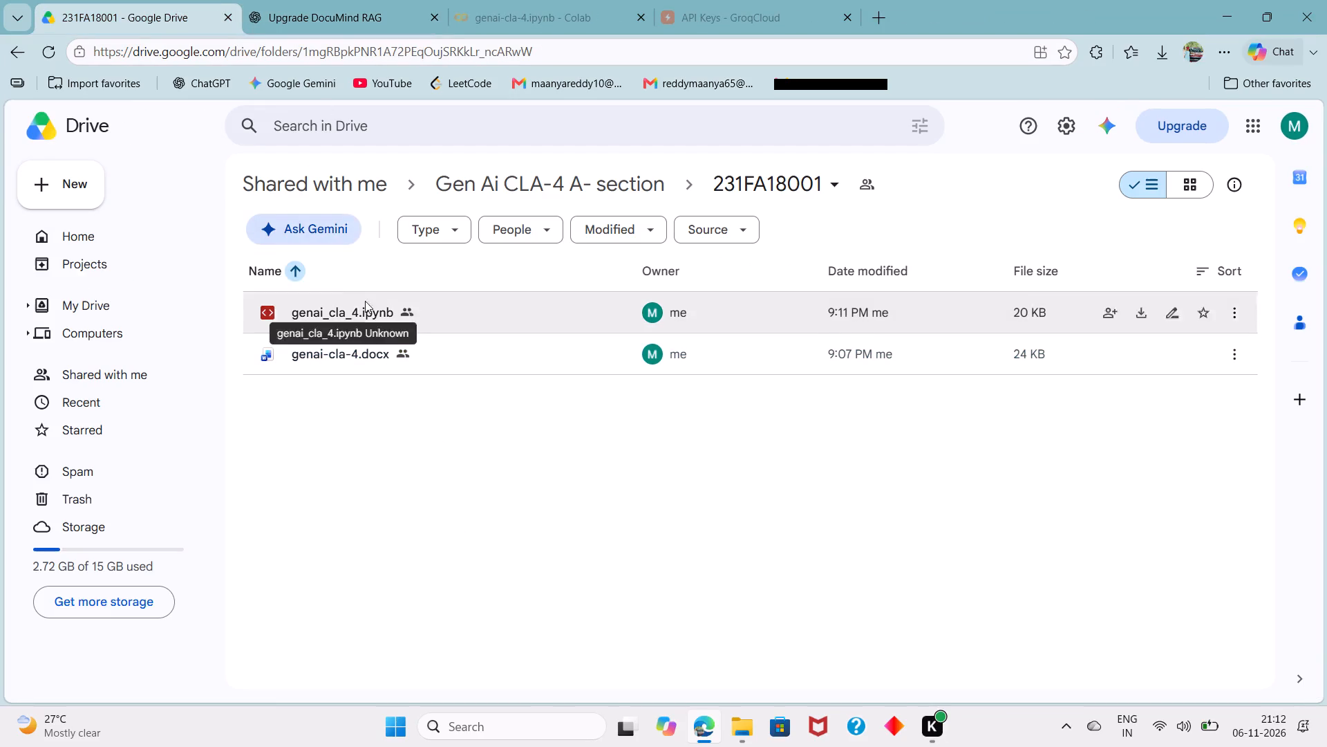
Go back to the Gen Ai CLA-4 A- section folder and look over the list of submission folders.
click(466, 178)
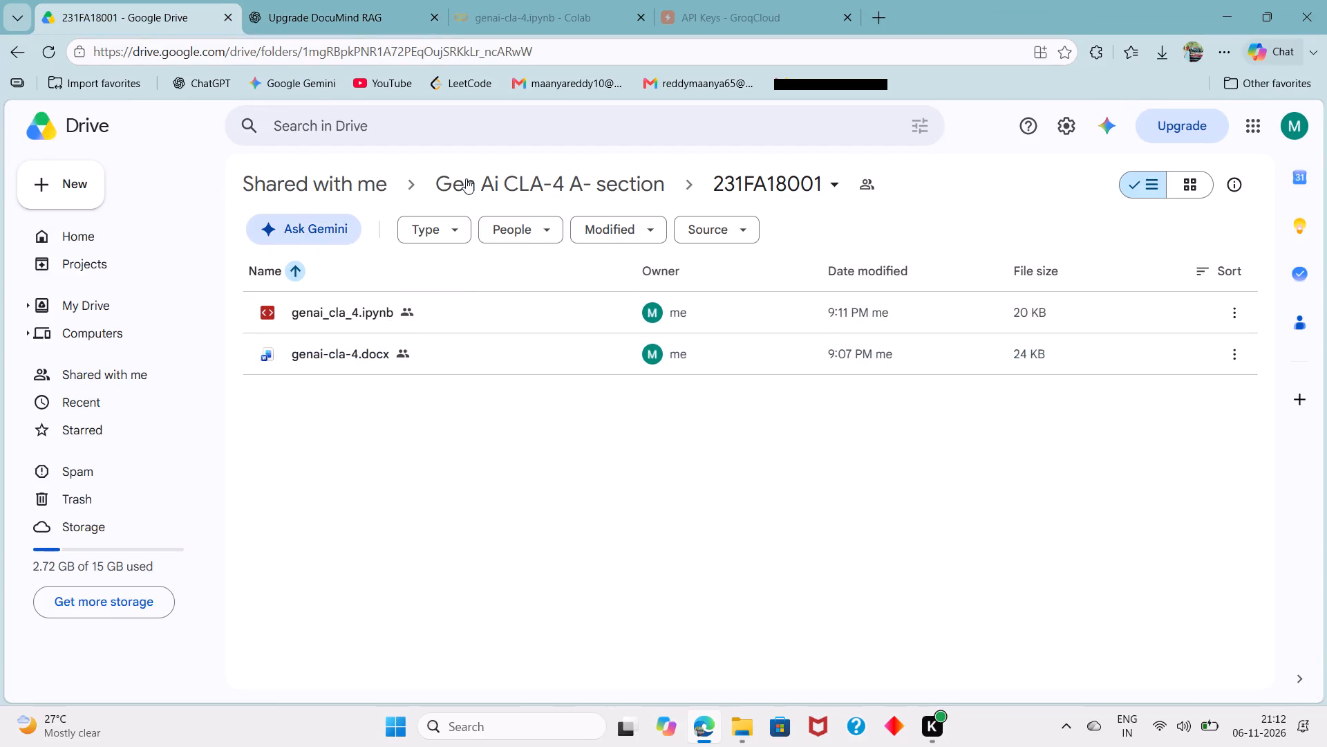
scroll(411, 381, up, 1)
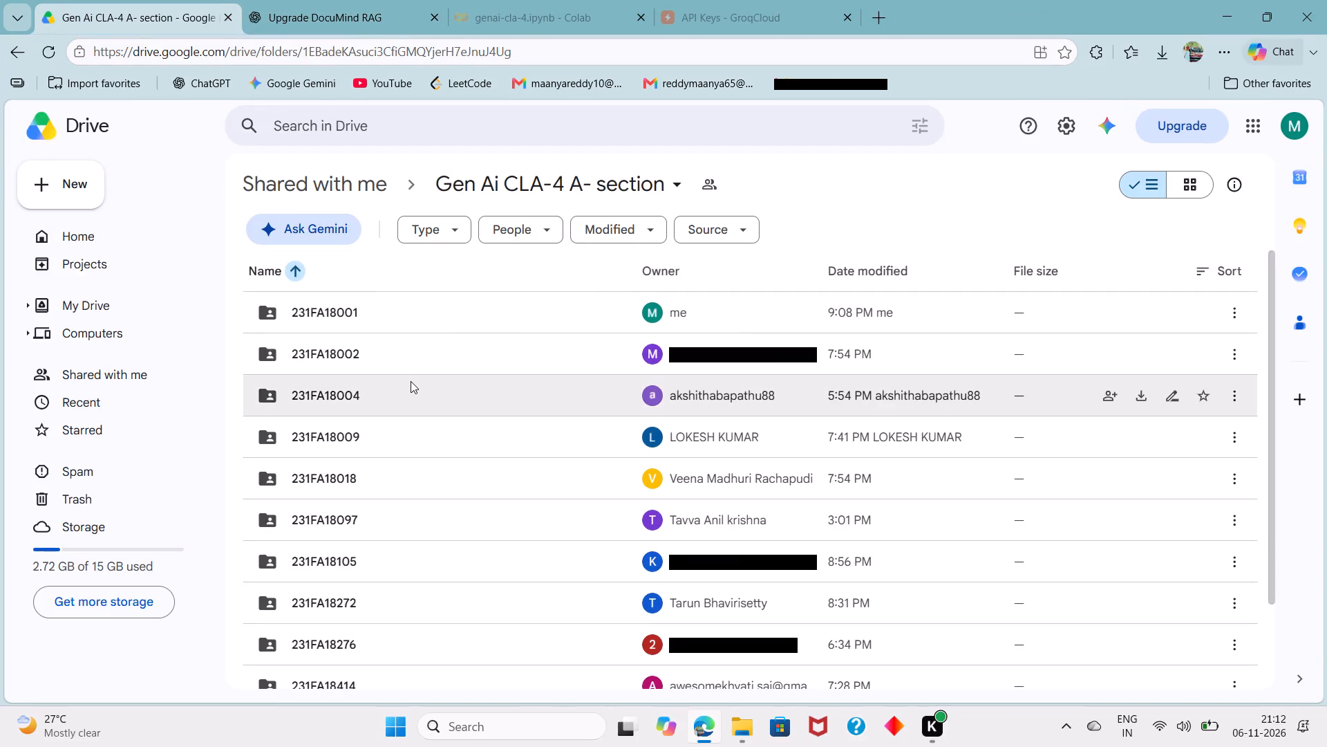
scroll(453, 508, down, 1)
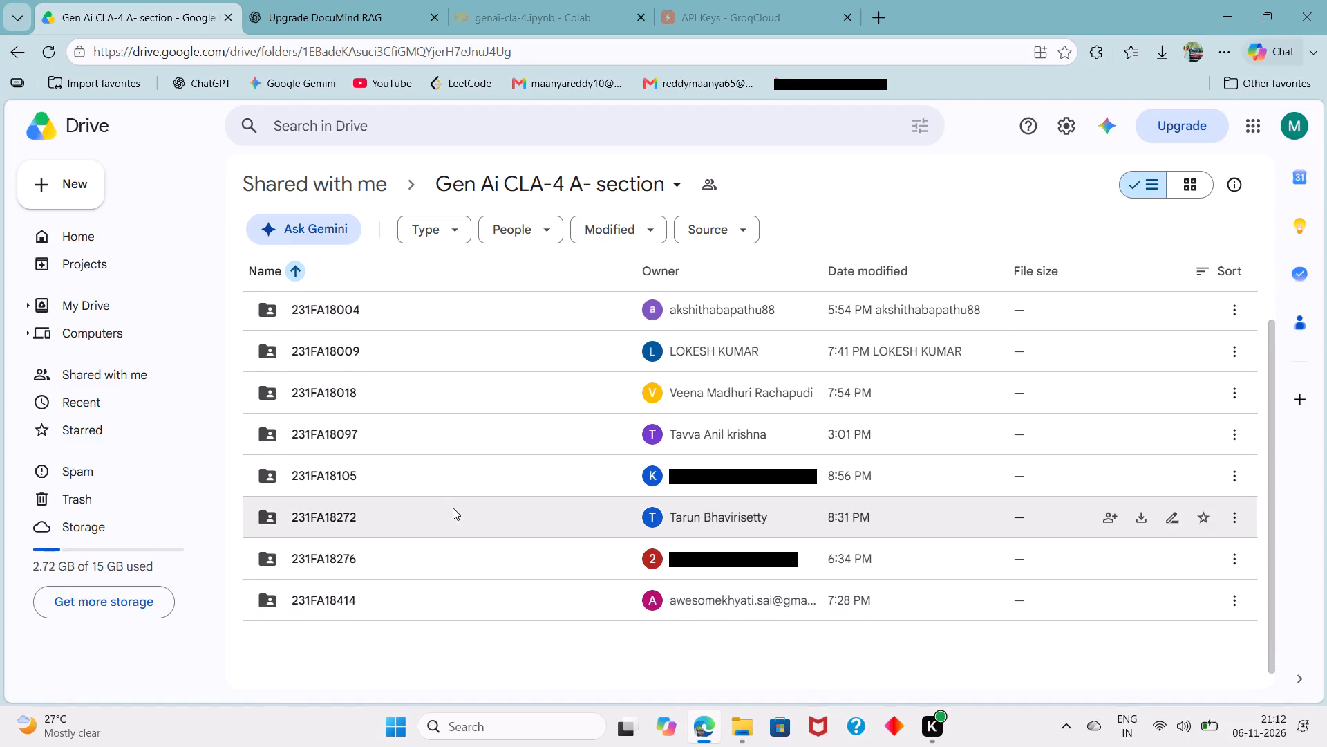